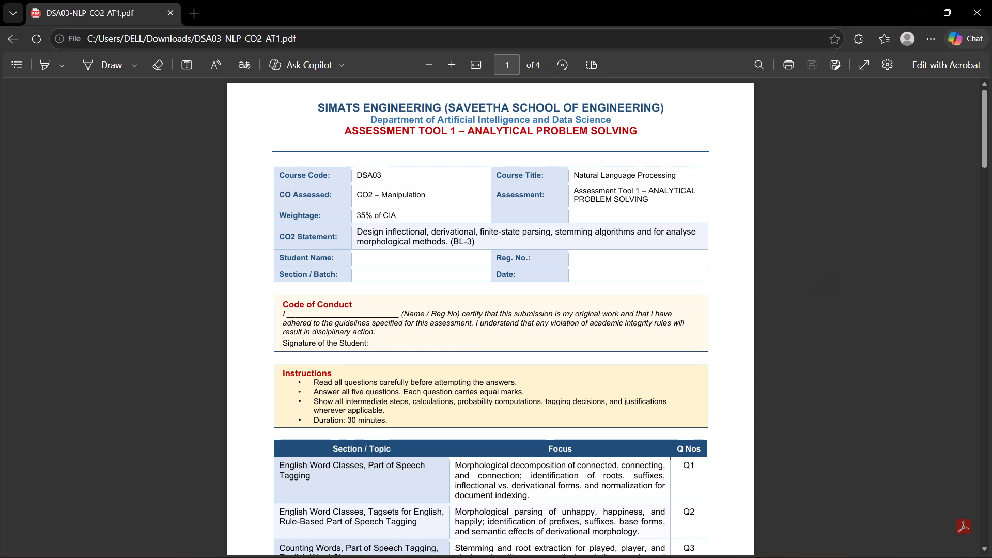
Close the DSA03-NLP_CO2_AT1.pdf assessment document.
click(971, 0)
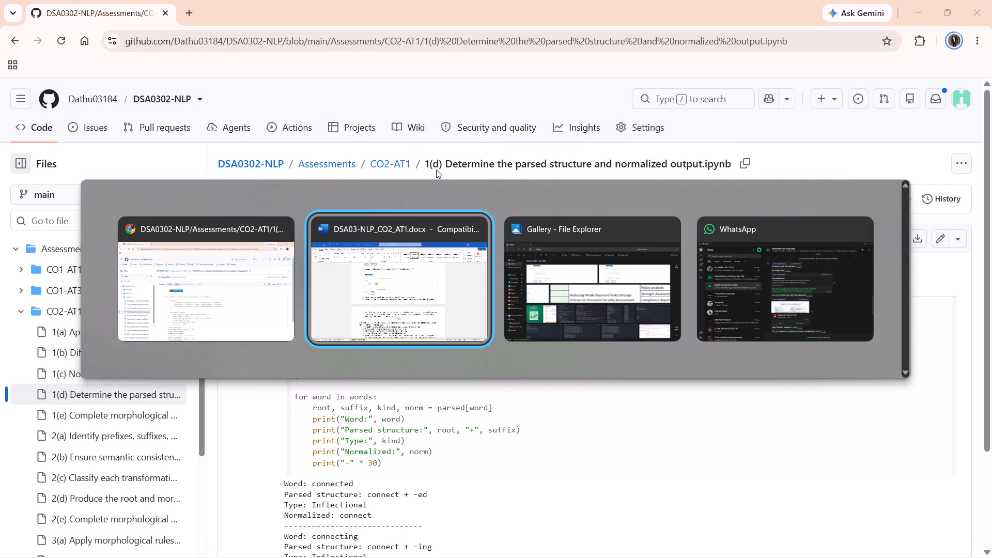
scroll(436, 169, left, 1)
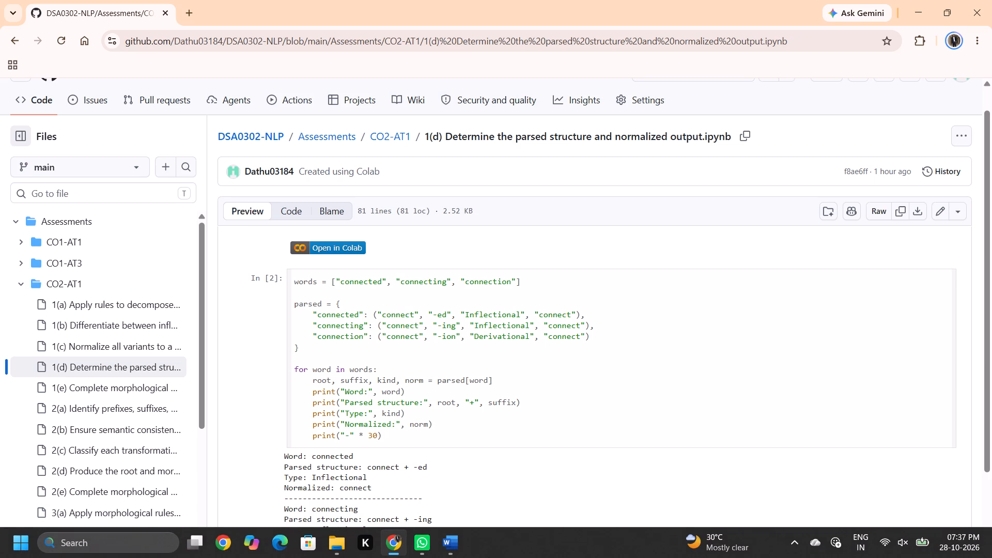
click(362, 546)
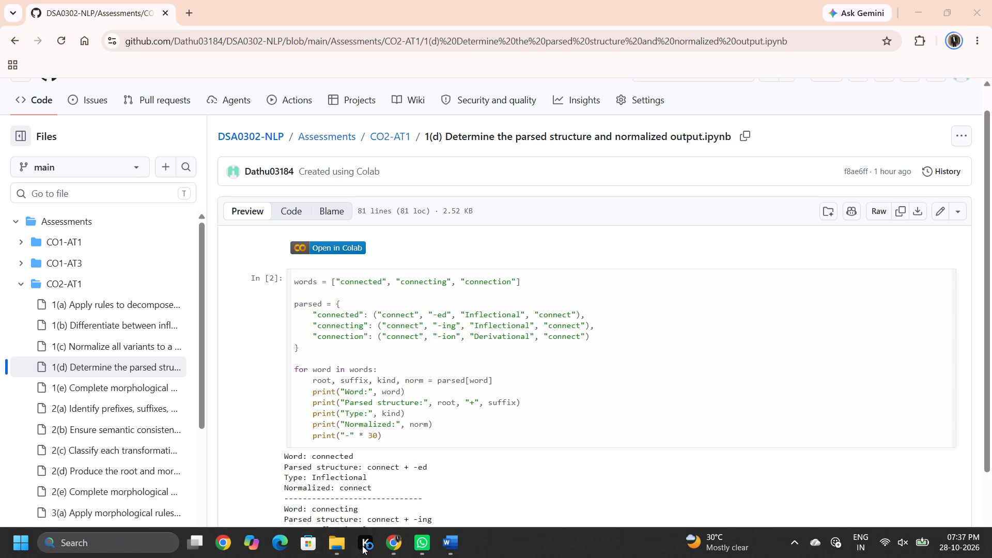
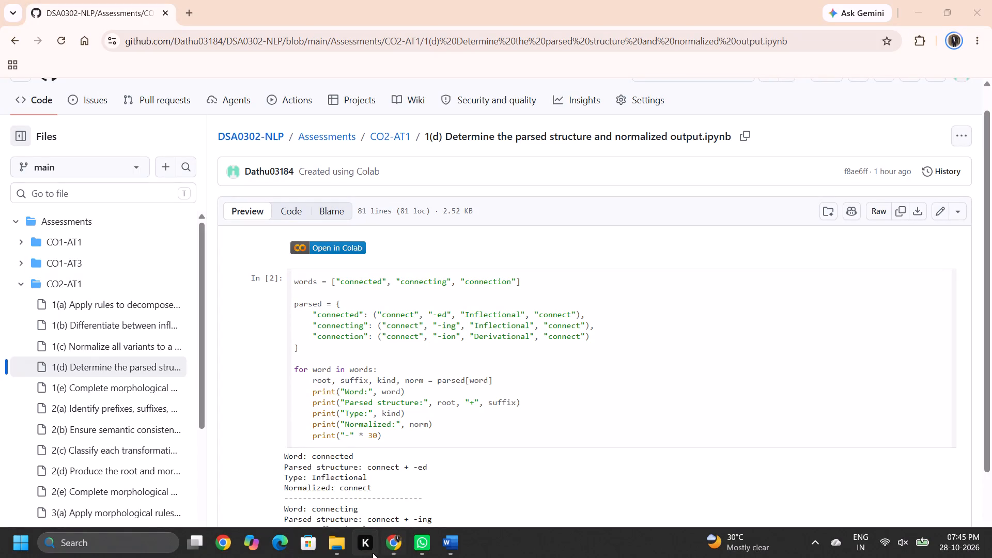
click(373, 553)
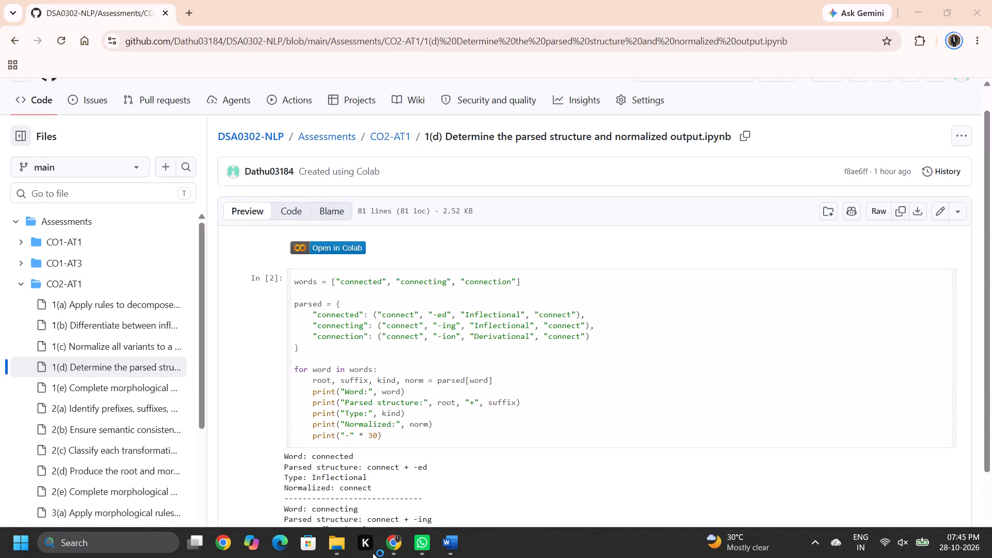
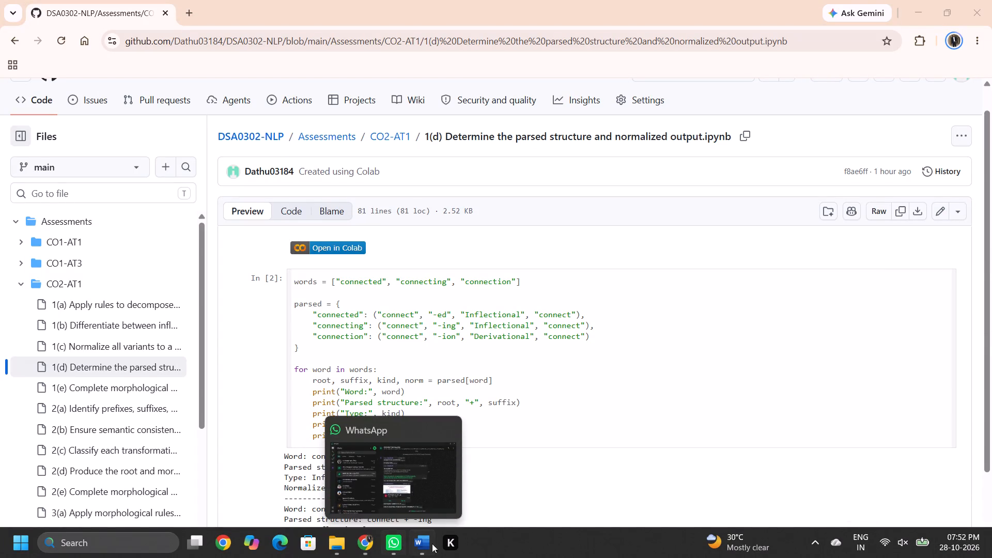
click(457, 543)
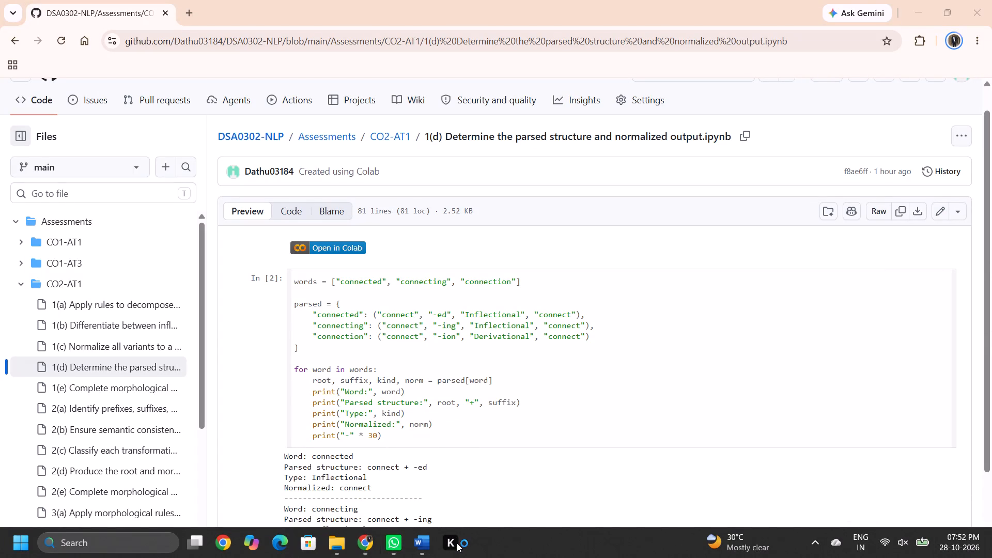
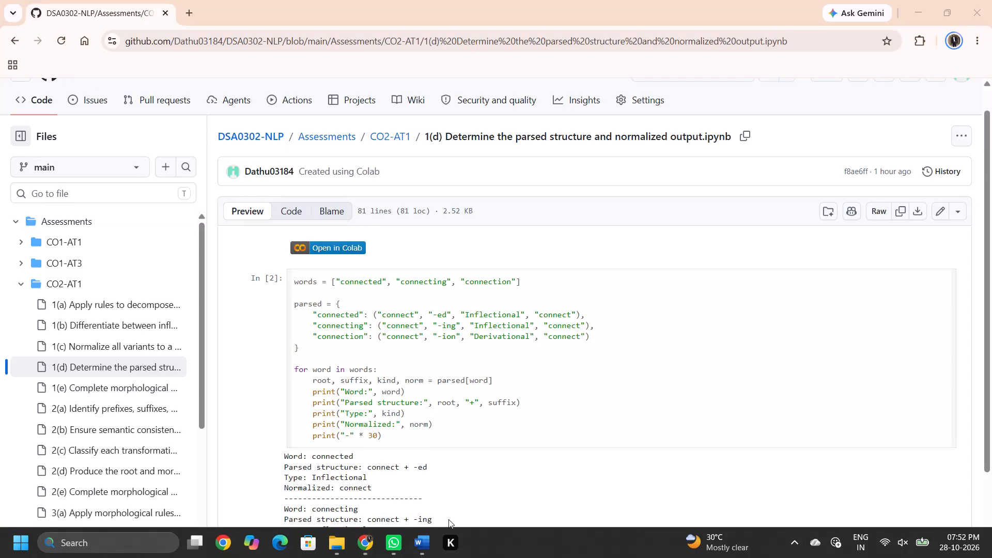
Switch to the DSA03-NLP_CO2_AT1 Word document and add an unbulleted blank line below "Determine the parsed structure and normalized output for each word.".
click(429, 539)
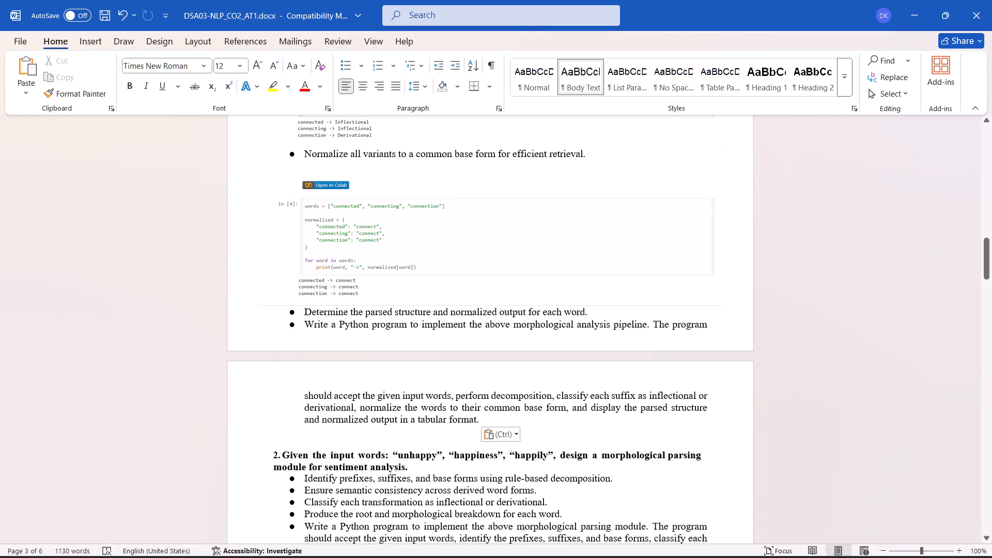
scroll(403, 365, up, 2)
scroll(403, 365, down, 1)
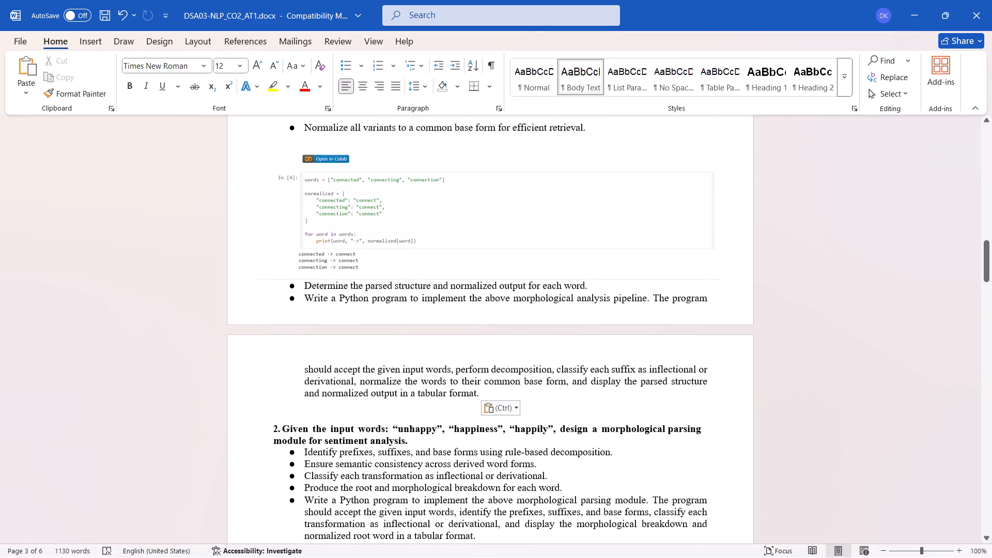
click(597, 288)
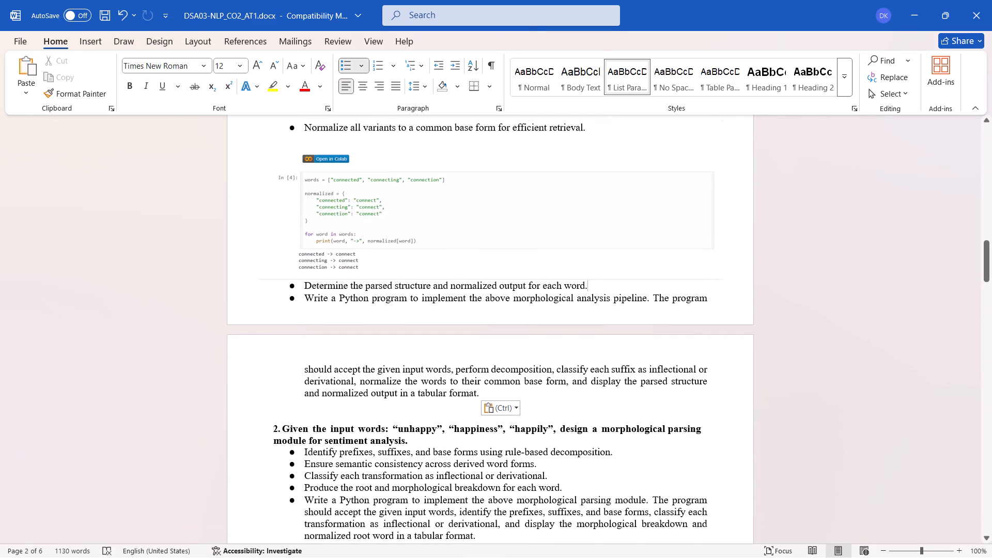
key(Return)
key(Return)
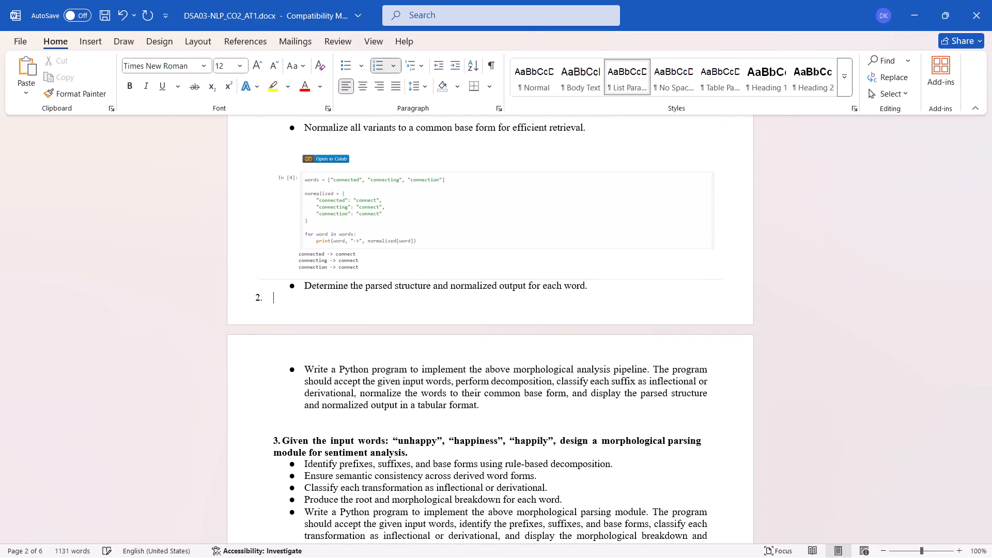
key(ctrl+z)
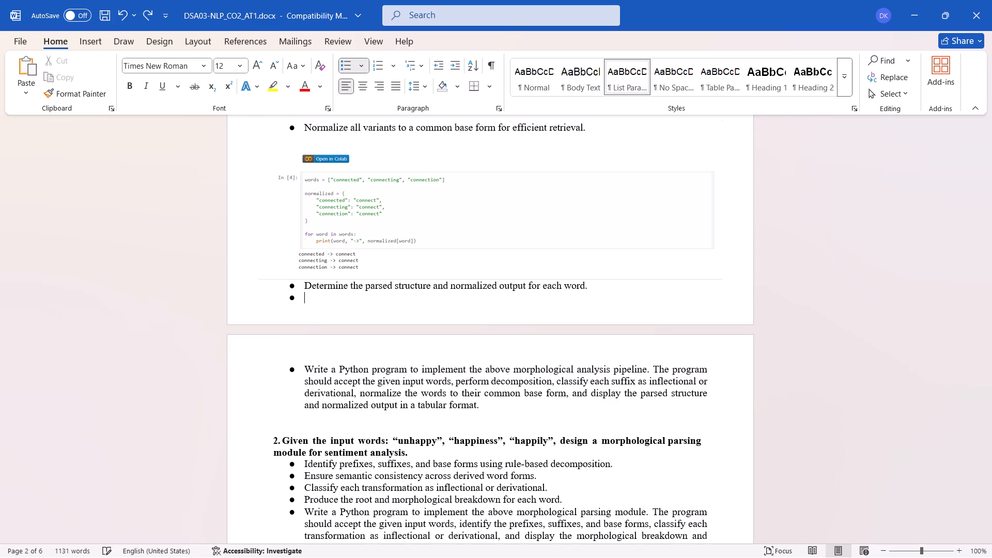
key(BackSpace)
key(Return)
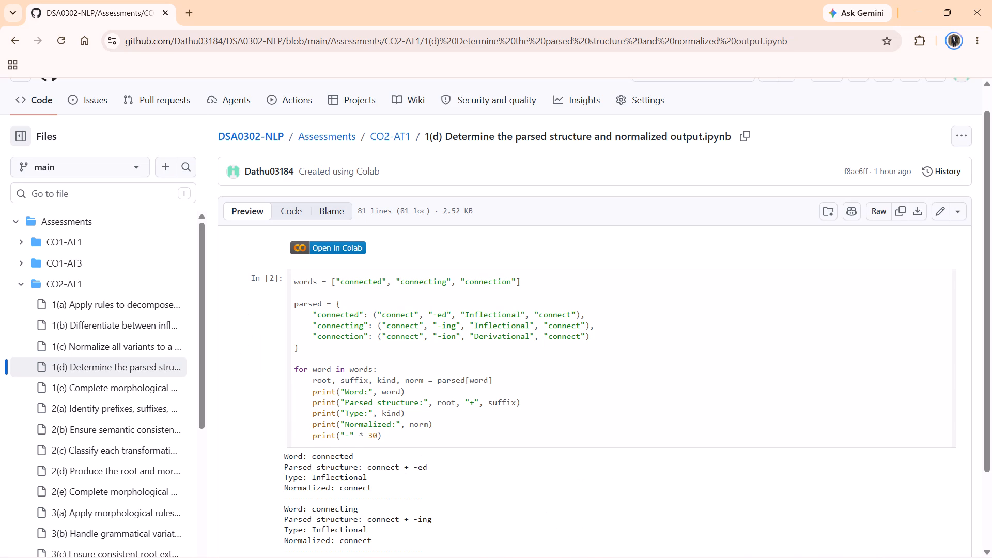
Capture a rectangular screen snip of notebook 1(d) on GitHub, covering the whole code cell and its full output.
scroll(385, 293, down, 1)
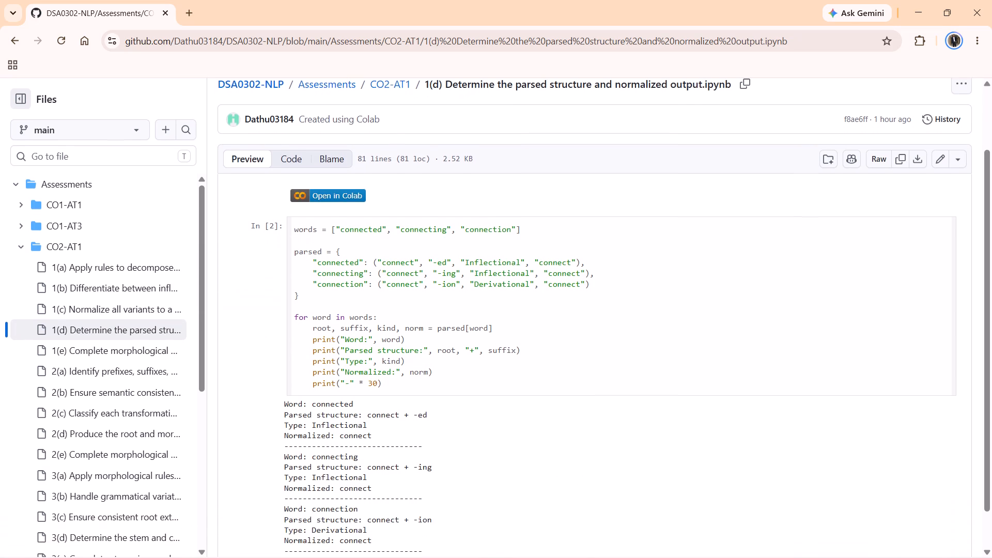
scroll(385, 293, down, 2)
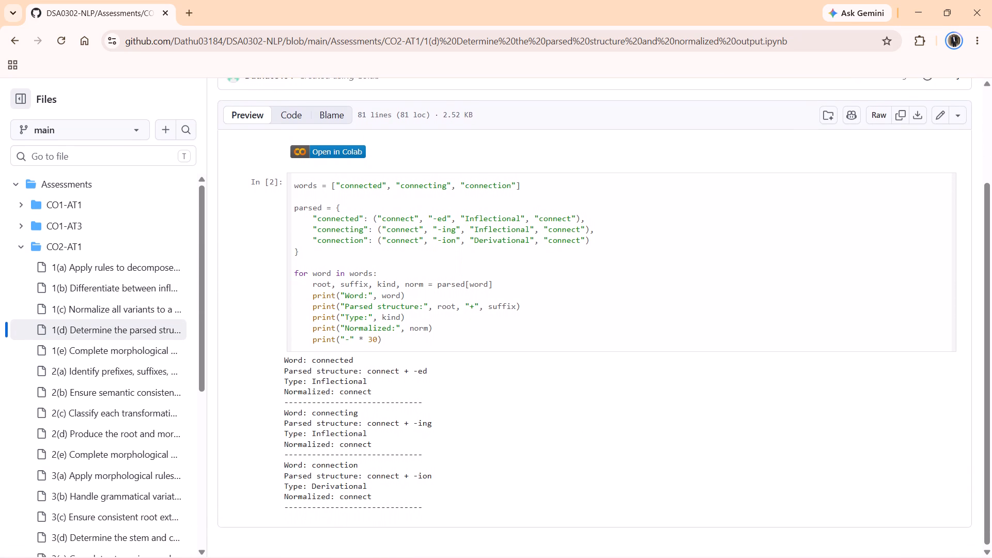
key(Print)
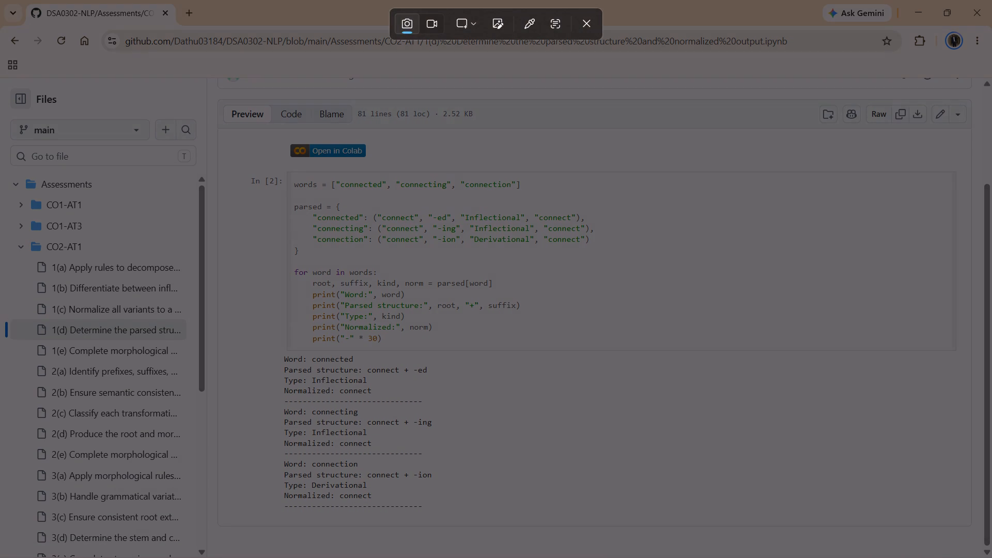
drag(218, 128, 970, 557)
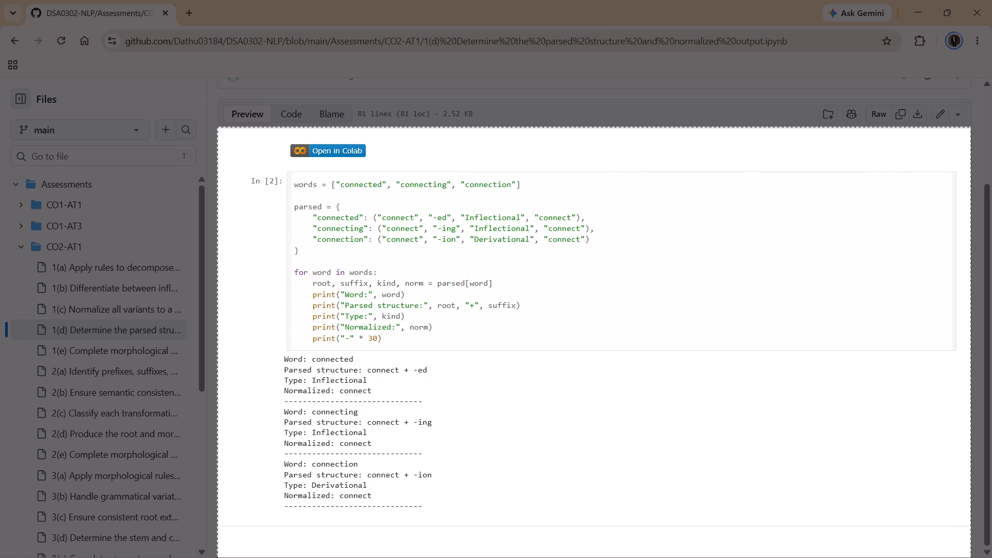
drag(970, 557, 974, 525)
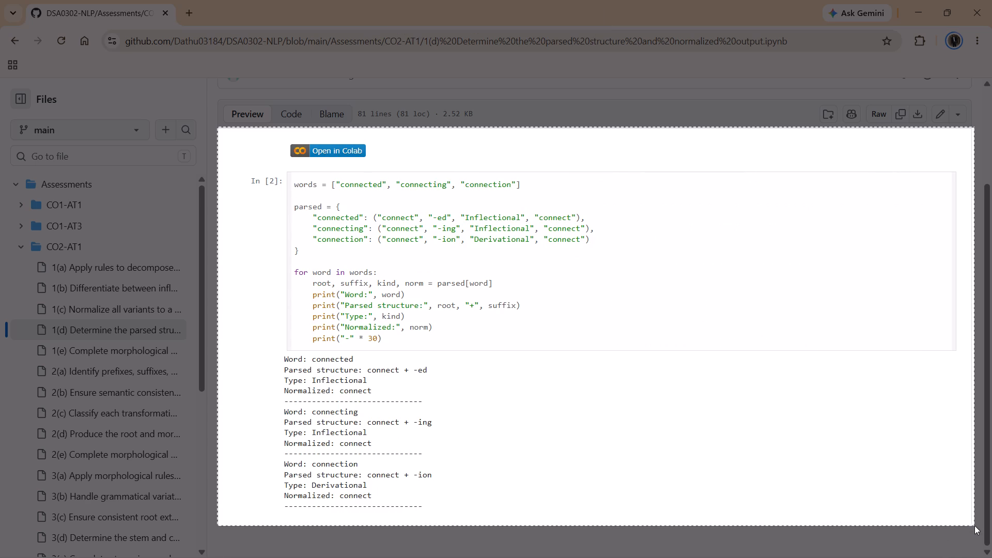
drag(974, 525, 970, 522)
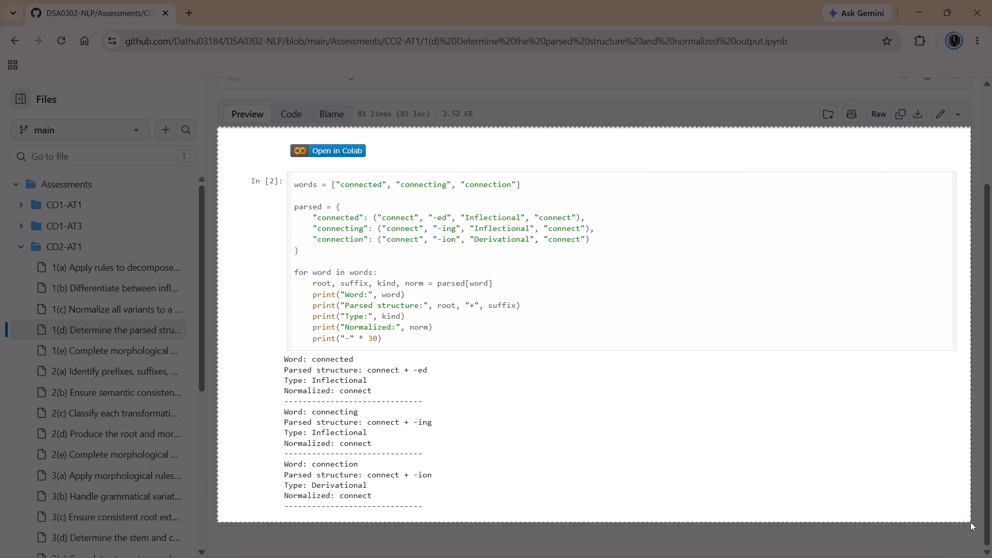
drag(970, 522, 972, 523)
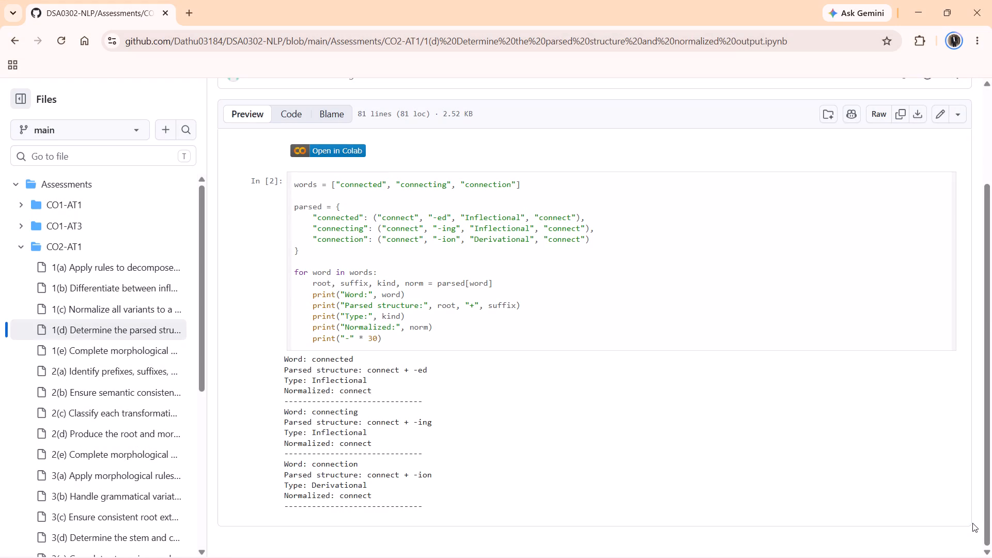
key(ctrl+c)
key(ctrl+c)
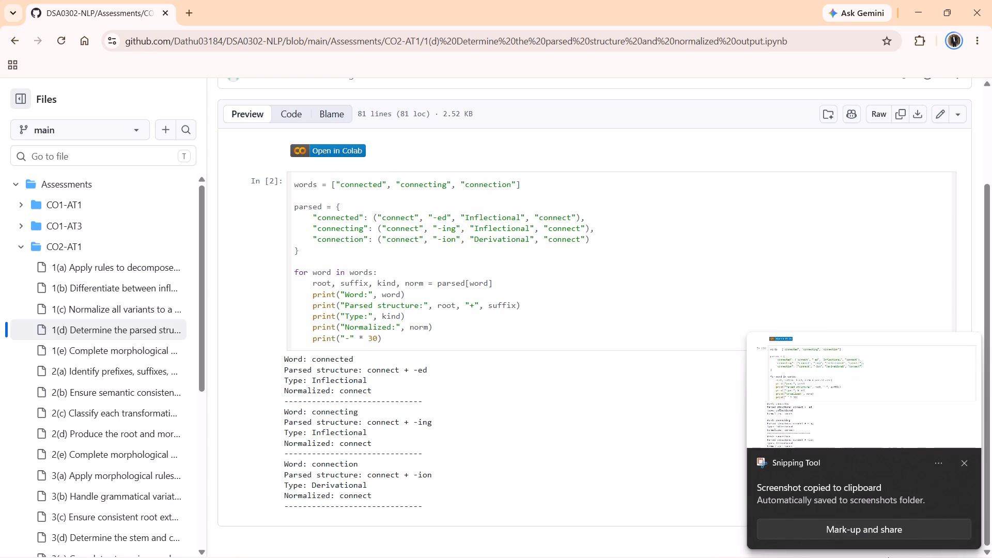
Switch back to the Word document and paste the 1(d) snip on the blank line below the parsed-structure bullet.
key(super+Tab)
key(Right)
key(Return)
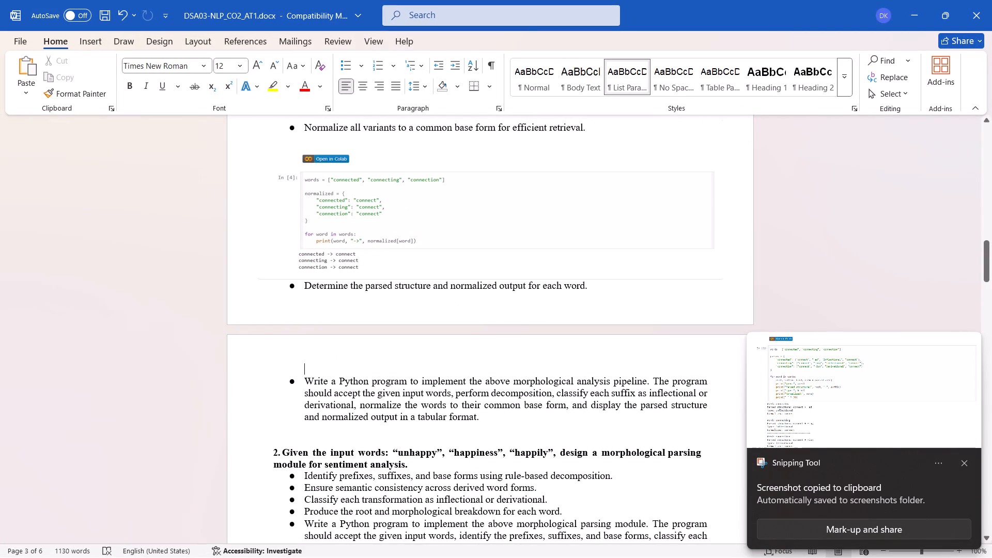
key(ctrl+v)
Open the 1(d) snip in Snipping Tool, copy the image, and paste it in Word below question 1's "Write a Python program" paragraph.
click(800, 376)
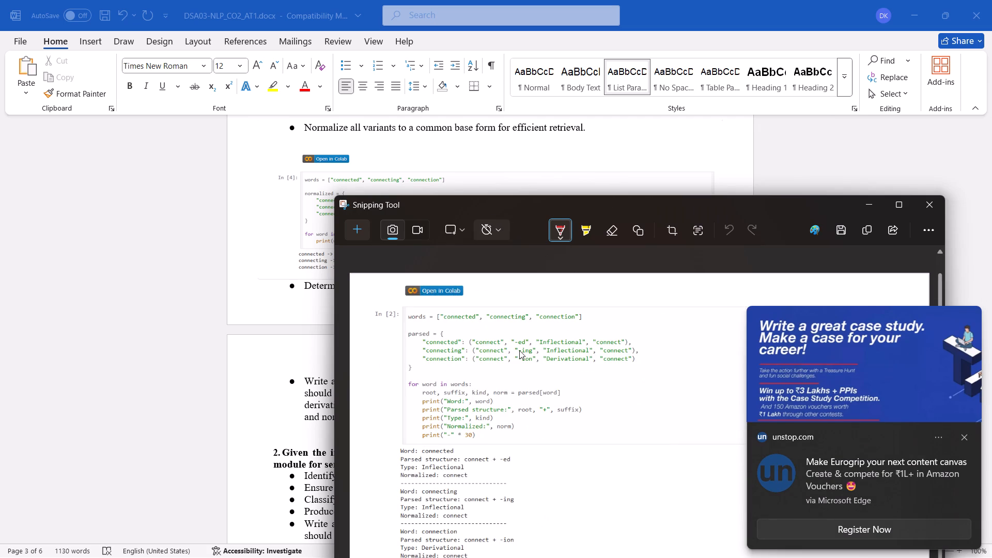
right_click(519, 350)
click(551, 382)
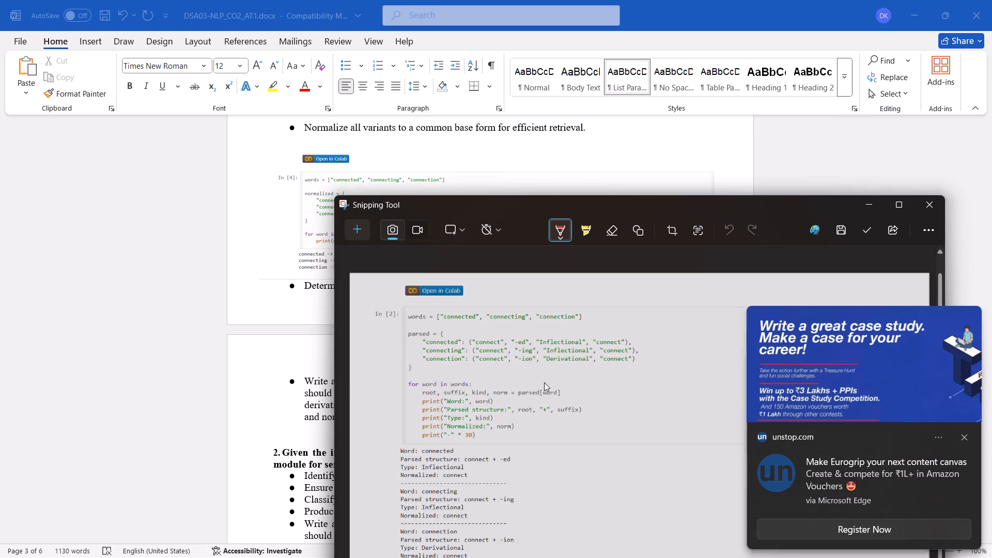
click(318, 350)
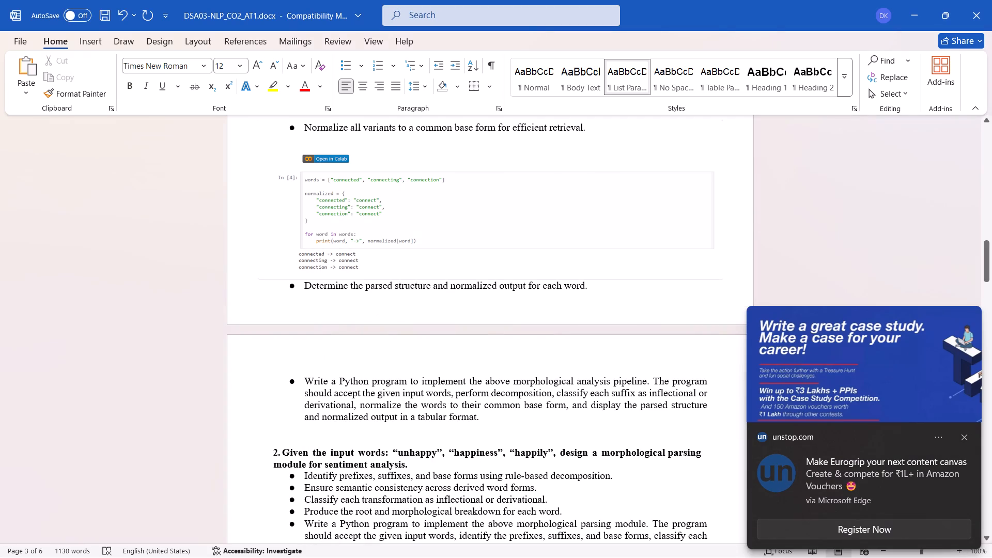
click(471, 432)
key(ctrl+v)
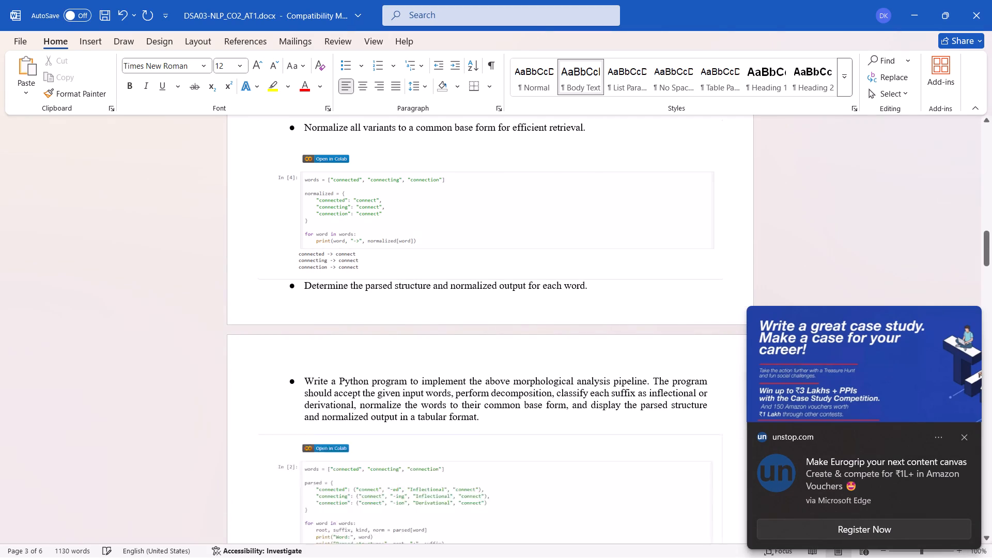
Copy question 1's bullet "Write a Python program to implement the above morphological analysis pipeline" in full, and delete it from the document.
drag(490, 268, 349, 248)
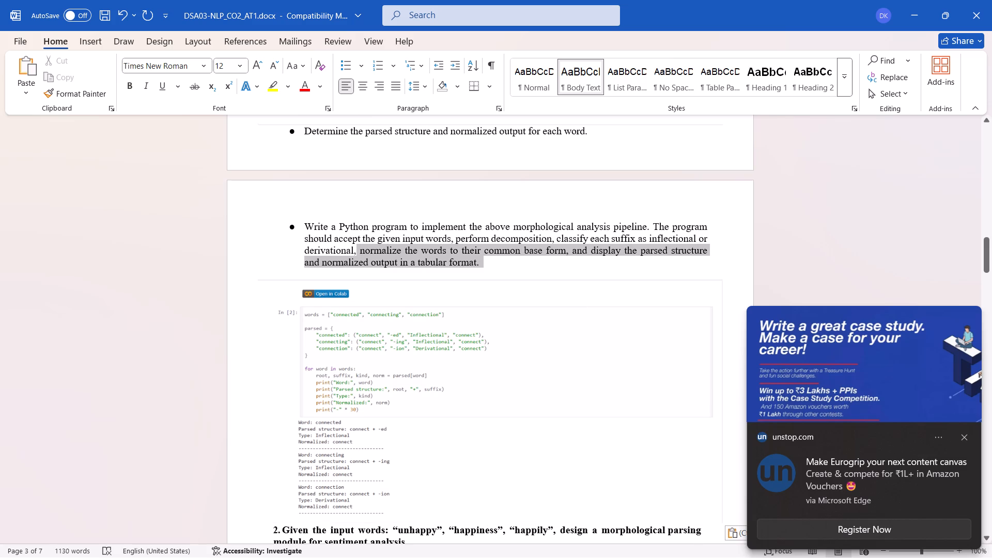
drag(349, 248, 292, 227)
key(ctrl+c)
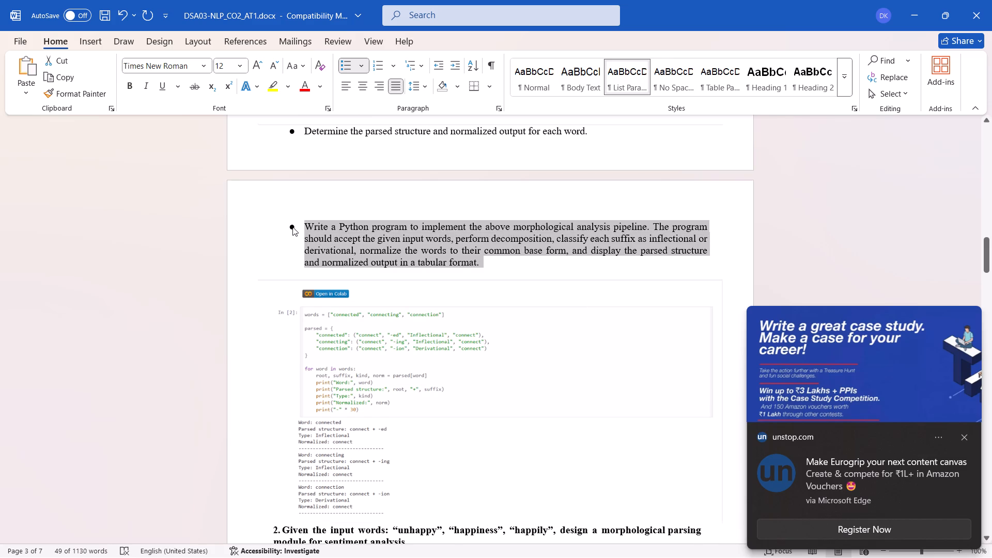
key(BackSpace)
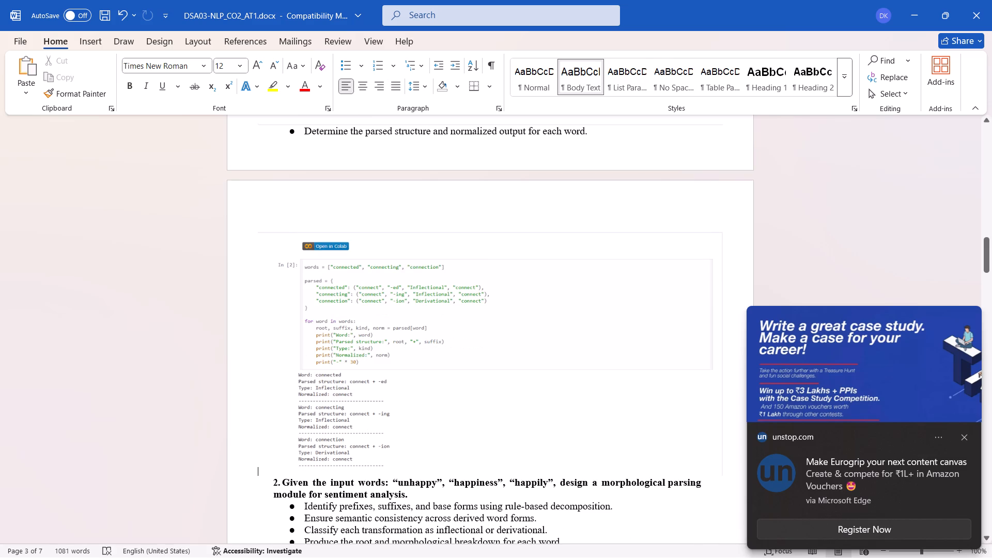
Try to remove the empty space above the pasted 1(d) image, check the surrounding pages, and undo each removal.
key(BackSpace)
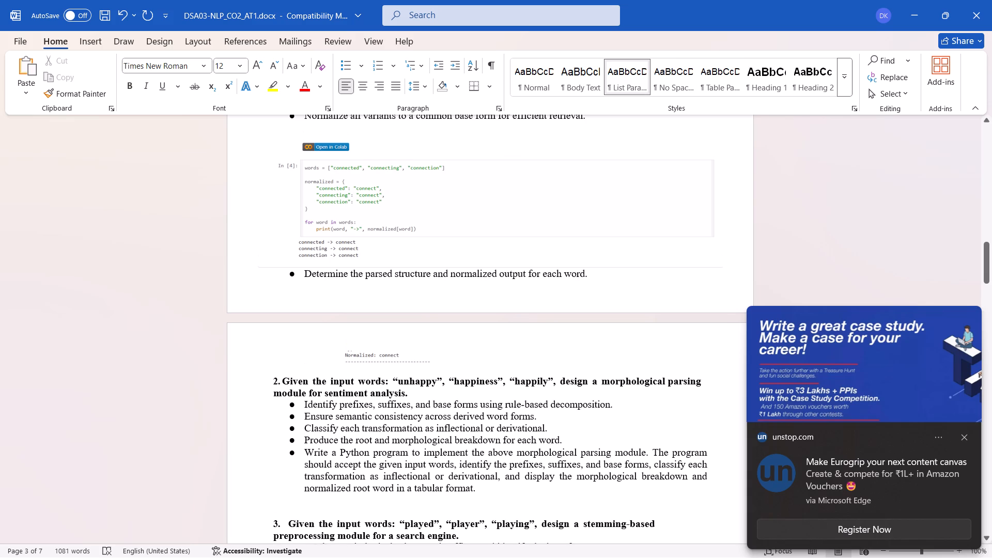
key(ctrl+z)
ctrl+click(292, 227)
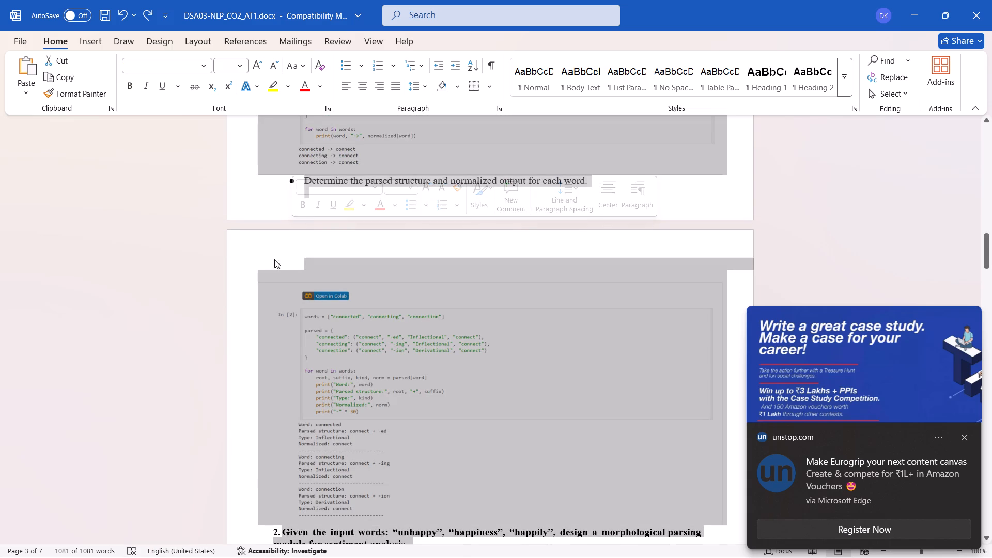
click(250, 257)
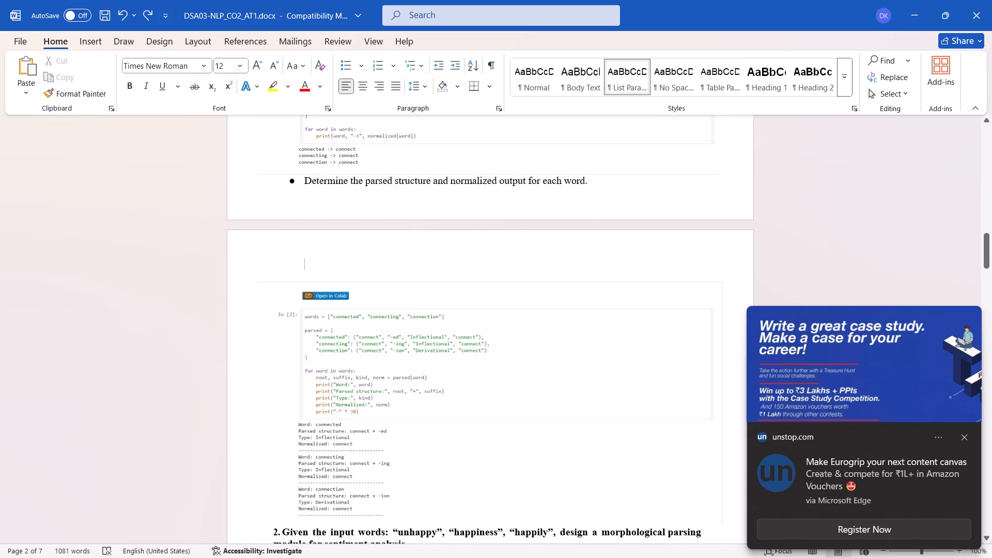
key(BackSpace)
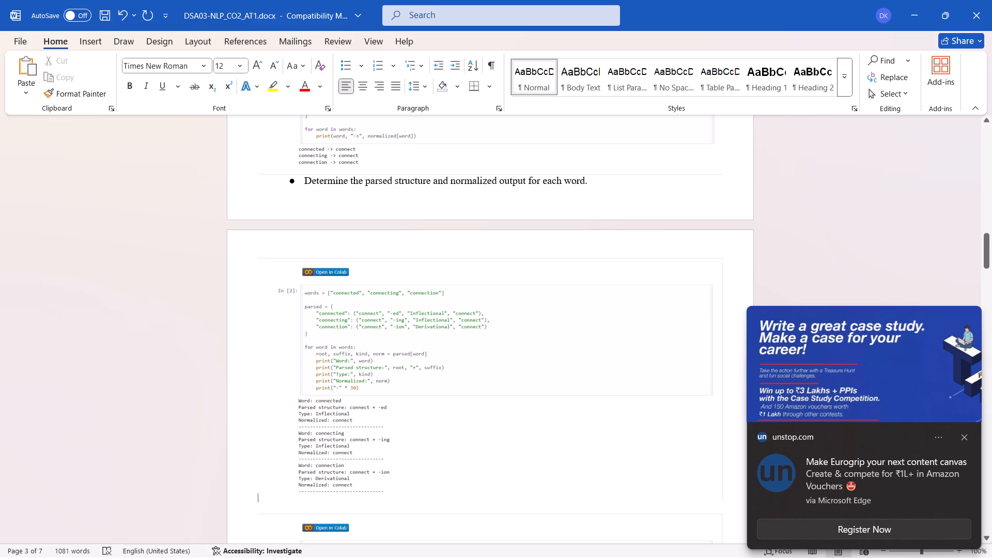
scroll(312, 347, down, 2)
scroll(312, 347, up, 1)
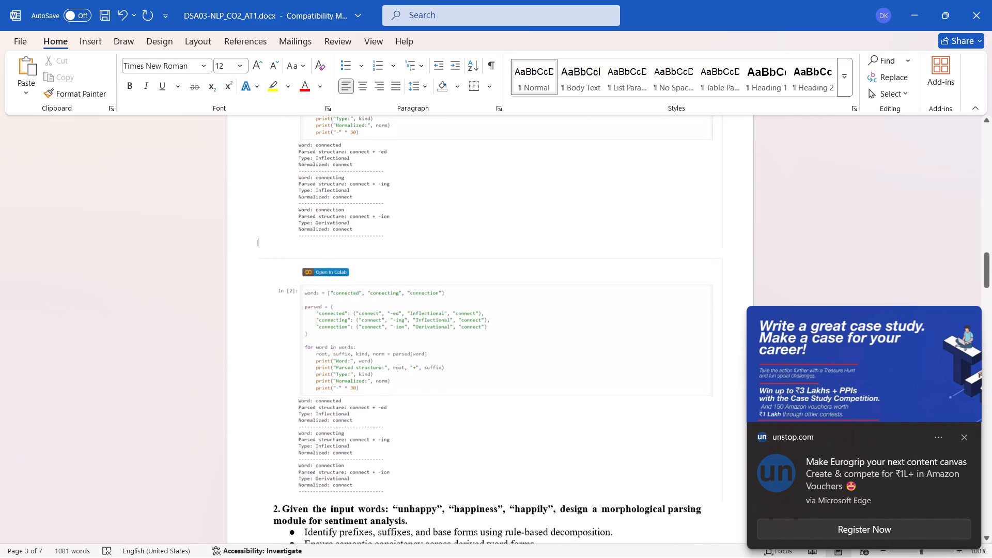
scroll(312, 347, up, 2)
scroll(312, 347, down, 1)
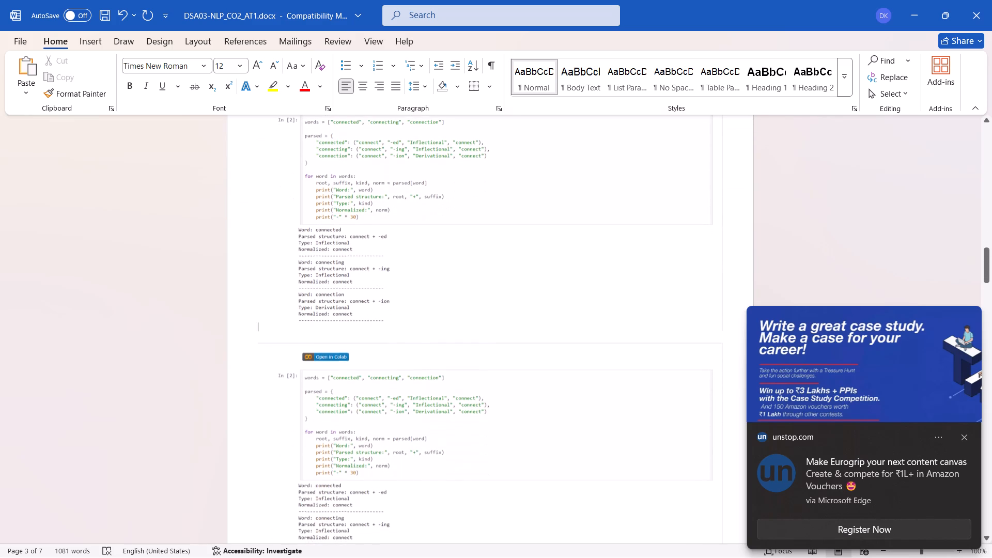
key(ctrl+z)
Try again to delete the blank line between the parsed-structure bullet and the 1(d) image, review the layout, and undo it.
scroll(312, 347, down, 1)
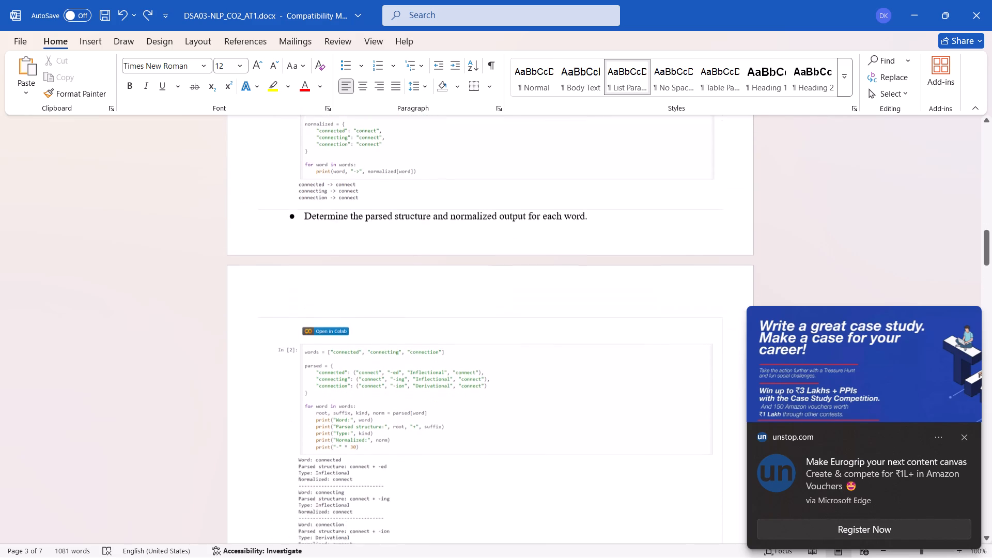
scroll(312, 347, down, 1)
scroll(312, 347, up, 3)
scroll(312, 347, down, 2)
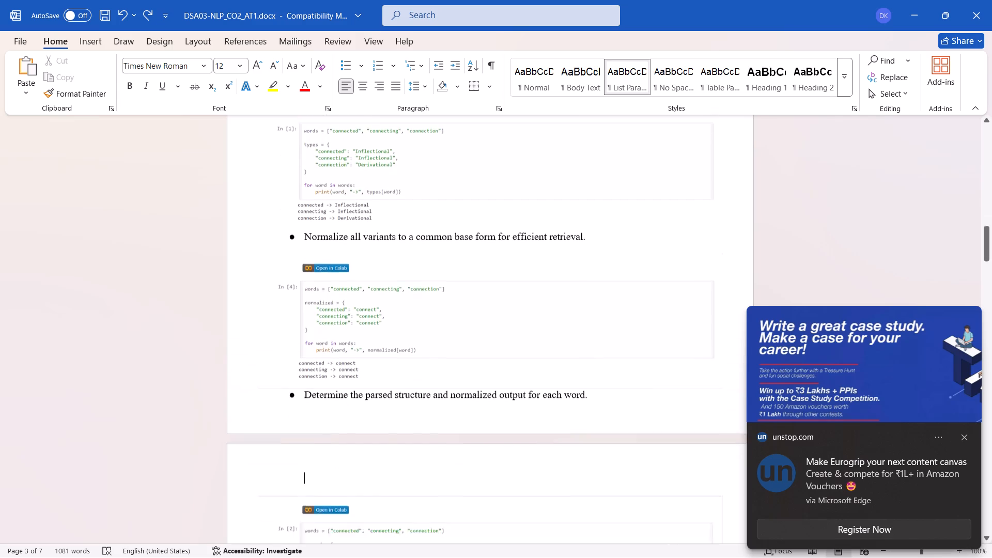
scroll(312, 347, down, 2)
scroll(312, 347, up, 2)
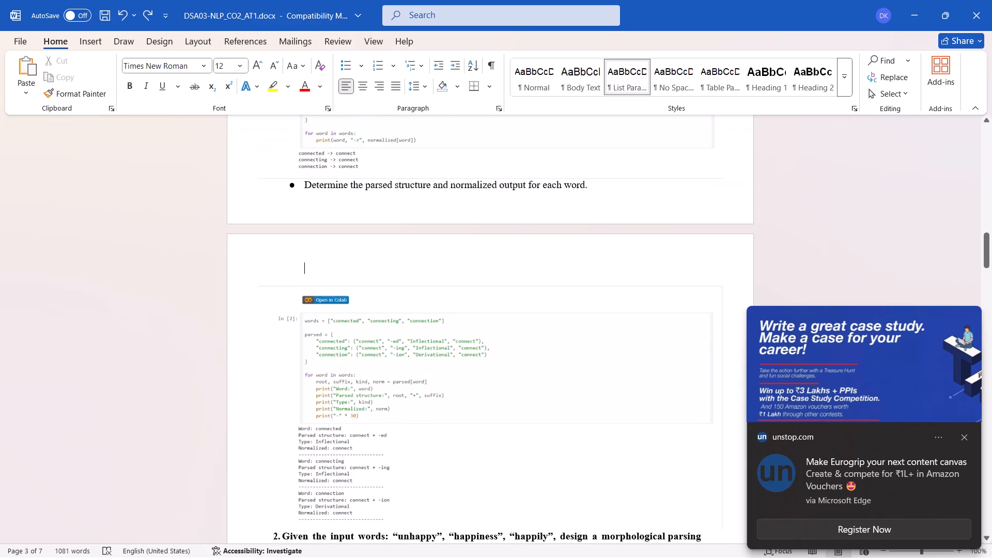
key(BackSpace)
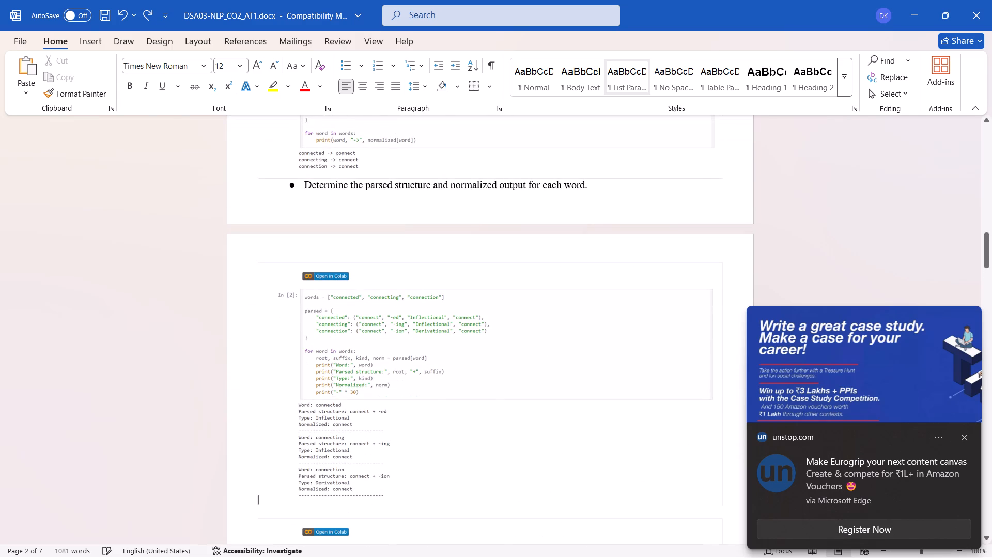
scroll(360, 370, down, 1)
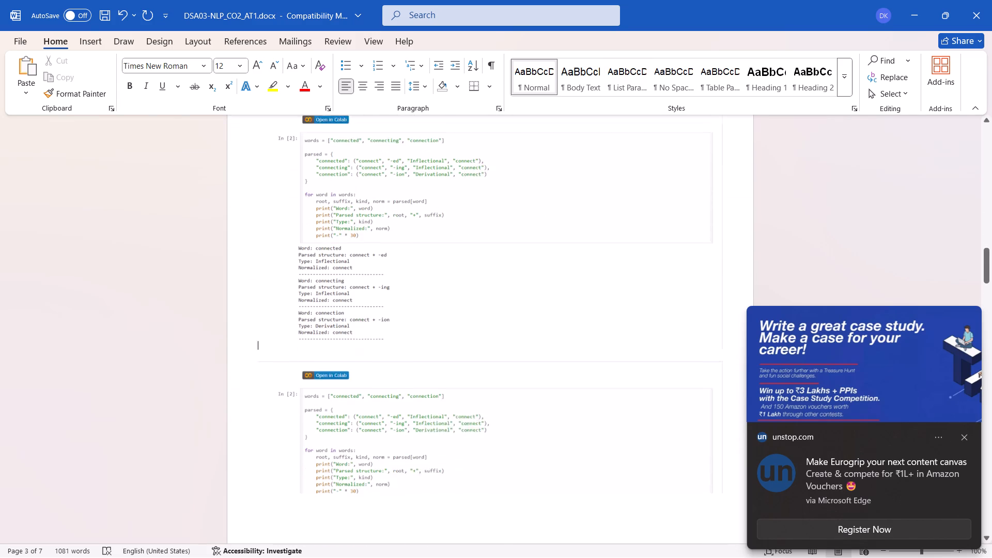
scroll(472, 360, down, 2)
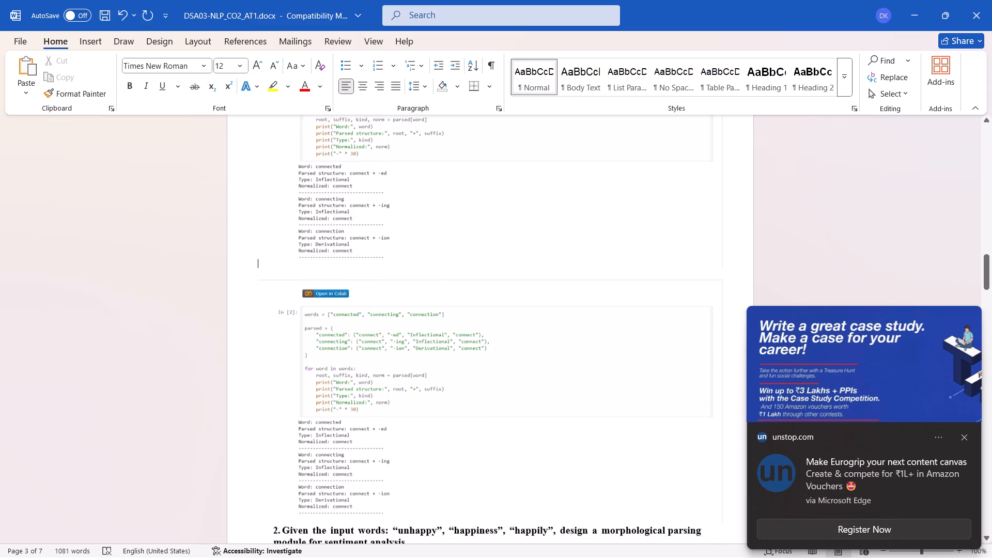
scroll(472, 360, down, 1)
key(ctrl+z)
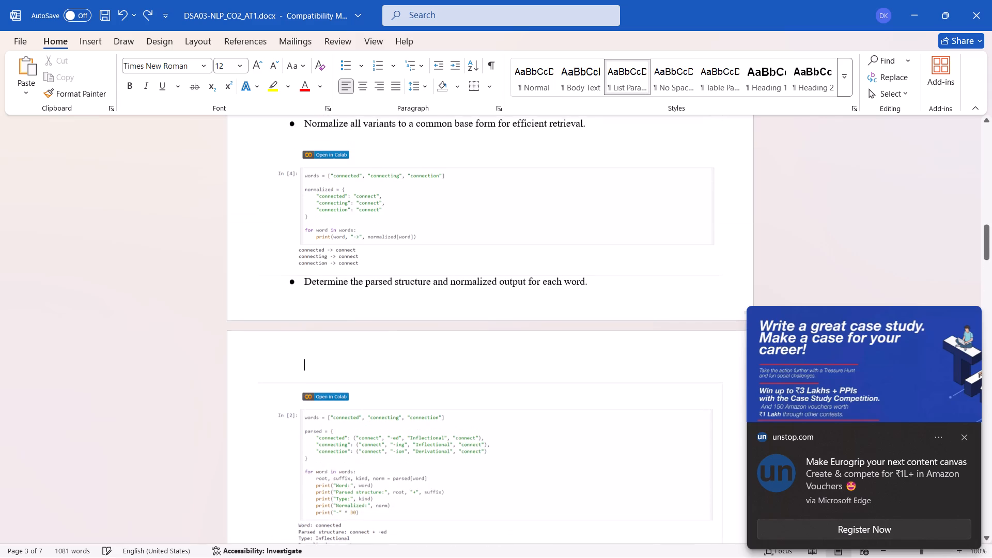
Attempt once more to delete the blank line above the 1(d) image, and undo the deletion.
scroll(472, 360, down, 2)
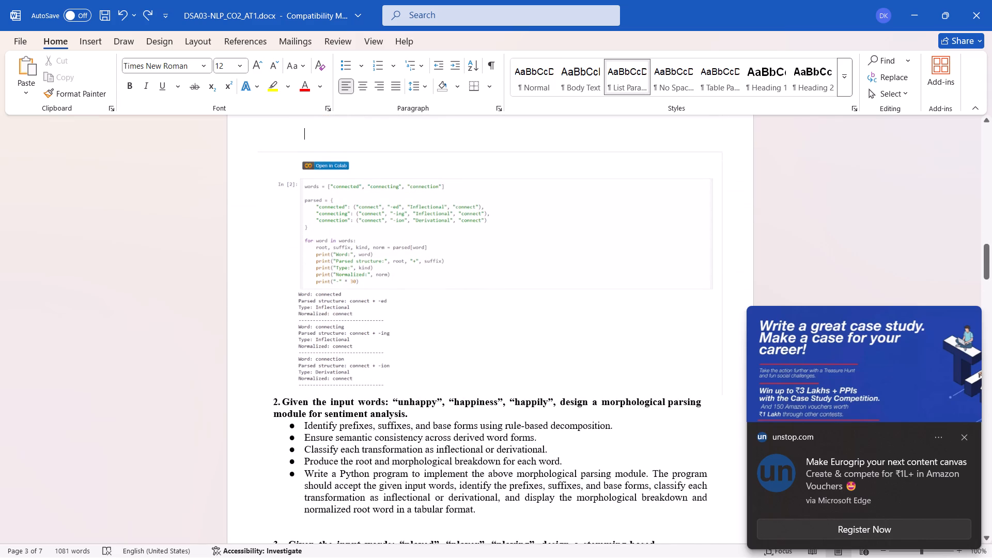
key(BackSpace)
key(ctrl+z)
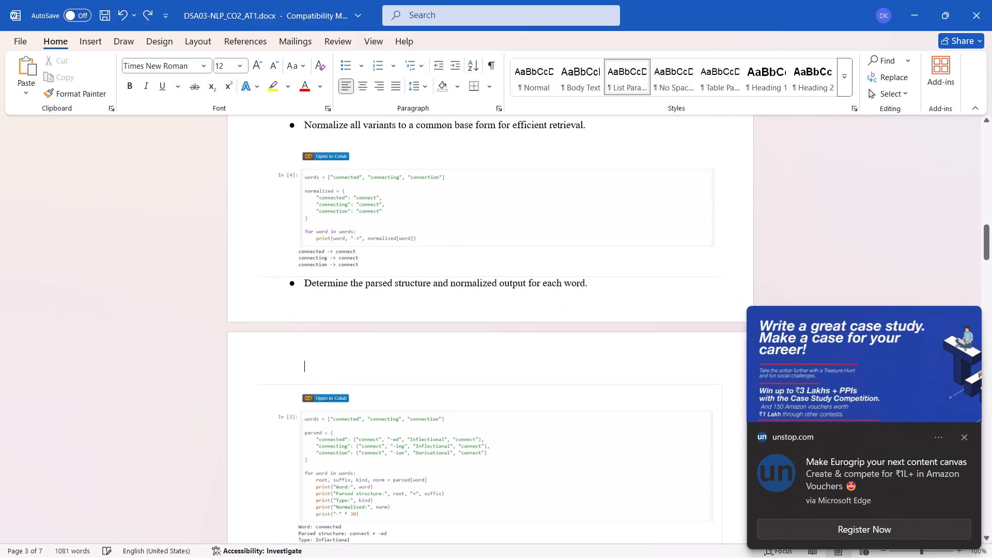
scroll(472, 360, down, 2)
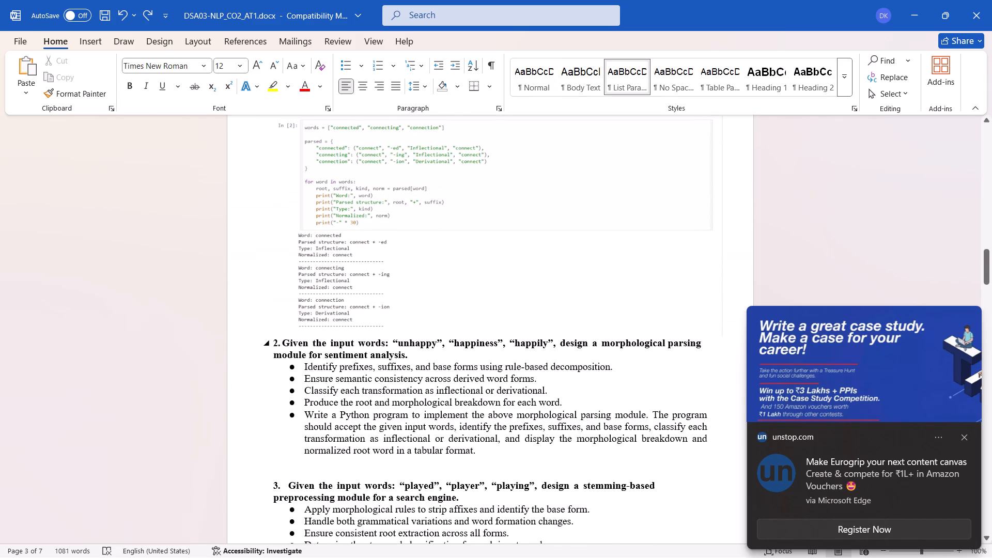
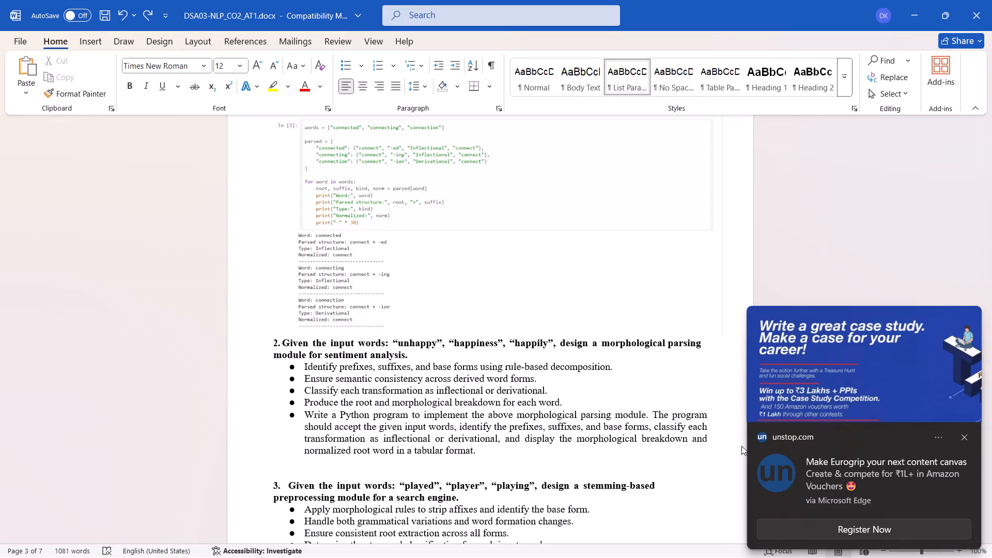
Dismiss the pop-up notification and review the page layout around the 1(d) image and questions 2 and 3.
click(961, 437)
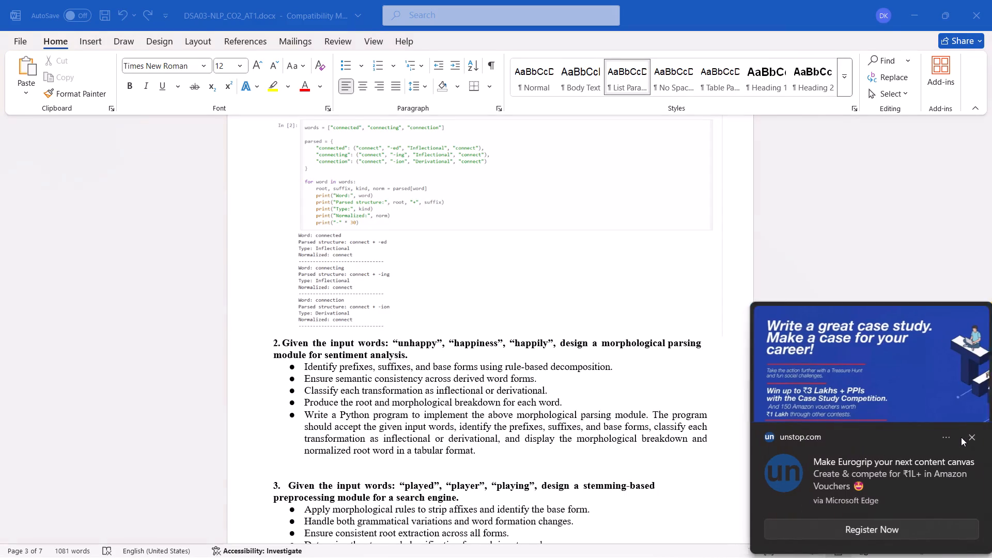
scroll(680, 273, down, 1)
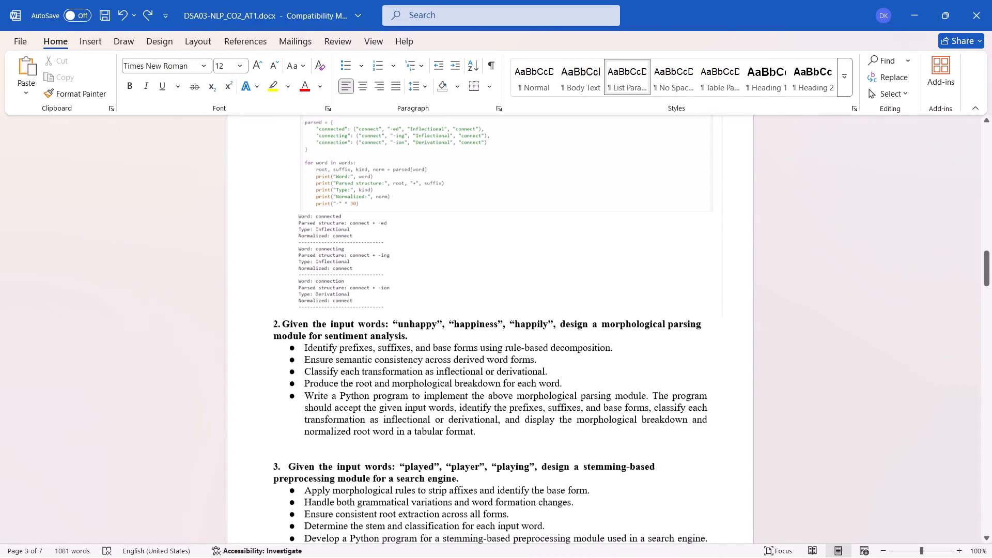
scroll(680, 273, down, 1)
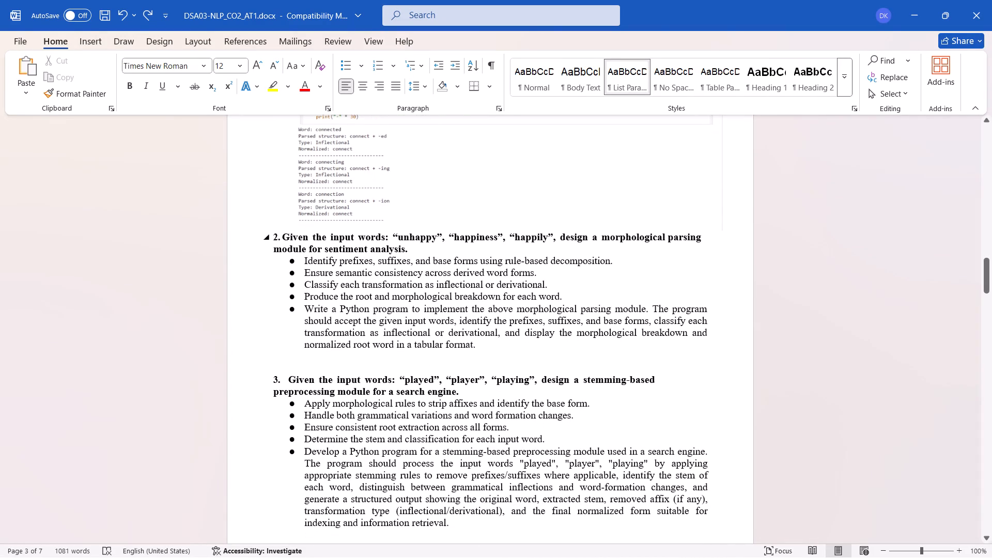
scroll(376, 253, up, 3)
scroll(376, 253, down, 3)
scroll(374, 232, up, 1)
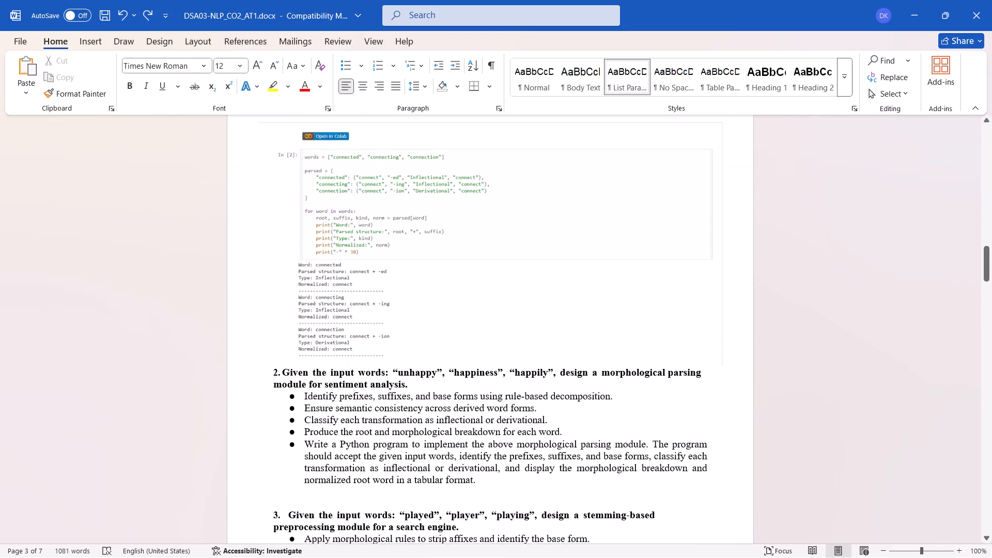
scroll(374, 232, up, 1)
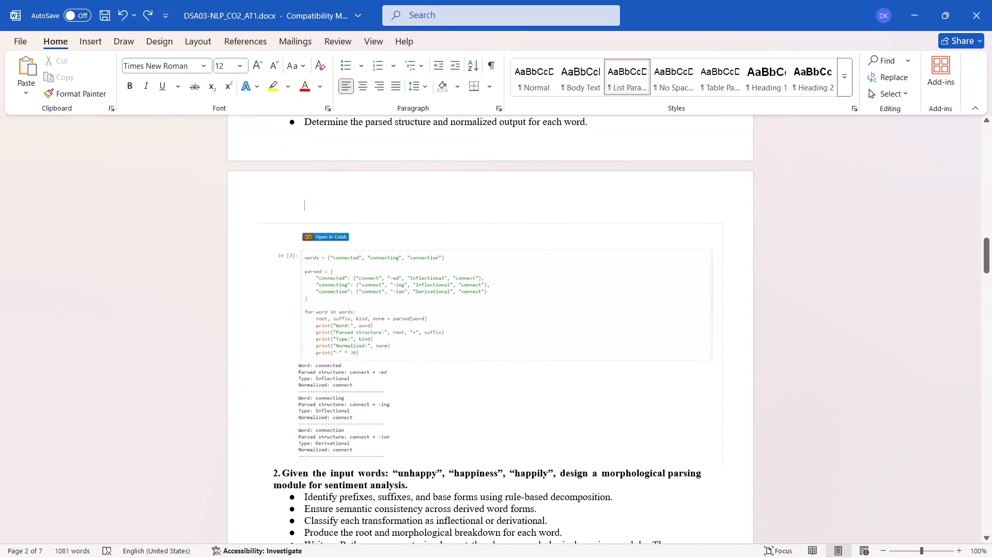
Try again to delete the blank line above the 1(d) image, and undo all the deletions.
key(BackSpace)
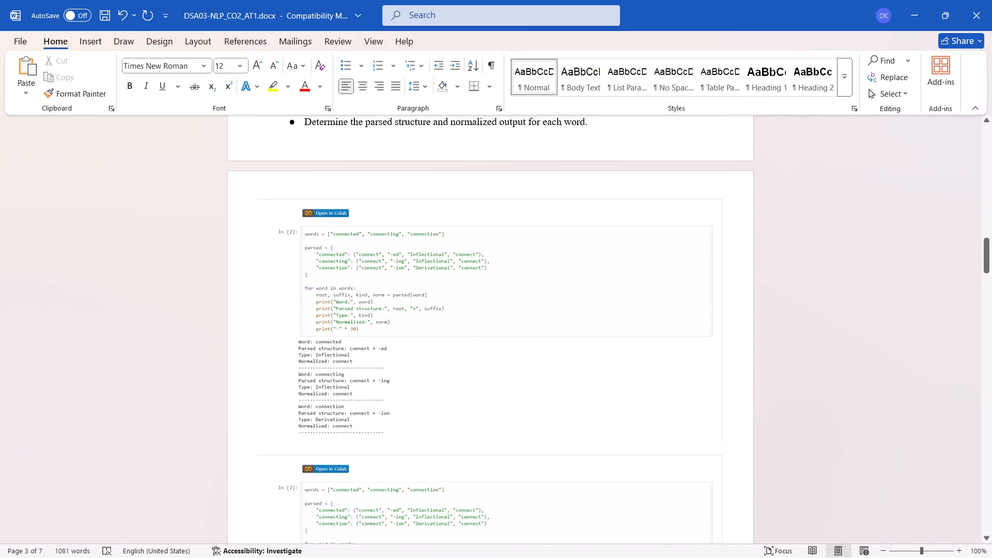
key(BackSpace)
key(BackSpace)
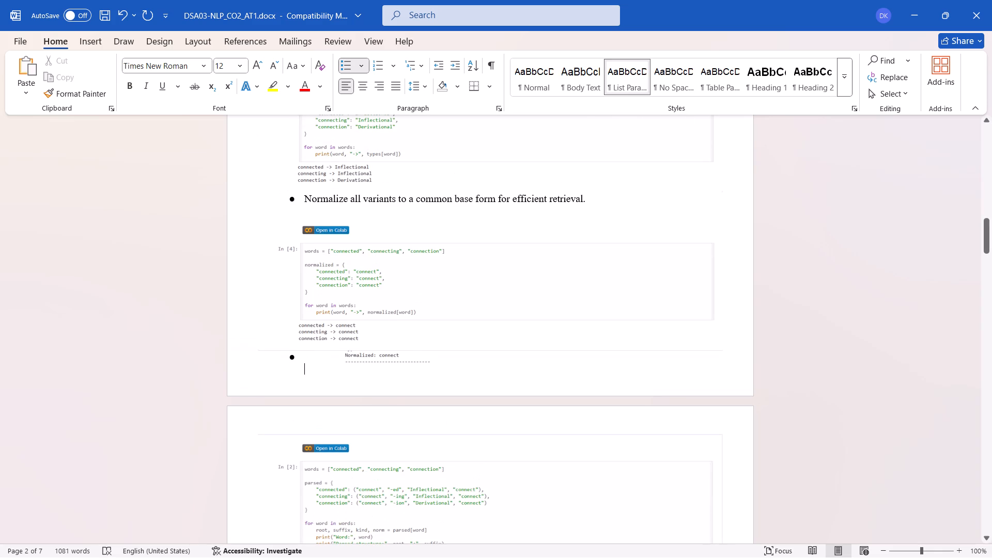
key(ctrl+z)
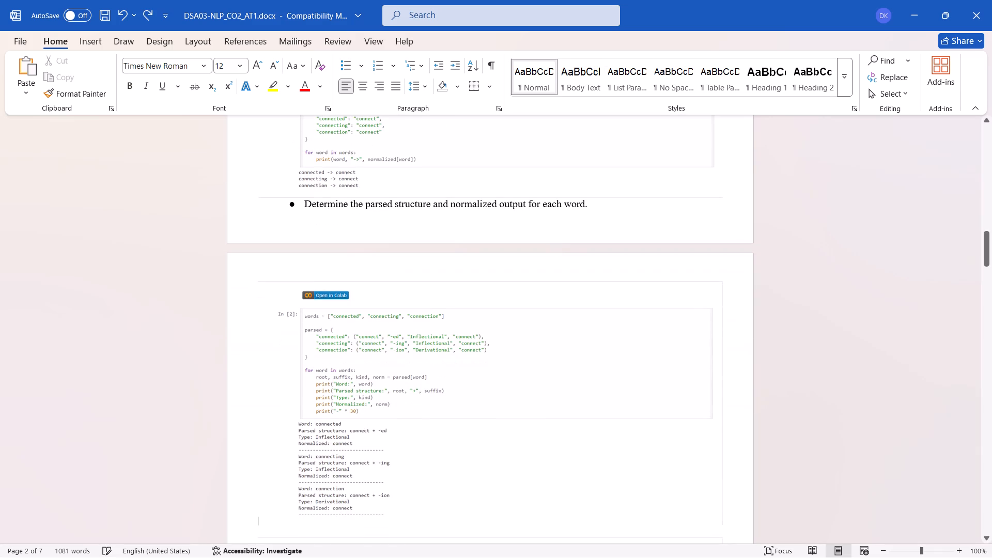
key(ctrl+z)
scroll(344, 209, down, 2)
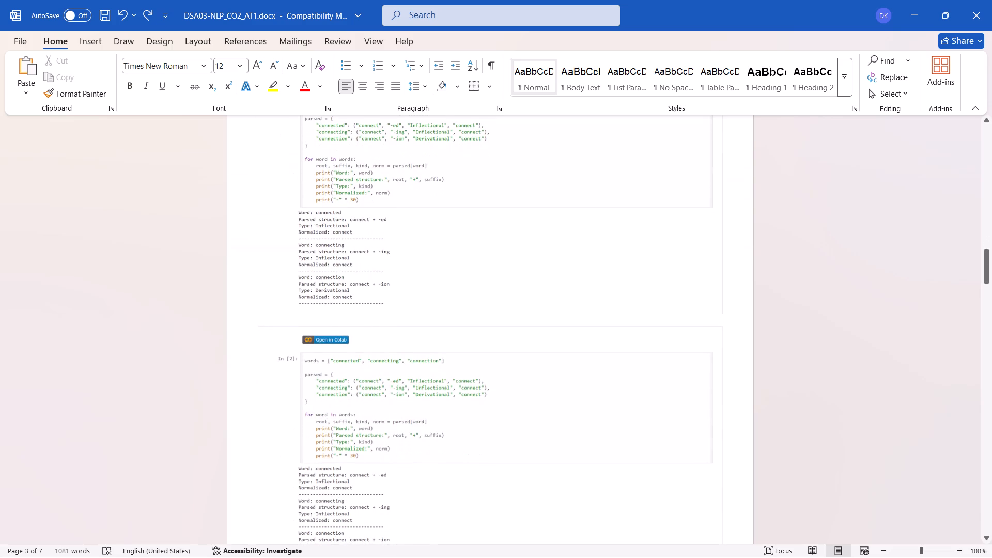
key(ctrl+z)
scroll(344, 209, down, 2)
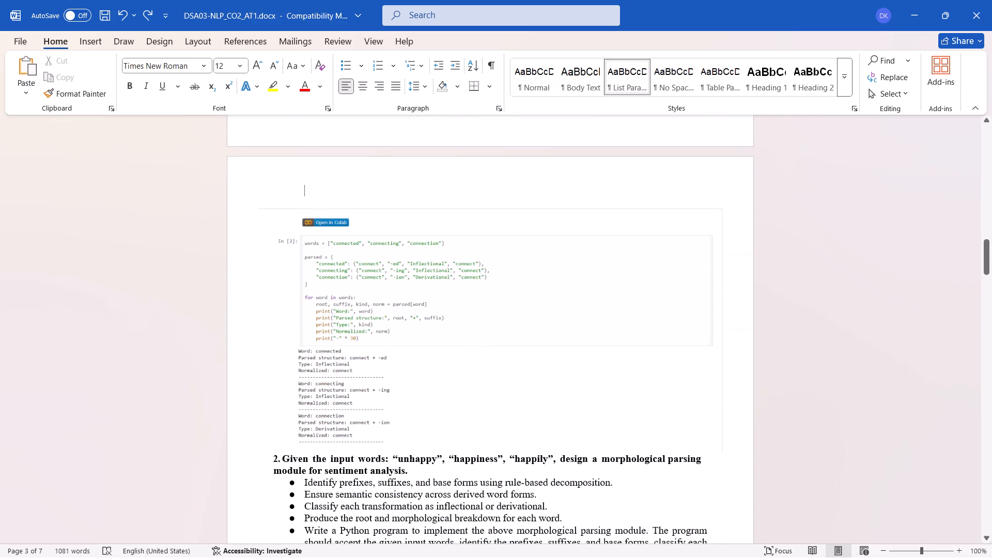
Add a new line below the 1(d) image and paste the copied "Write a Python program to implement the above morphological analysis pipeline" bullet there.
click(592, 389)
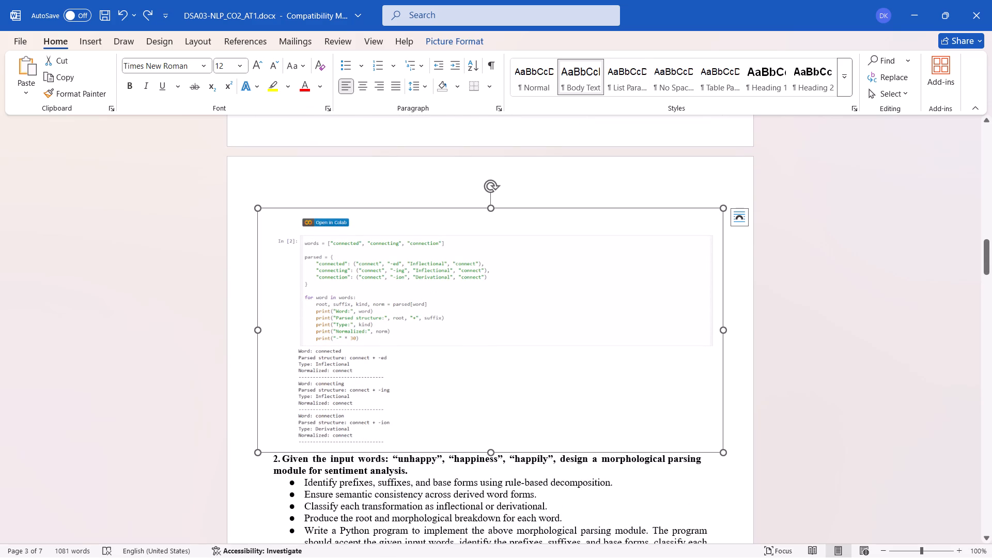
click(735, 419)
key(Return)
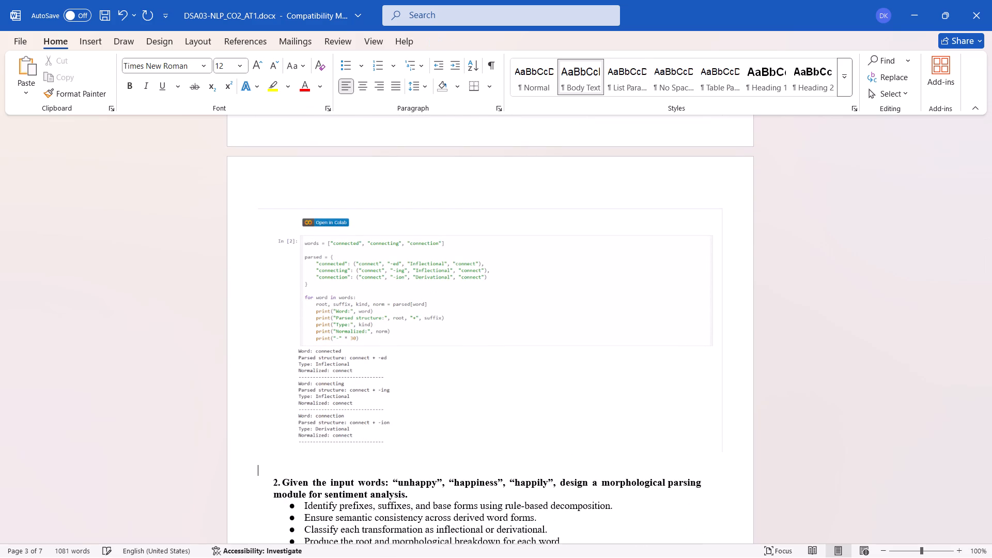
key(ctrl+v)
scroll(735, 419, down, 1)
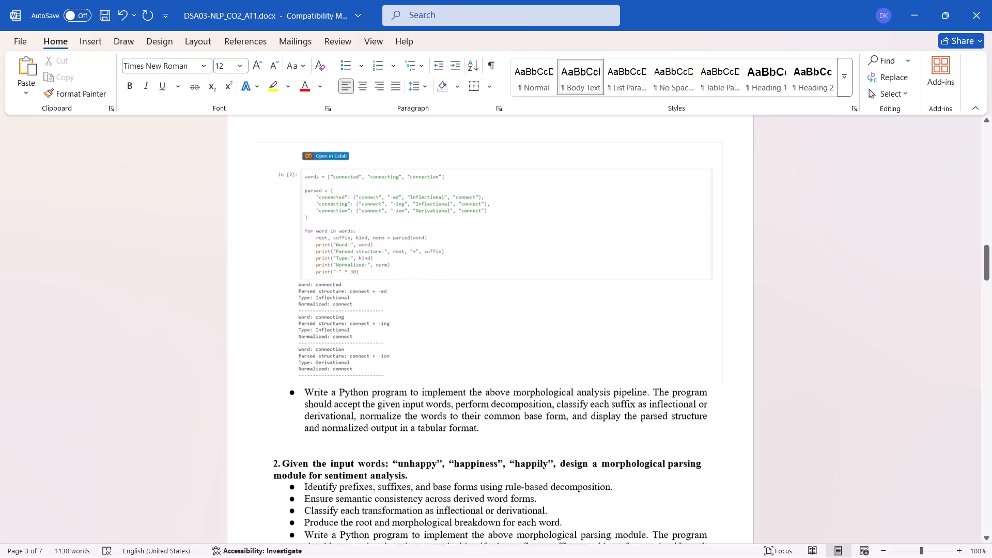
scroll(735, 419, up, 2)
scroll(735, 419, down, 3)
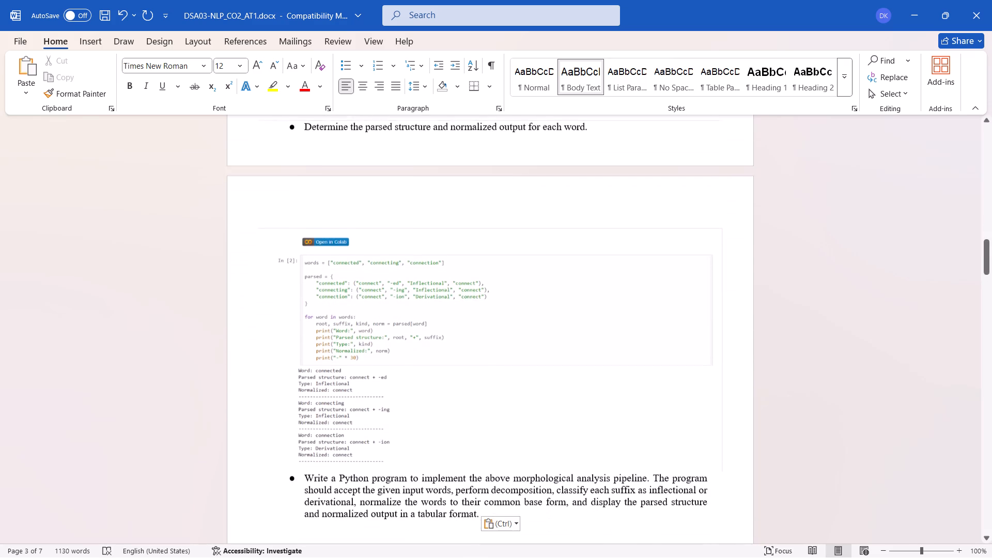
scroll(735, 419, down, 1)
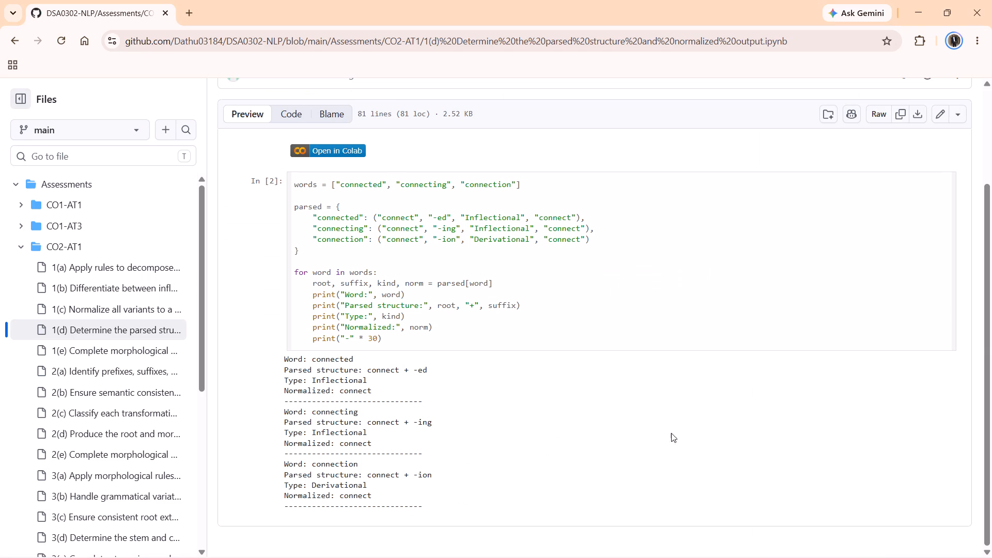
In Chrome, open the 1(e) Complete morphological analysis pipeline notebook and capture its code and tabular output as a screenshot.
scroll(378, 408, left, 1)
click(134, 351)
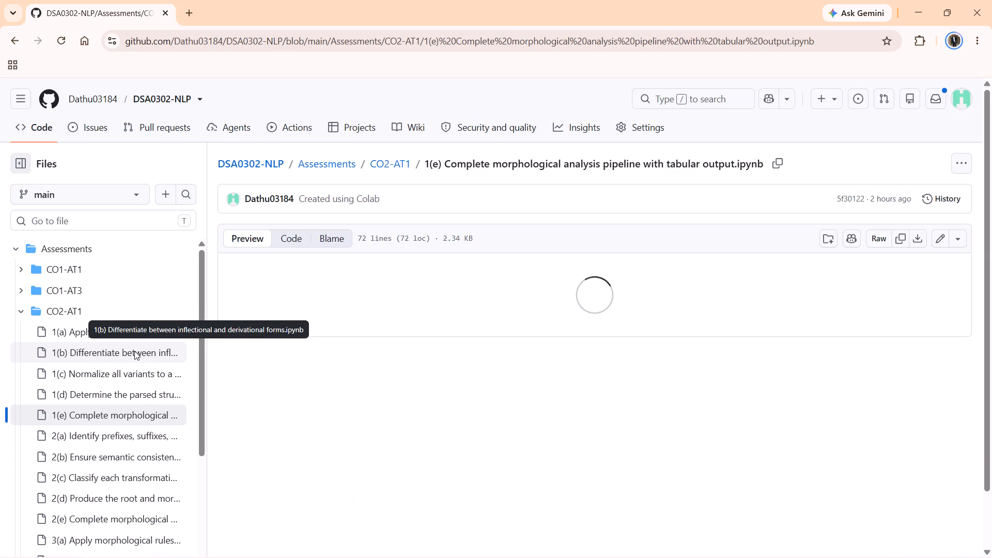
scroll(266, 334, down, 1)
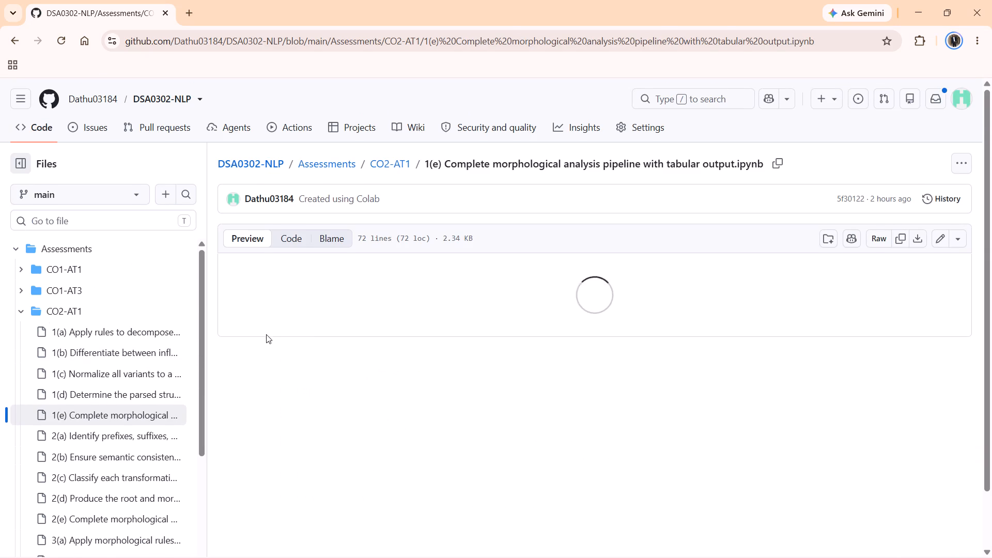
scroll(266, 334, down, 2)
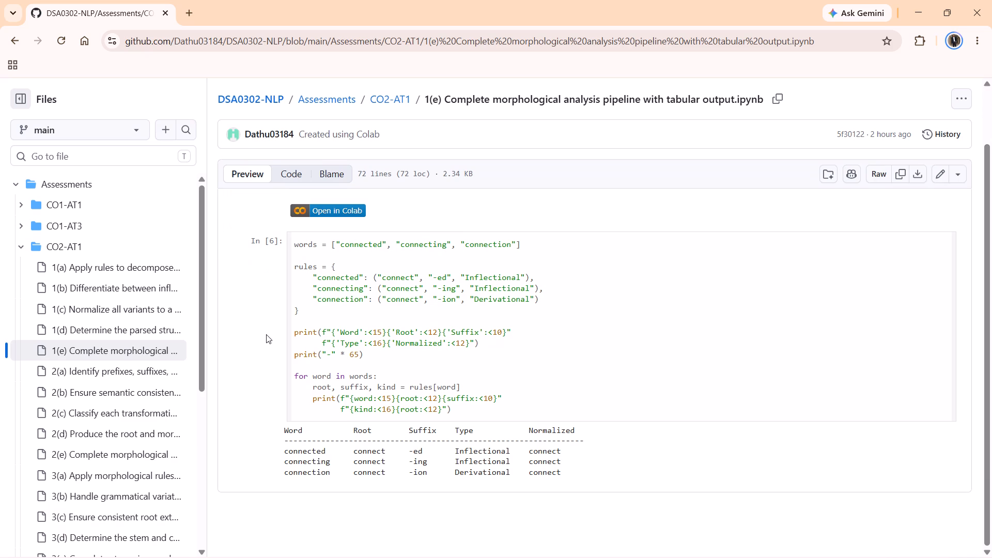
key(Print)
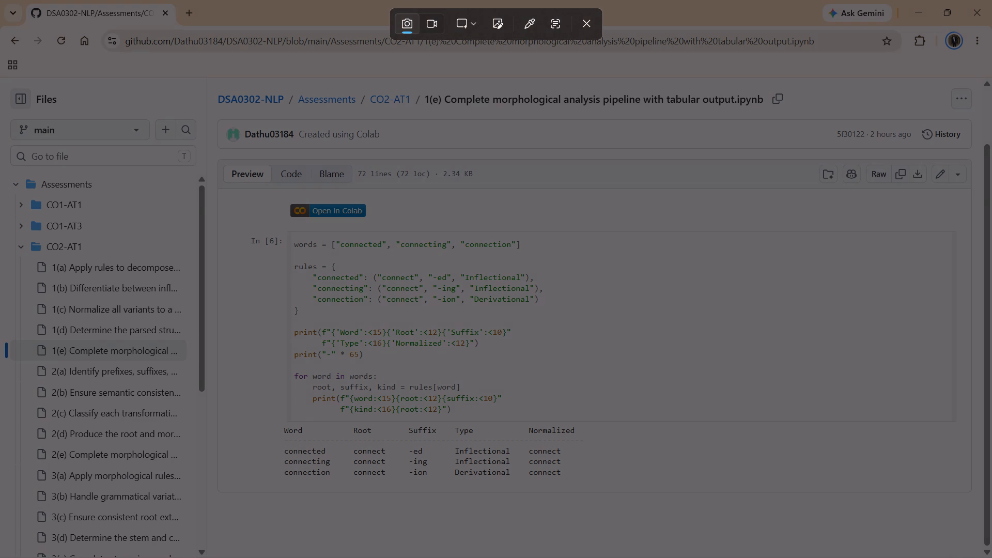
drag(218, 187, 983, 534)
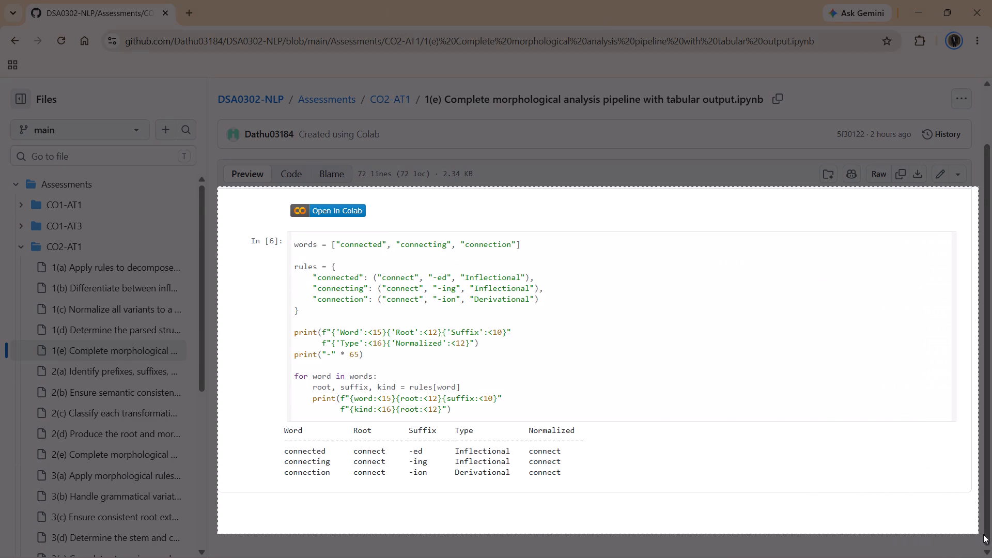
drag(983, 534, 973, 537)
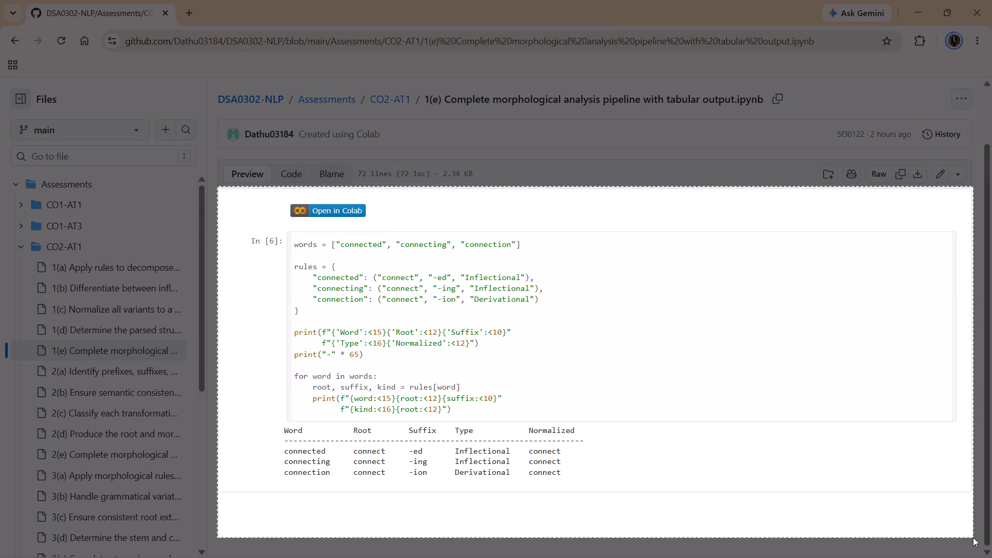
drag(973, 537, 974, 498)
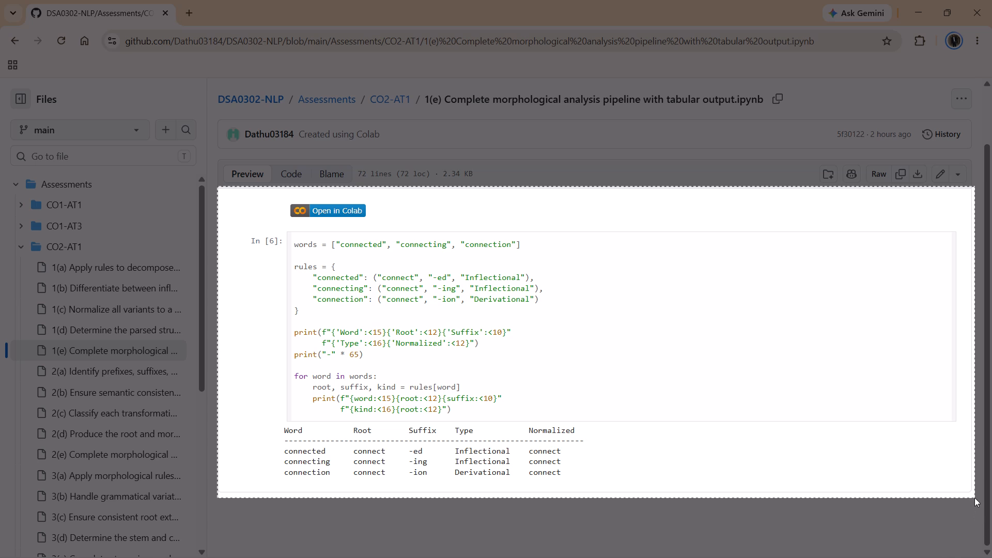
drag(974, 498, 973, 493)
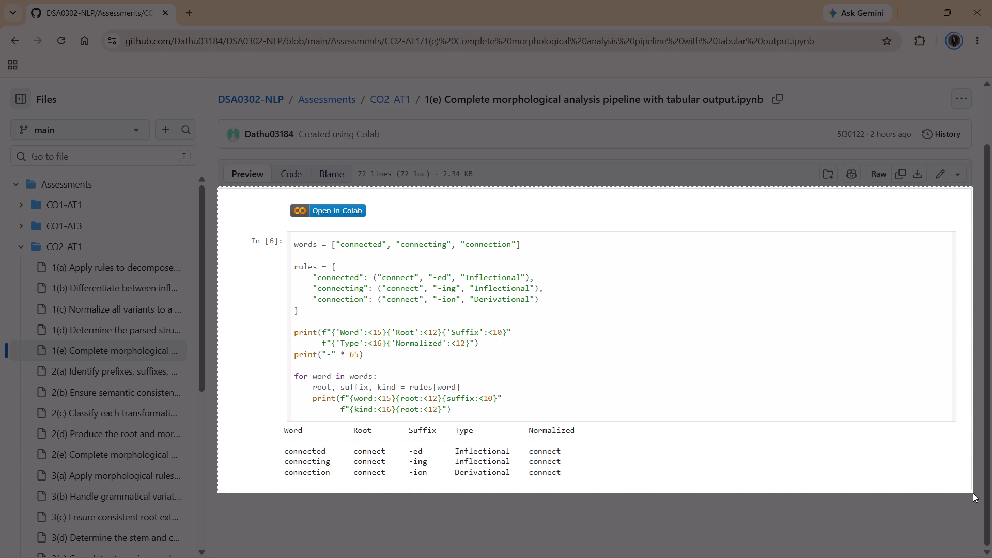
drag(973, 493, 972, 495)
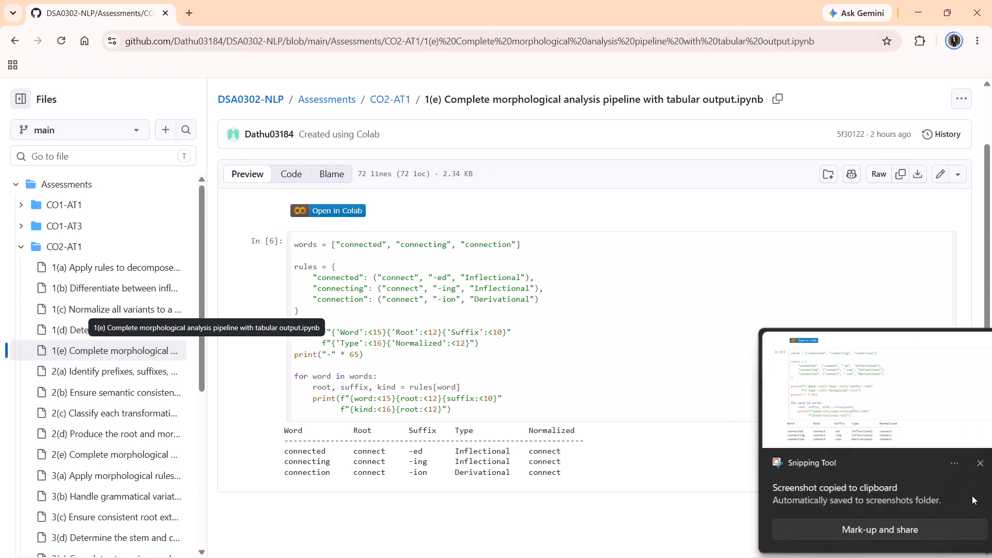
key(ctrl+c)
key(ctrl+c)
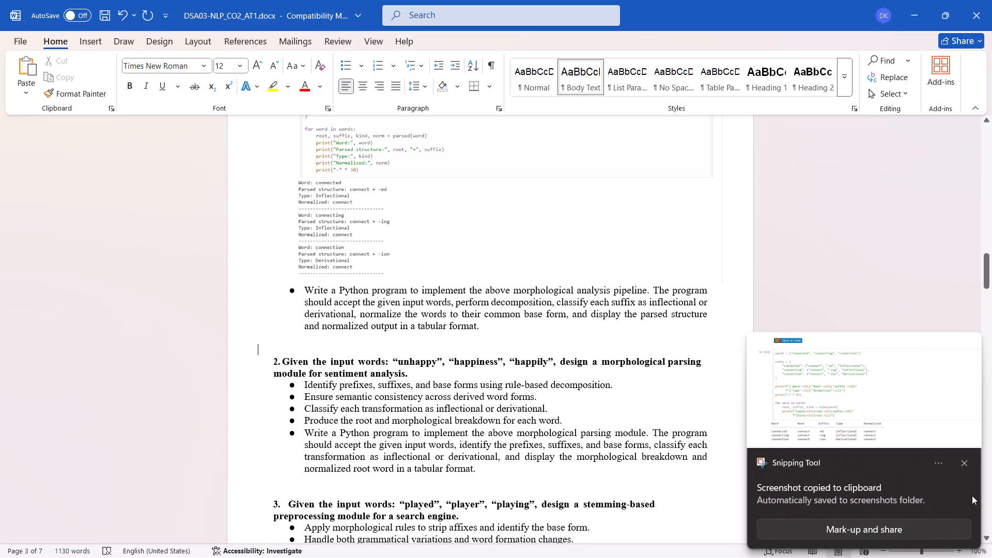
In the Word document, paste the 1(e) screenshot below the morphological analysis pipeline bullet, just before question 2.
key(ctrl+v)
scroll(972, 495, down, 1)
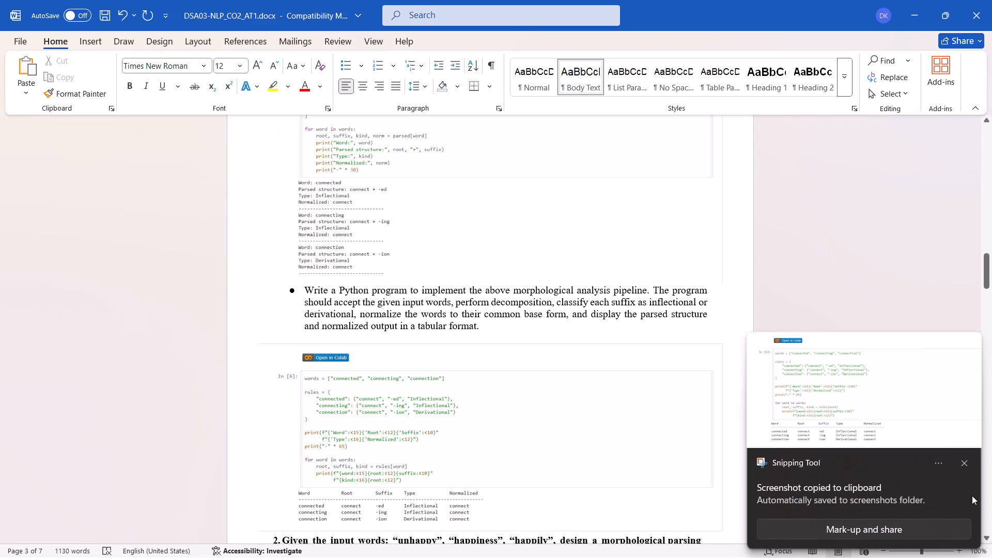
scroll(972, 495, down, 1)
scroll(655, 369, down, 1)
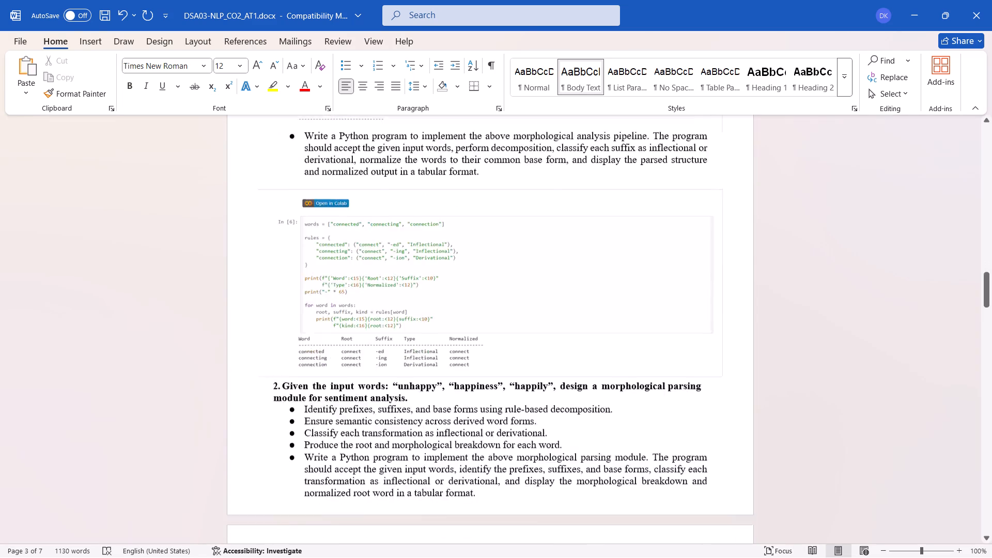
scroll(655, 369, down, 1)
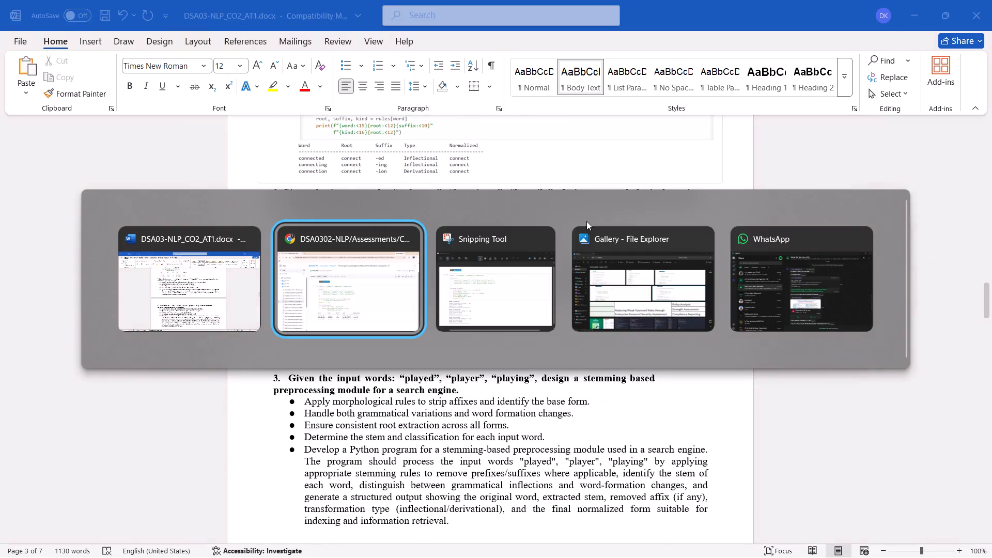
In Chrome, open the 2(a) Identify prefixes, suffixes, and base forms notebook and capture its code and output as a screenshot.
click(83, 371)
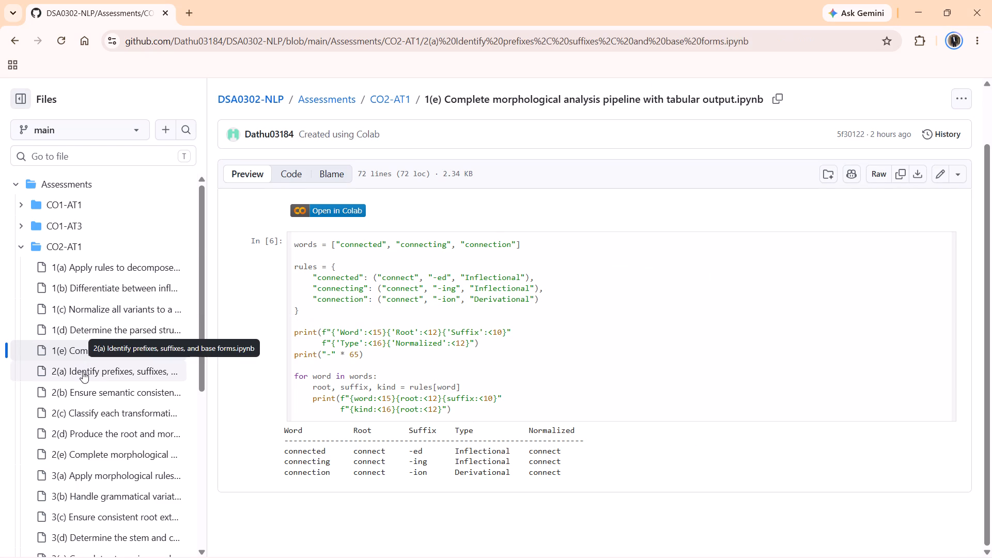
scroll(266, 336, down, 1)
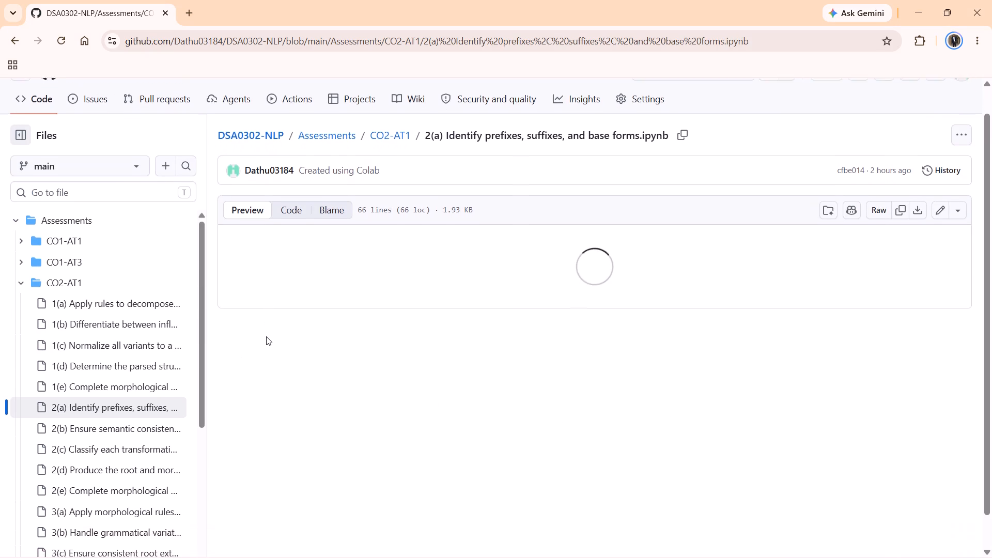
scroll(266, 336, down, 1)
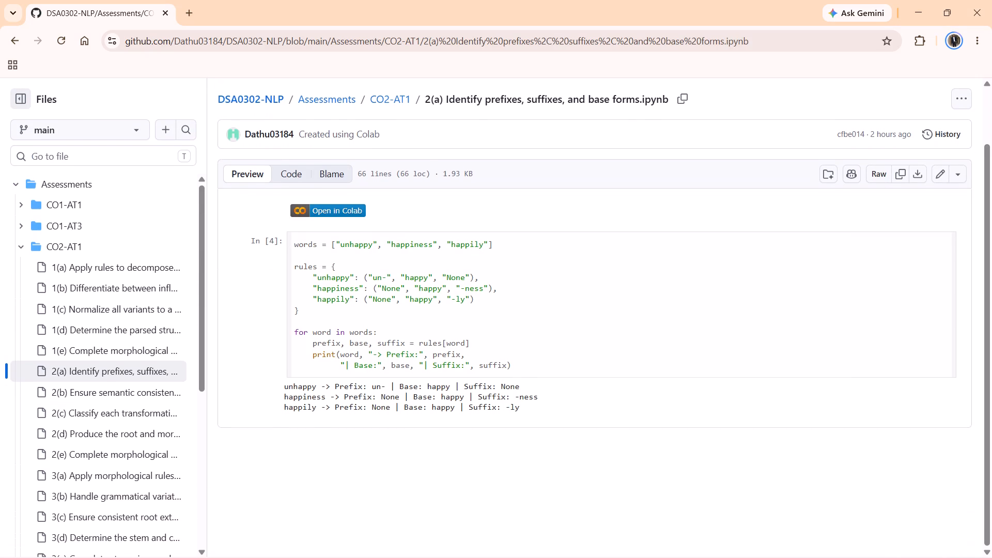
key(Print)
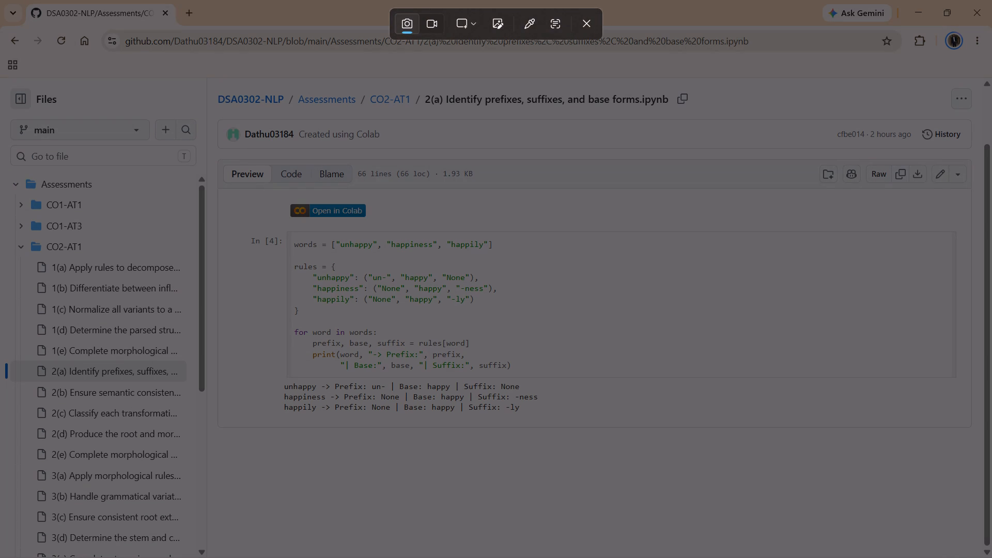
drag(219, 189, 883, 464)
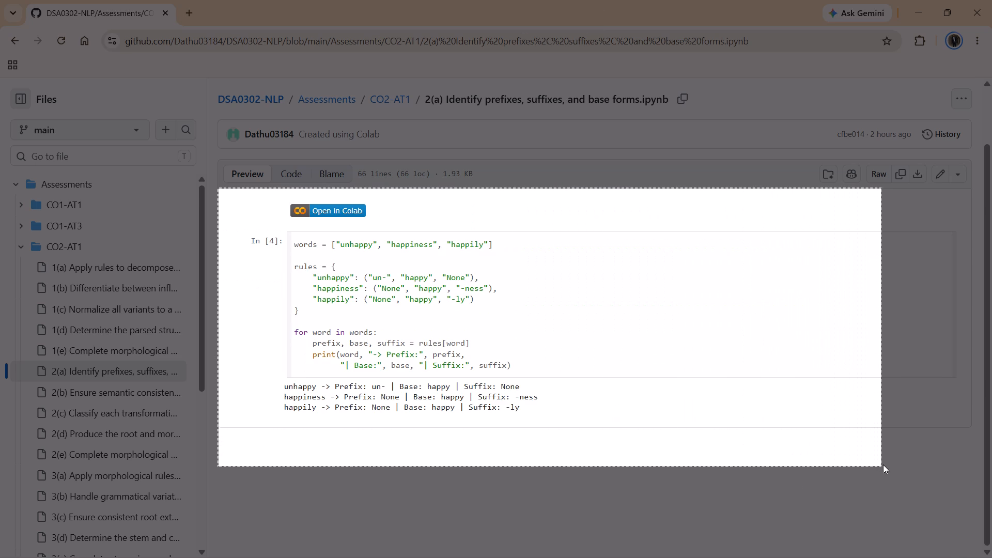
drag(883, 464, 971, 426)
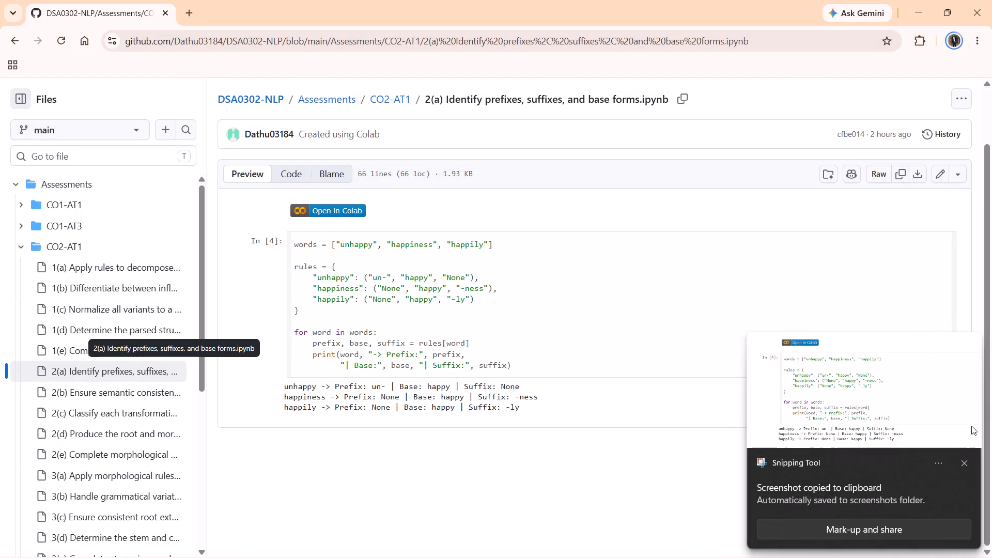
key(ctrl+c)
key(ctrl+c)
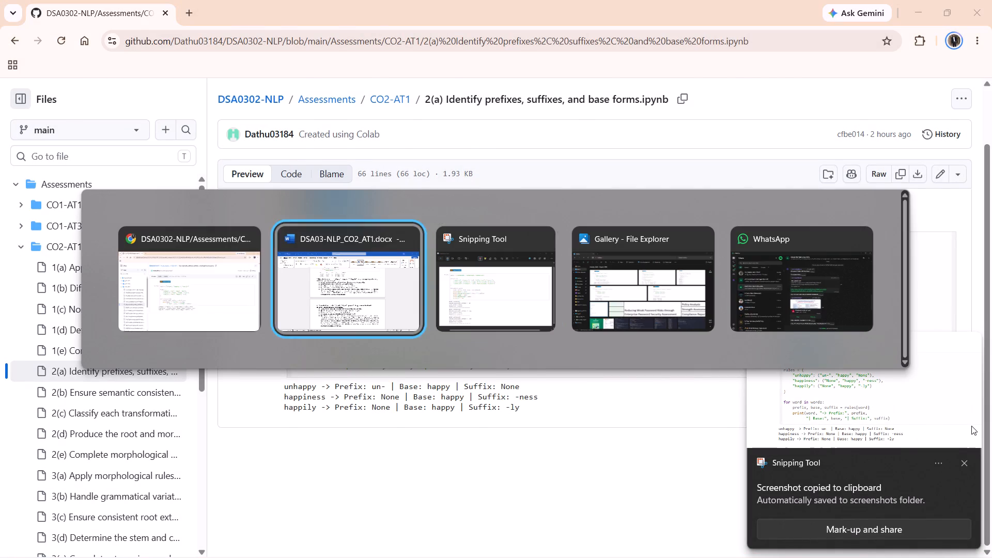
In the Word document, paste the 2(a) screenshot on a new unbulleted line below question 2's bullet list, just before question 3.
click(616, 299)
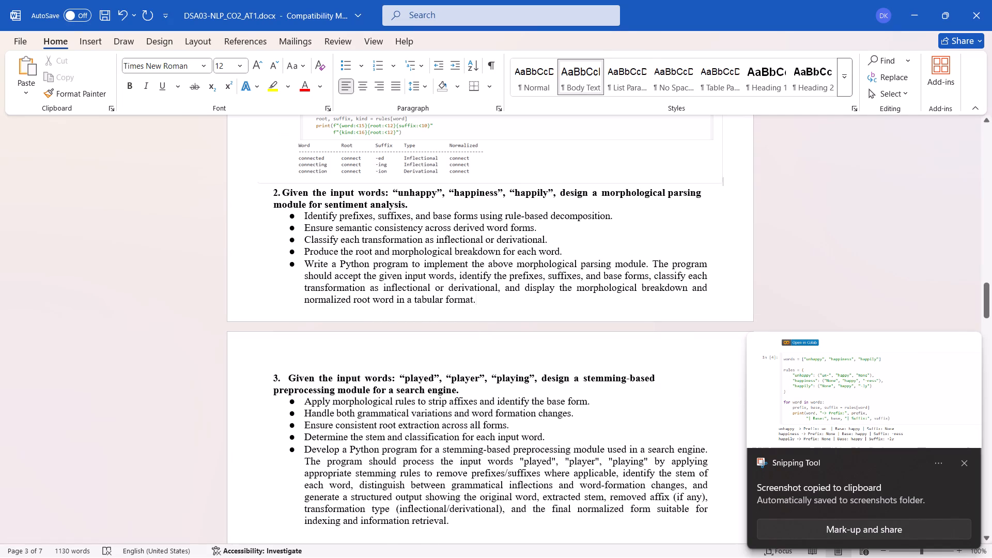
key(Return)
key(BackSpace)
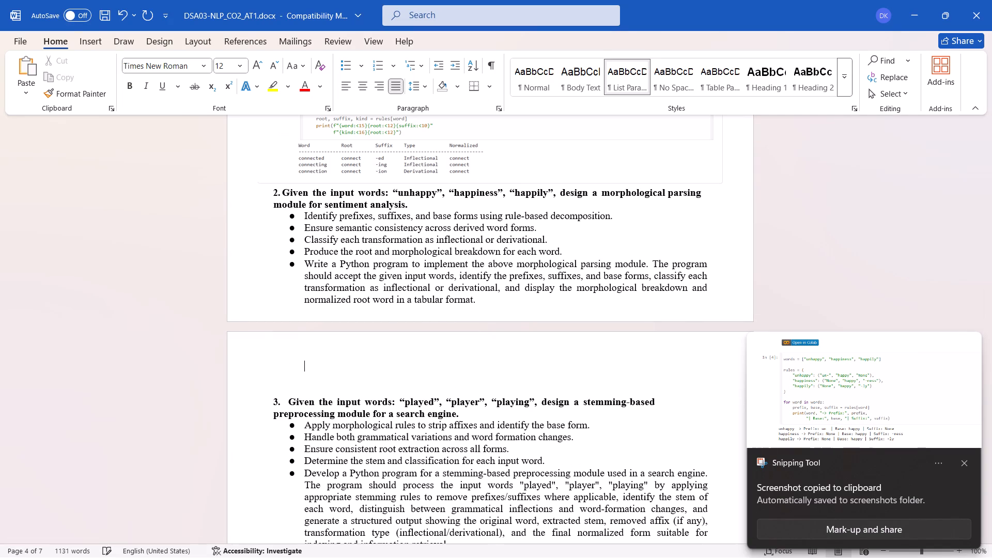
key(BackSpace)
key(BackSpace)
key(ctrl+v)
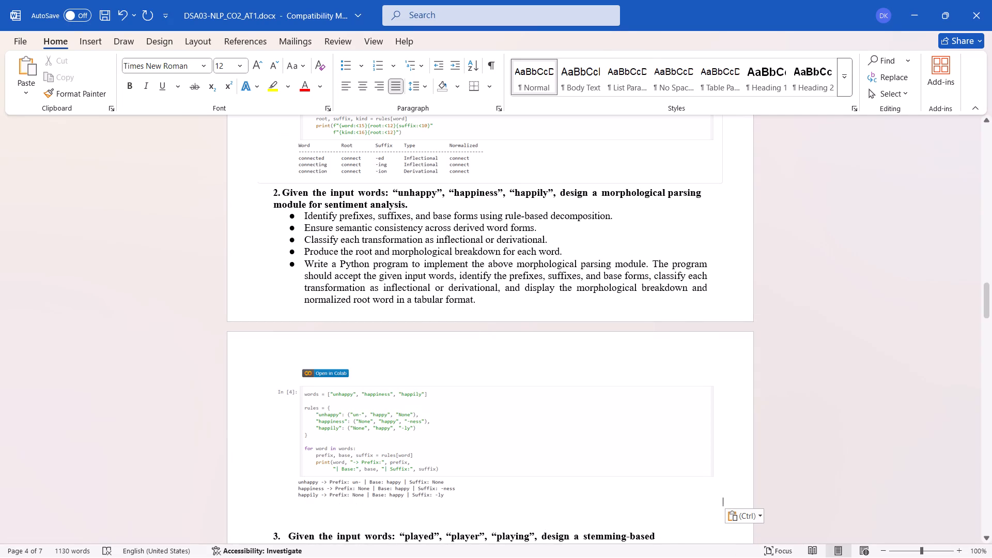
Copy the four question 2 bullets from "Ensure semantic consistency" through "Write a Python program" and delete them from above the 2(a) image.
drag(532, 303, 309, 227)
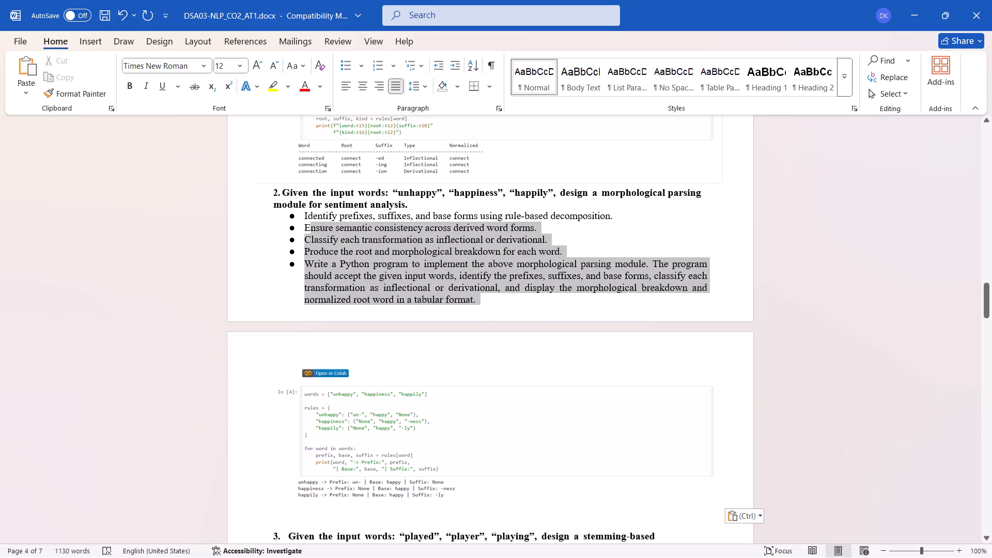
drag(309, 227, 310, 228)
drag(304, 226, 344, 235)
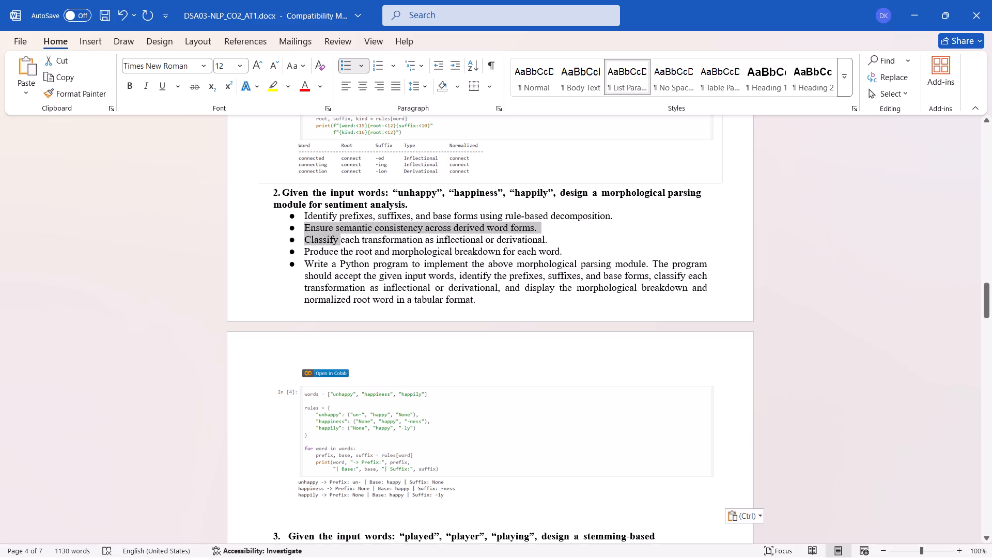
drag(344, 235, 479, 305)
key(ctrl+c)
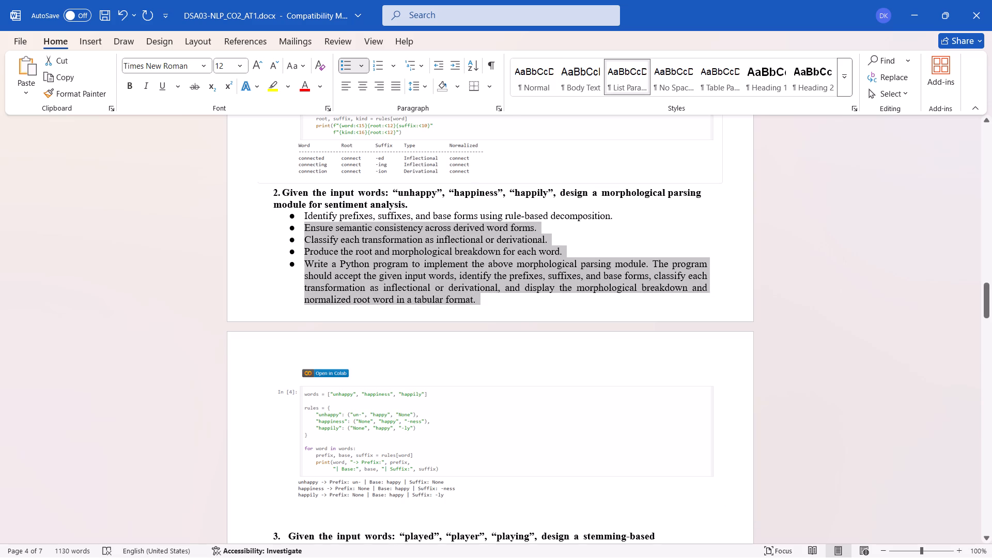
key(BackSpace)
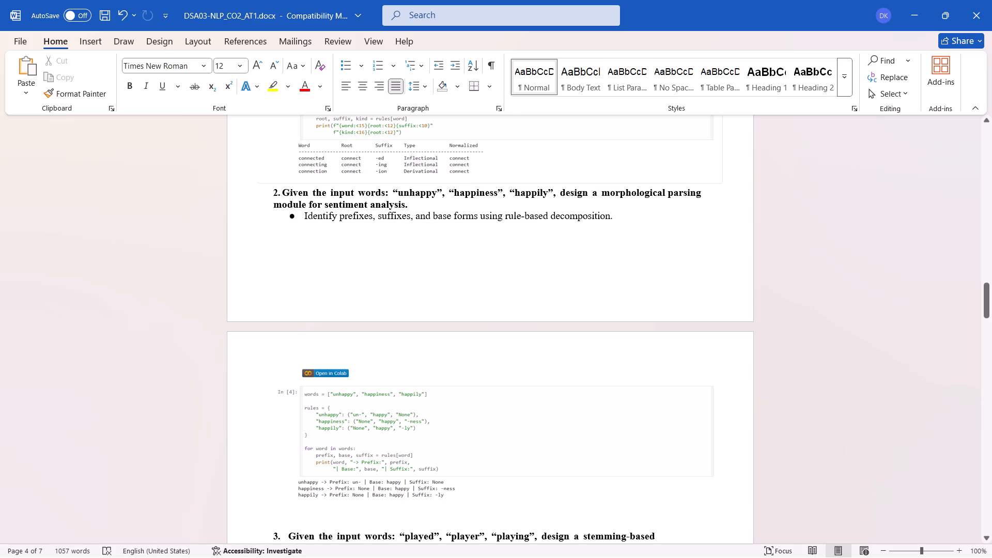
Add a new line below the 2(a) image and paste the four copied bullets there, before question 3.
scroll(479, 305, down, 2)
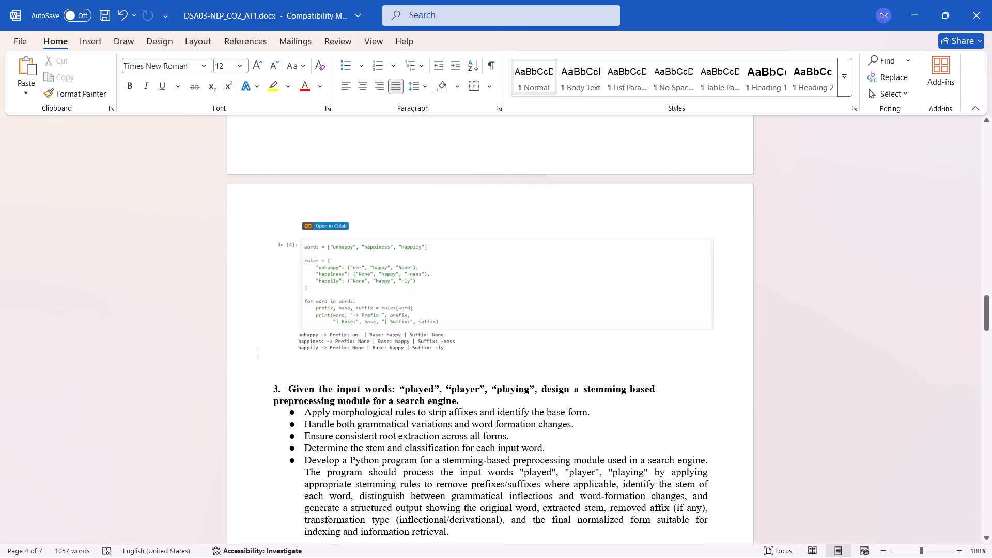
key(ctrl+v)
key(ctrl+z)
click(626, 316)
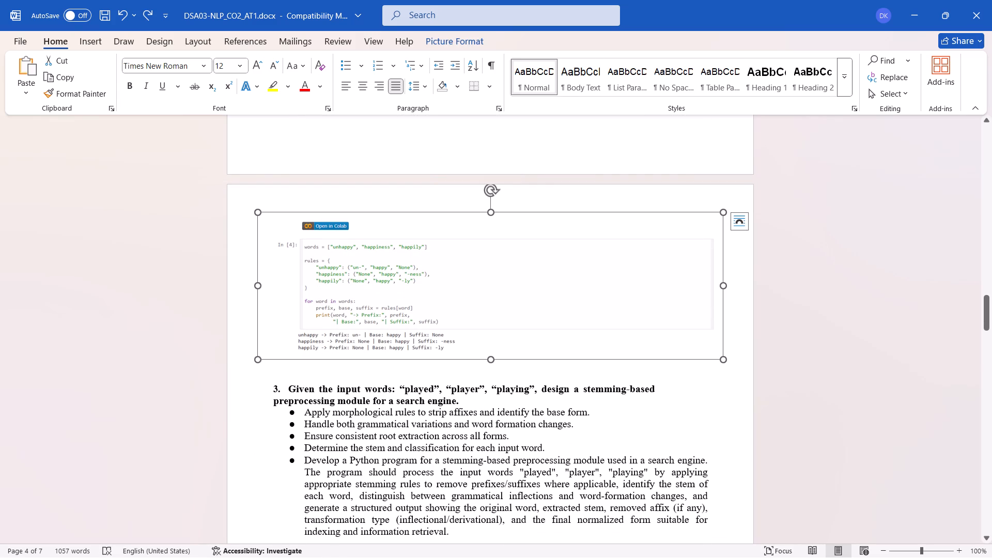
key(Right)
key(Right)
click(738, 340)
key(Return)
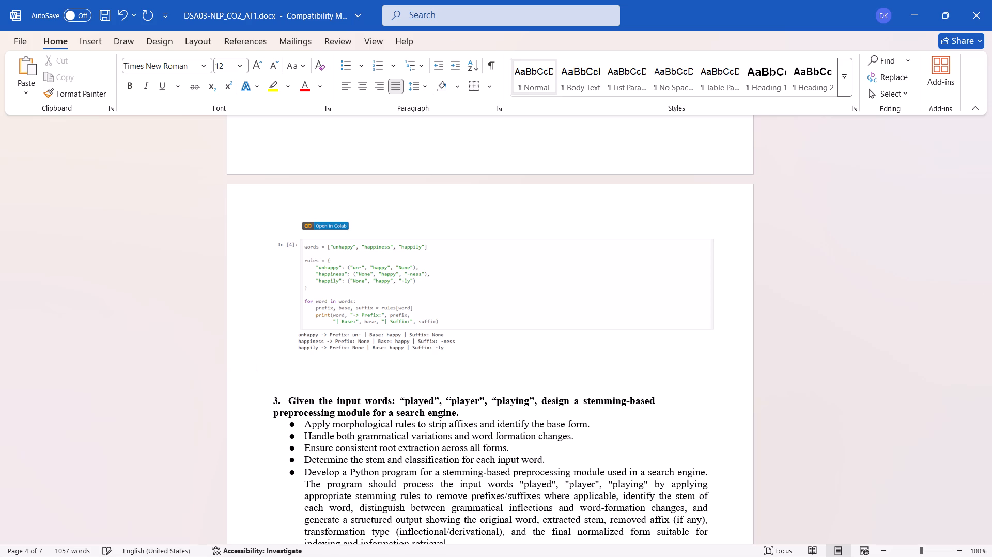
key(ctrl+v)
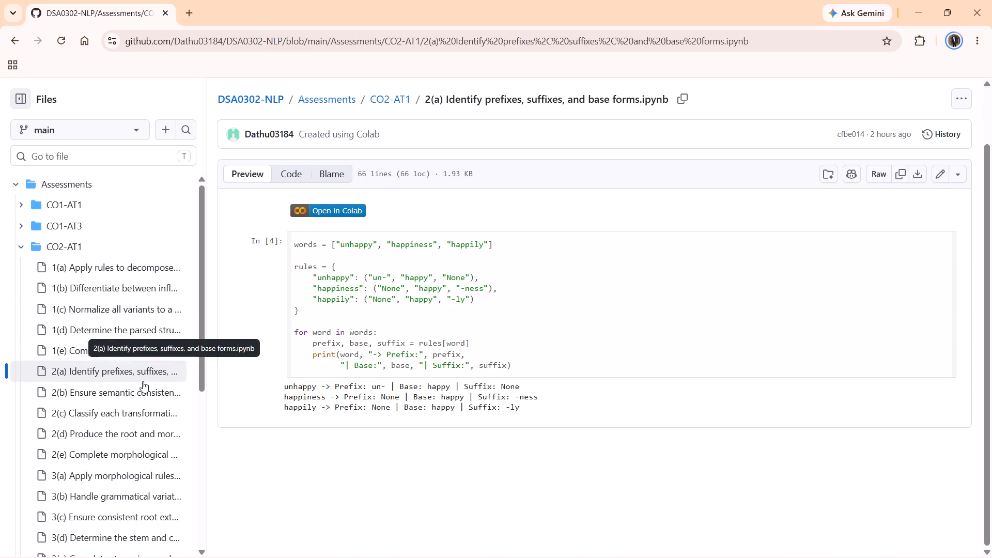
In Chrome, open the 2(b) Ensure semantic consistency across derived forms notebook and capture its code and output as a screenshot.
click(139, 385)
click(139, 385)
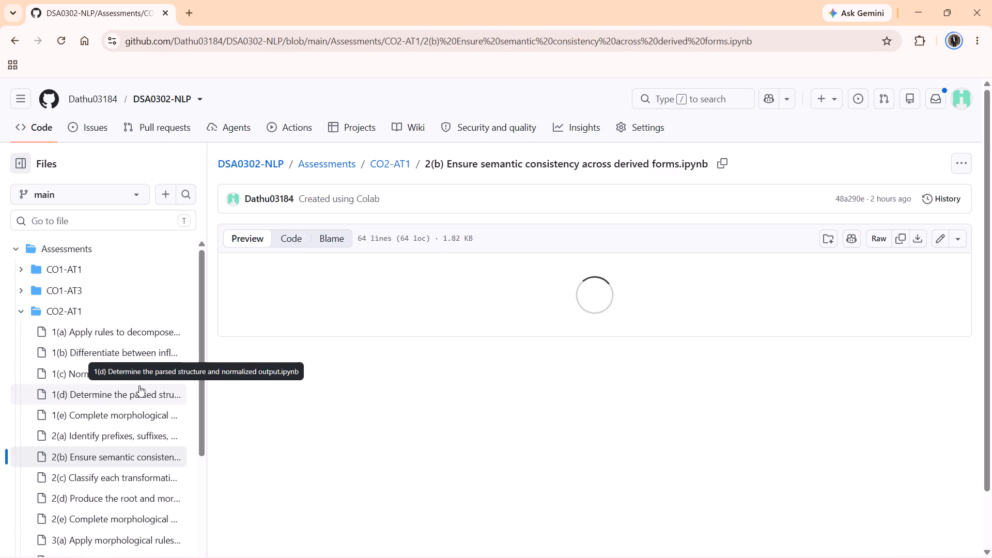
click(107, 455)
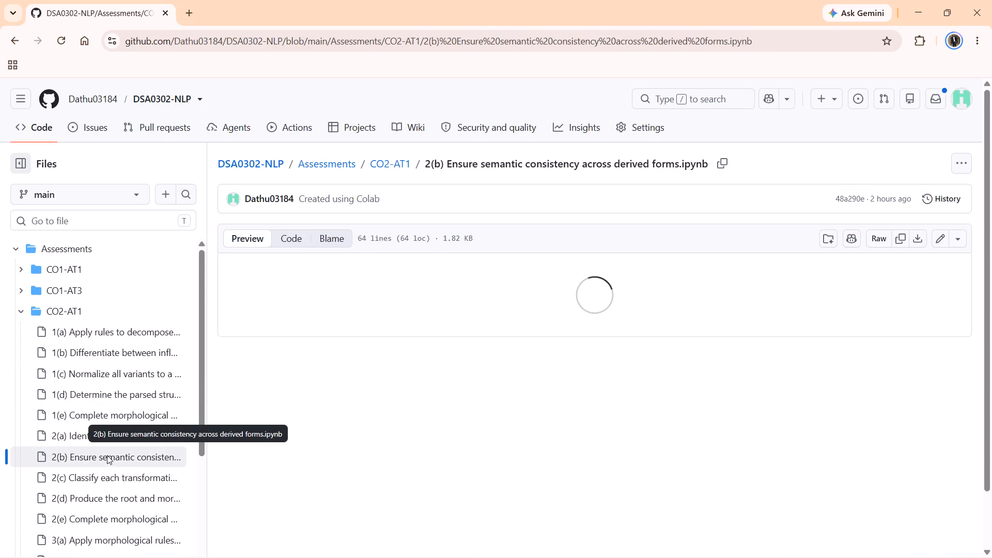
scroll(326, 339, down, 2)
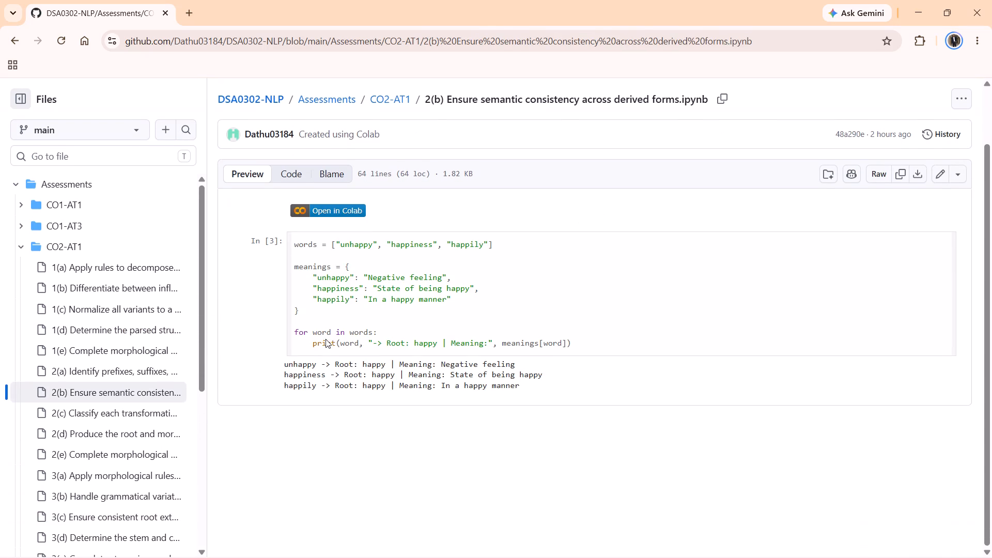
key(Print)
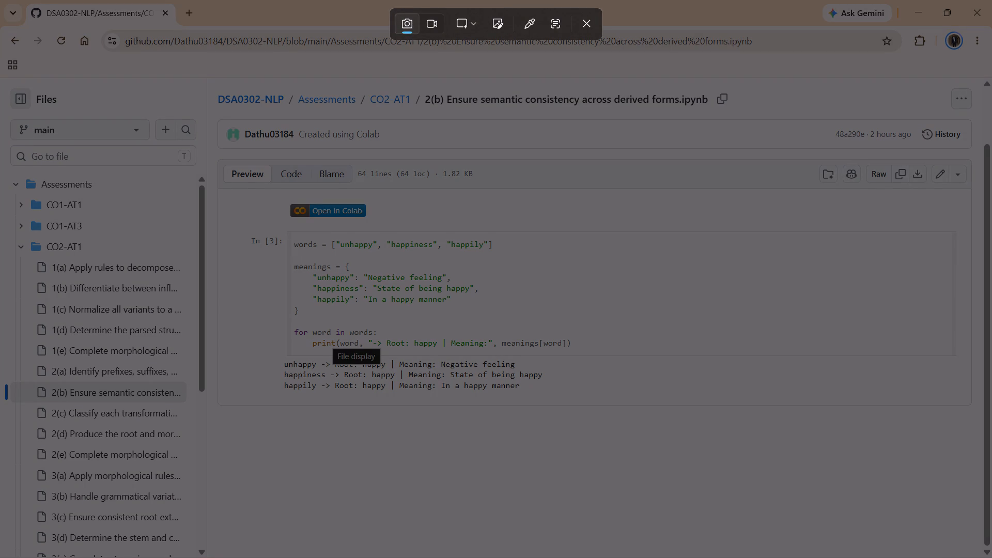
drag(218, 188, 966, 415)
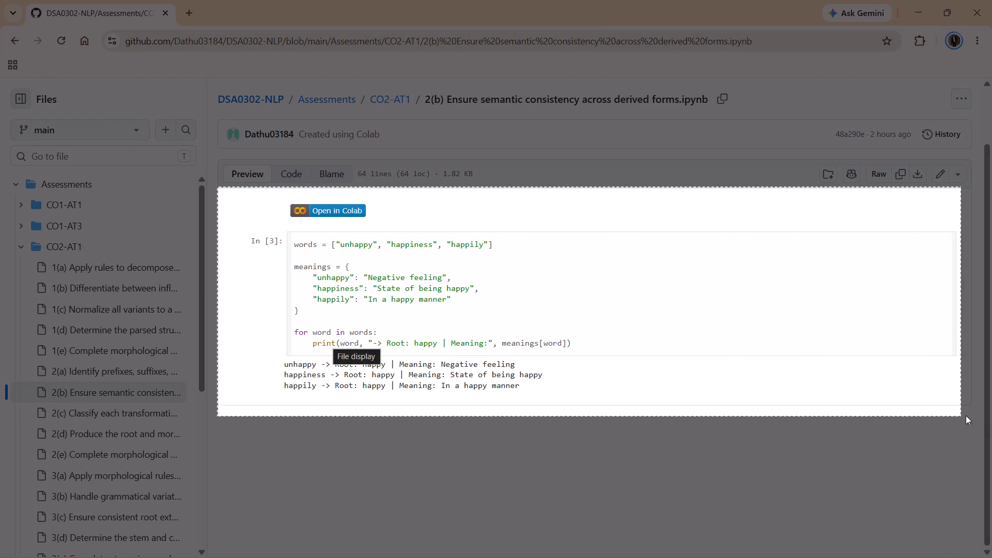
drag(966, 415, 971, 406)
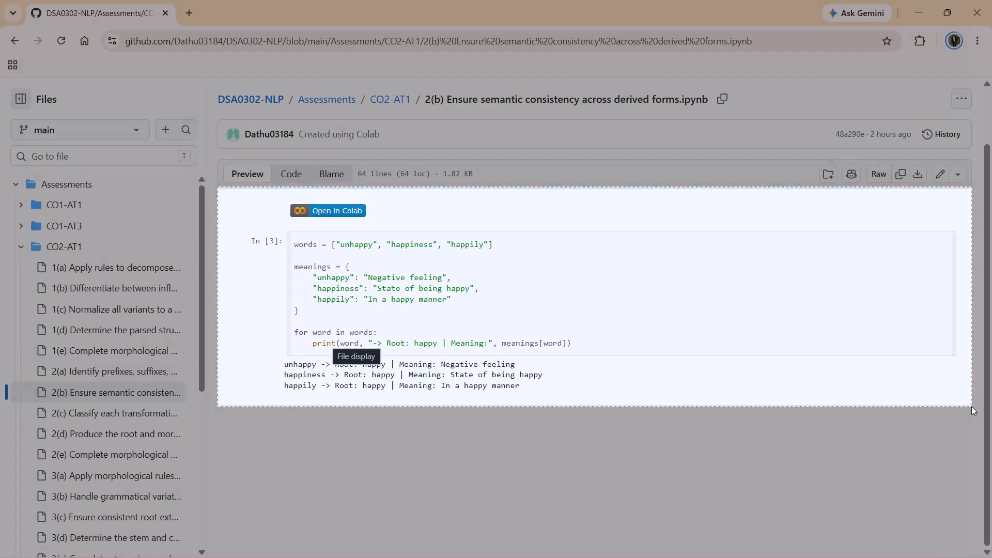
key(ctrl+c)
key(ctrl+c)
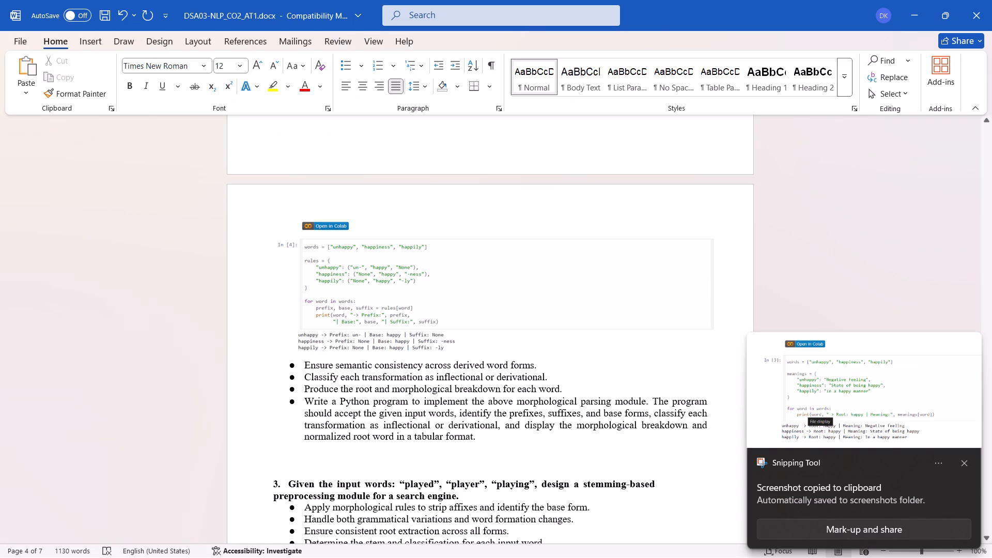
In the Word document, paste the 2(b) screenshot below question 2's remaining bullets.
key(ctrl+v)
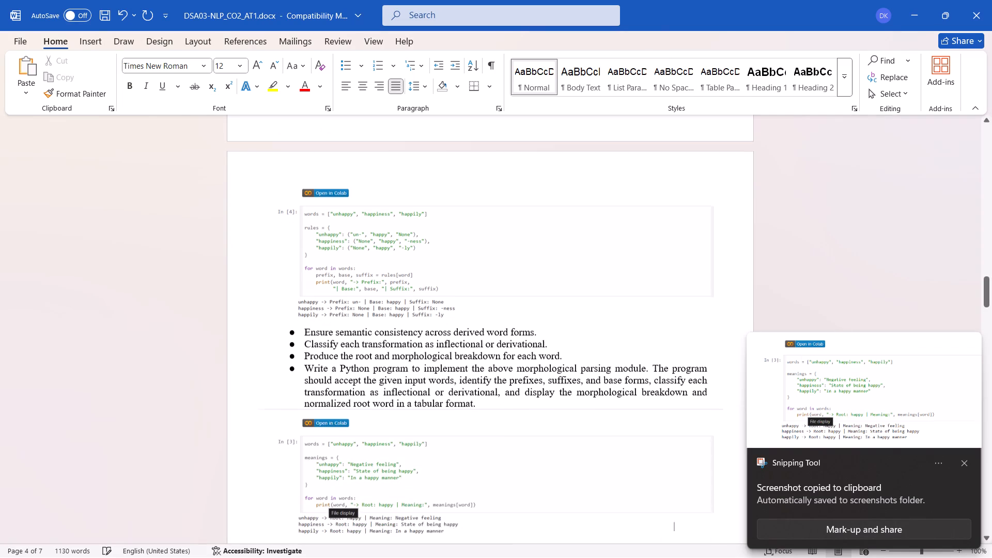
Move the three bullets from "Classify each transformation" through "Write a Python program" to a new line below the 2(b) image.
drag(491, 382, 329, 342)
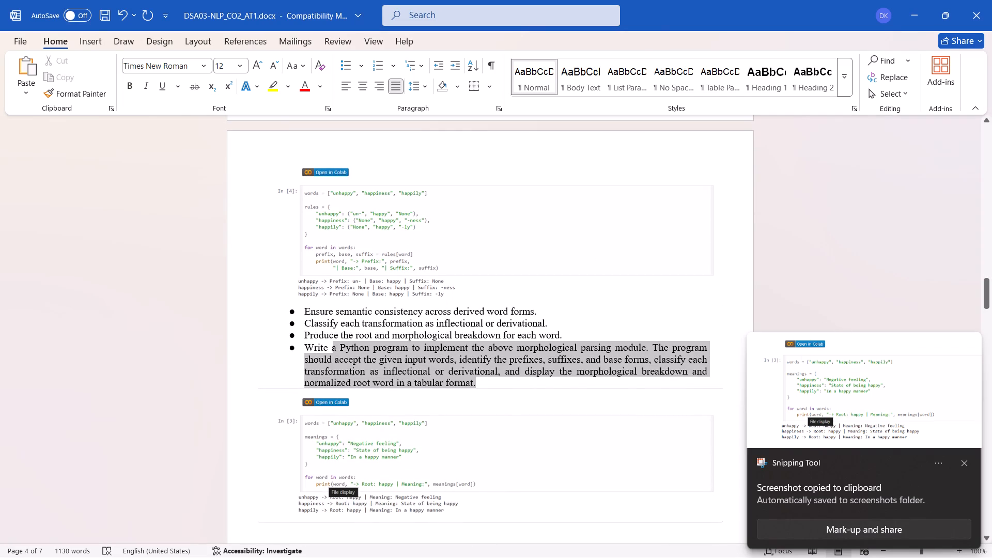
drag(329, 342, 300, 320)
key(ctrl+c)
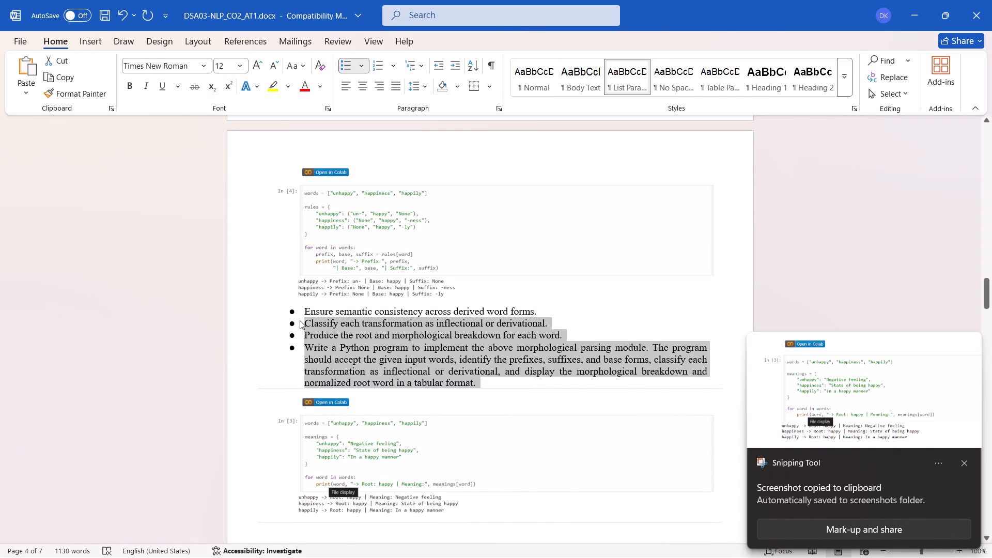
key(BackSpace)
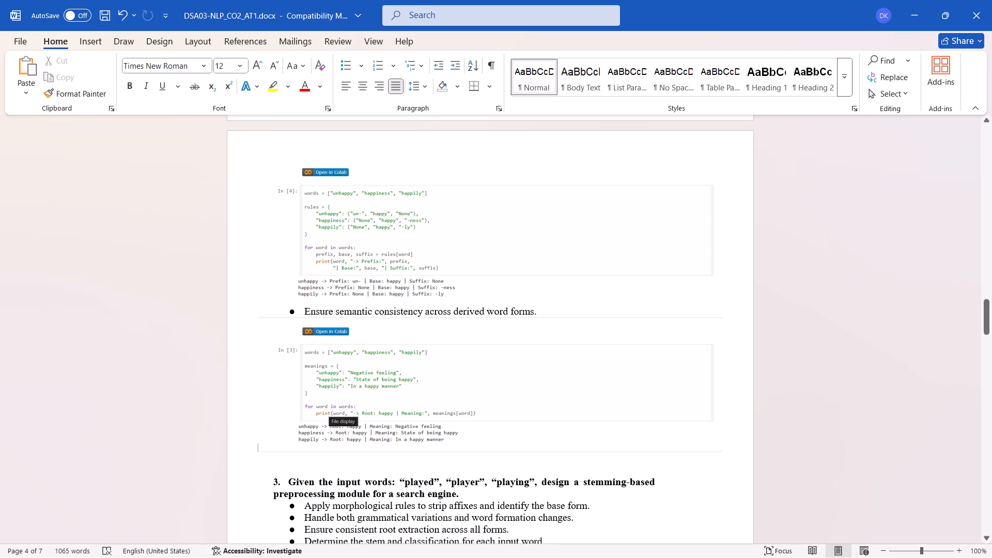
click(690, 439)
click(733, 445)
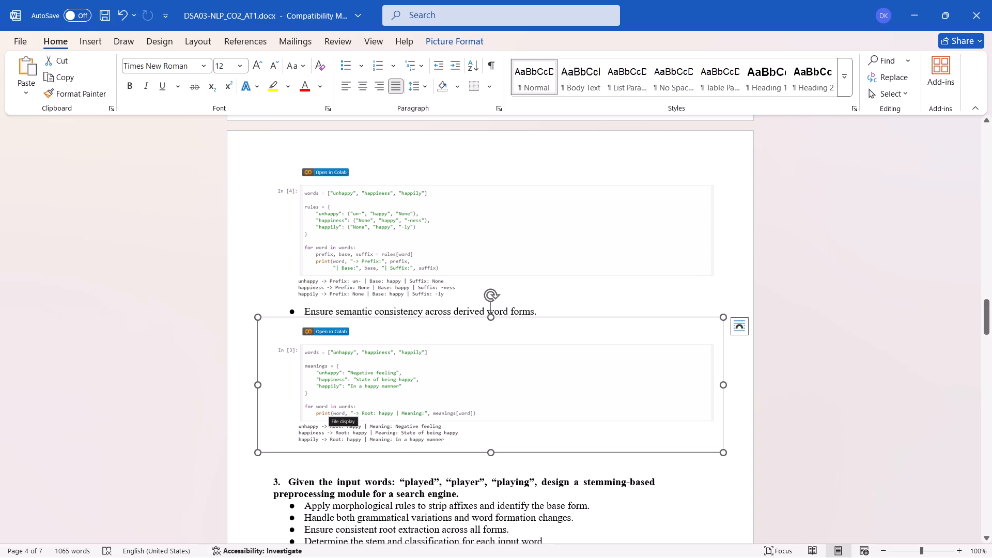
key(Return)
key(ctrl+v)
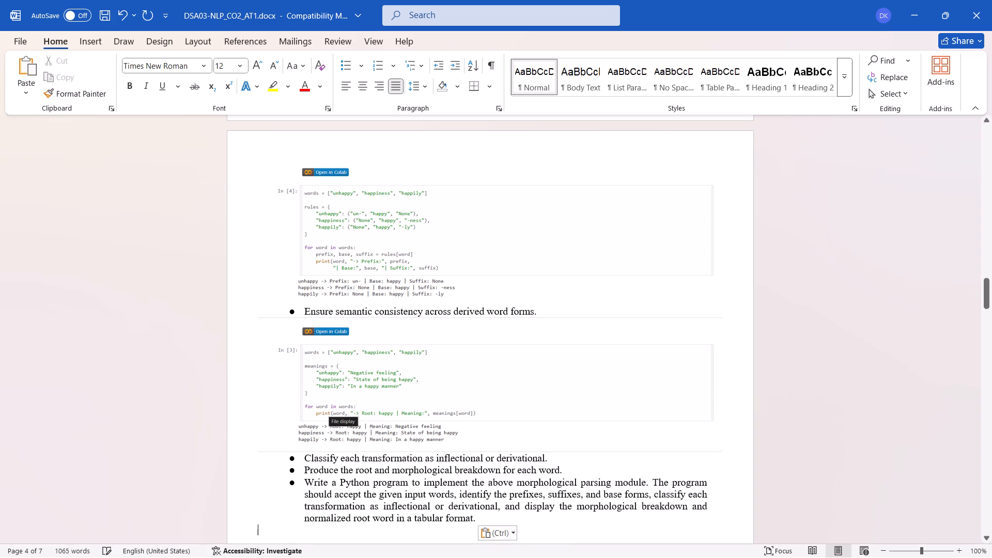
scroll(733, 445, down, 1)
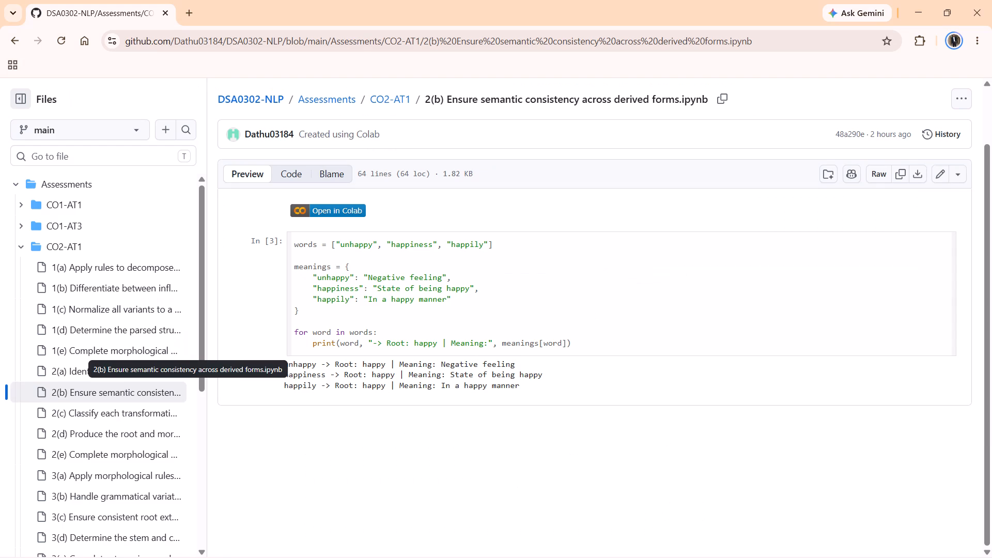
In Chrome, open the 2(c) Classify each transformation as inflectional or derivational notebook and capture its code and output as a screenshot.
click(158, 419)
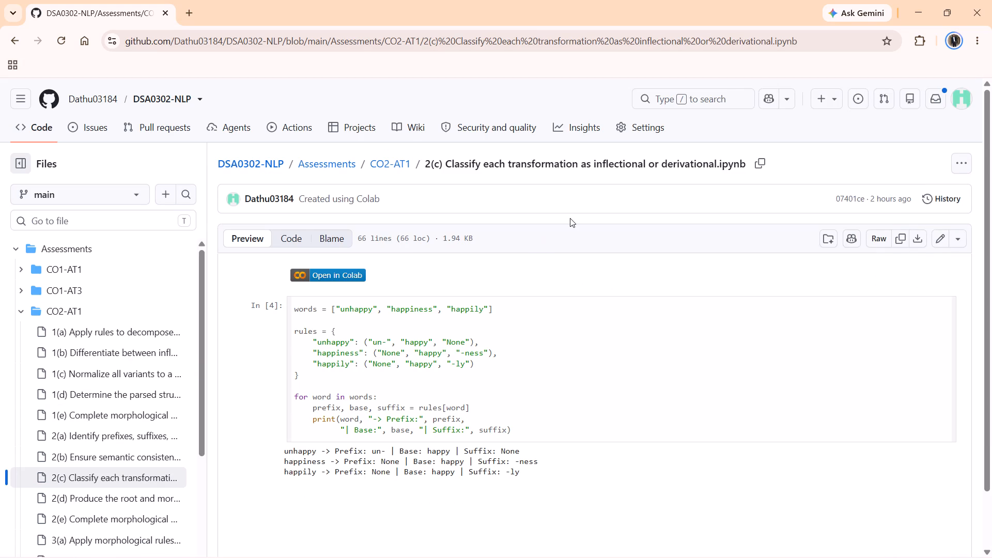
key(Print)
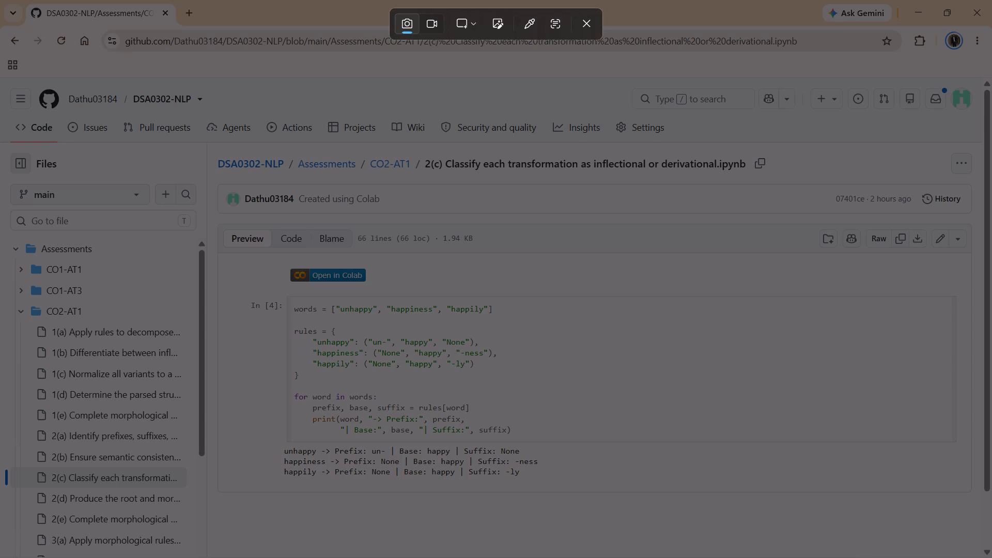
drag(218, 254, 974, 496)
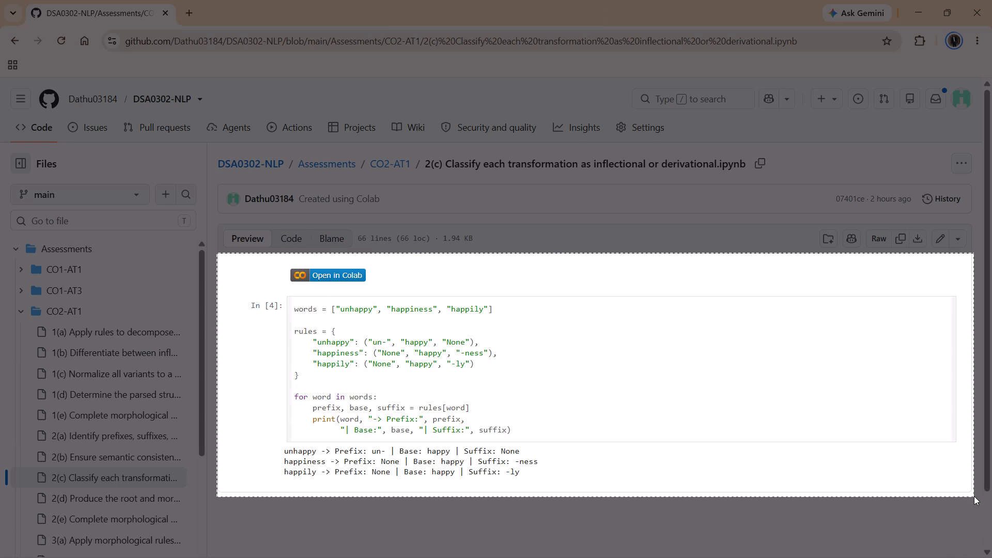
drag(974, 496, 971, 492)
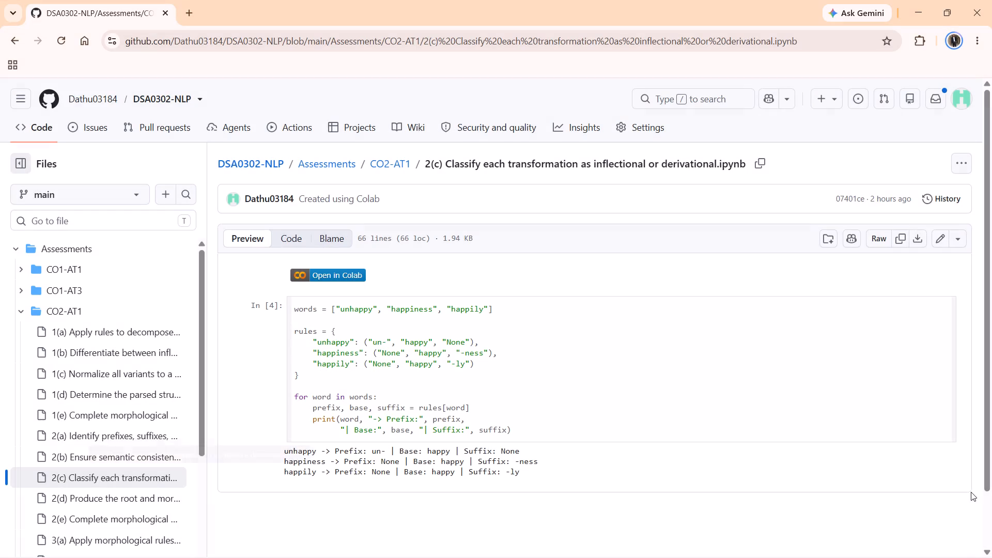
key(ctrl+c)
key(ctrl+c)
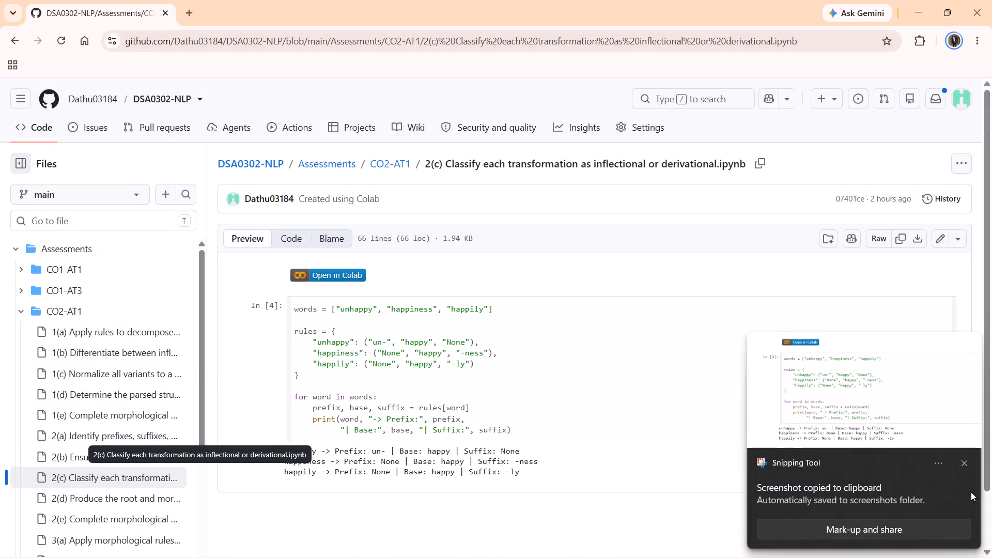
In the Word document, paste the 2(c) screenshot below the "Write a Python program" bullet of question 2.
key(ctrl+v)
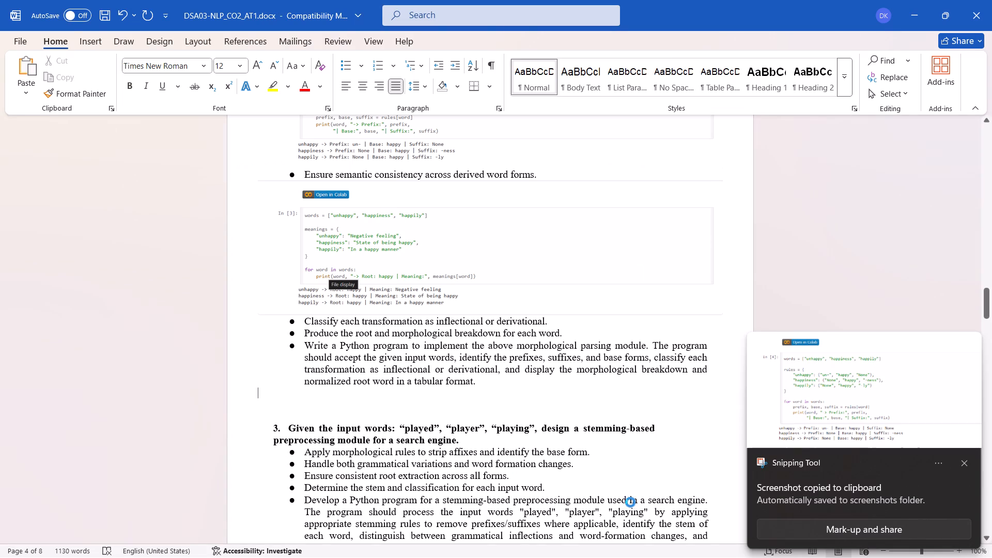
Move the "Produce the root" and "Write a Python program" bullets of question 2 to a new line below the 2(c) image.
click(505, 384)
drag(505, 384, 306, 337)
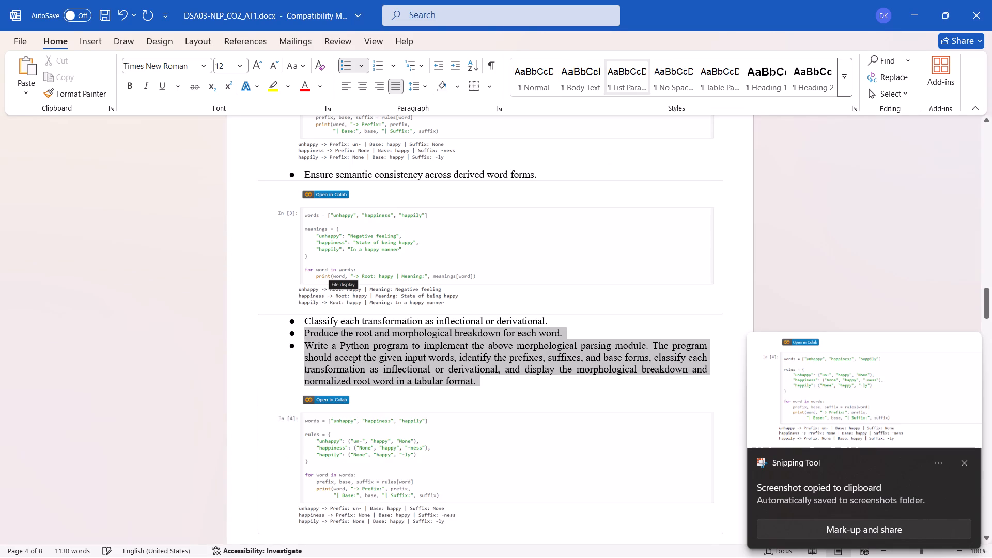
drag(306, 337, 306, 333)
key(ctrl+c)
key(BackSpace)
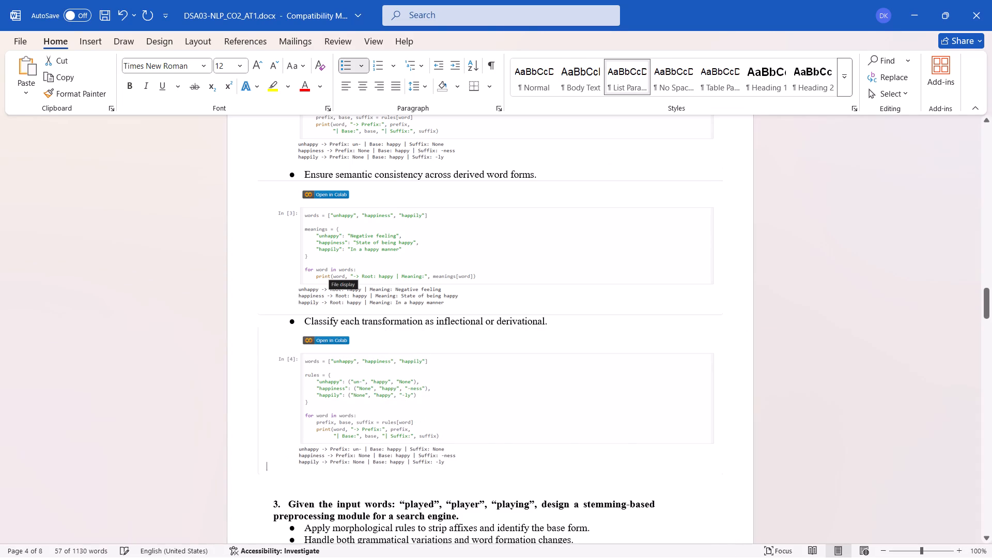
scroll(306, 333, down, 2)
click(504, 296)
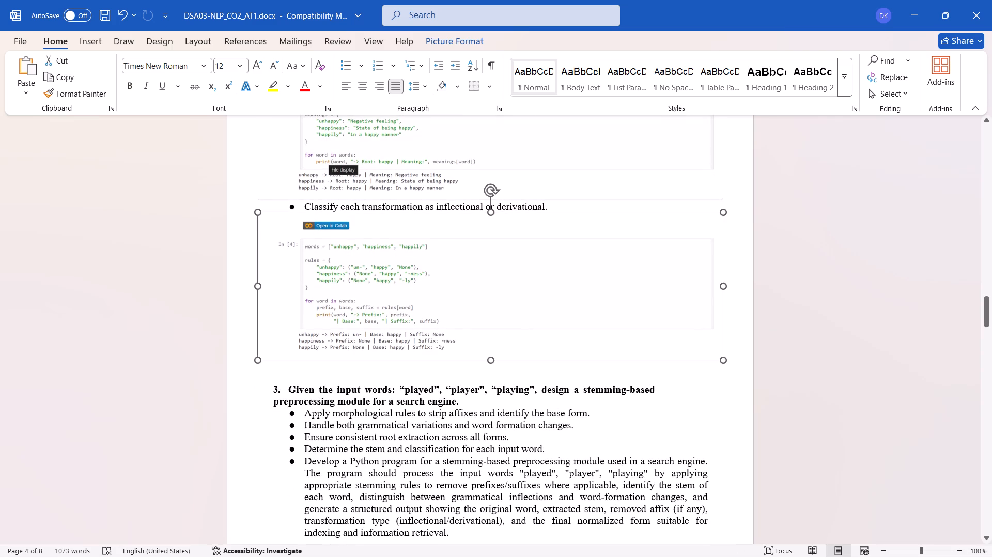
click(738, 344)
key(Return)
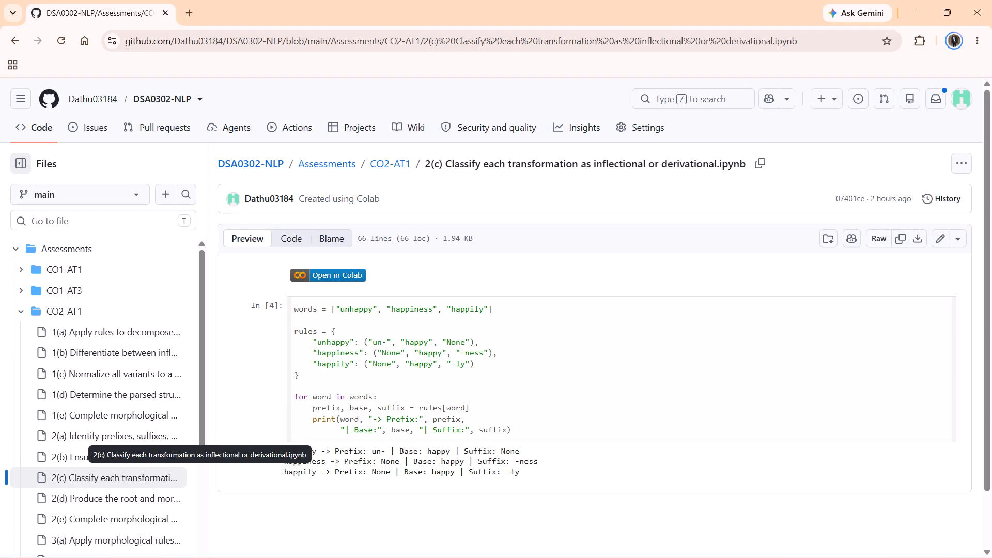
key(ctrl+v)
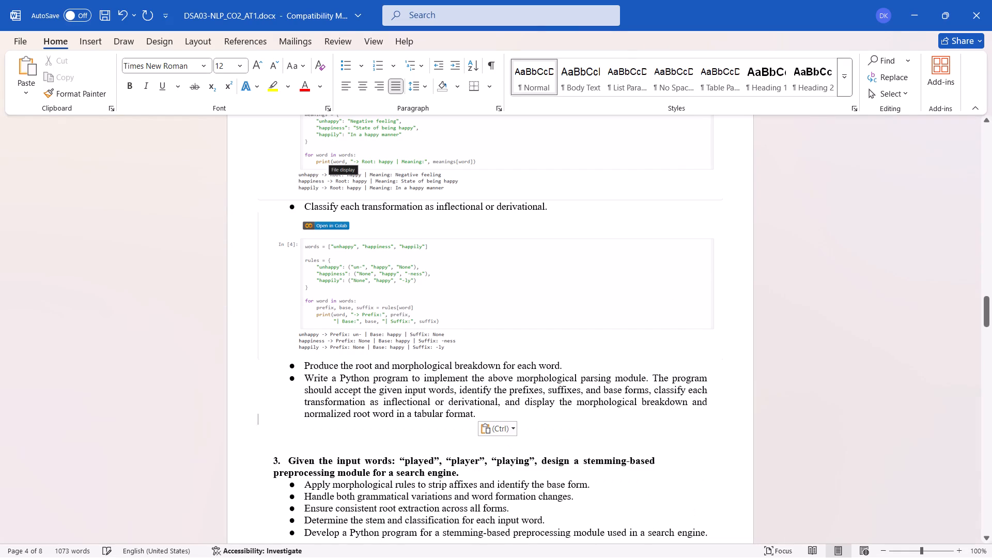
In Chrome, open the 2(d) Produce the root and morphological breakdown notebook and capture its code and full output as a screenshot.
scroll(508, 445, down, 1)
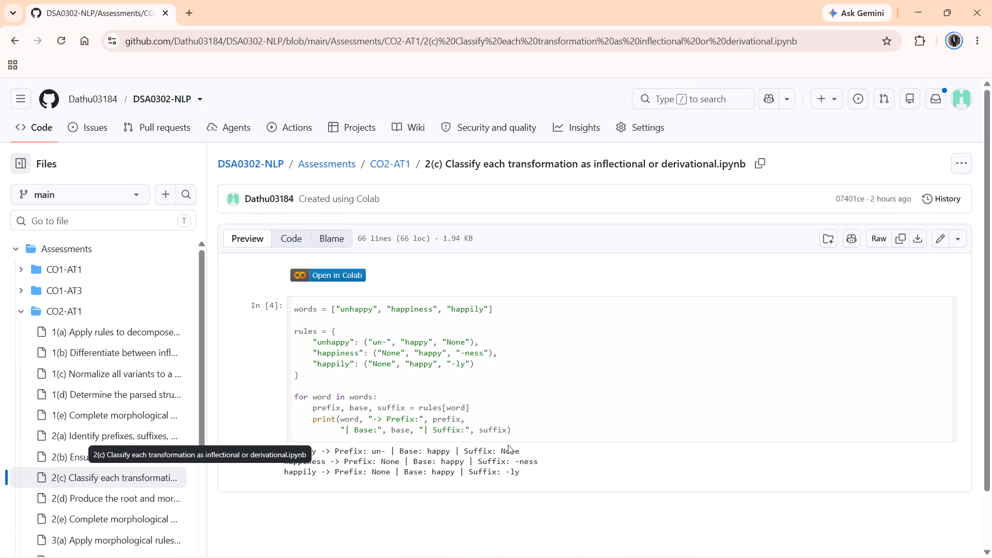
scroll(508, 445, down, 1)
click(171, 447)
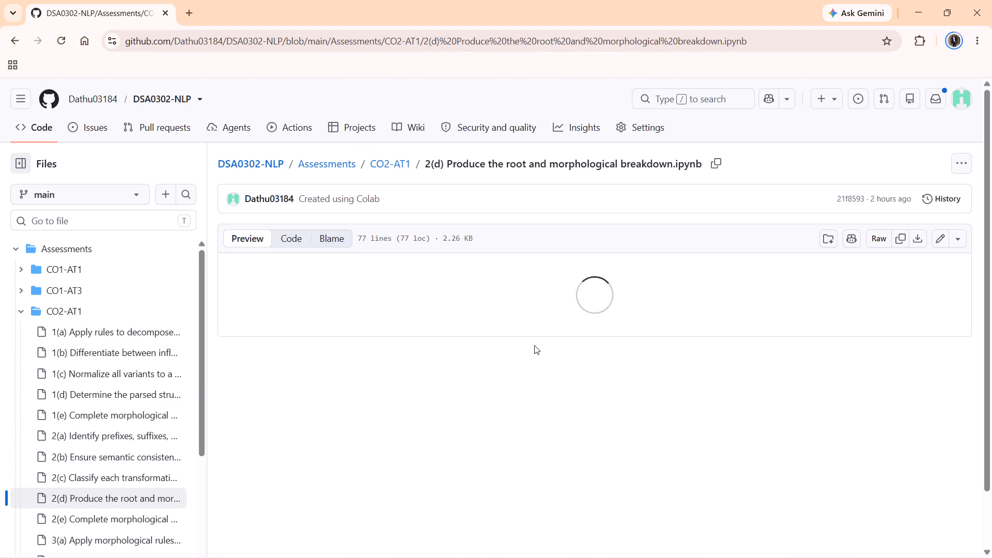
scroll(577, 326, down, 1)
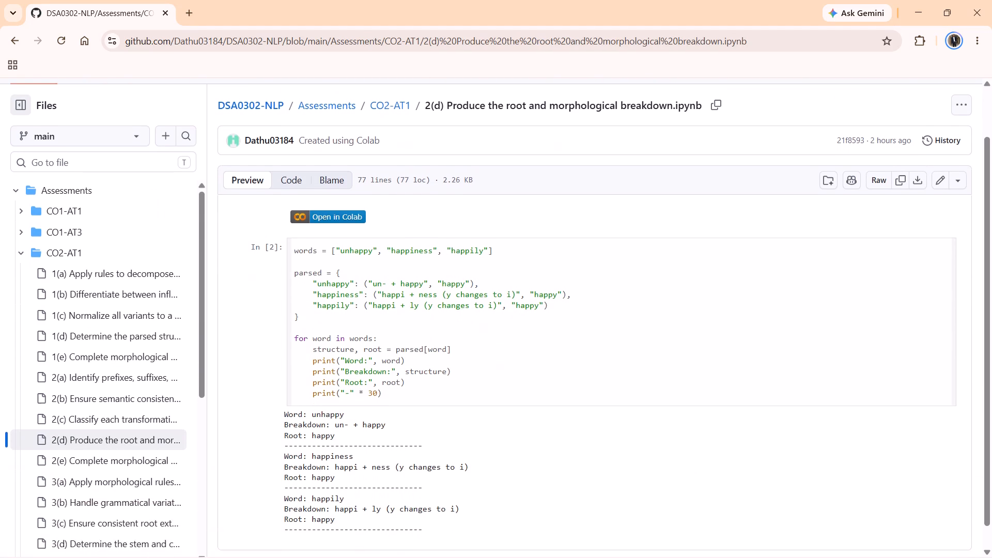
scroll(577, 326, down, 2)
key(Print)
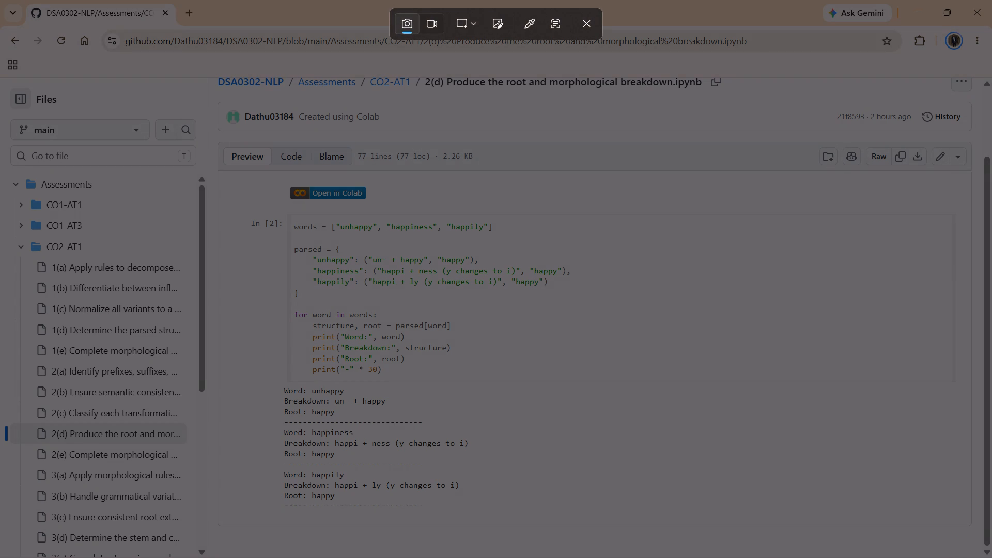
drag(217, 171, 991, 446)
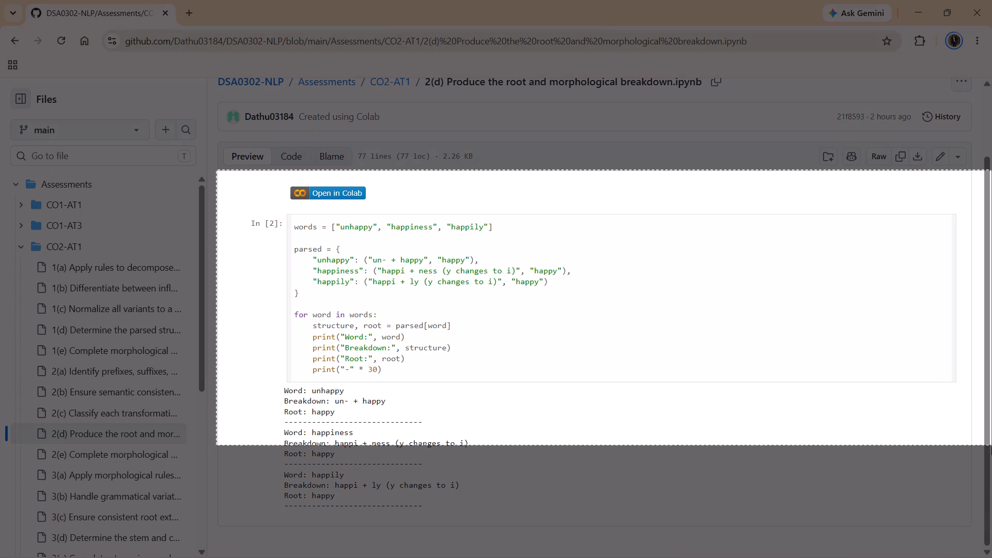
drag(991, 446, 971, 525)
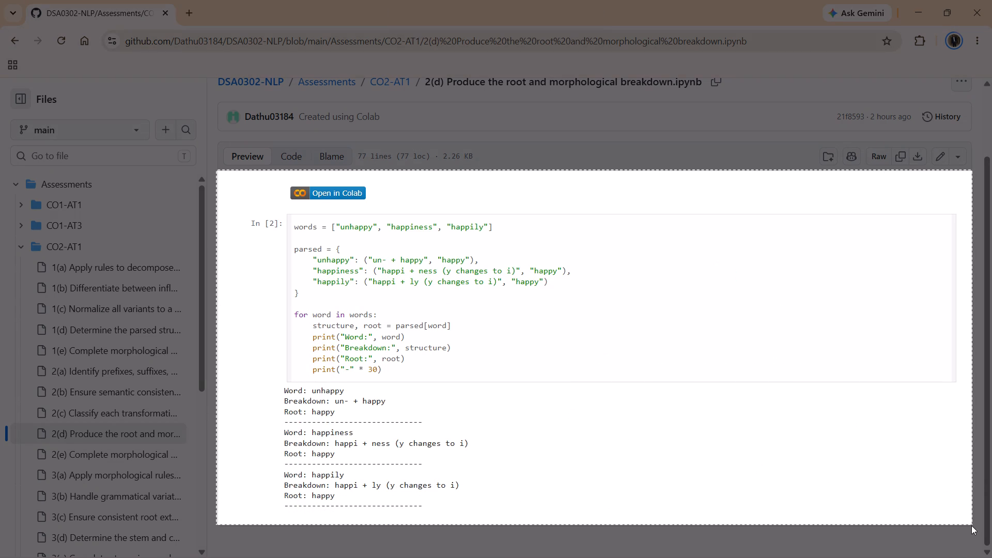
drag(971, 525, 971, 527)
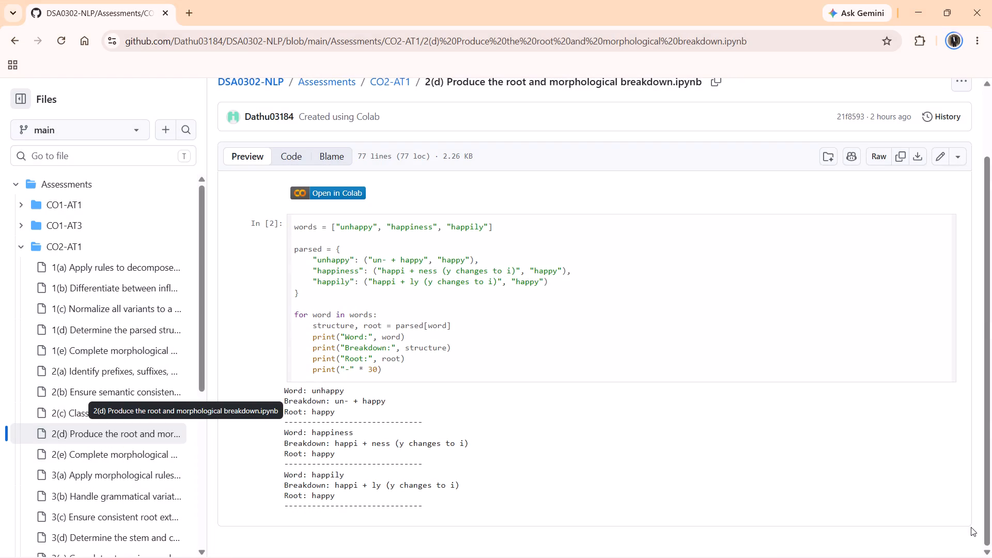
key(ctrl+c)
key(ctrl+c)
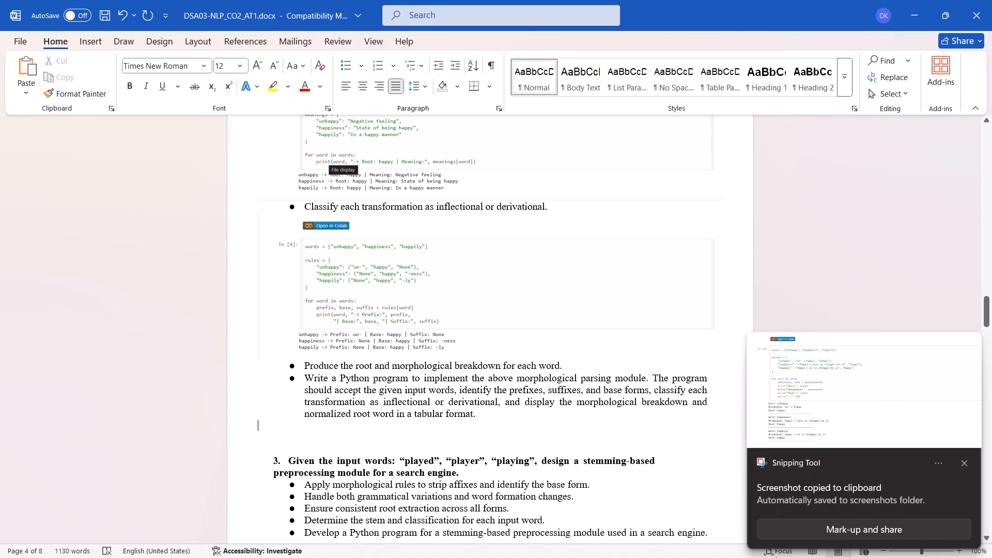
In the Word document, paste the 2(d) screenshot below question 2's "Write a Python program" bullet.
key(ctrl+v)
Copy question 2's "Write a Python program" bullet and remove it from above the 2(d) image.
scroll(452, 371, up, 1)
drag(492, 321, 334, 295)
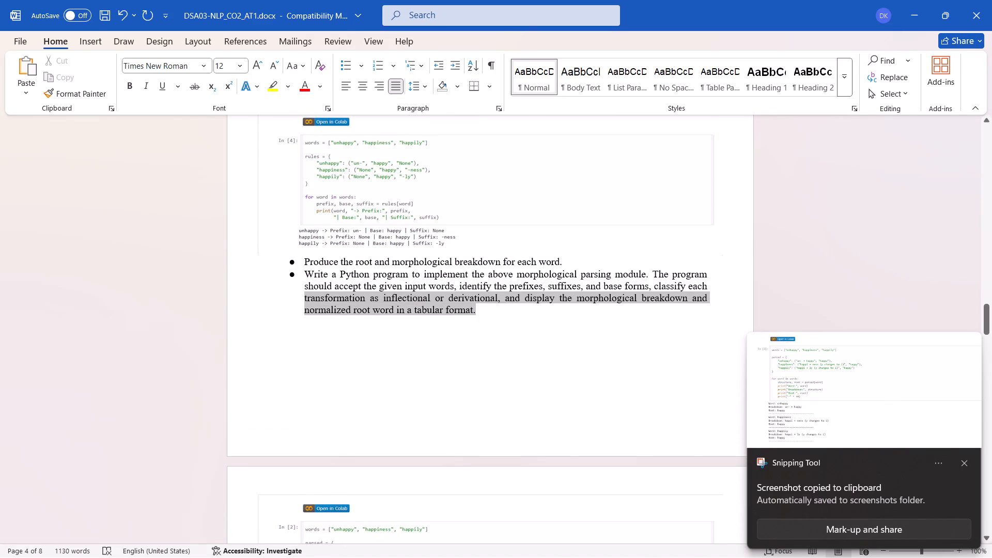
drag(334, 295, 311, 276)
key(ctrl+c)
key(BackSpace)
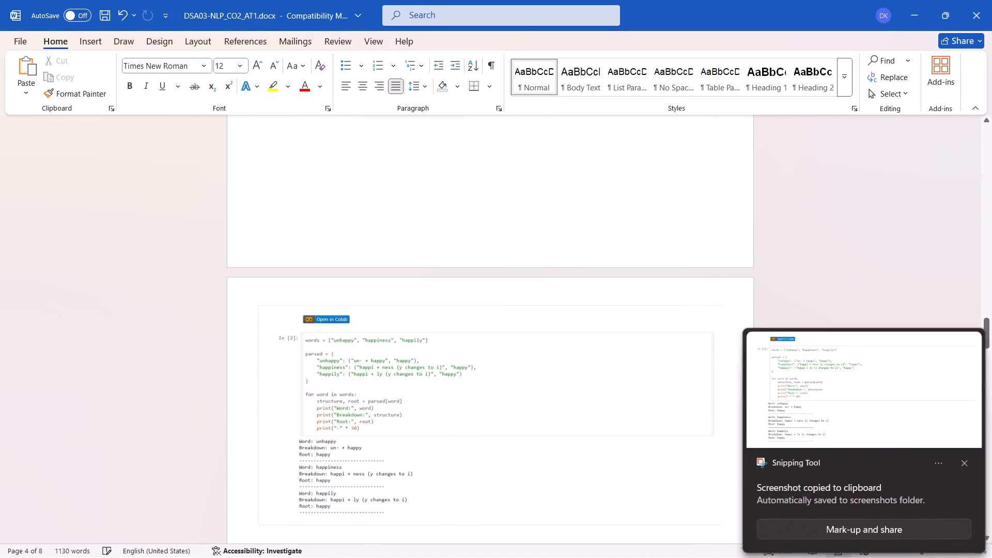
Reduce the 2(d) image's height so it fits on the same page as the "Produce the root" bullet.
scroll(311, 276, up, 3)
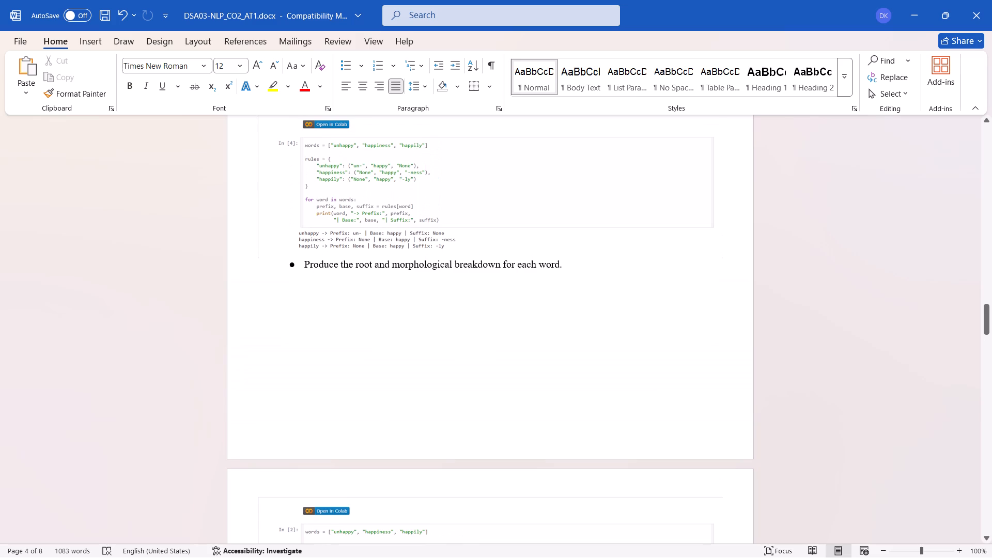
scroll(335, 336, down, 2)
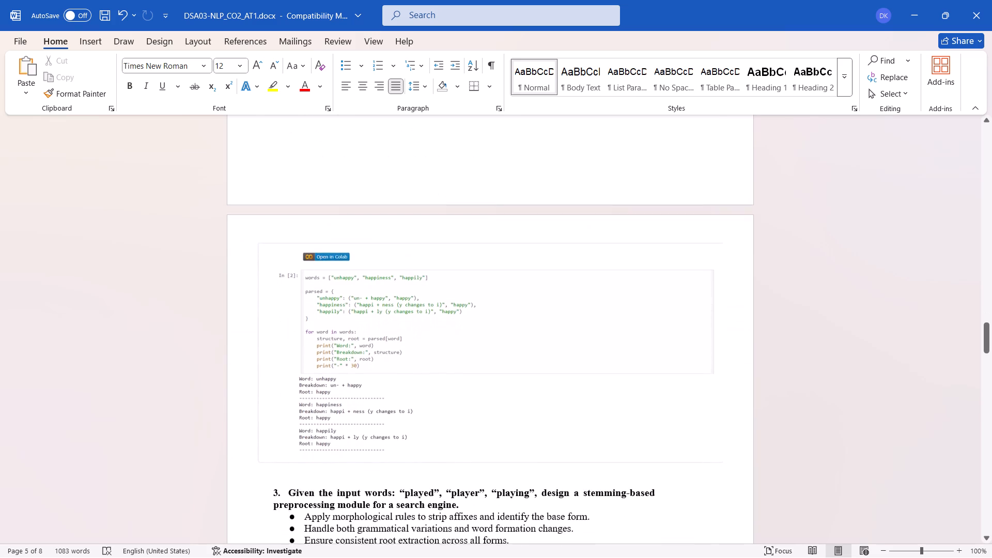
scroll(335, 336, down, 1)
click(335, 336)
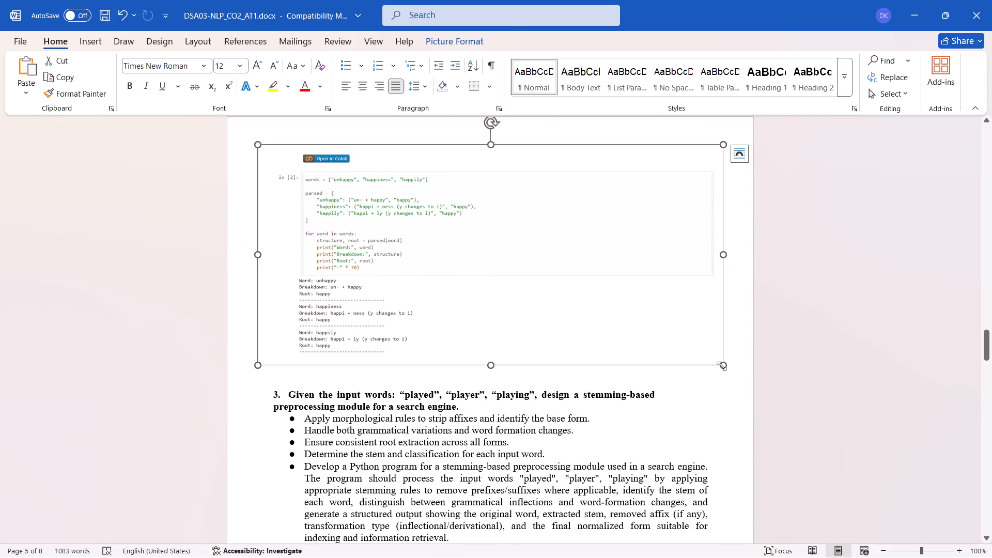
drag(491, 365, 491, 345)
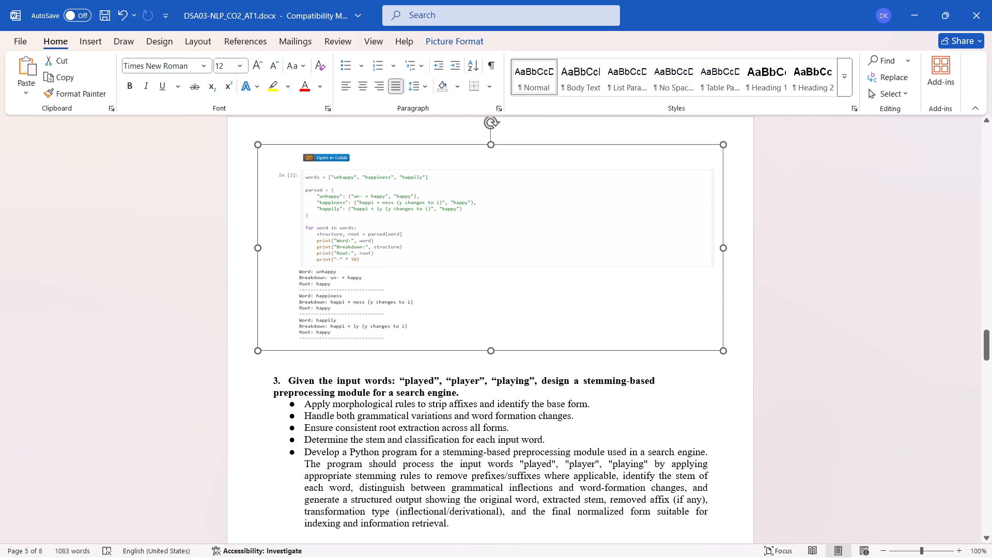
drag(491, 345, 491, 342)
drag(491, 342, 489, 325)
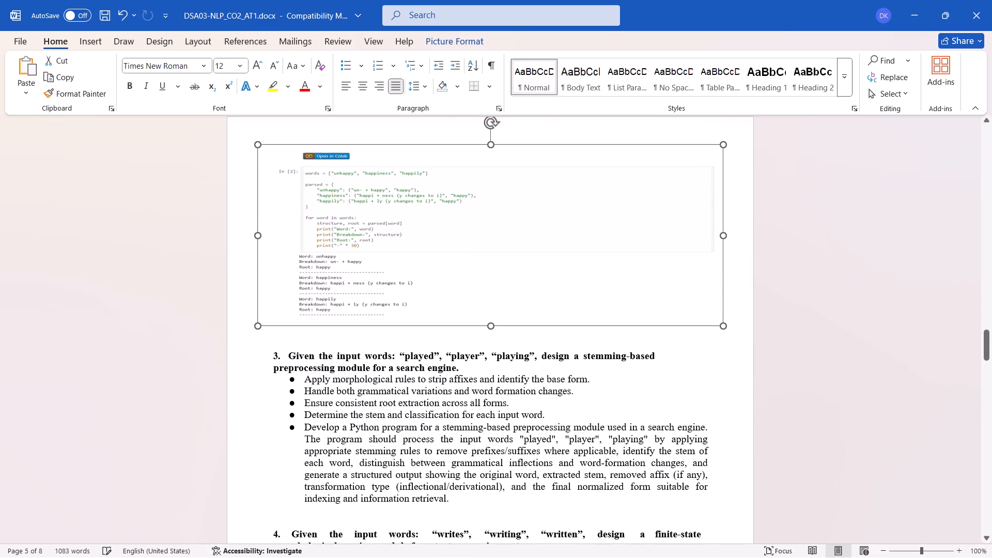
drag(489, 325, 490, 315)
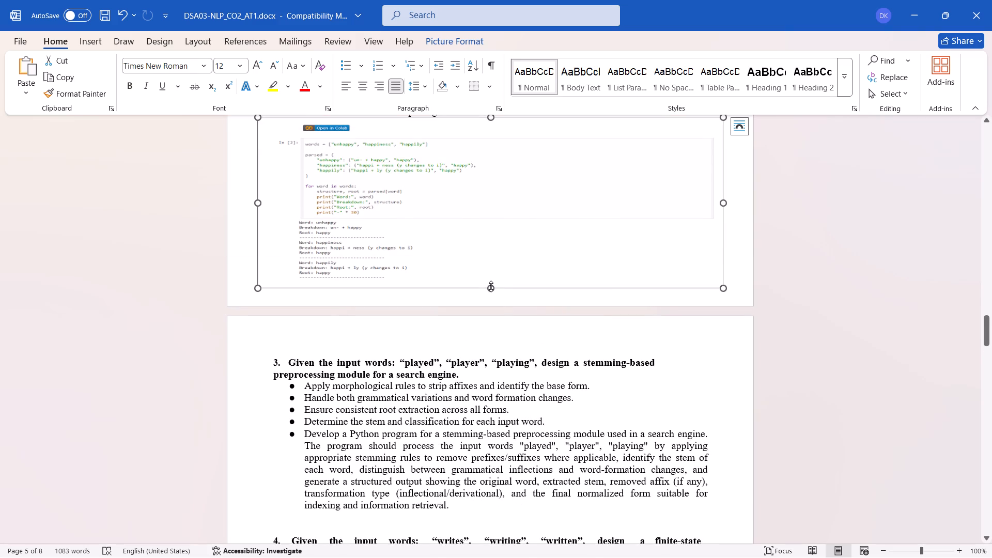
drag(491, 286, 491, 293)
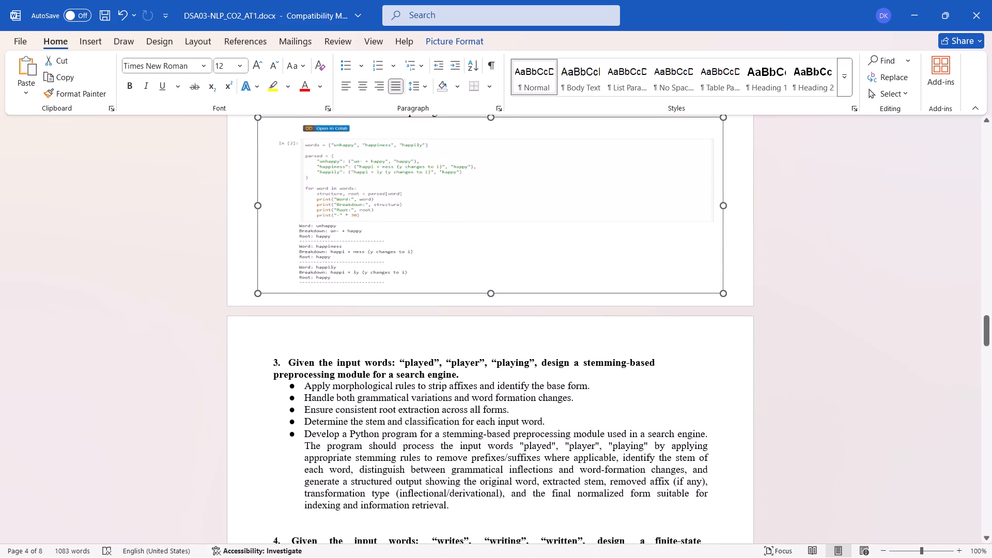
drag(491, 293, 492, 294)
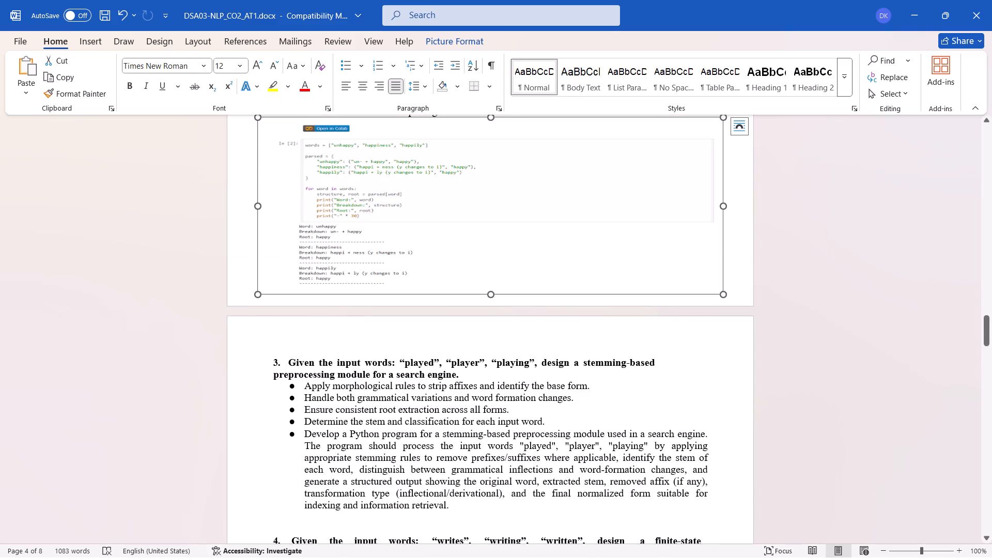
Slightly reduce the height of the 2(c) image below the "Classify each transformation" bullet.
scroll(467, 224, up, 1)
click(467, 224)
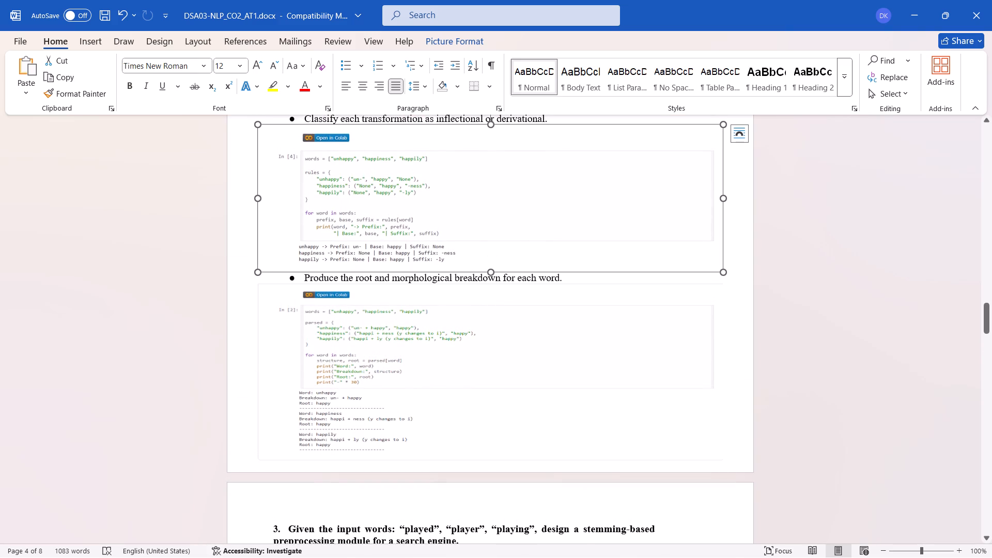
drag(488, 272, 488, 260)
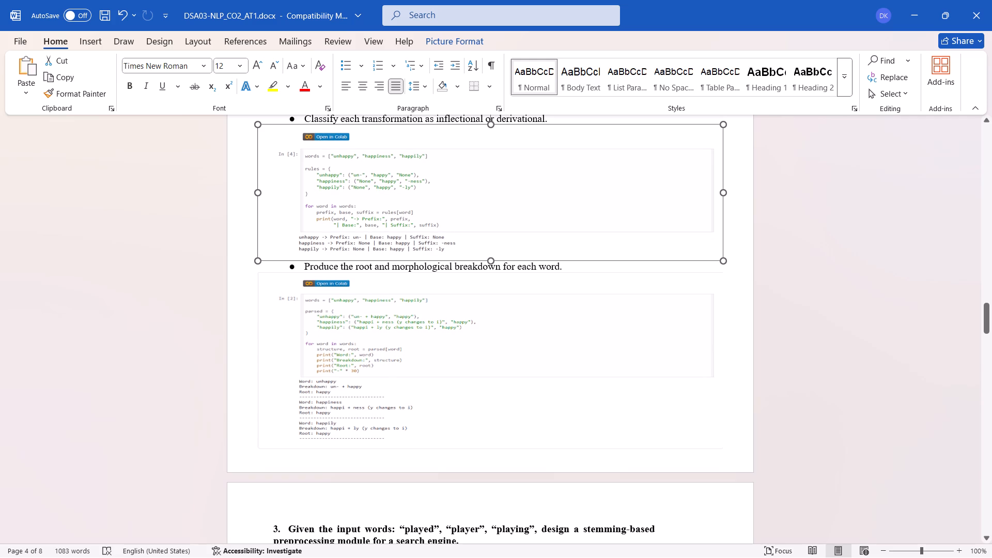
drag(488, 260, 488, 261)
Stretch the 2(d) image slightly taller, keeping it within the remaining space at the end of its page.
click(479, 333)
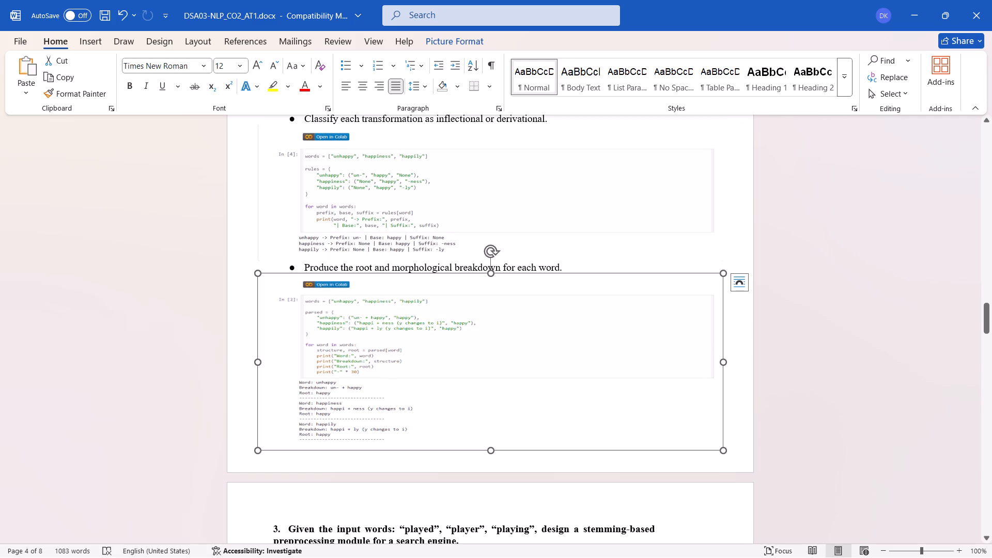
drag(490, 450, 493, 460)
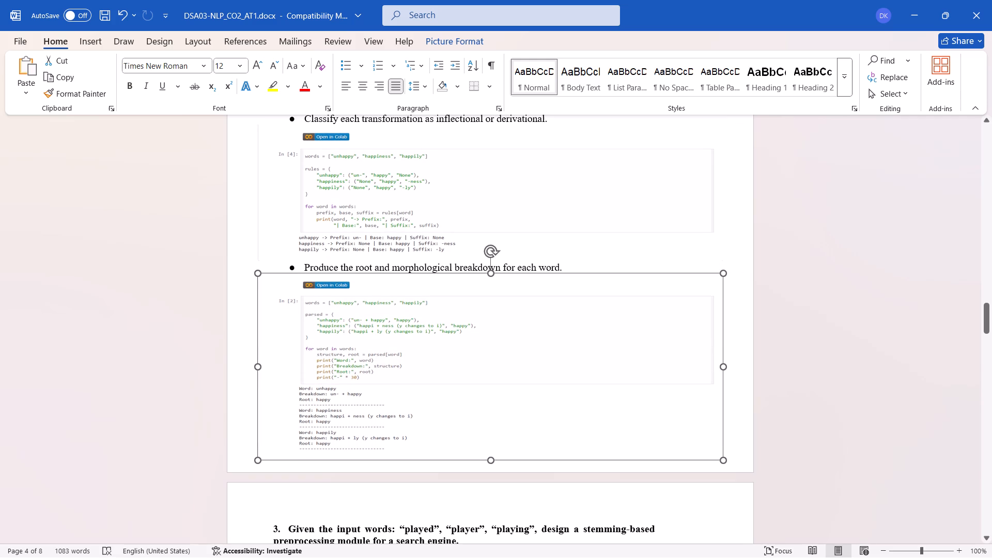
drag(493, 460, 496, 461)
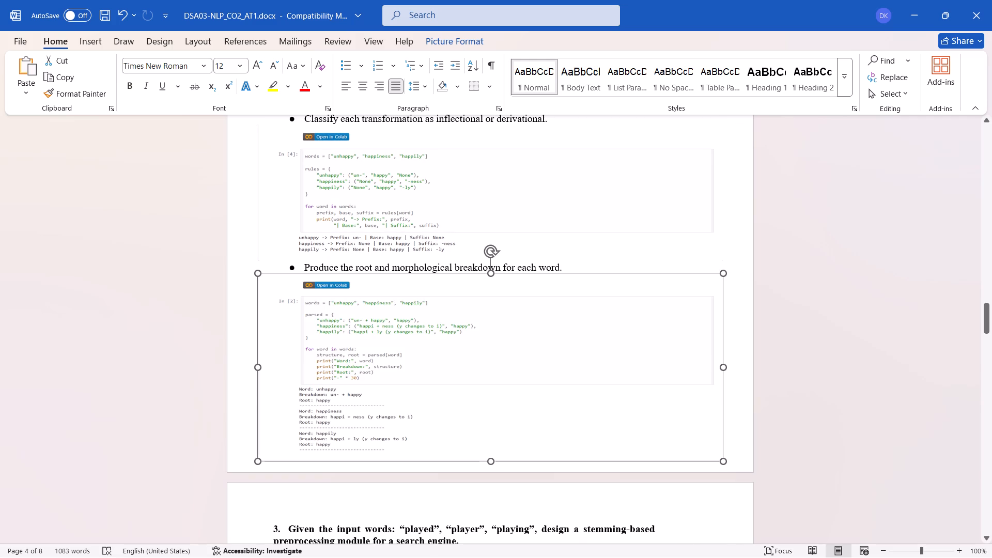
Paste the copied "Write a Python program" bullet on the page after the 2(d) image, above the question 3 heading.
click(551, 496)
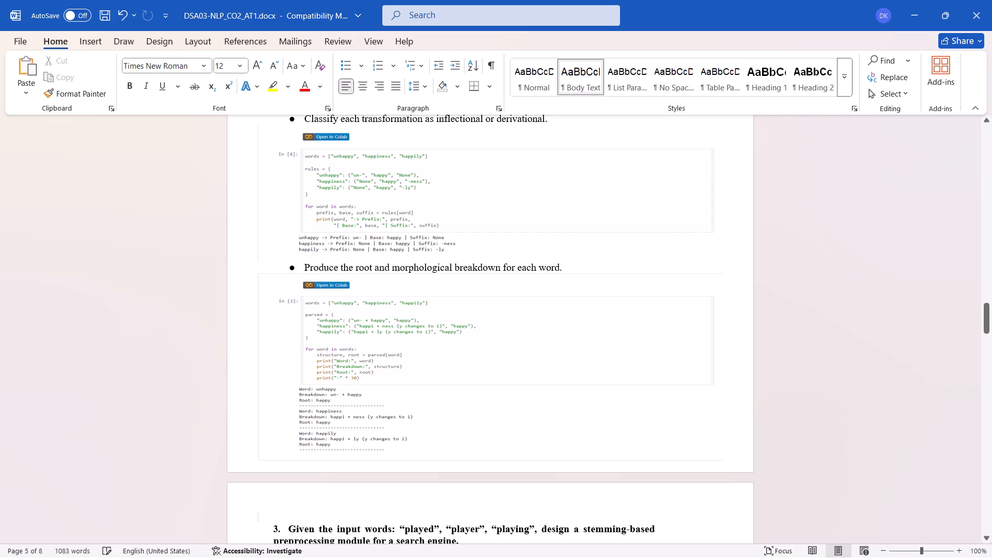
key(ctrl+v)
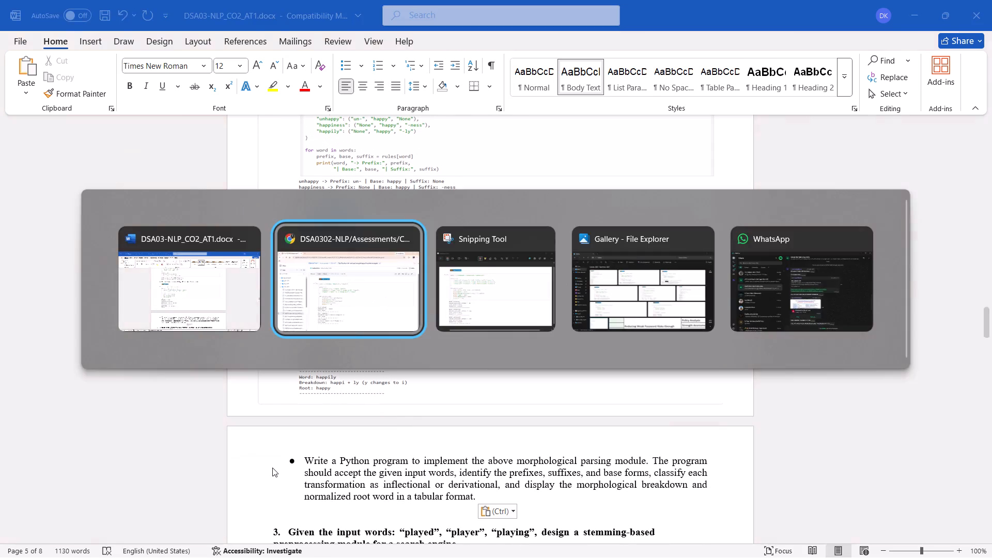
In Chrome, open the 2(e) Complete morphological parsing module with tabular output notebook and capture its code and output as a screenshot.
click(101, 449)
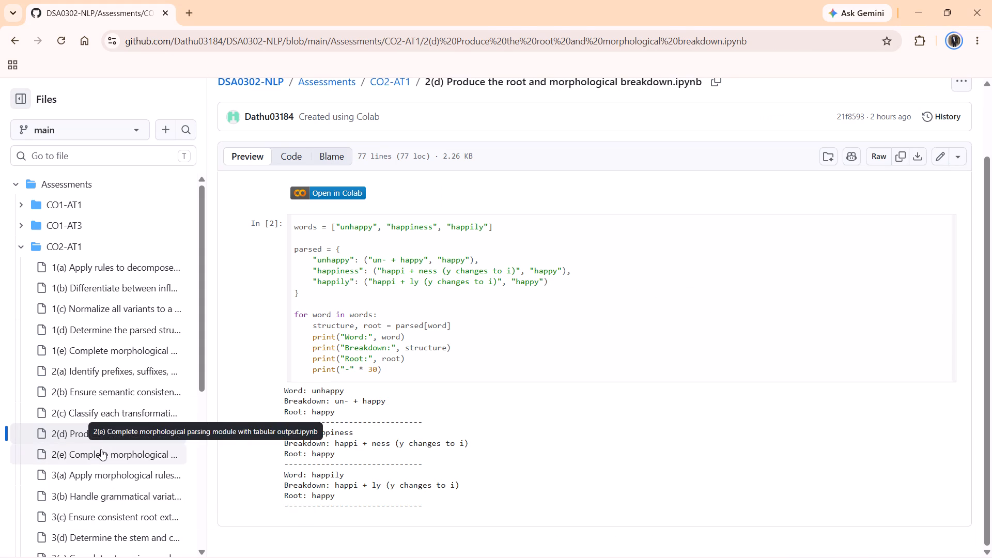
scroll(317, 303, down, 4)
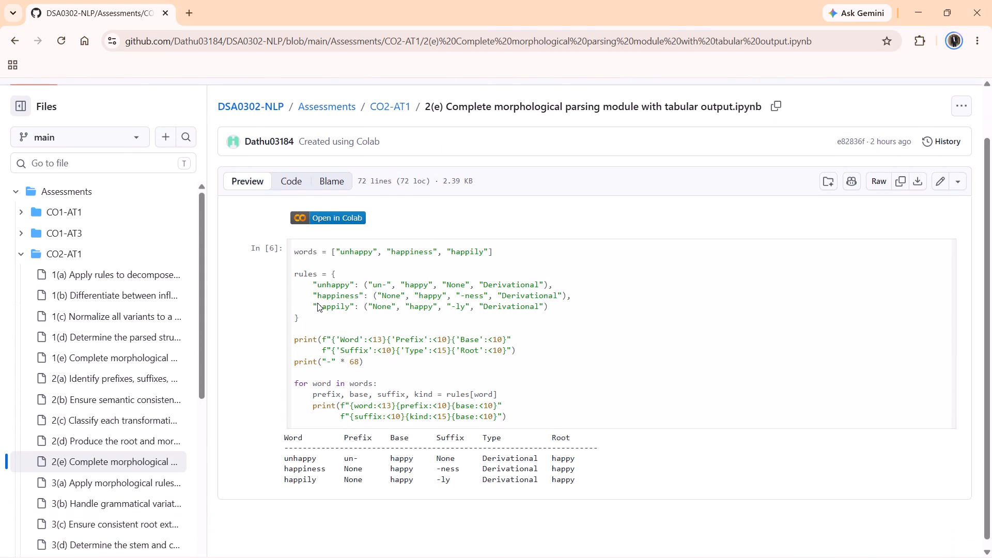
key(Print)
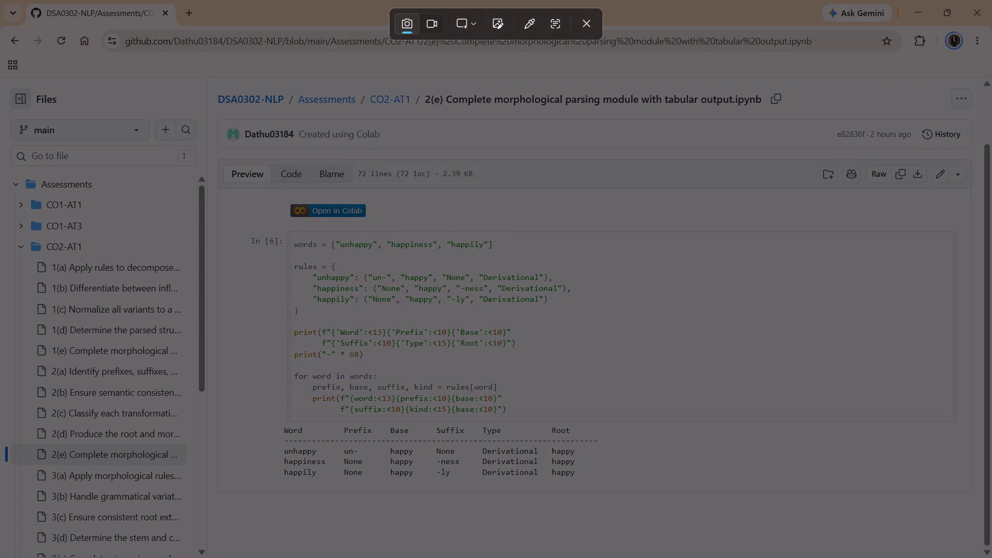
Select the 2(e) notebook's preview area, from the Colab badge through the output table, trim it to the frame, and copy the screenshot.
drag(219, 188, 991, 502)
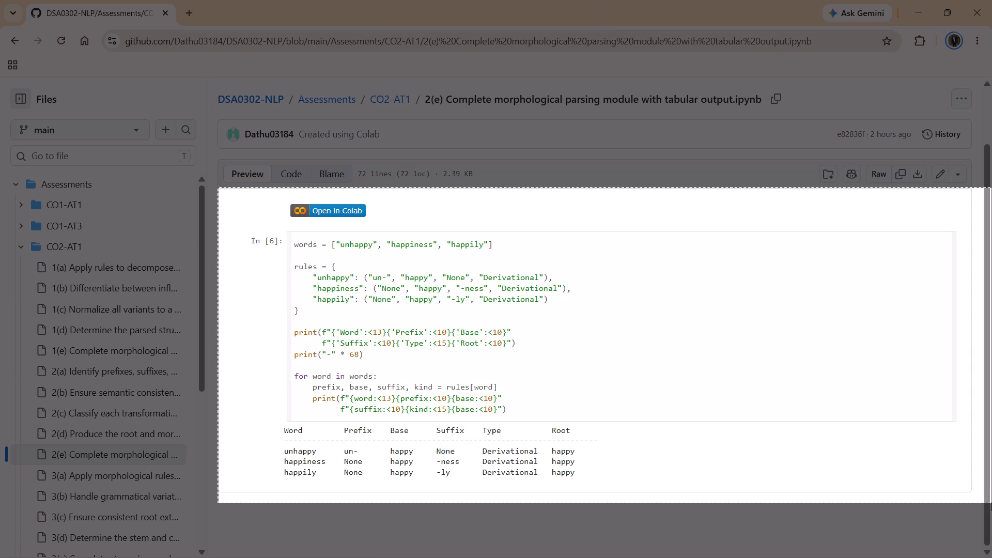
drag(991, 502, 971, 492)
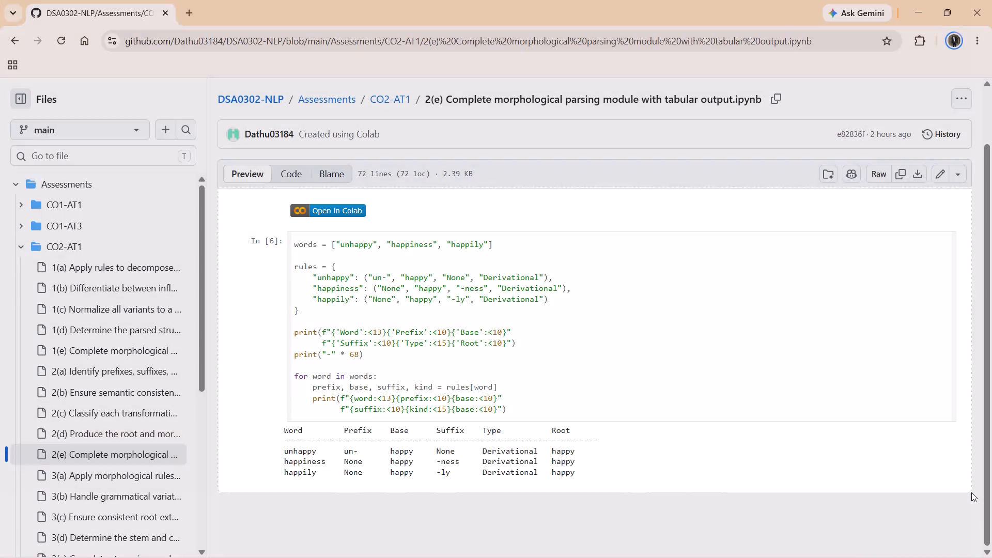
key(ctrl+c)
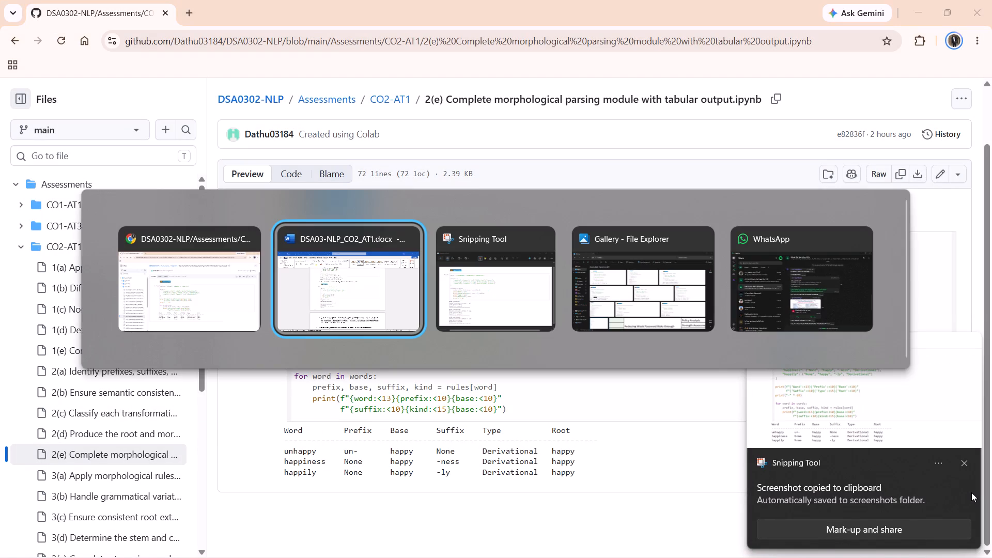
key(ctrl+c)
key(ctrl+c)
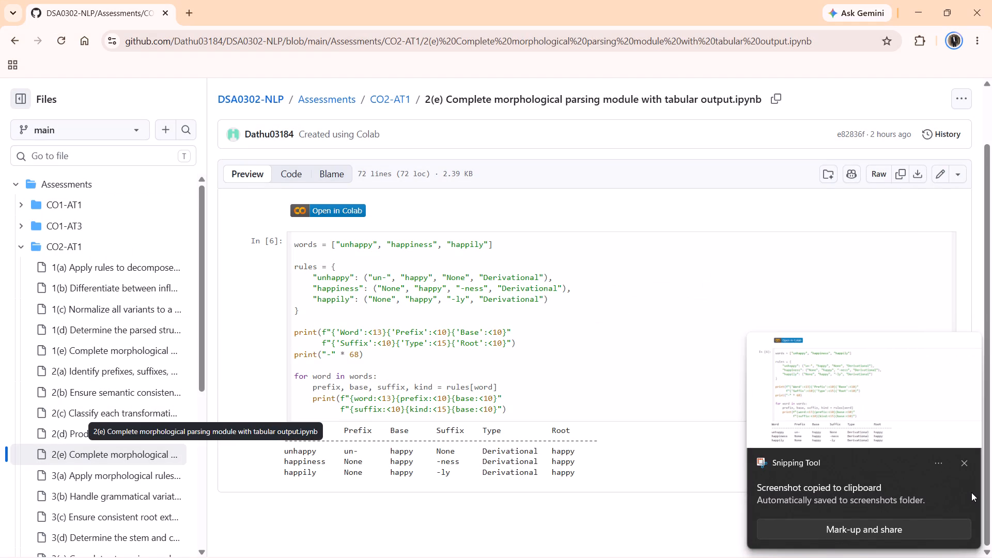
Switch to Word and paste the 2(e) screenshot below the "Write a Python program" bullet, above the question 3 heading.
key(ctrl+v)
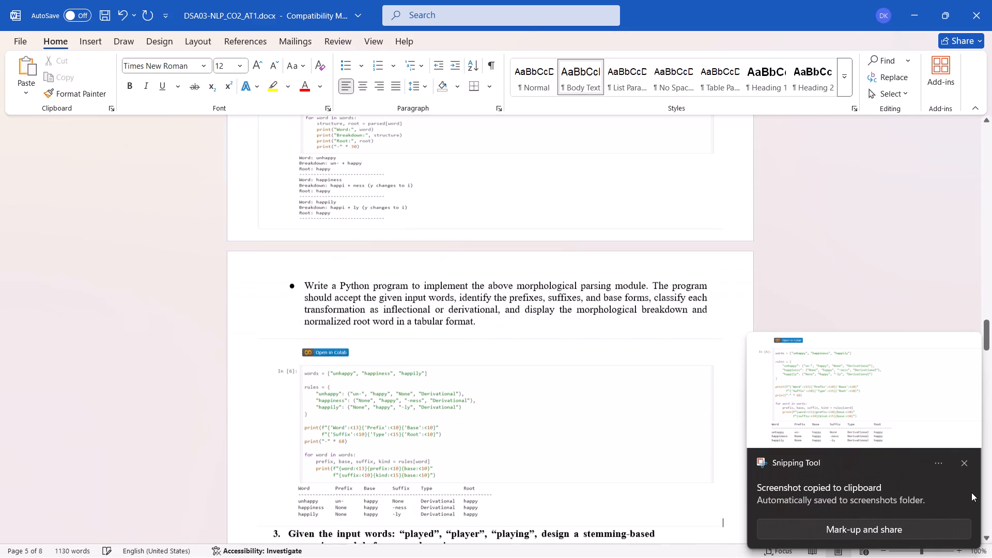
scroll(546, 404, down, 2)
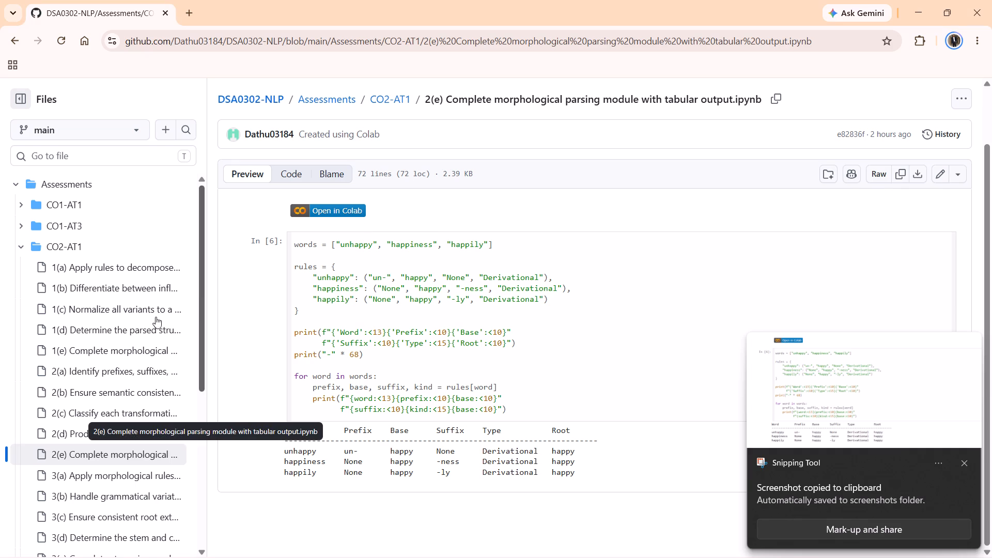
Open the 3(a) Apply morphological rules to strip affixes notebook and capture its code and output as a screenshot.
click(111, 477)
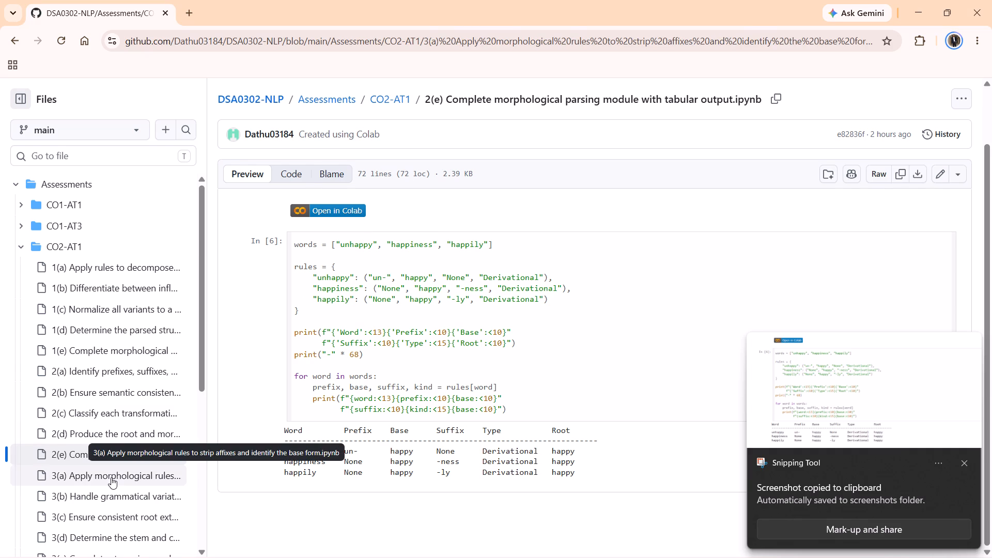
click(111, 477)
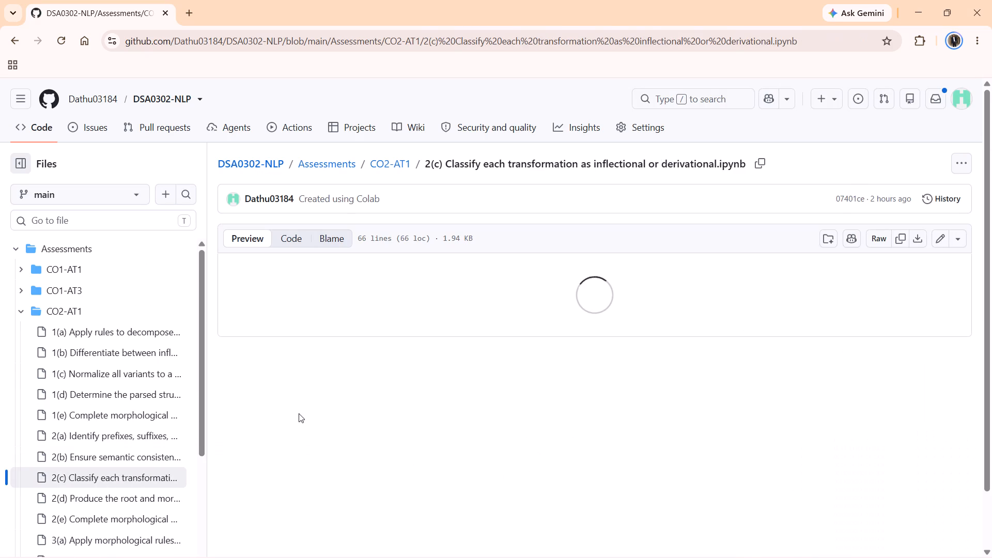
scroll(133, 475, down, 1)
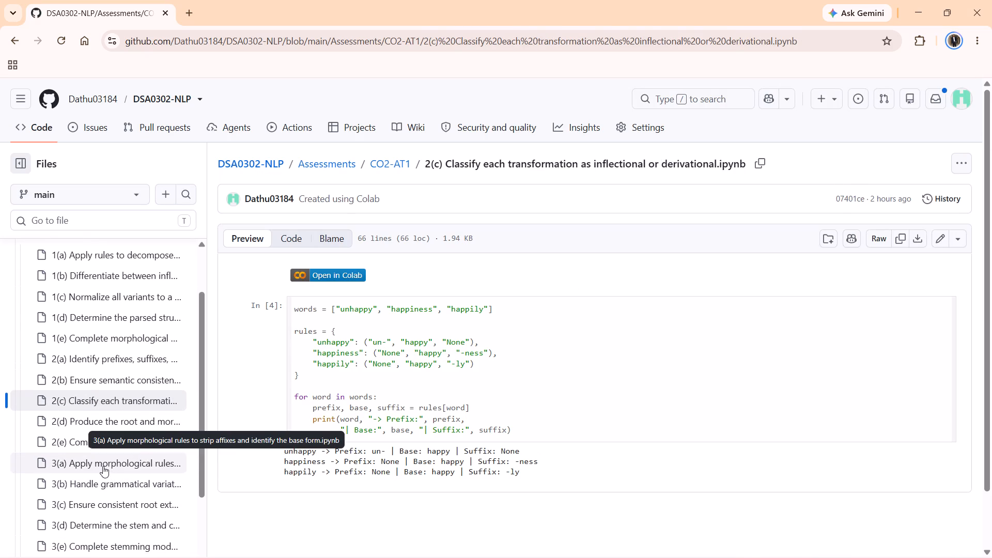
click(103, 466)
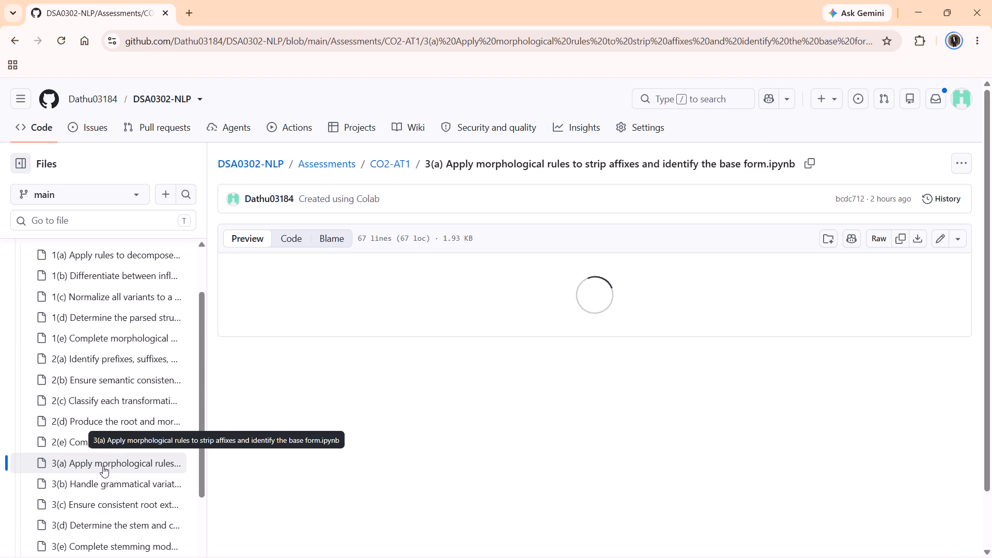
scroll(305, 426, down, 1)
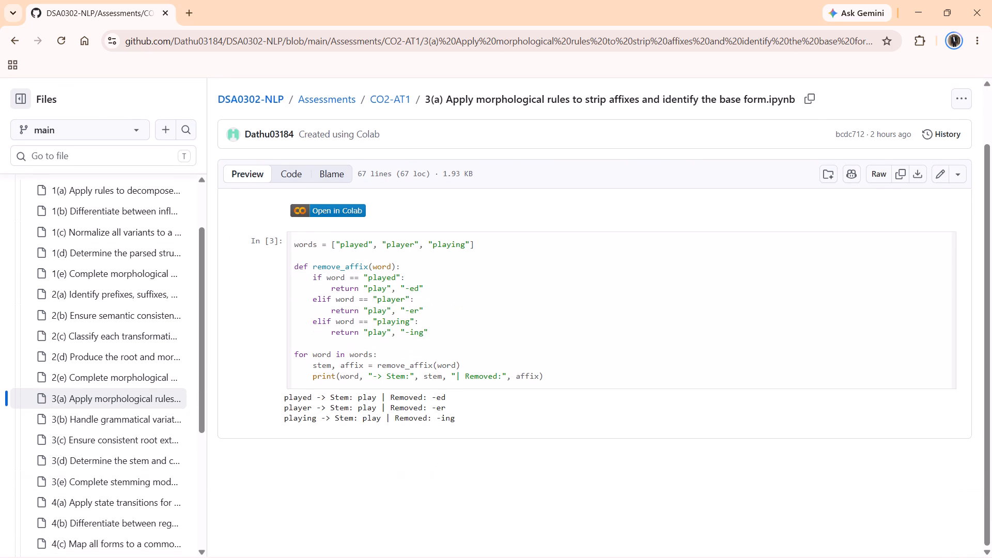
key(Print)
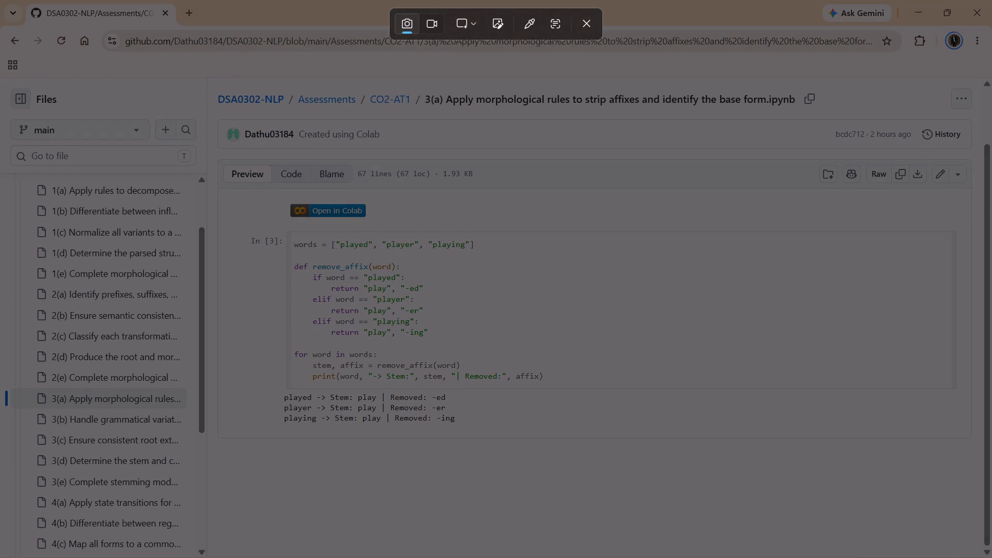
click(219, 189)
drag(218, 188, 804, 425)
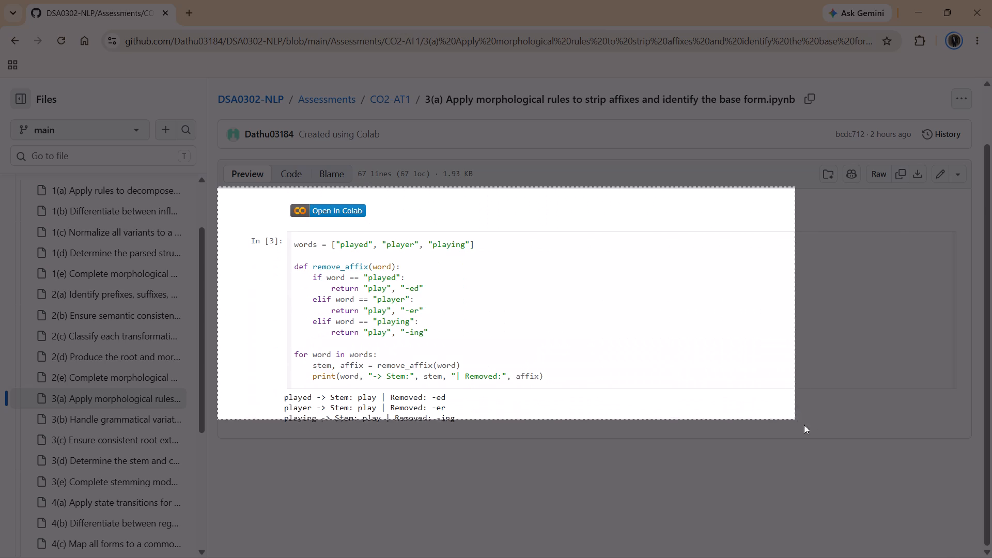
drag(804, 425, 970, 474)
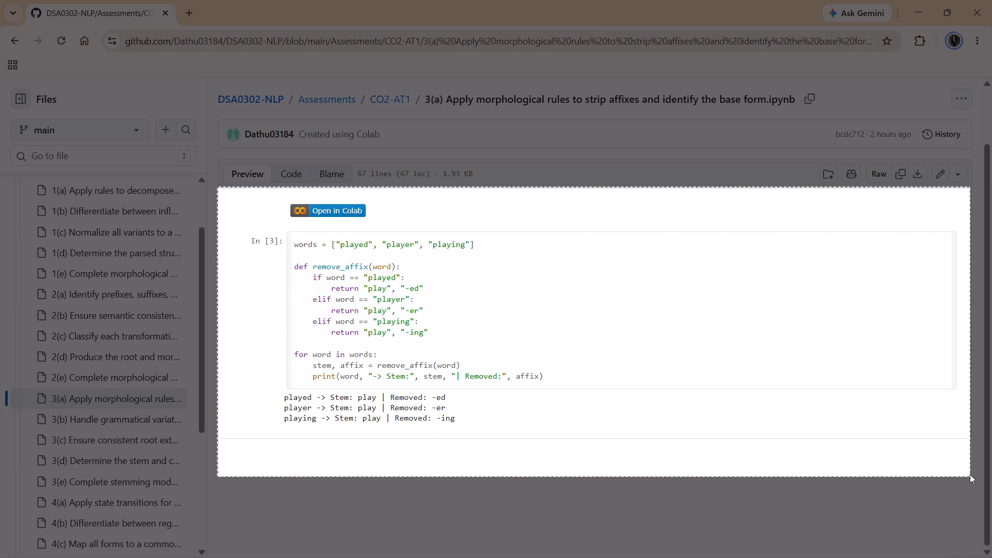
drag(970, 474, 971, 439)
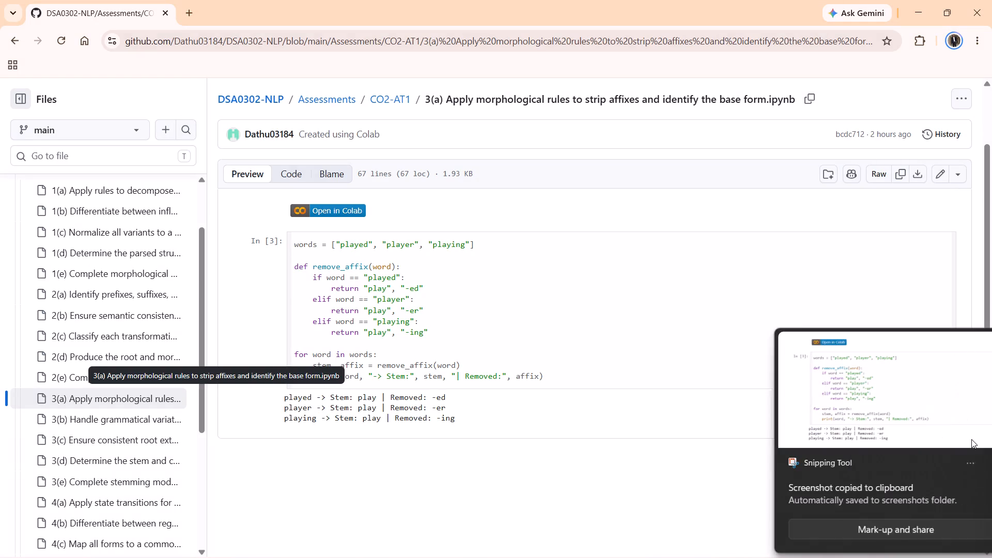
key(ctrl+c)
key(ctrl+c)
key(ctrl+c)
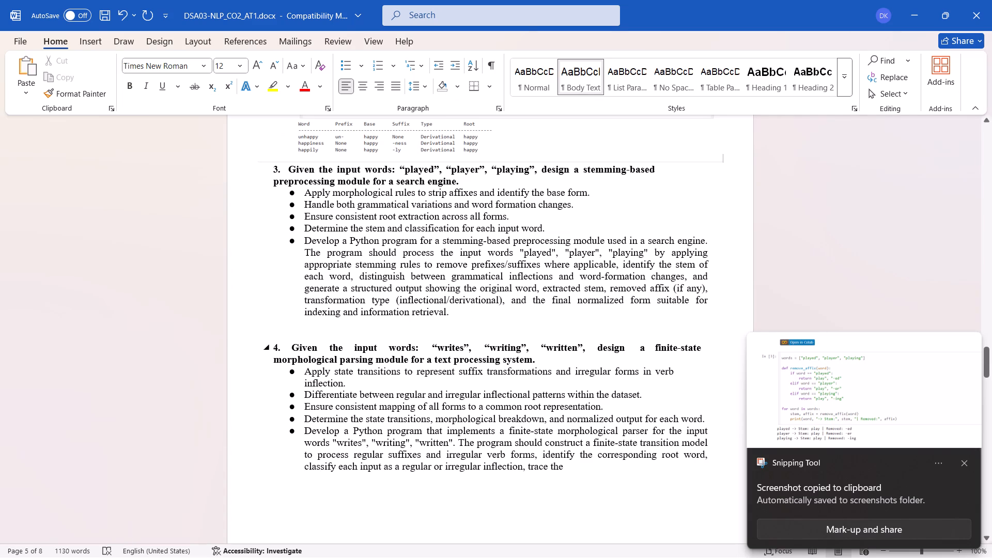
In Word, paste the 3(a) screenshot between the last question 3 bullet and the question 4 heading.
click(461, 328)
key(ctrl+v)
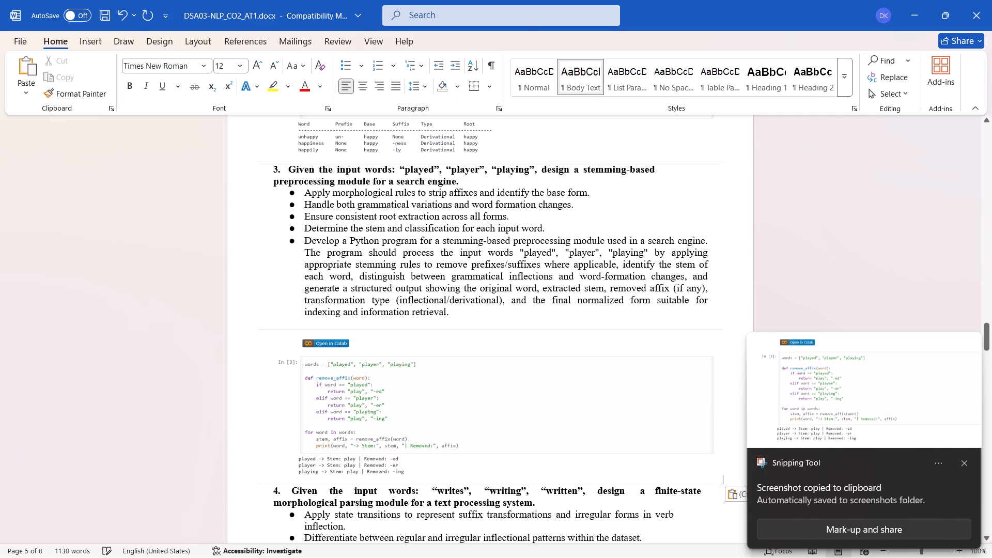
Copy the question 3 bullets from "Handle both grammatical variations" through "information retrieval", and remove them from above the 3(a) image.
drag(447, 314, 331, 220)
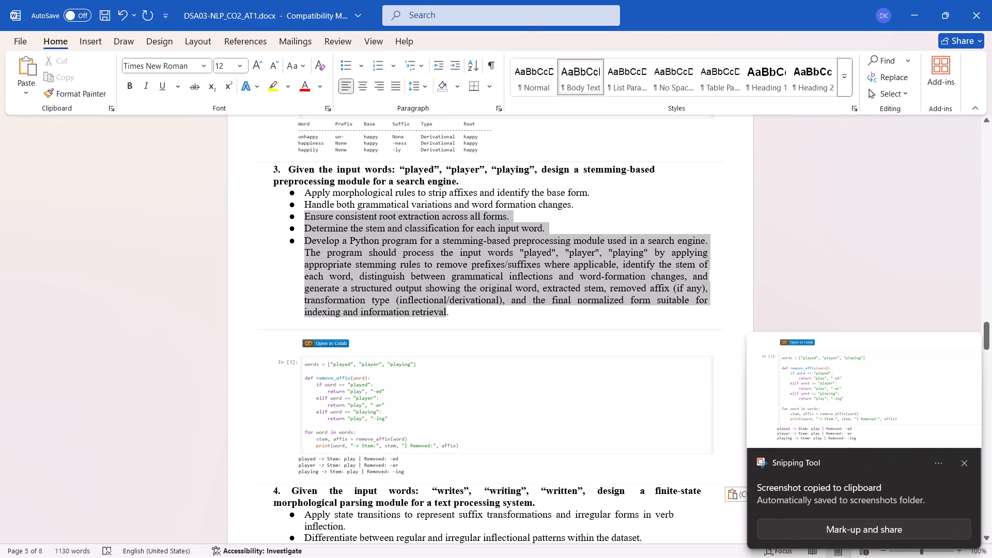
drag(331, 220, 312, 208)
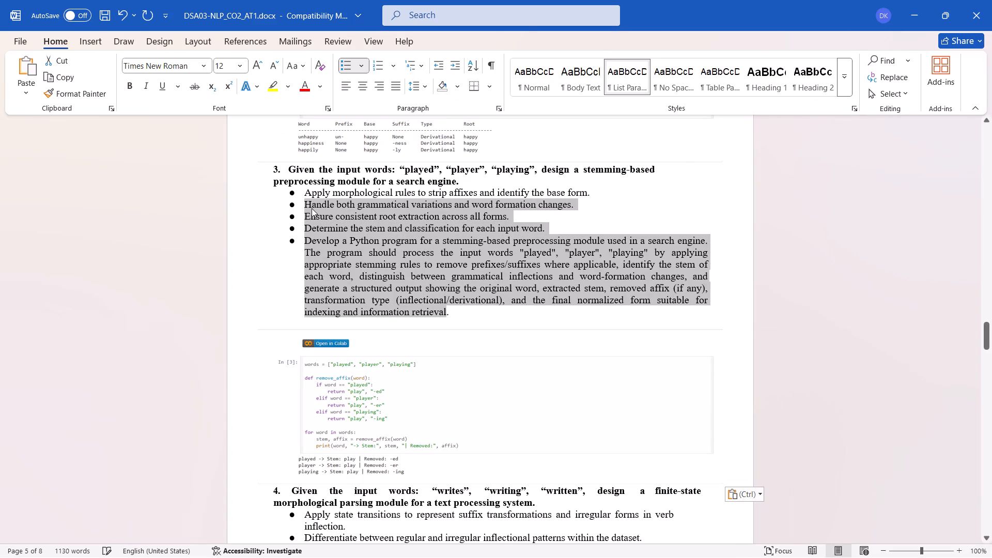
key(ctrl+c)
key(BackSpace)
key(BackSpace)
key(BackSpace)
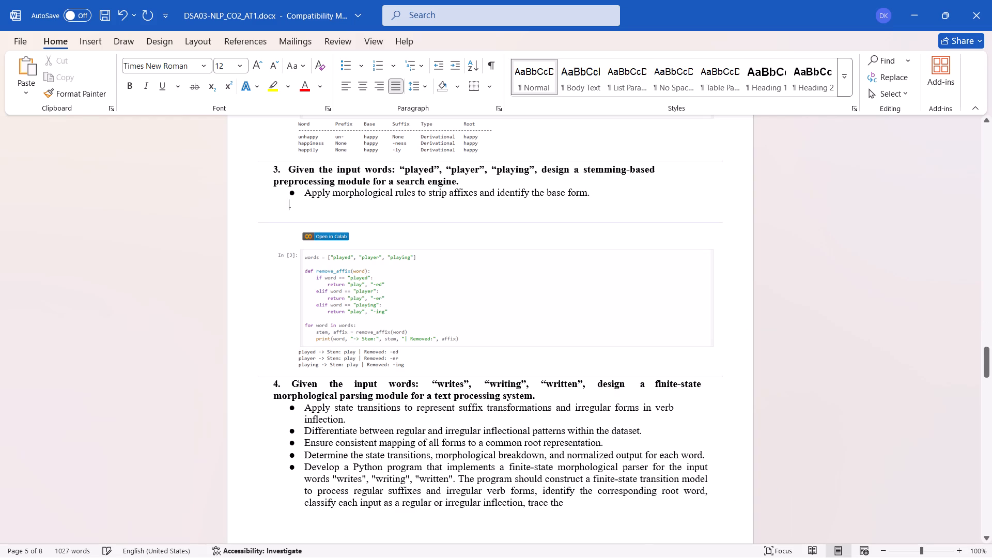
key(BackSpace)
key(BackSpace)
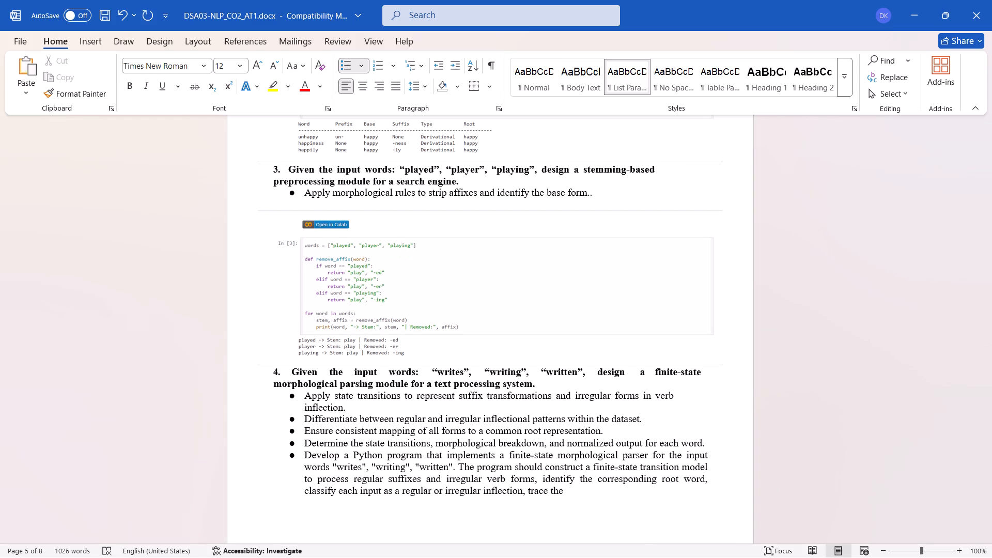
Paste the copied question 3 bullets on a new line below the 3(a) image, above the question 4 heading.
scroll(312, 208, down, 1)
click(622, 262)
key(Right)
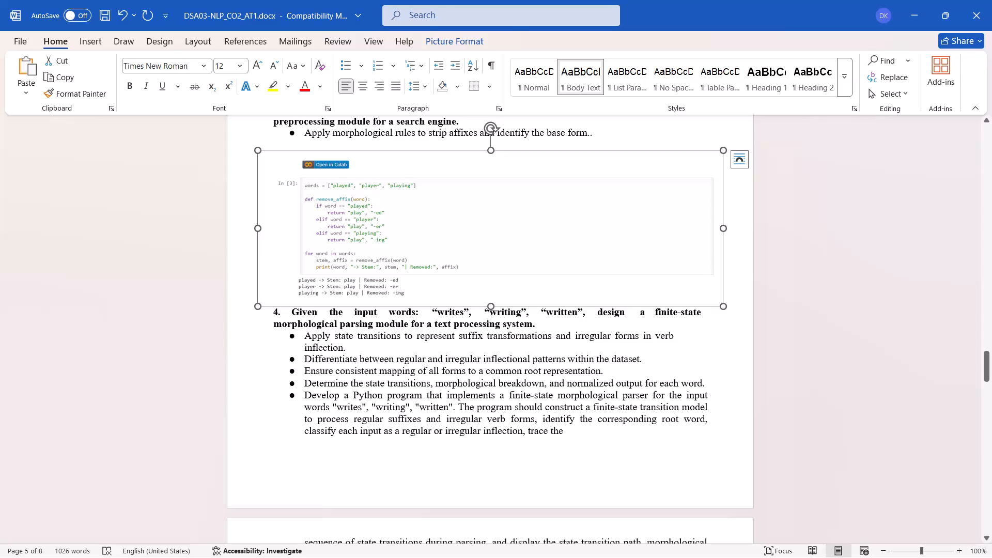
click(743, 292)
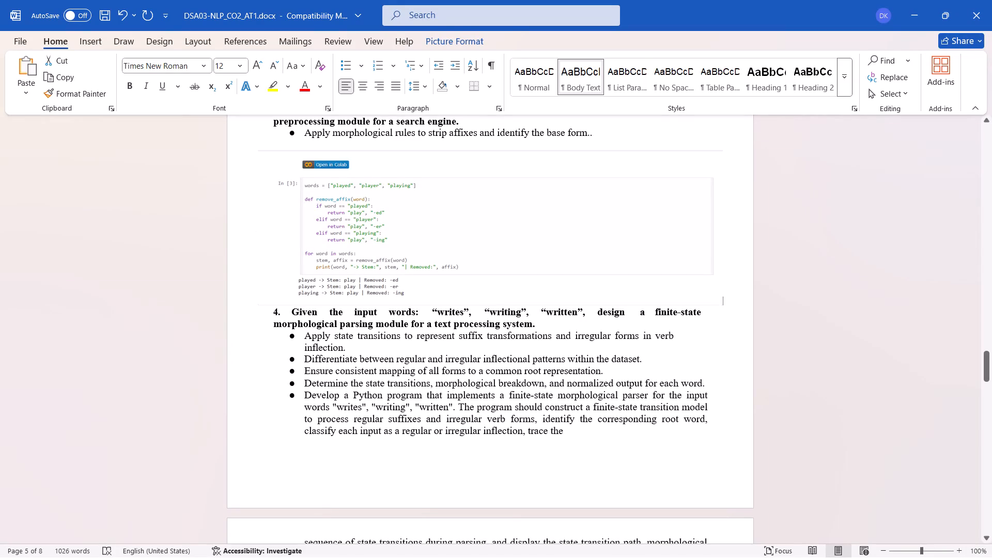
key(Return)
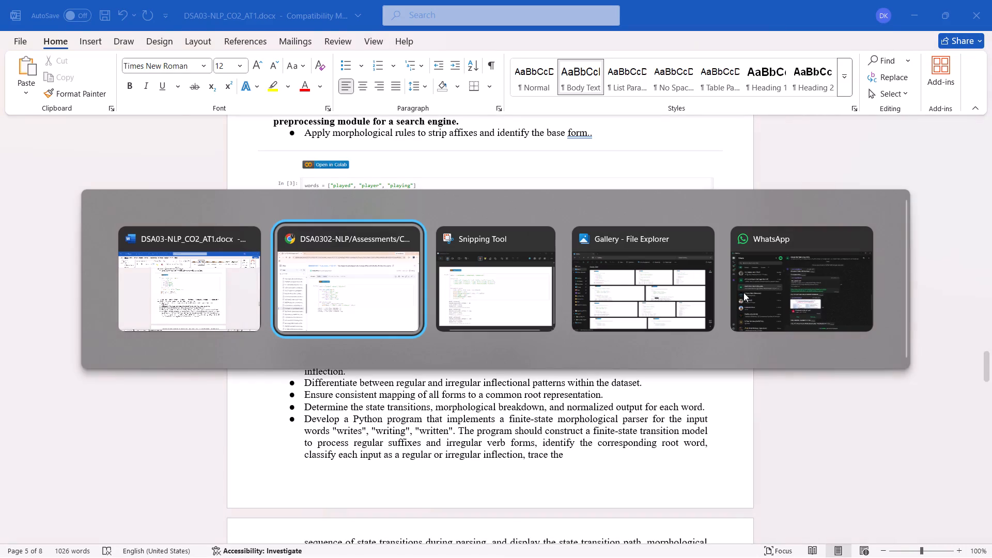
key(ctrl+v)
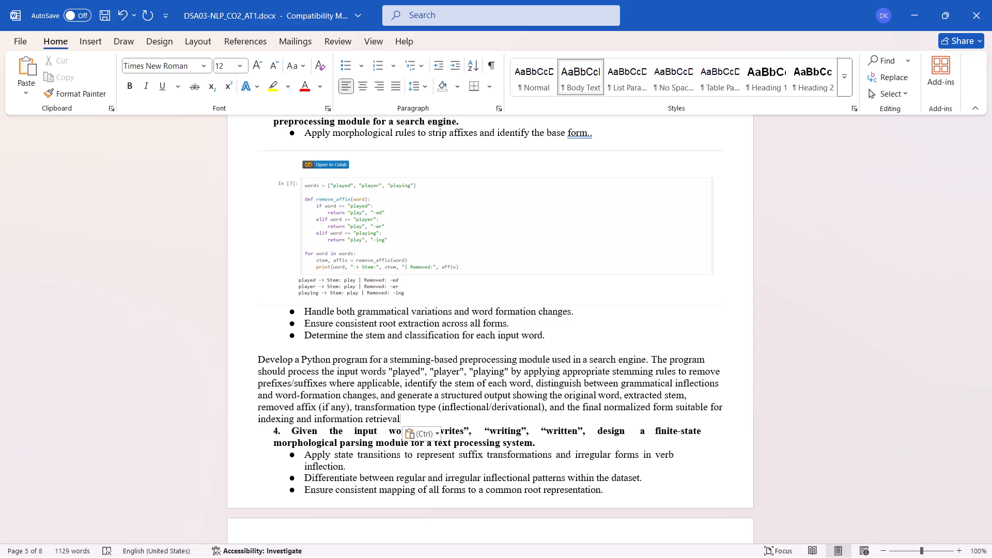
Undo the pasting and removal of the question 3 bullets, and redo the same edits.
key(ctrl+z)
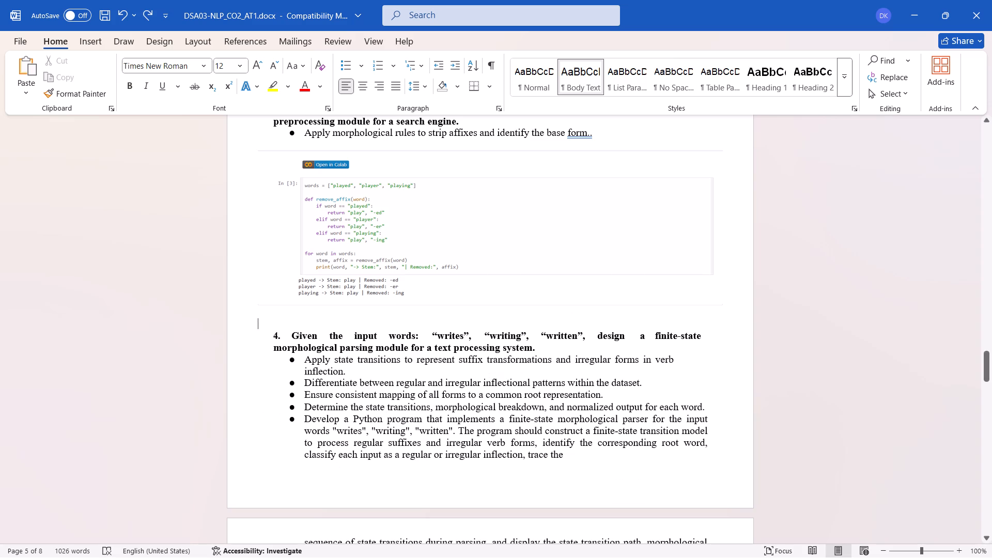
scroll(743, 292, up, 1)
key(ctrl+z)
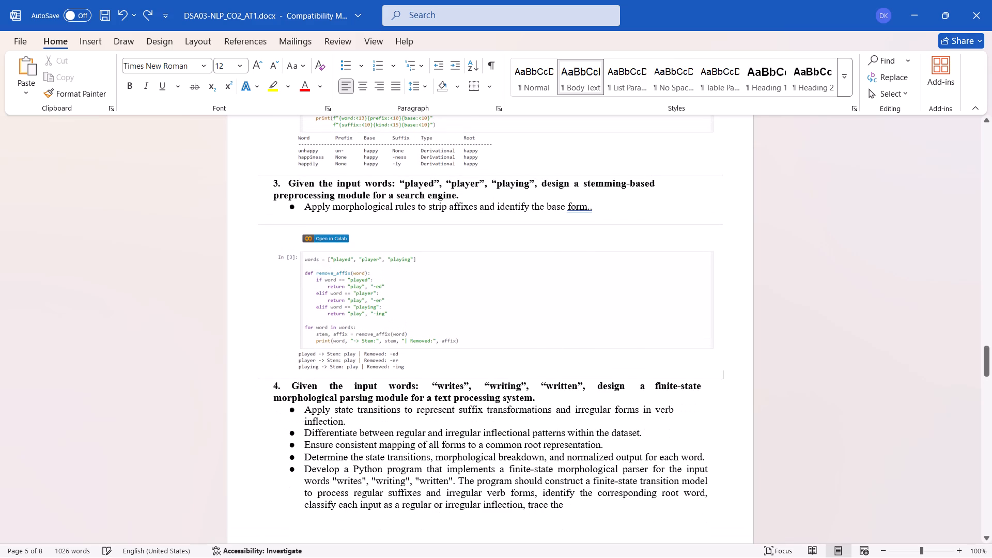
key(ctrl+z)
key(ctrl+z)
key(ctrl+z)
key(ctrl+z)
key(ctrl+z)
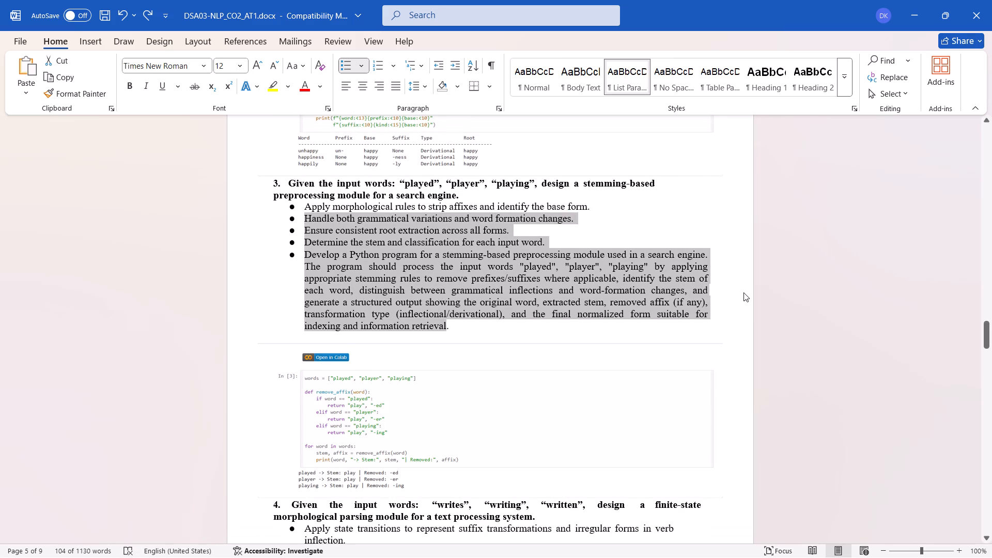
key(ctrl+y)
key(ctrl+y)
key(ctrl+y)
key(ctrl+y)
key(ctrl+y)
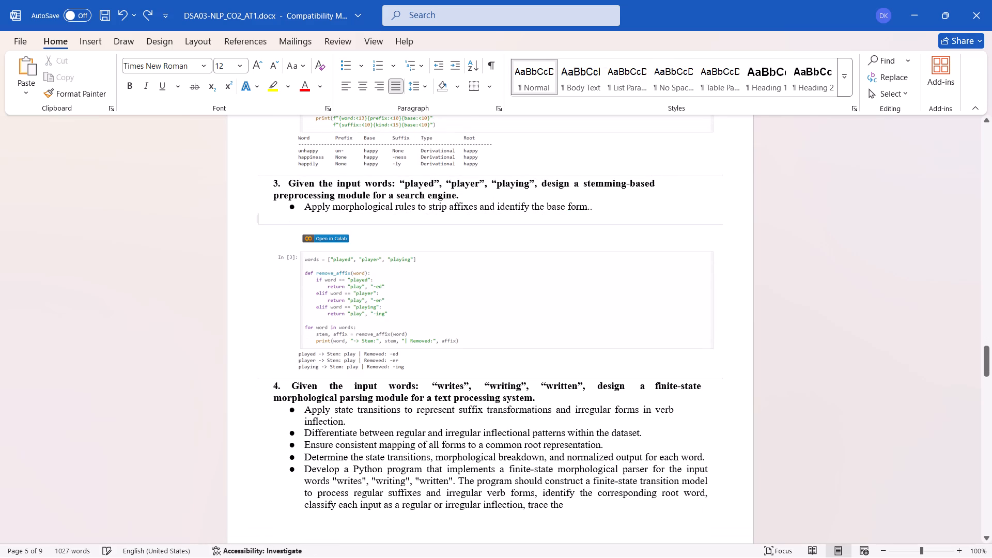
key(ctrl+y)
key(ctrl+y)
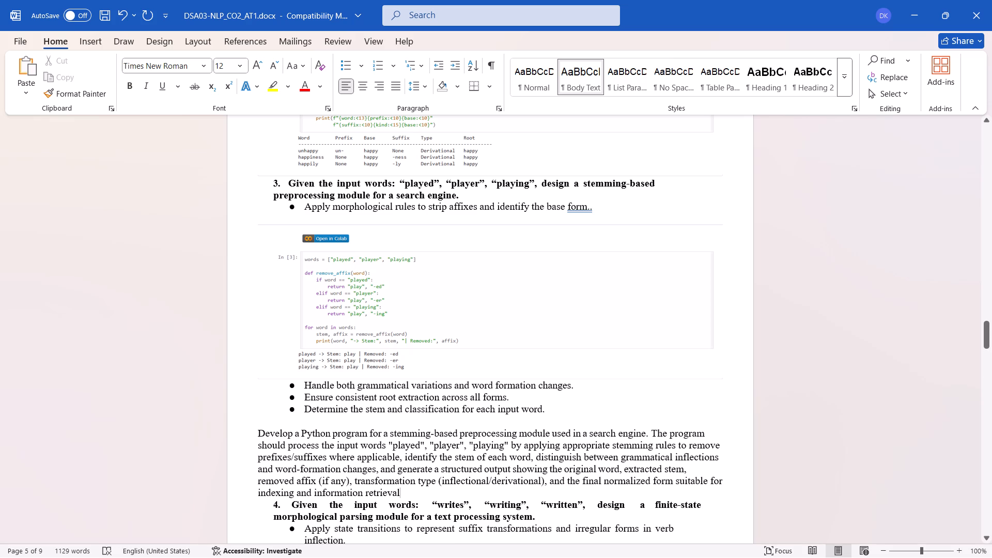
In Chrome, open the 3(b) Handle grammatical variations and word-formation changes notebook and capture its code and output as a screenshot.
click(119, 416)
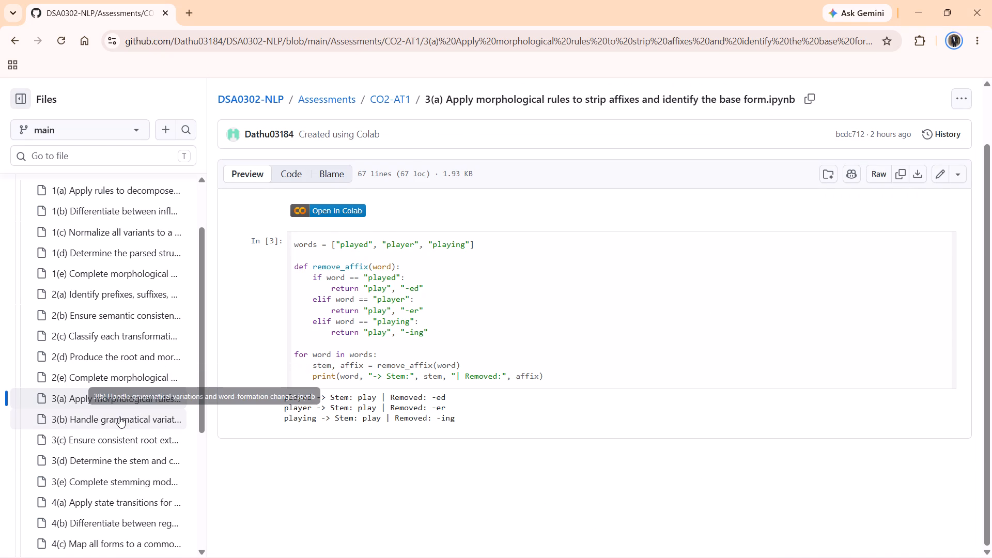
click(119, 416)
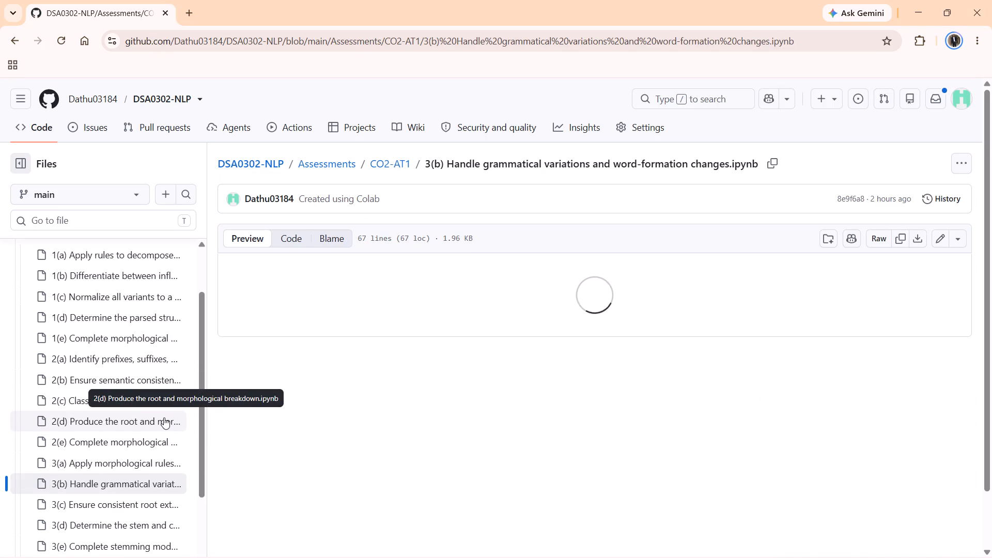
scroll(285, 314, down, 1)
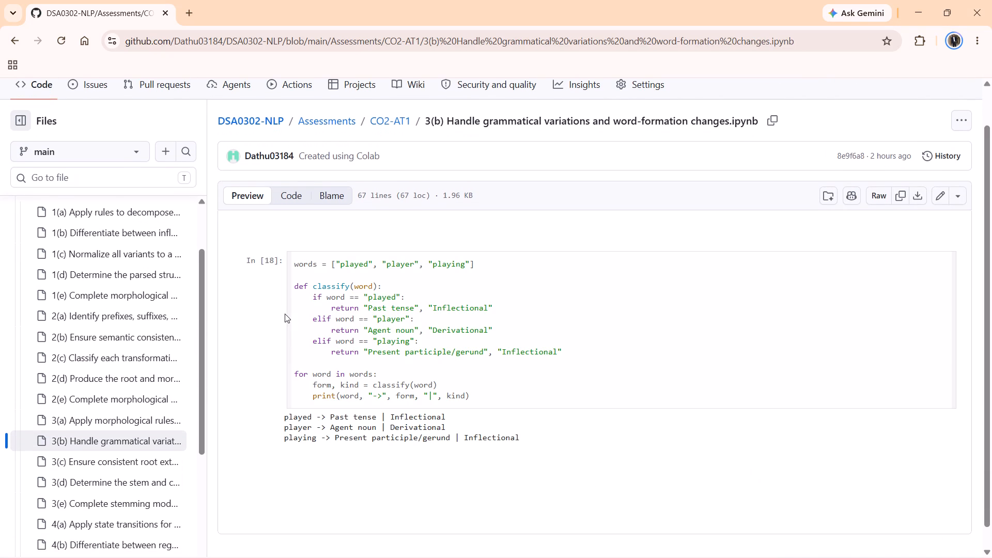
key(Print)
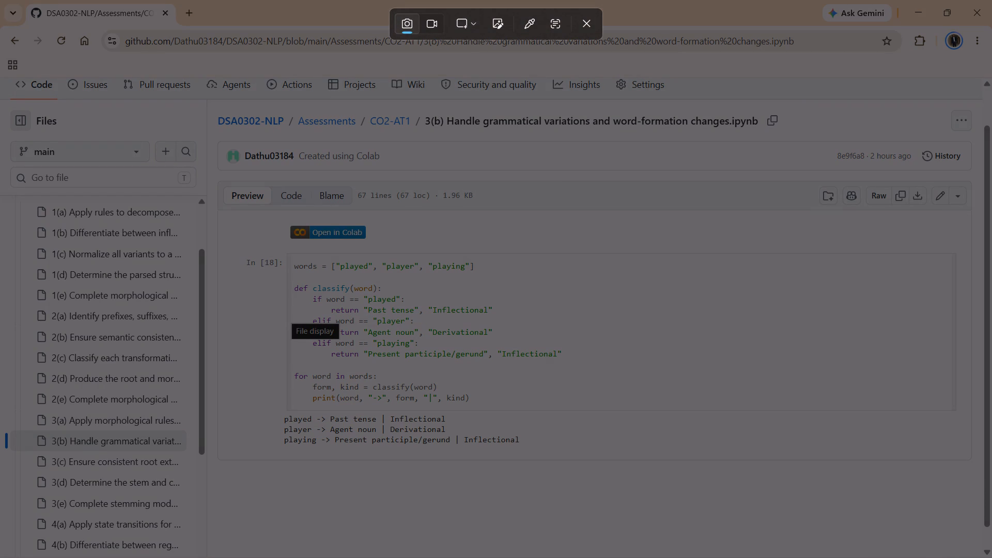
drag(219, 210, 337, 266)
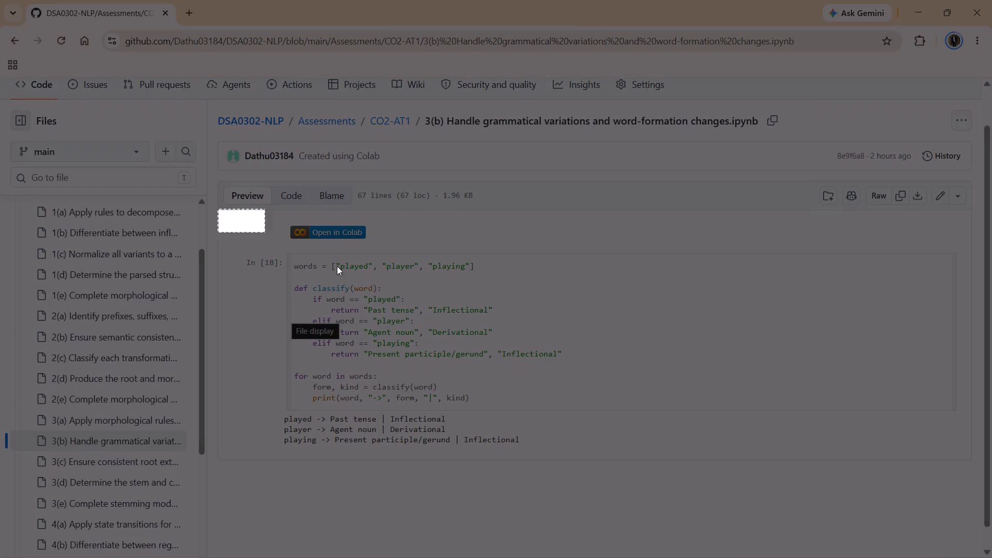
drag(337, 266, 974, 464)
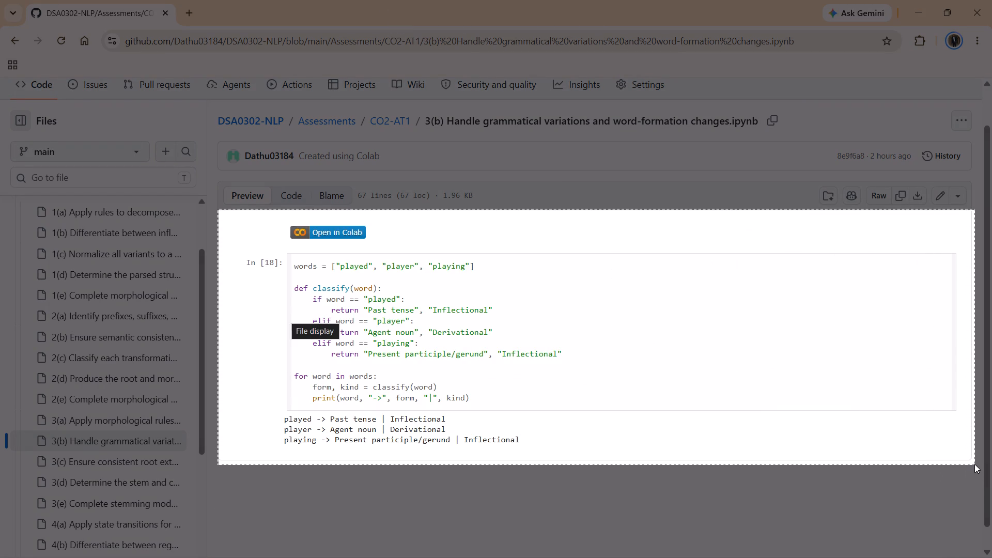
drag(974, 464, 971, 463)
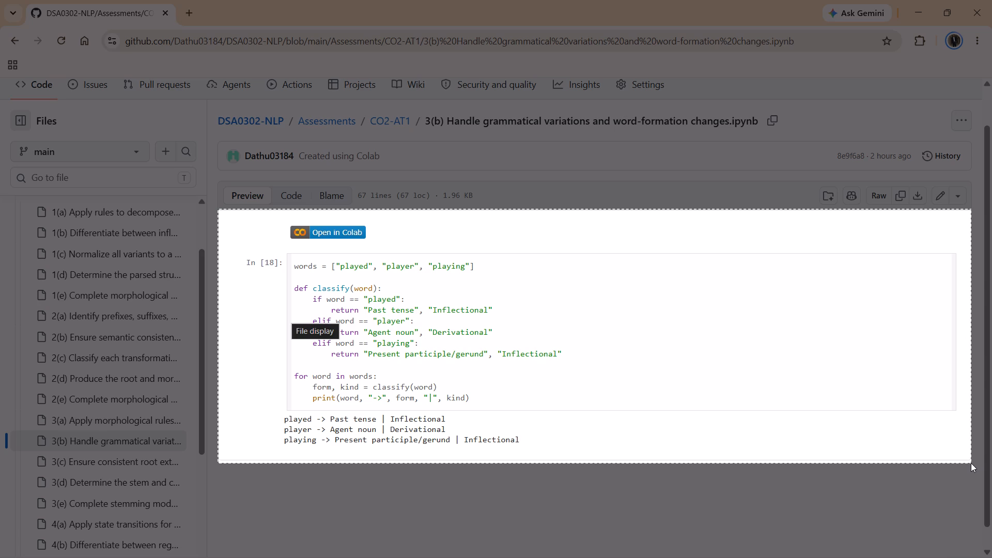
drag(971, 463, 973, 462)
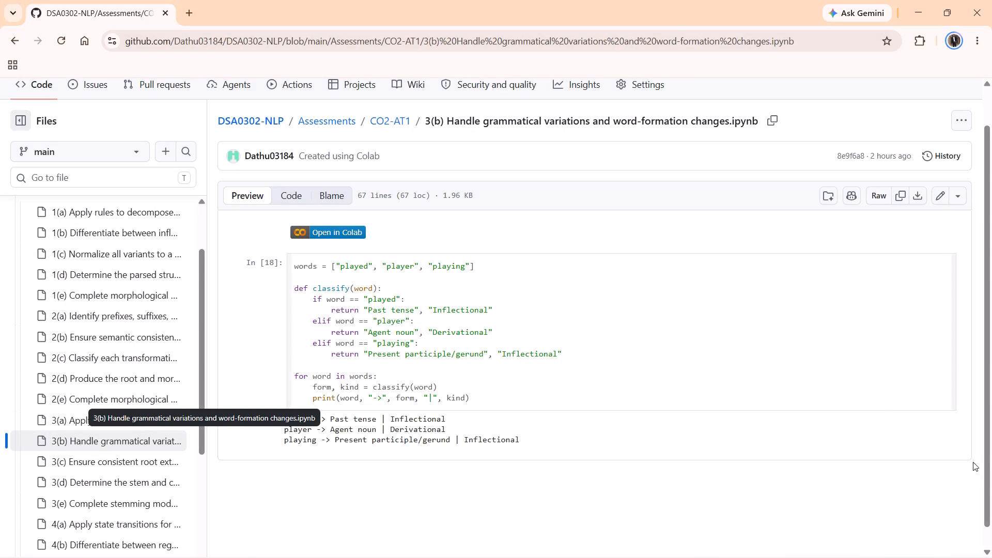
key(ctrl+c)
key(ctrl+c)
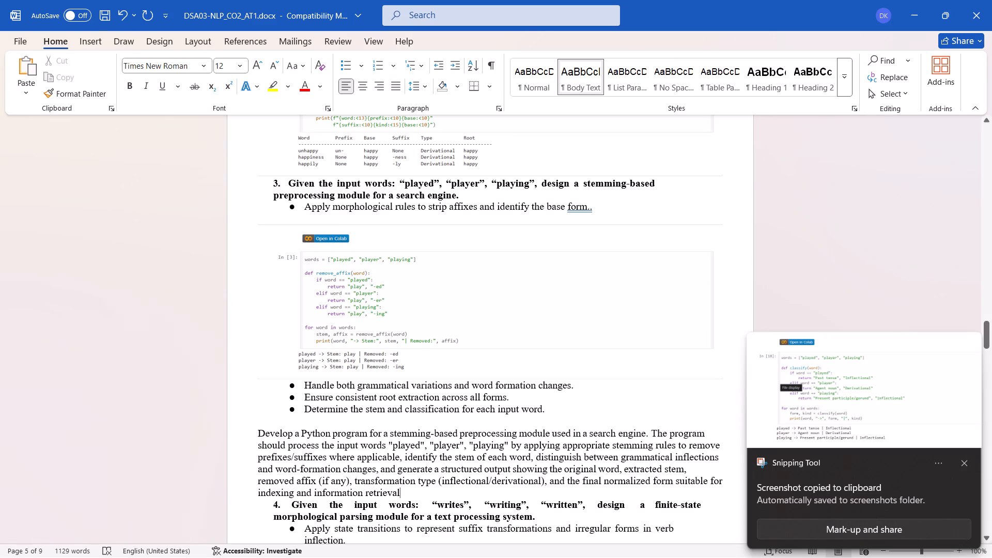
In Word, paste the 3(b) screenshot on a new line after the question 3 paragraph ending “information retrieval”.
click(666, 500)
click(659, 497)
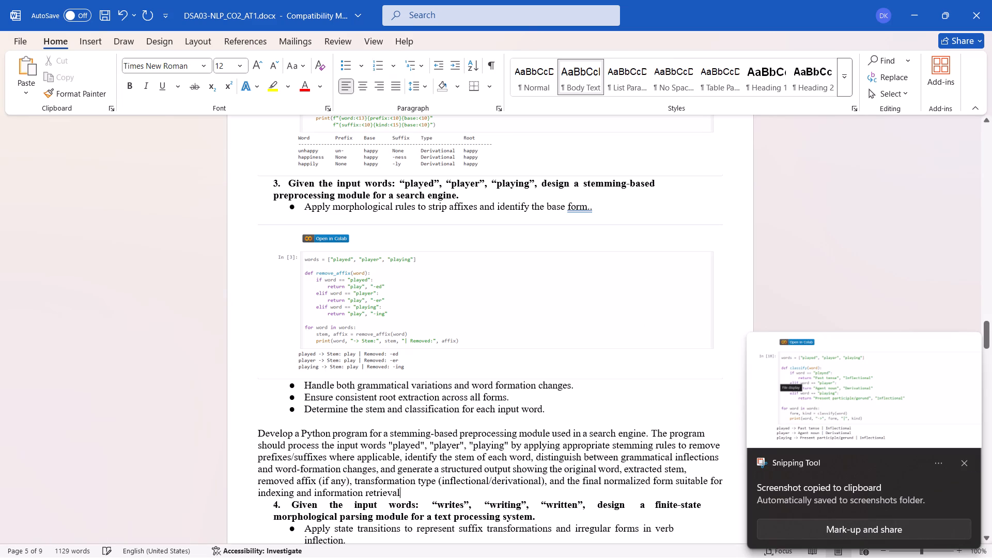
click(649, 492)
key(Return)
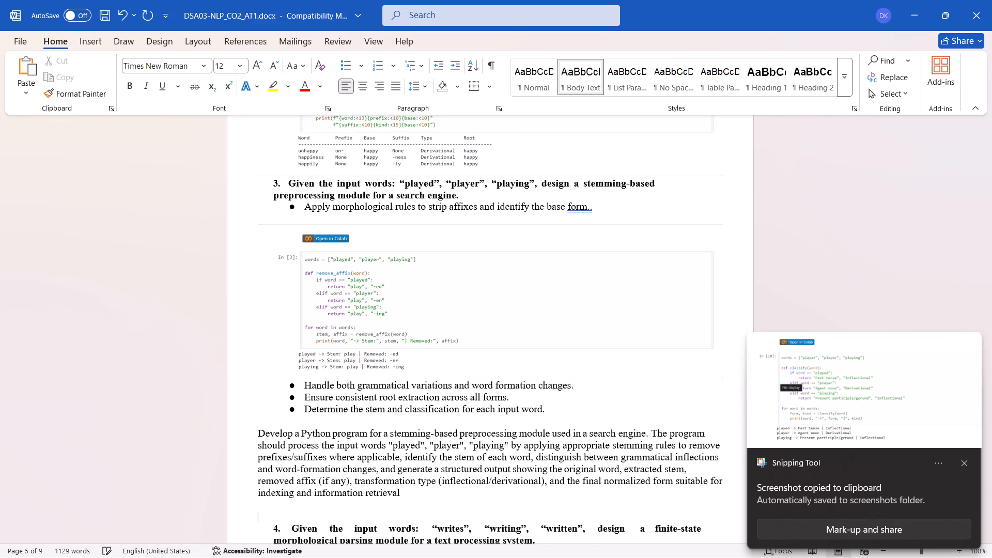
key(ctrl+v)
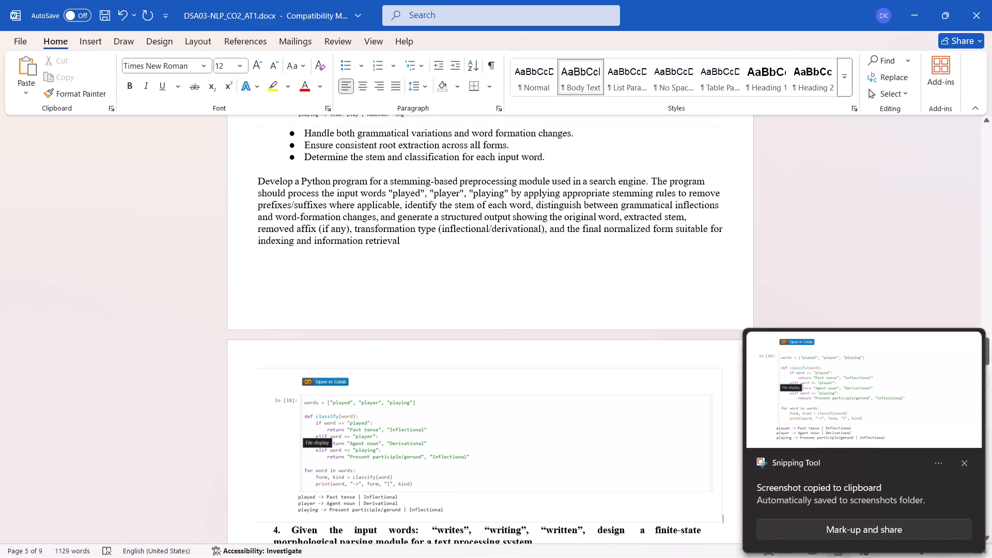
Copy the question 3 text from “Ensure consistent root extraction” through “information retrieval”, and remove it from above the 3(b) image.
drag(421, 244, 291, 145)
key(ctrl+c)
key(BackSpace)
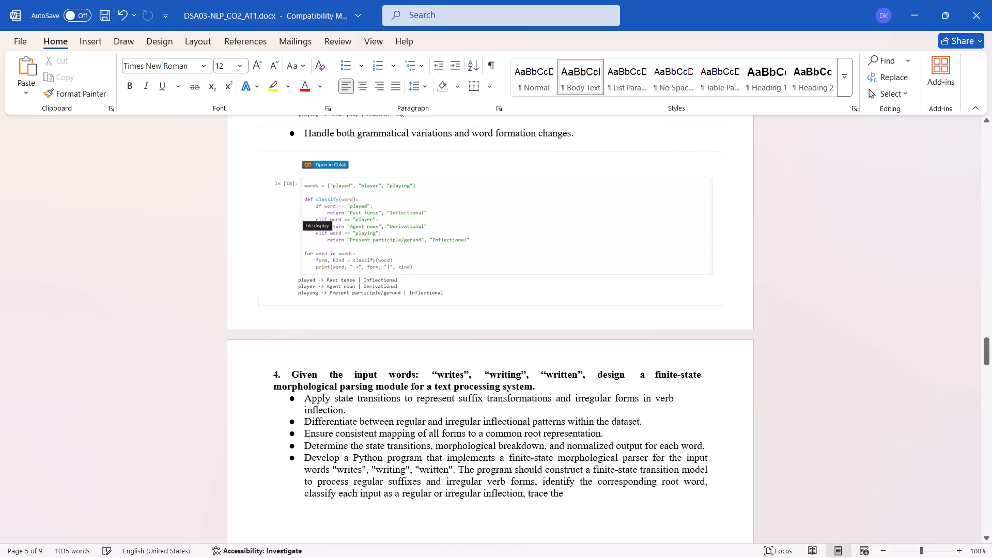
Paste the copied question 3 text on a new line below the 3(b) image, above the question 4 heading.
scroll(291, 145, up, 1)
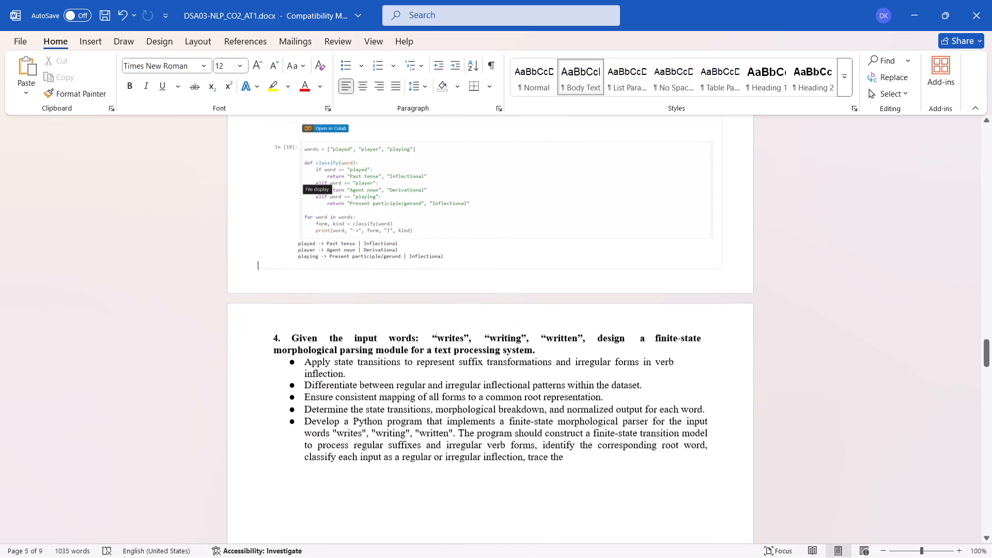
click(647, 253)
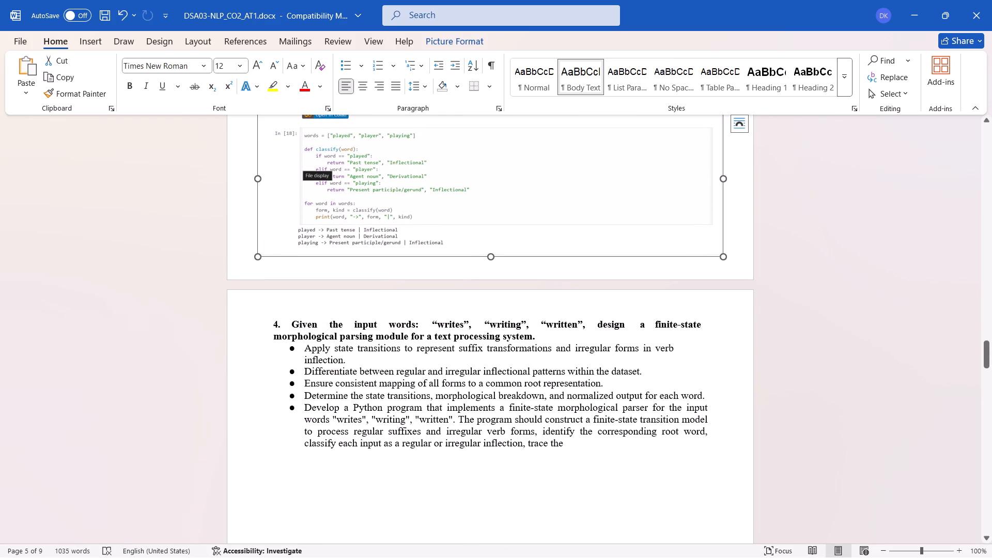
click(752, 254)
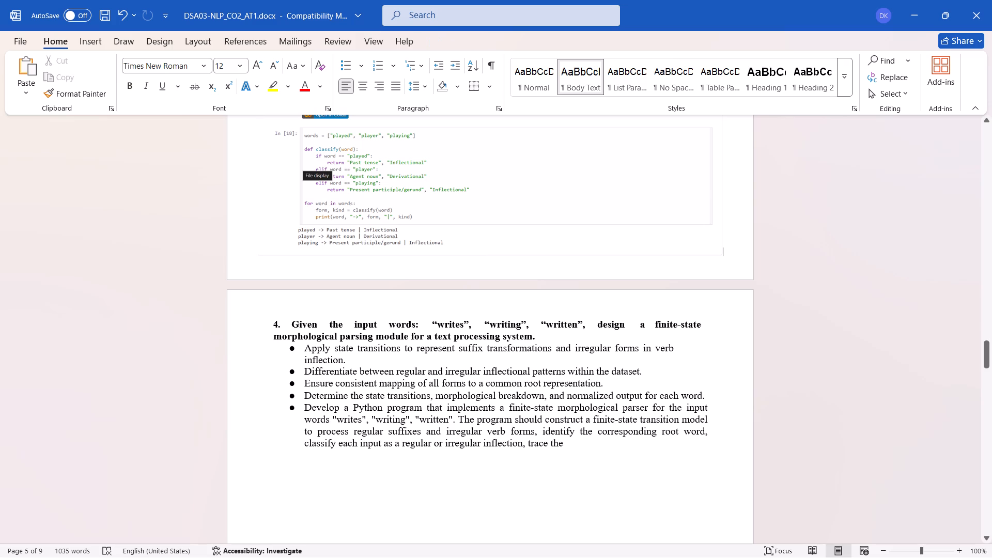
key(Return)
key(ctrl+v)
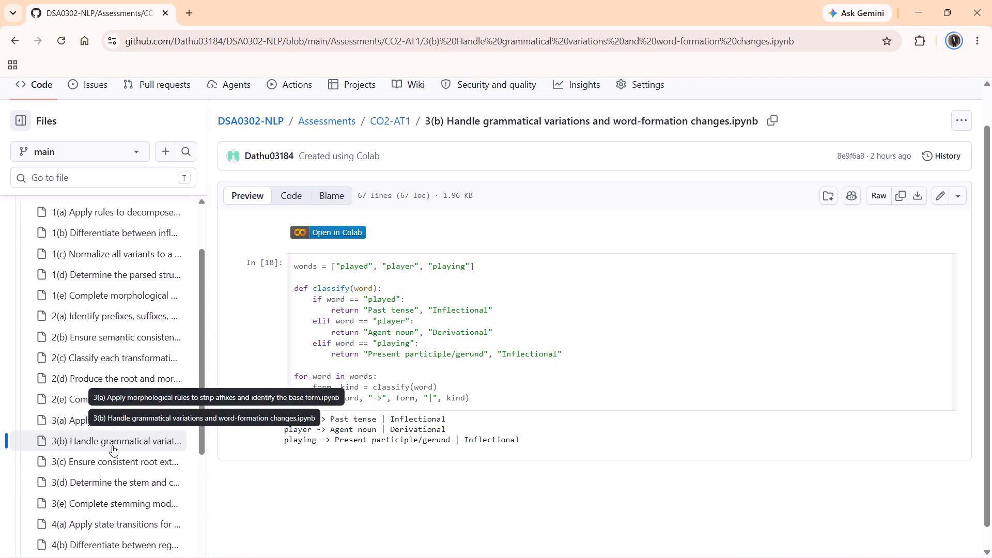
In Chrome, open the 3(c) Ensure consistent root extraction across all forms notebook and capture its code and output as a screenshot.
click(96, 458)
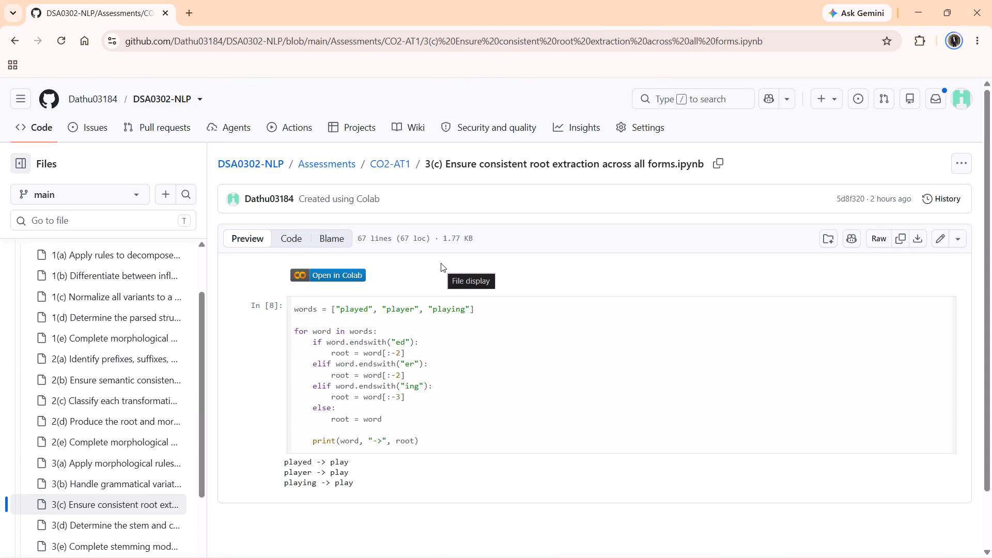
key(Print)
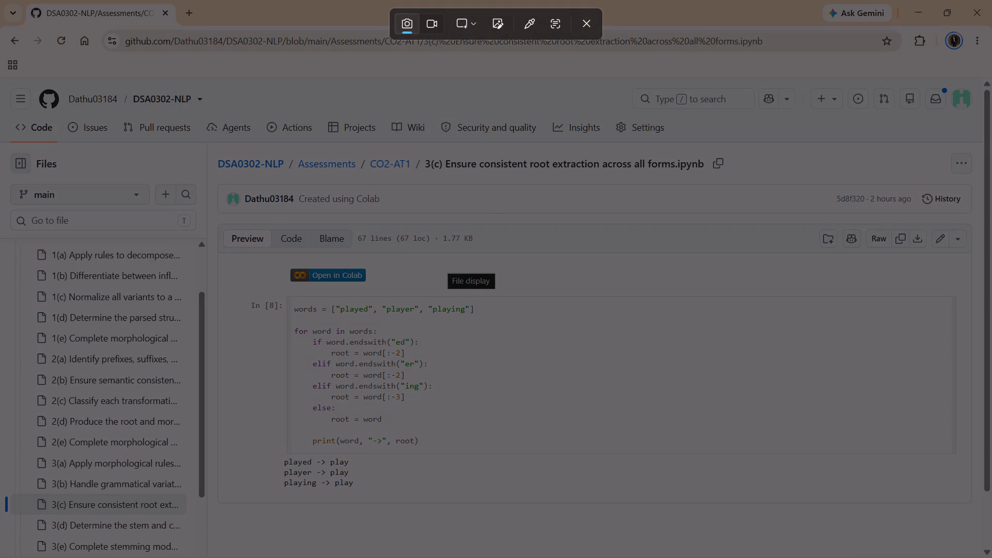
drag(219, 253, 964, 488)
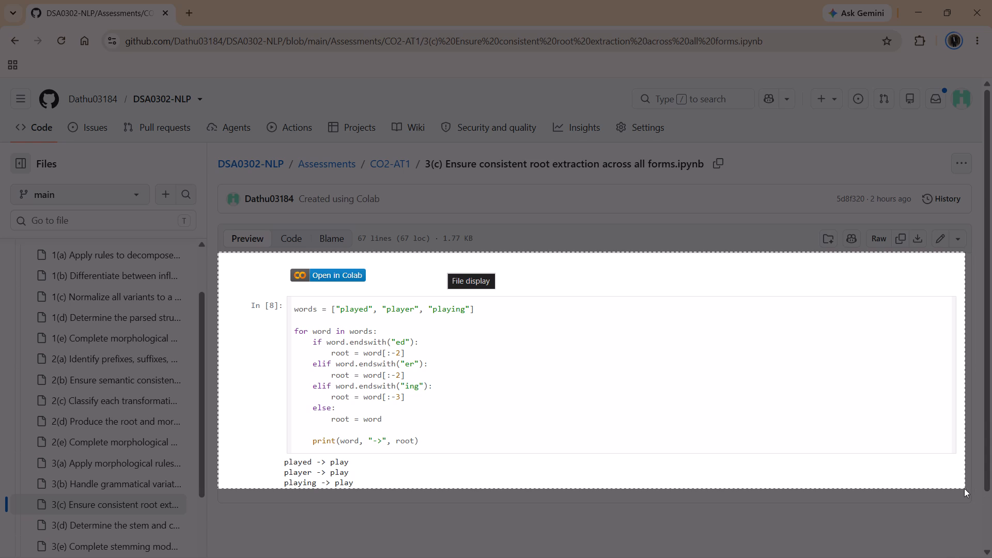
drag(964, 488, 964, 502)
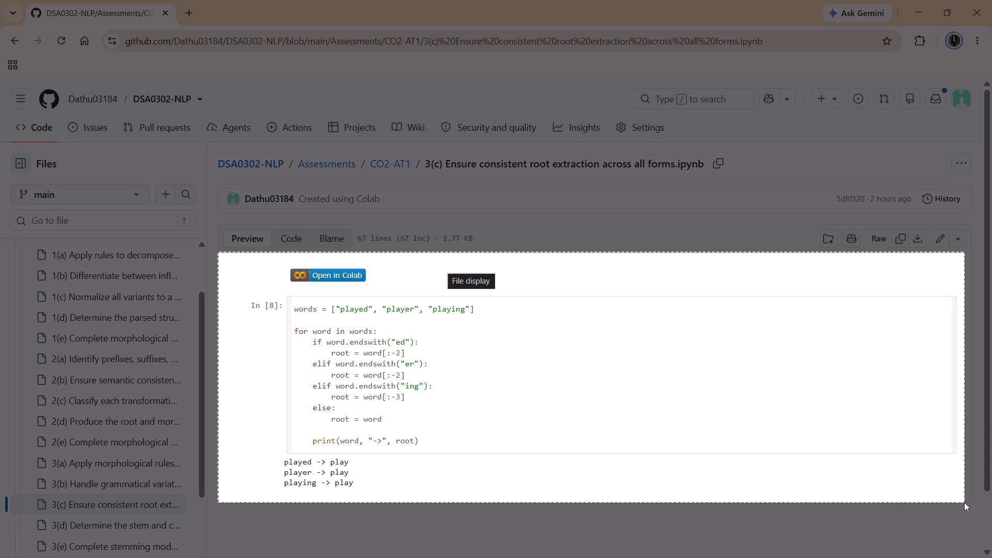
drag(964, 502, 969, 500)
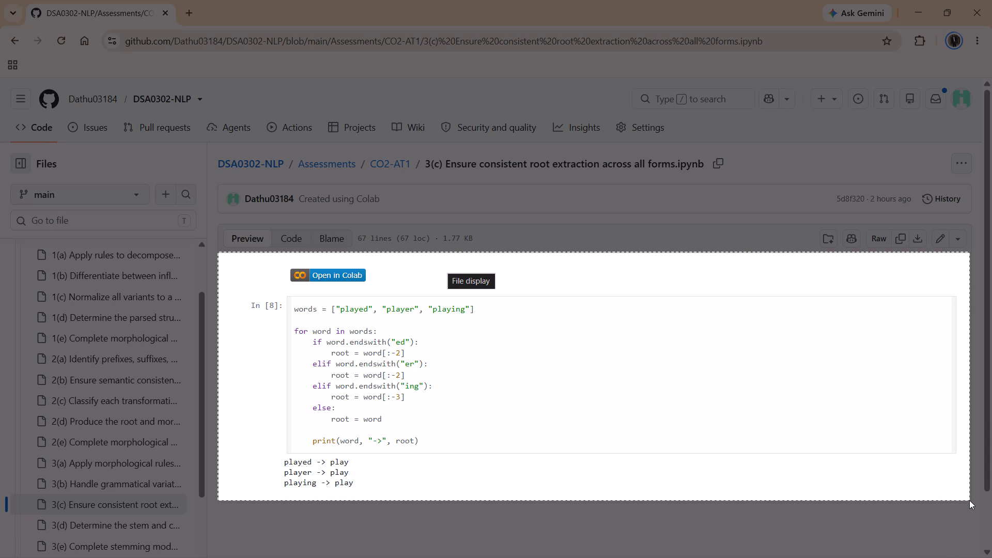
drag(969, 500, 970, 503)
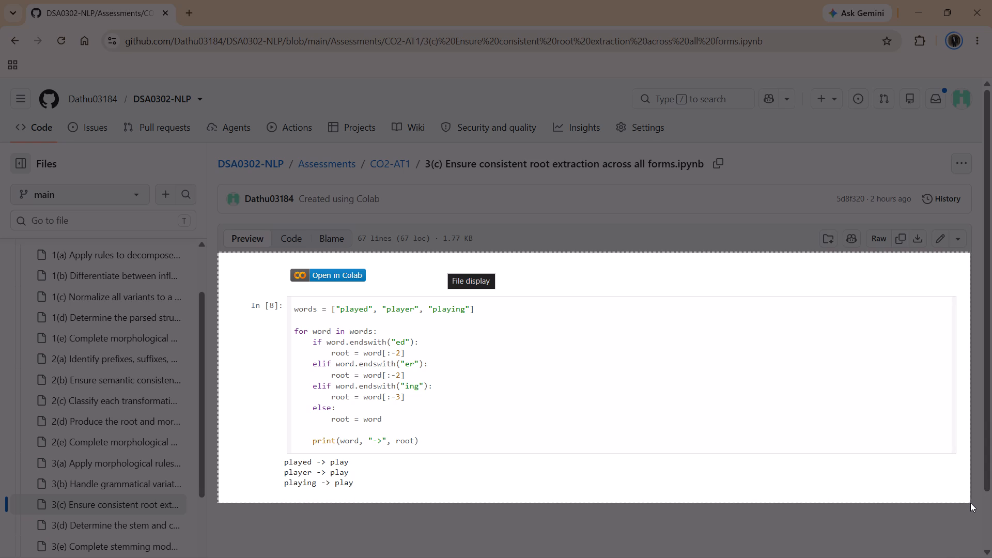
drag(970, 503, 970, 502)
key(ctrl+c)
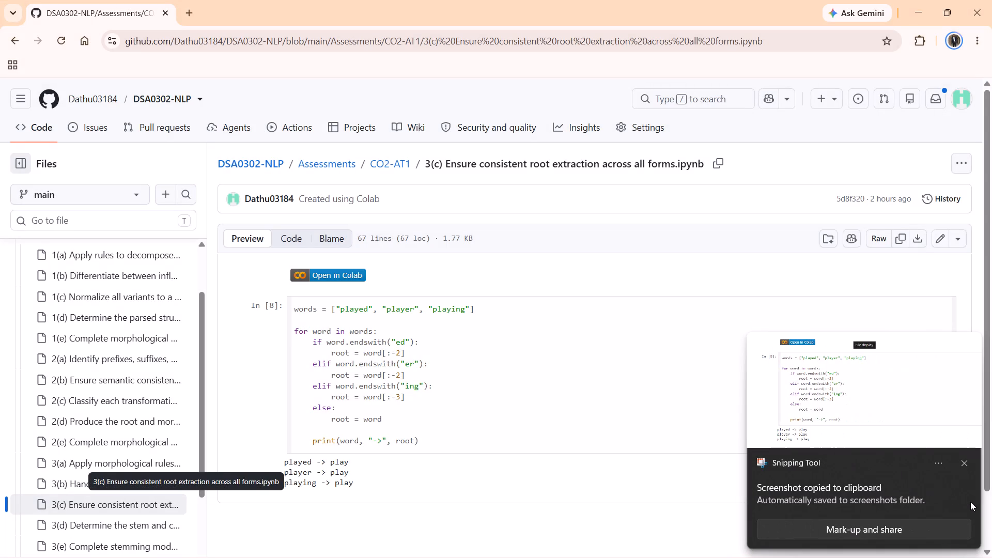
key(ctrl+c)
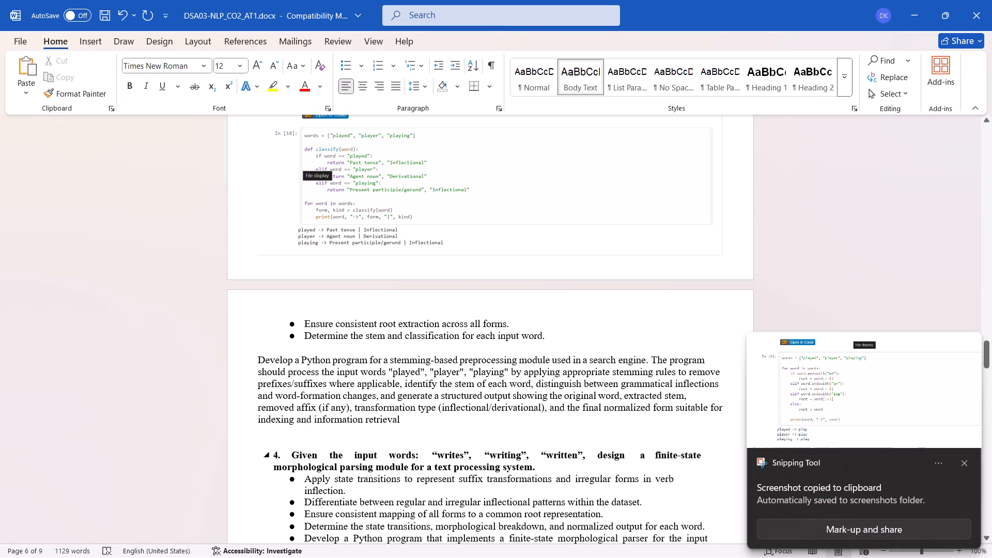
In Word, paste the 3(c) screenshot on the empty line above the question 4 heading.
click(483, 432)
key(ctrl+v)
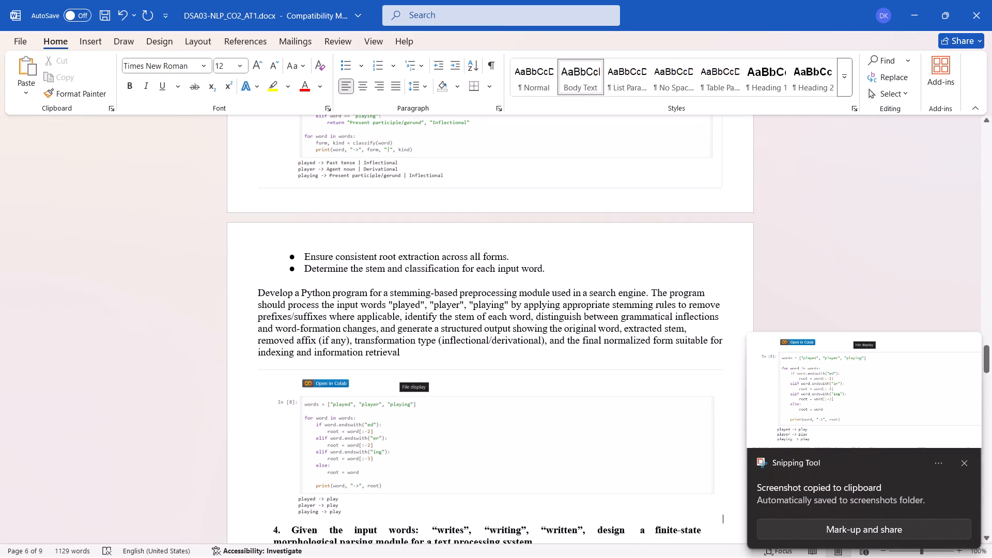
Copy the question 3 text from “Determine the stem and classification” through “information retrieval”, and remove it from above the 3(c) image.
drag(430, 360, 313, 270)
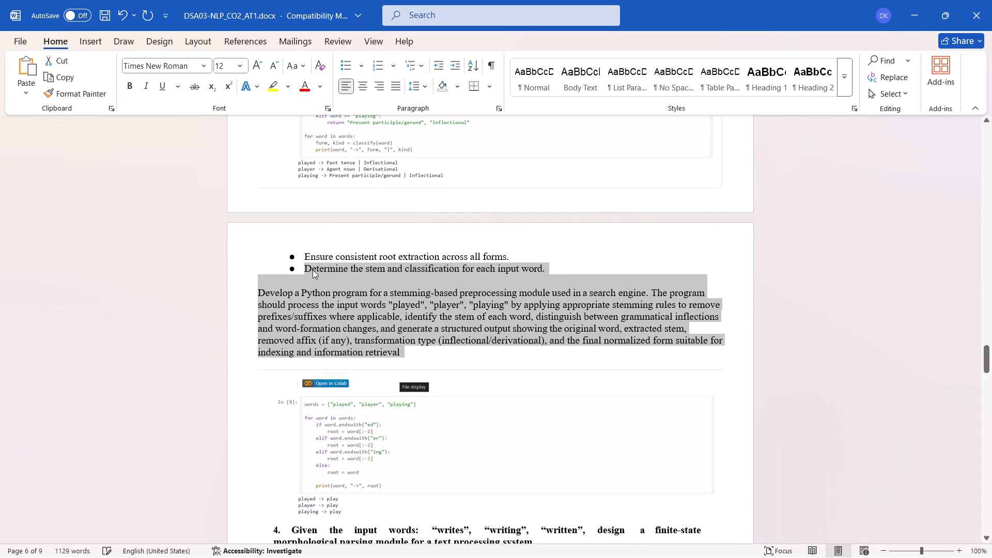
key(ctrl+c)
key(BackSpace)
Add a new line below the 3(c) image, above the question 4 heading.
scroll(313, 270, down, 1)
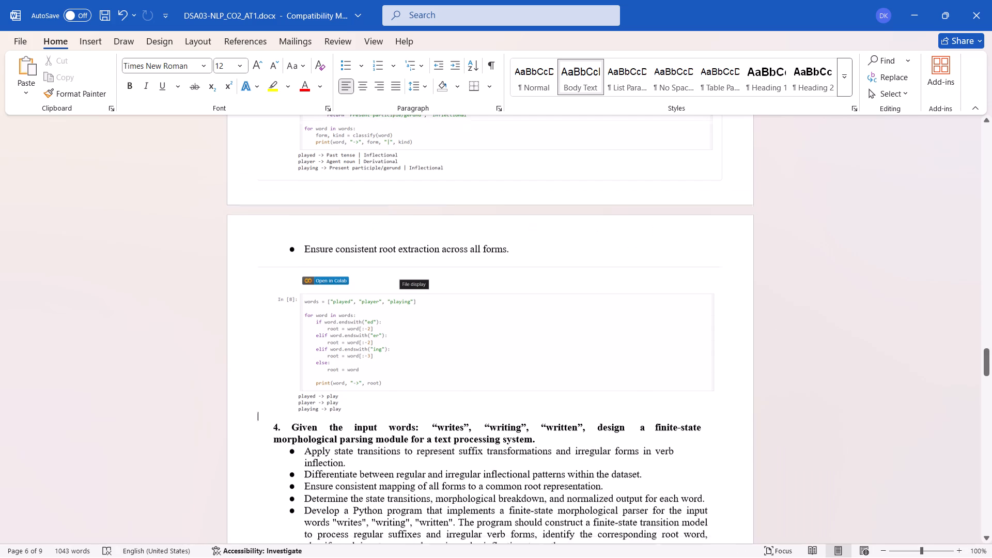
scroll(313, 270, down, 1)
click(656, 329)
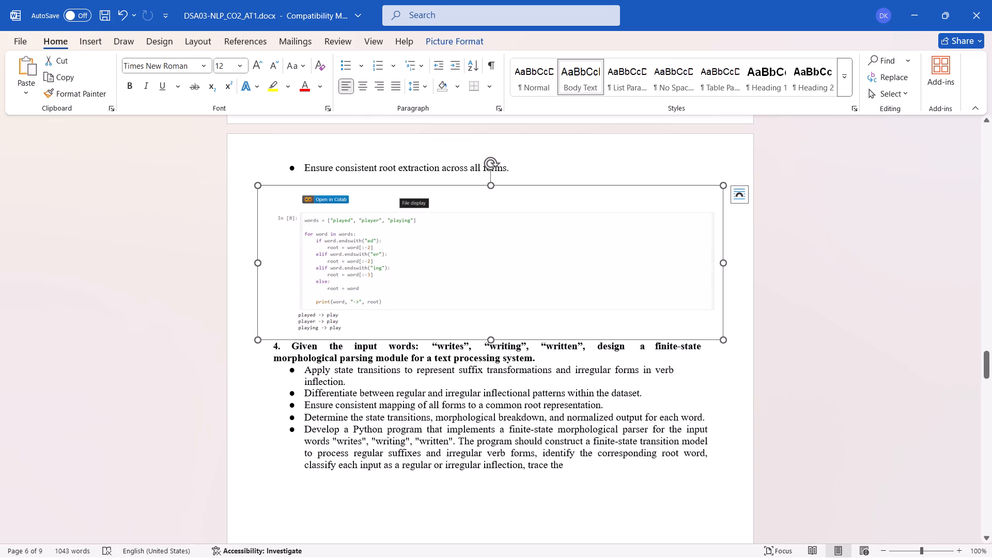
click(739, 337)
key(Return)
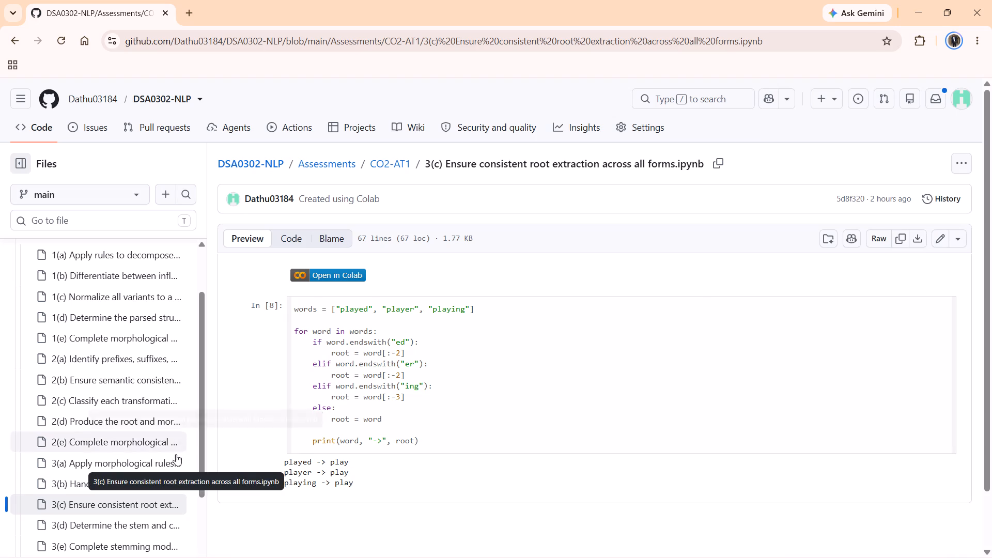
In Chrome, open the 3(d) Determine the stem and classification for each input word notebook and capture its code and output as a screenshot.
click(143, 520)
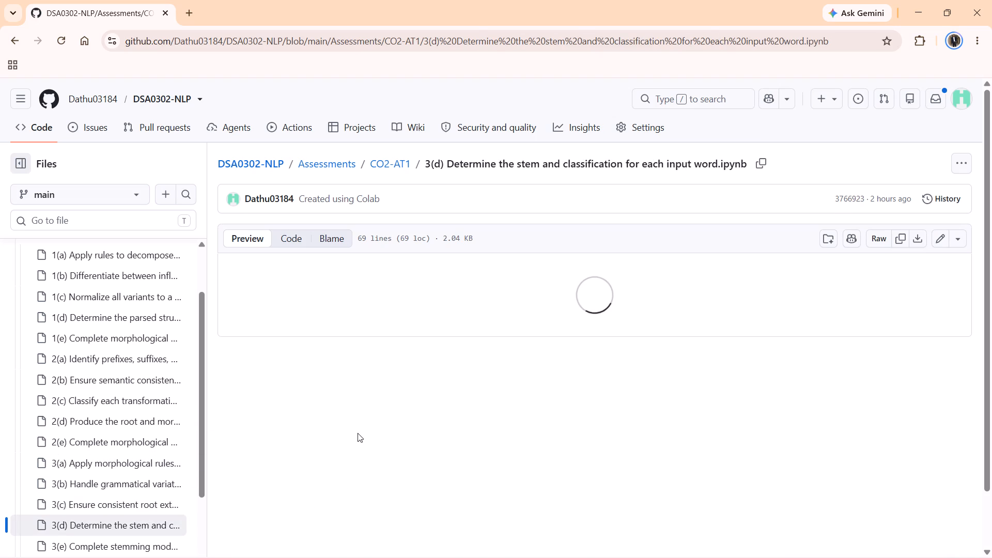
scroll(372, 377, down, 1)
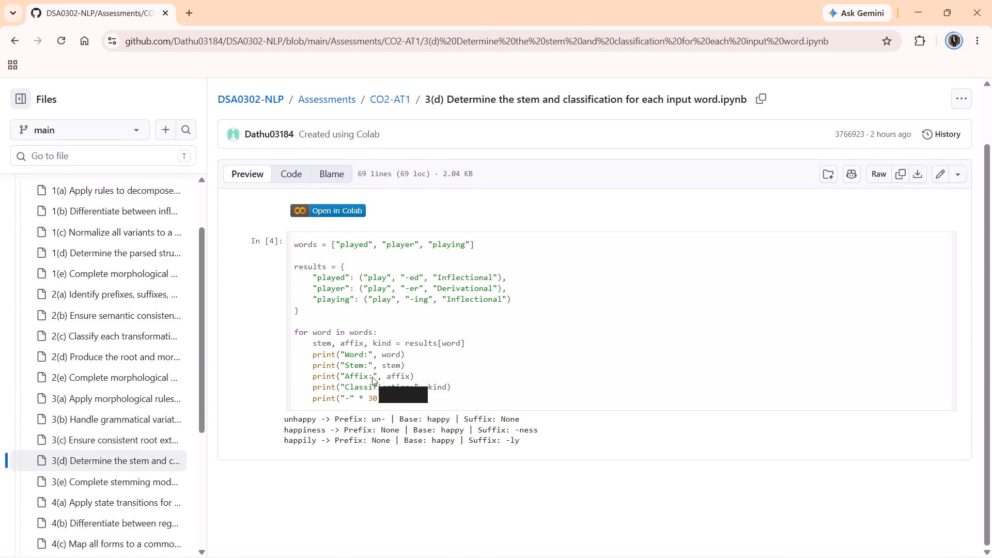
key(Print)
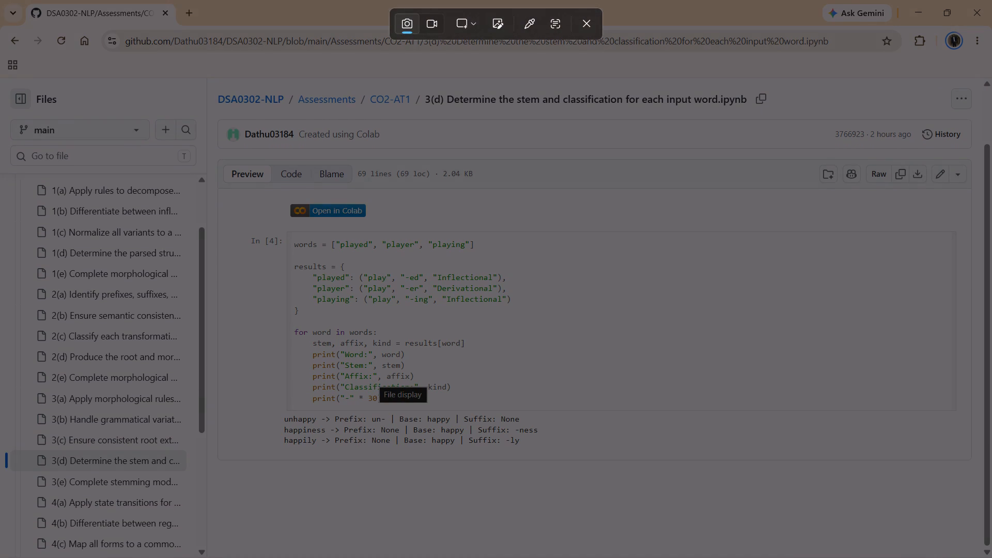
drag(217, 189, 940, 485)
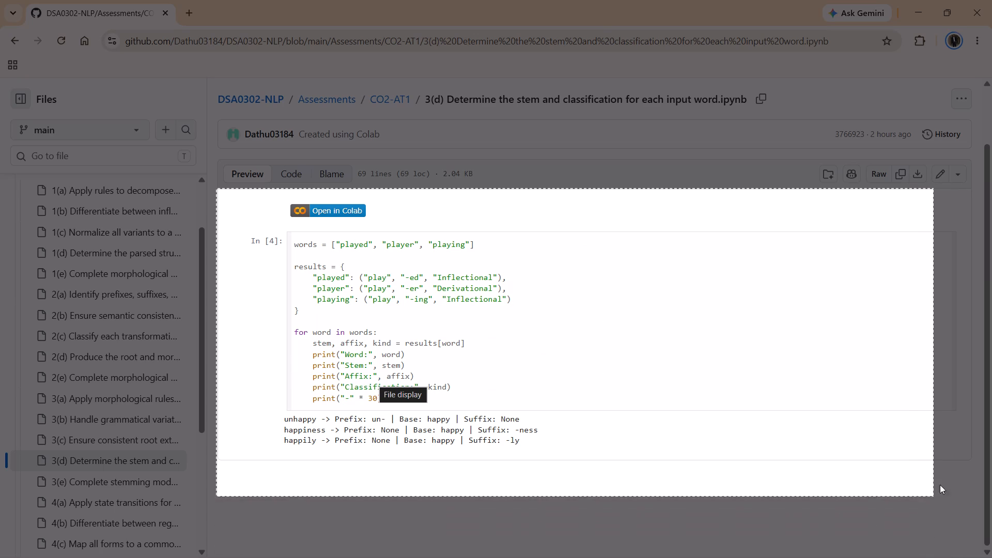
drag(940, 485, 971, 460)
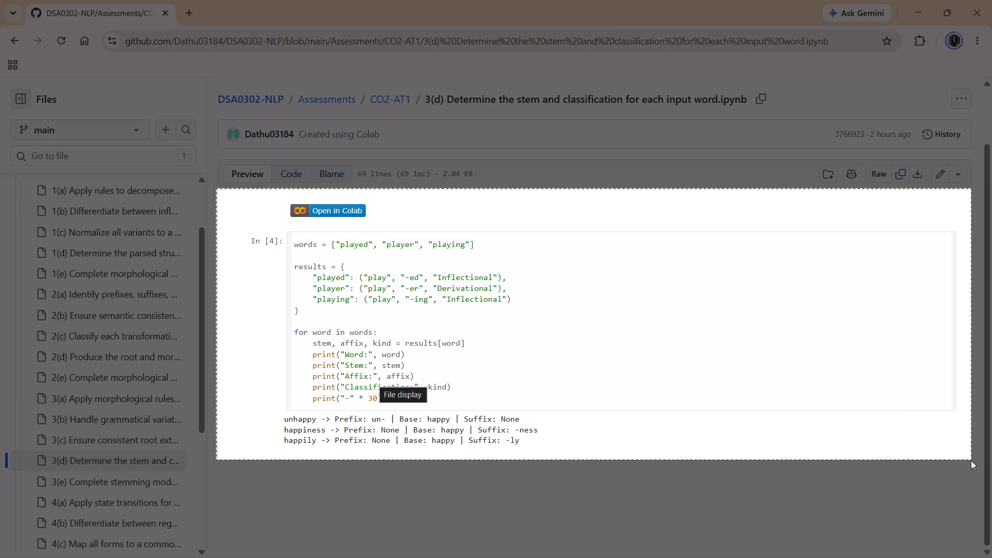
drag(971, 460, 971, 461)
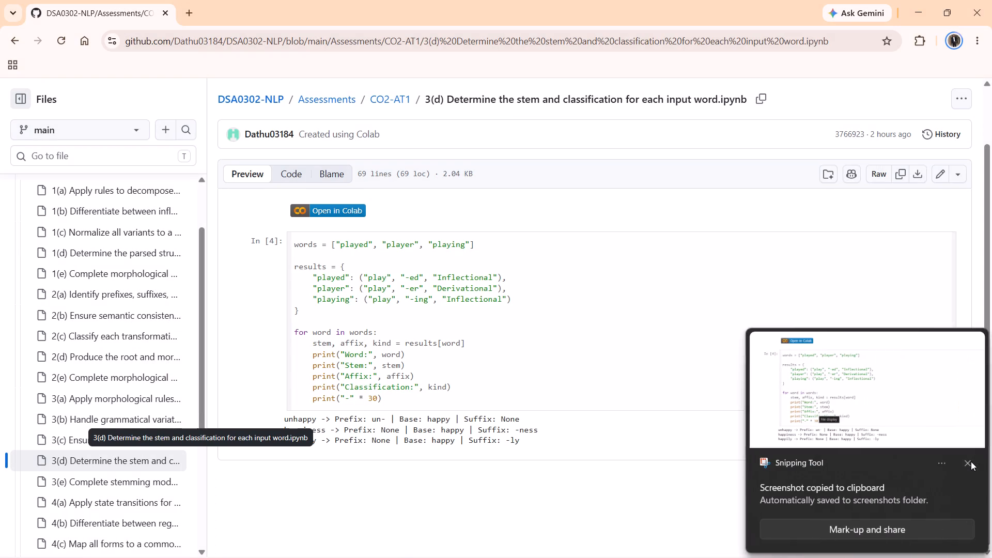
key(ctrl+c)
key(ctrl+c)
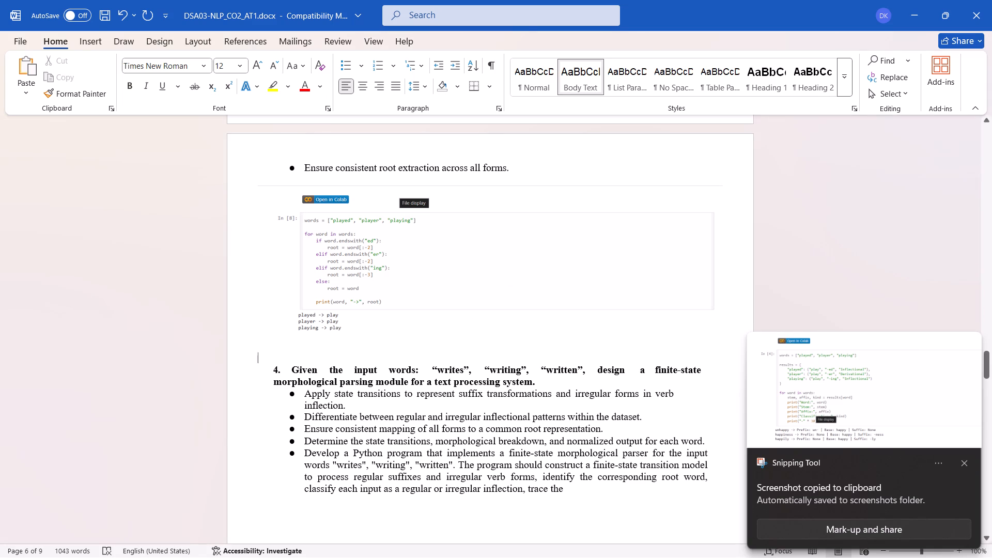
In Word, undo the new line and the removal of the text from “Determine the stem” through “information retrieval”, and copy that text again.
scroll(528, 340, up, 2)
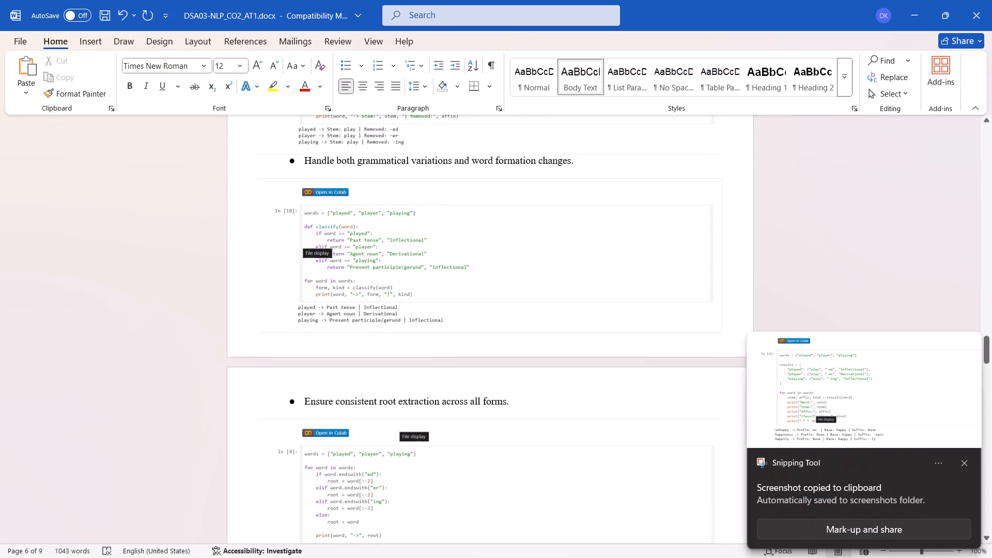
scroll(528, 340, down, 3)
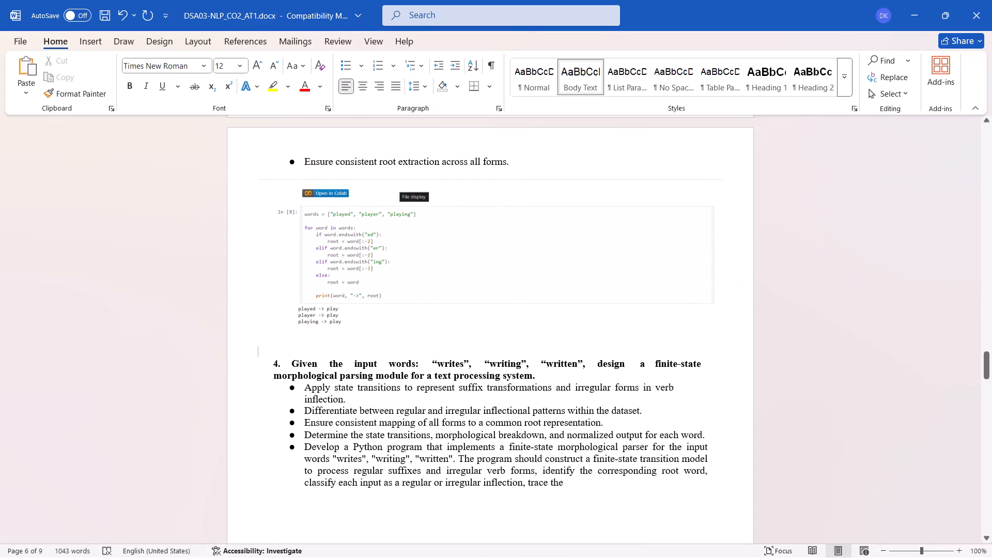
key(ctrl+z)
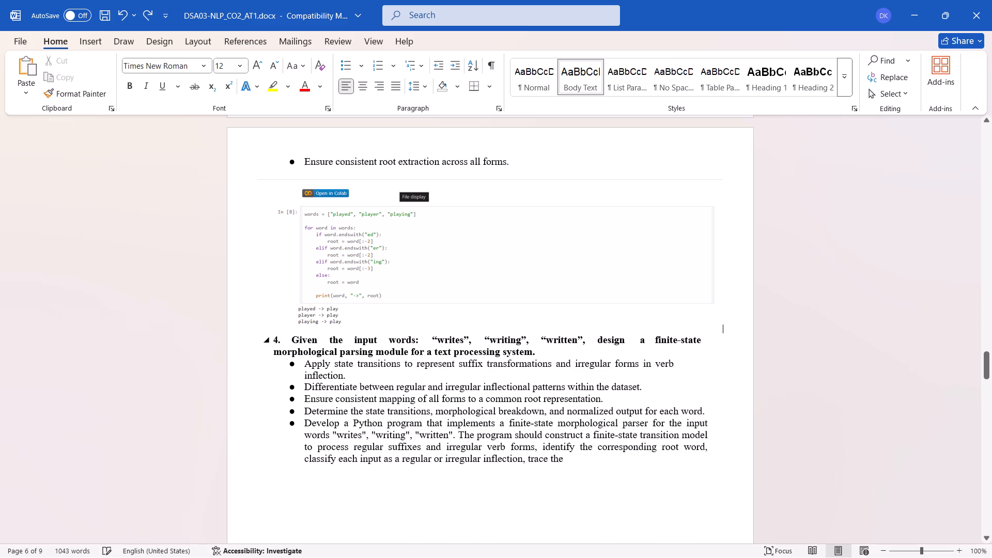
key(ctrl+z)
key(ctrl+c)
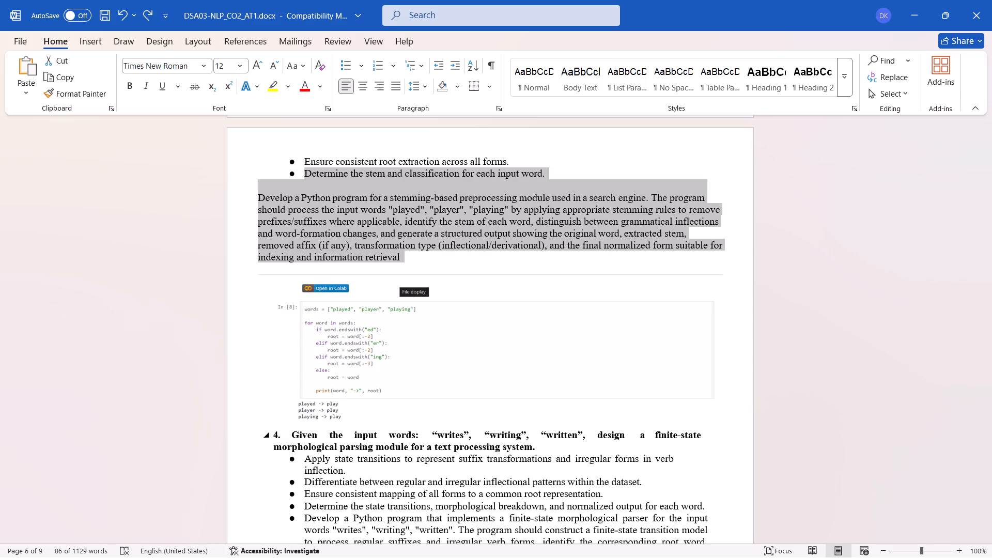
Redo the text removal and the new line, and paste the copied question 3 text below the 3(c) image.
key(ctrl+y)
key(ctrl+y)
key(ctrl+v)
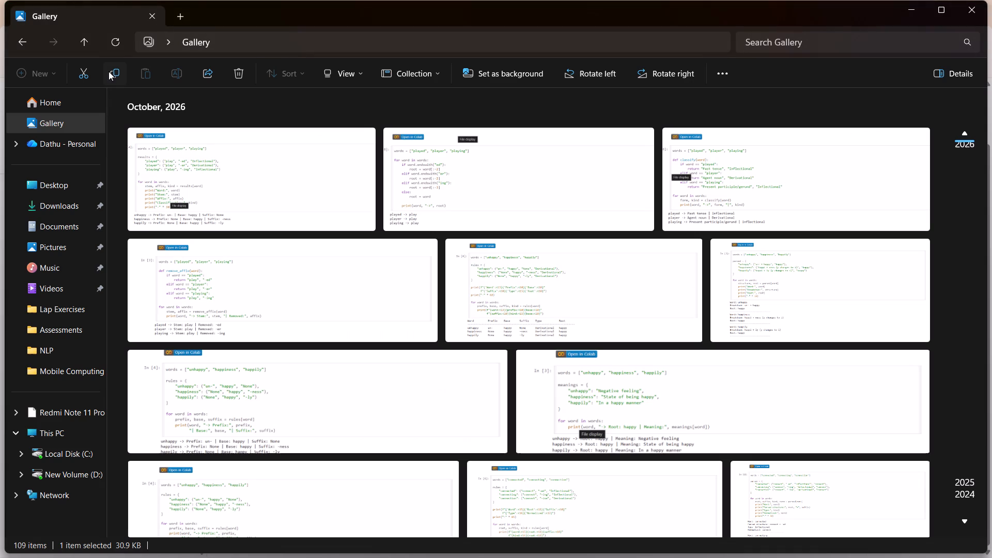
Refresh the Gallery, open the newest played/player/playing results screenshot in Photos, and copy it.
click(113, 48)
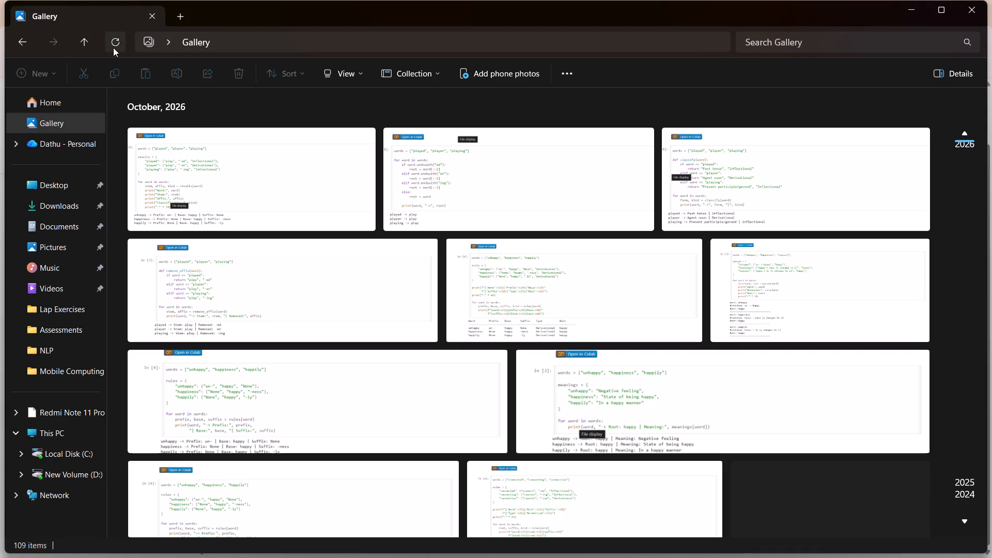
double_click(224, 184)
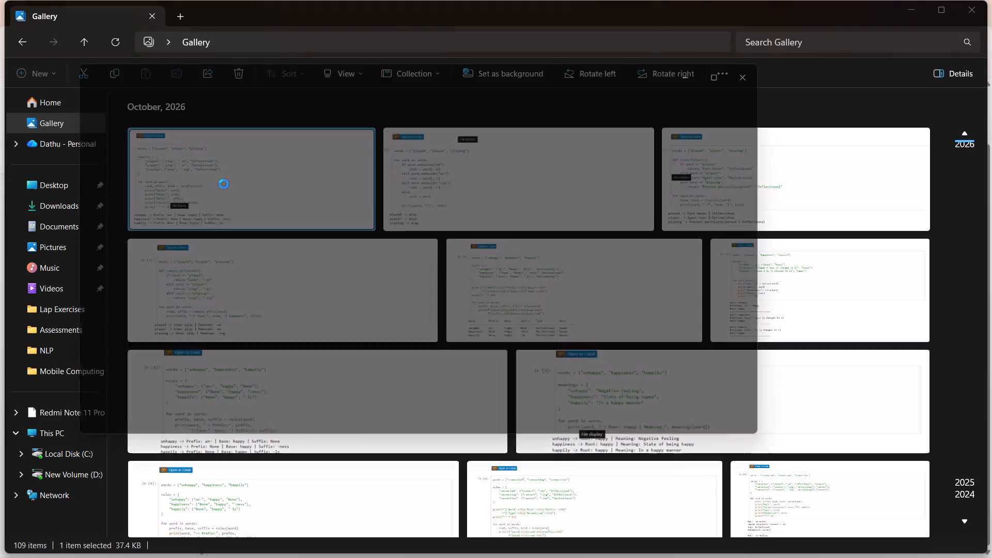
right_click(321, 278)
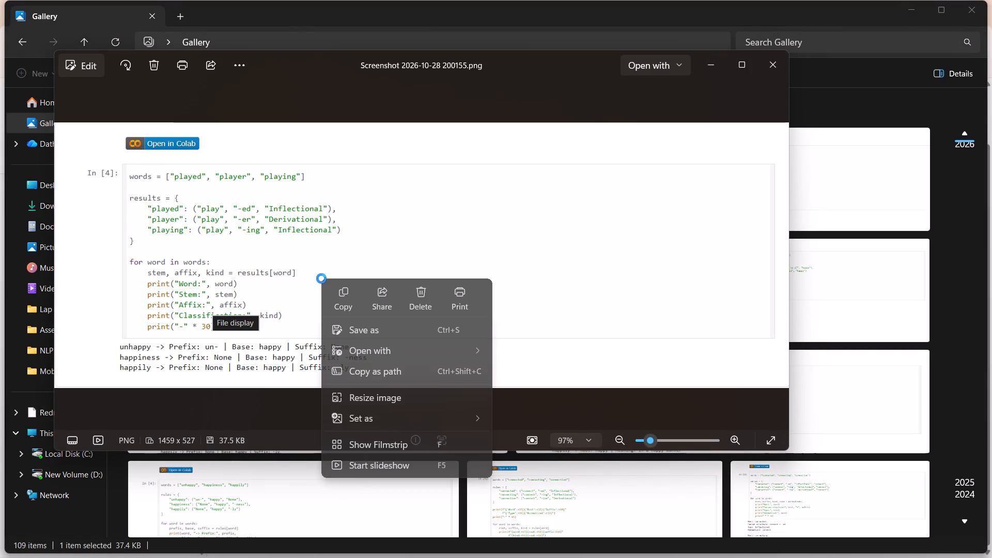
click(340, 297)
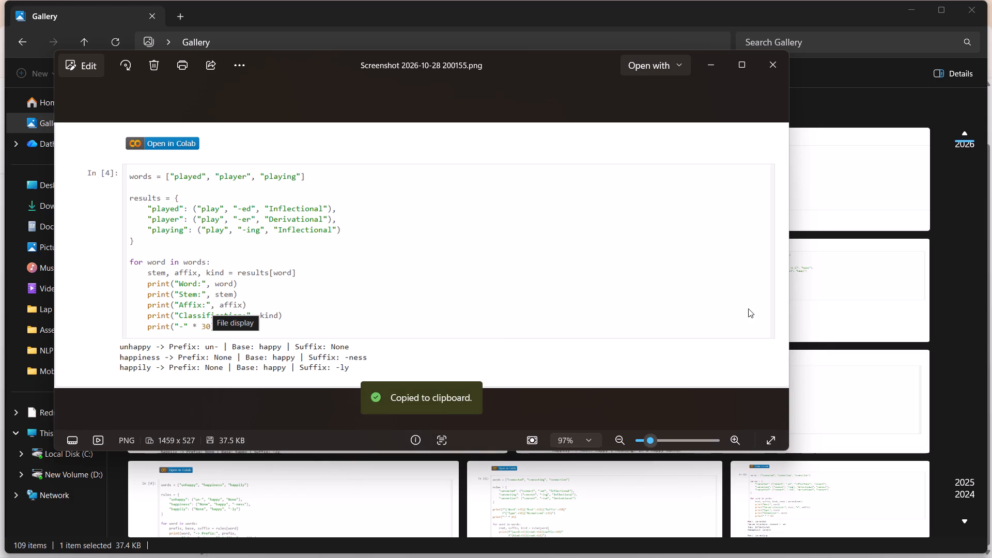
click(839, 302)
Look through the October 2026 screenshots in the Gallery for the captured question 3(d) image.
click(507, 168)
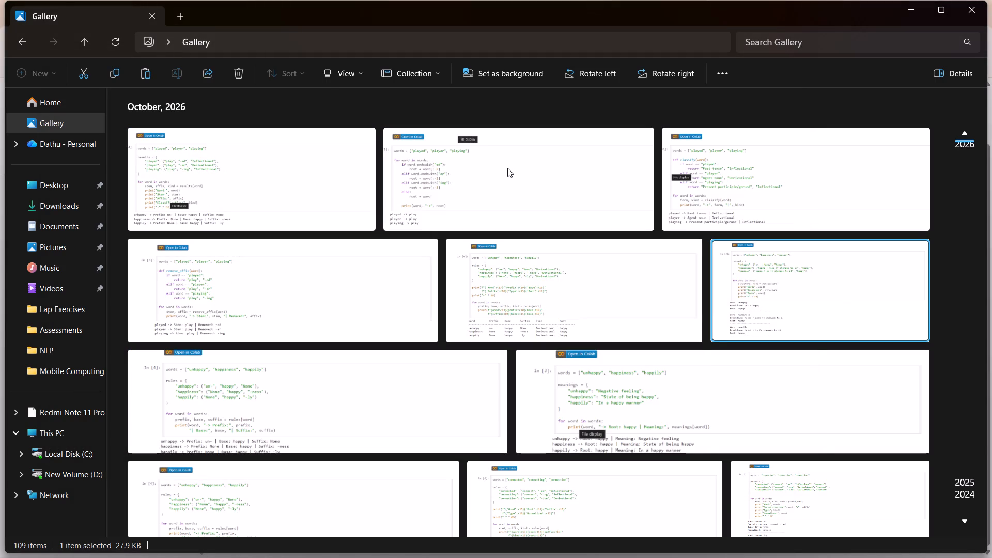
scroll(252, 245, down, 1)
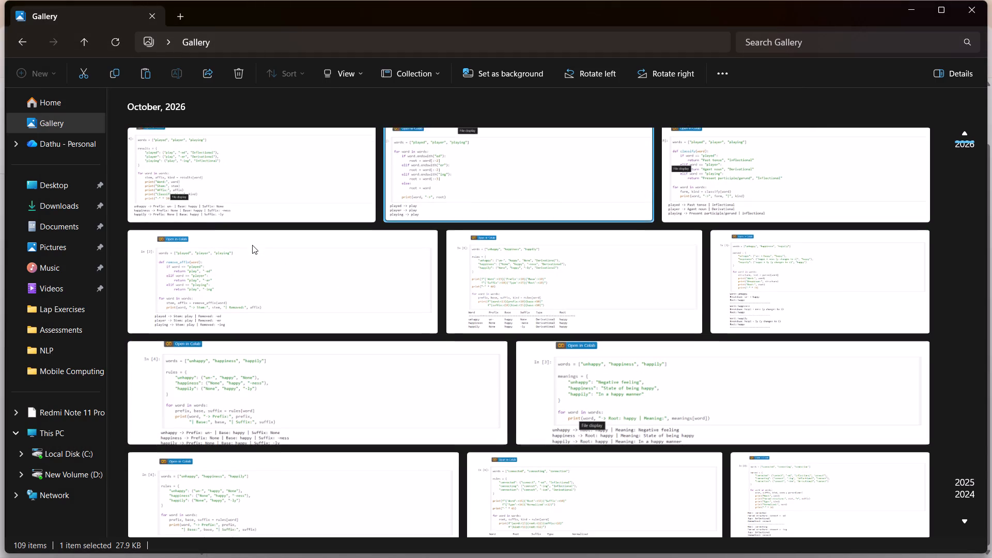
scroll(252, 245, down, 5)
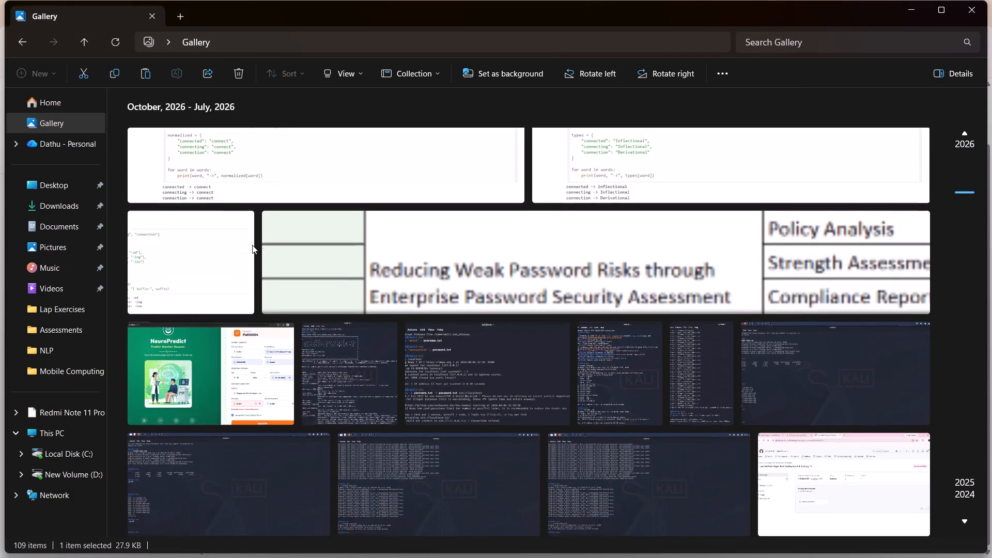
scroll(252, 245, up, 1)
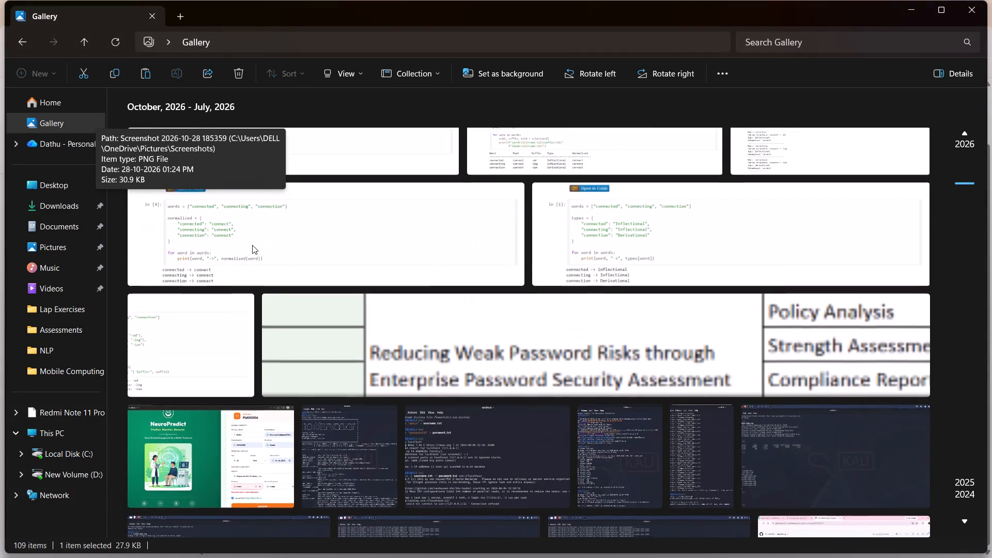
scroll(252, 245, up, 2)
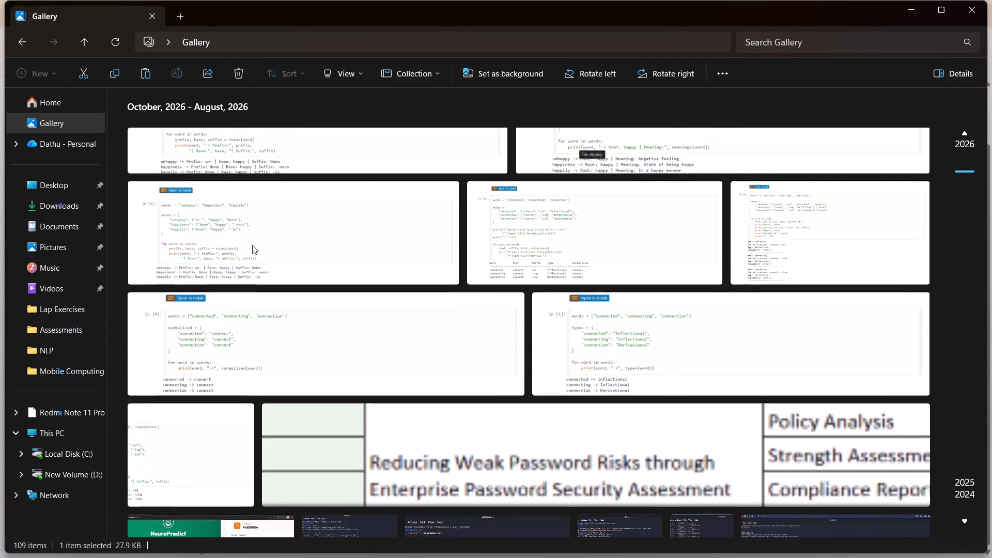
scroll(252, 245, up, 3)
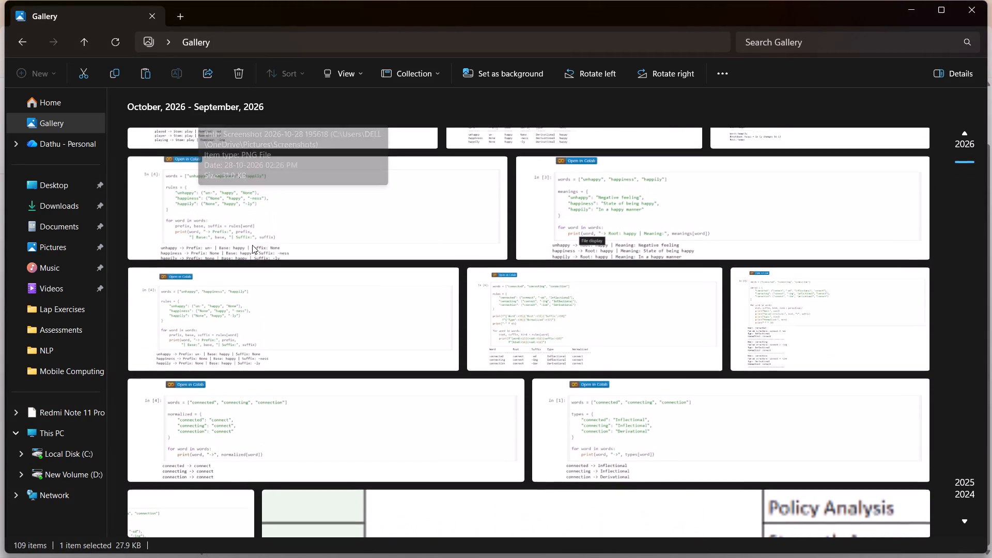
scroll(252, 245, up, 2)
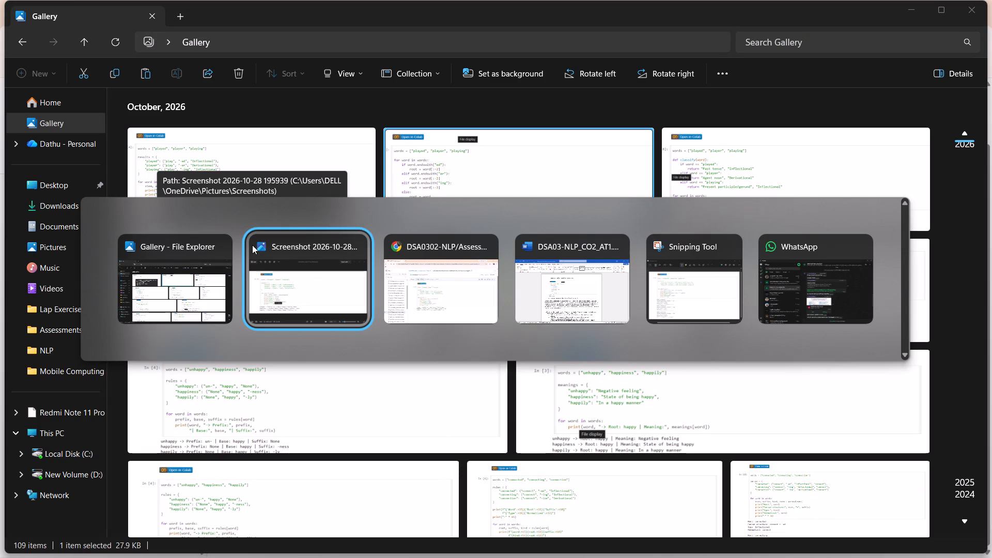
Copy the newest Gallery screenshot and, in Word, paste it on the empty line above the question 4 heading.
click(252, 245)
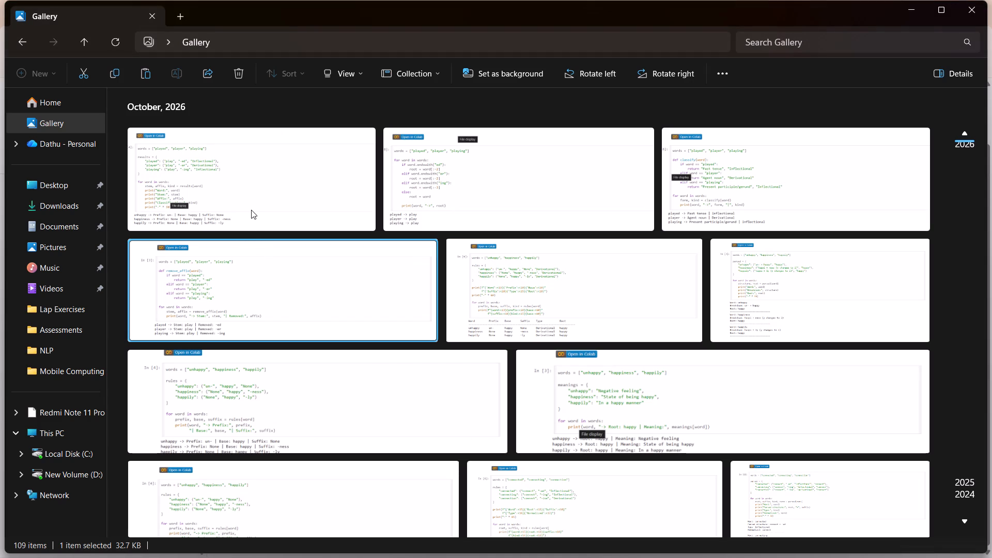
right_click(251, 210)
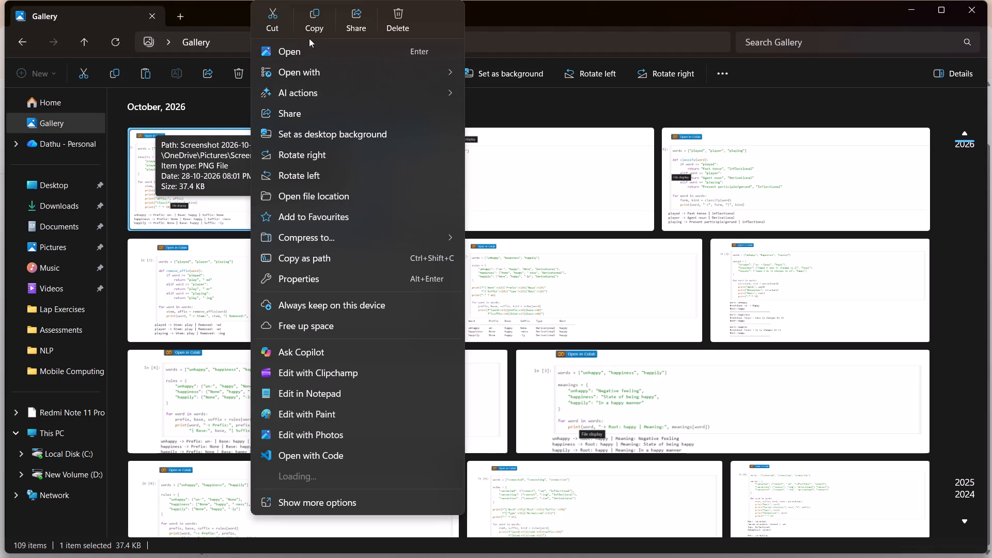
click(314, 19)
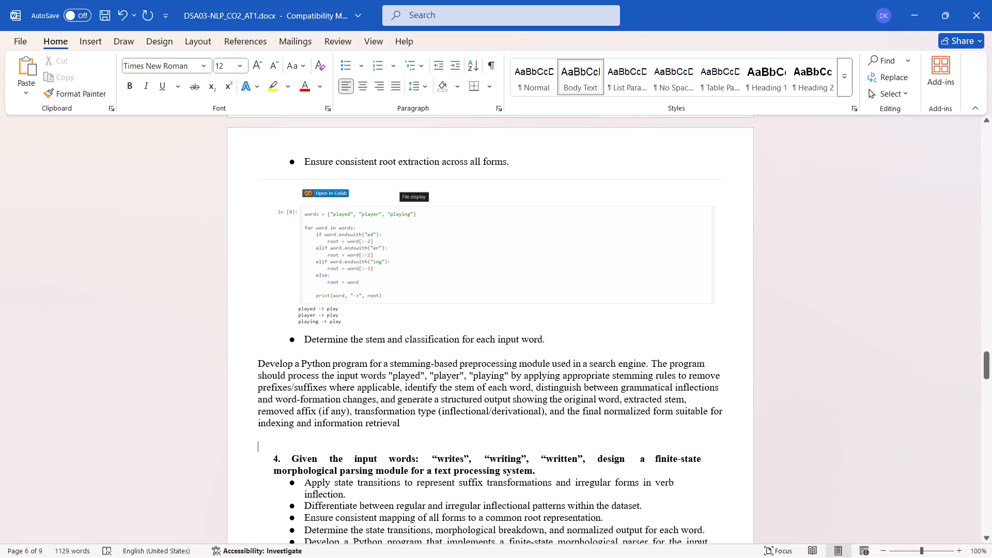
scroll(366, 312, up, 2)
scroll(366, 312, down, 1)
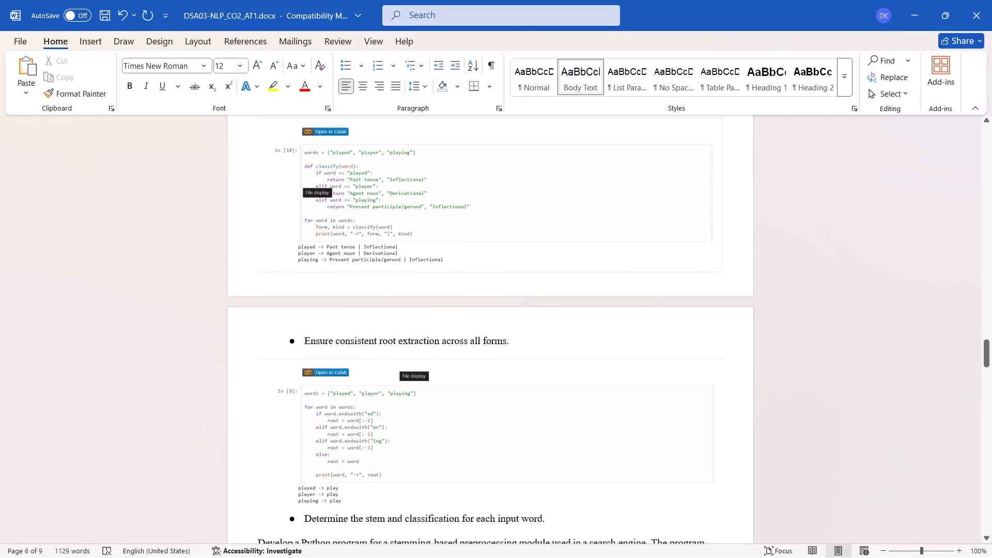
scroll(366, 312, down, 1)
ctrl+scroll(366, 312, up, 1)
ctrl+scroll(366, 312, down, 2)
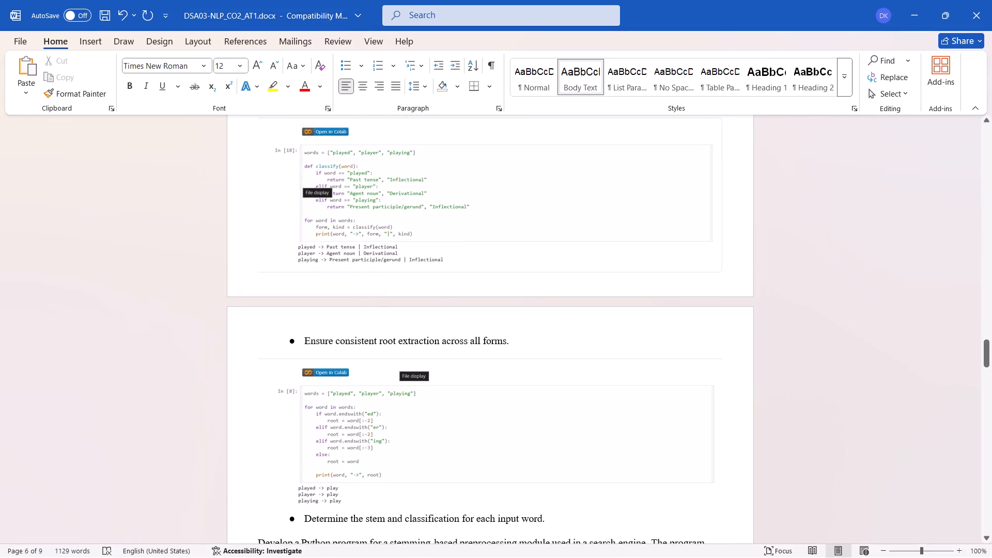
scroll(366, 312, down, 2)
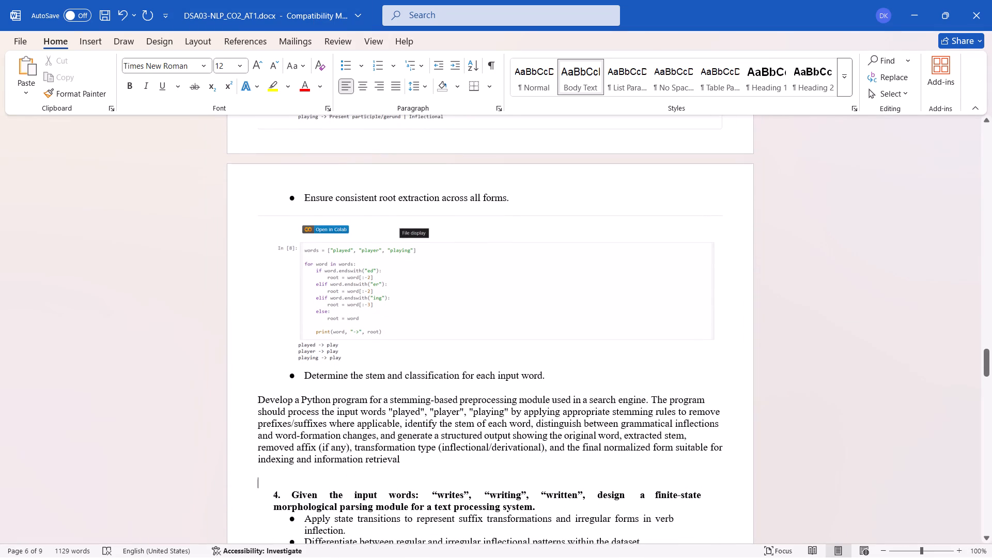
key(ctrl+v)
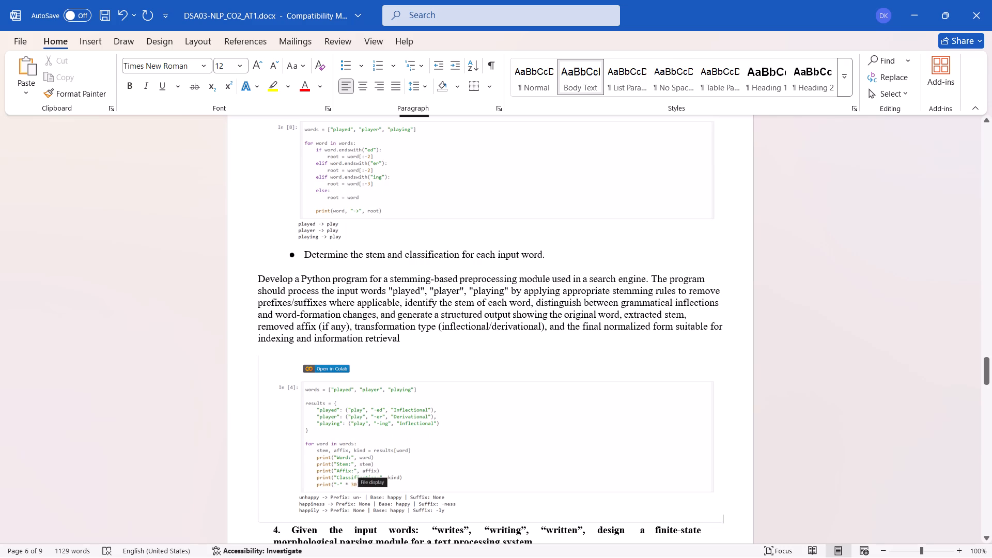
Move the “Develop a Python program for a stemming-based preprocessing module” paragraph below the 3(d) image, as a bulleted item.
drag(408, 343, 275, 277)
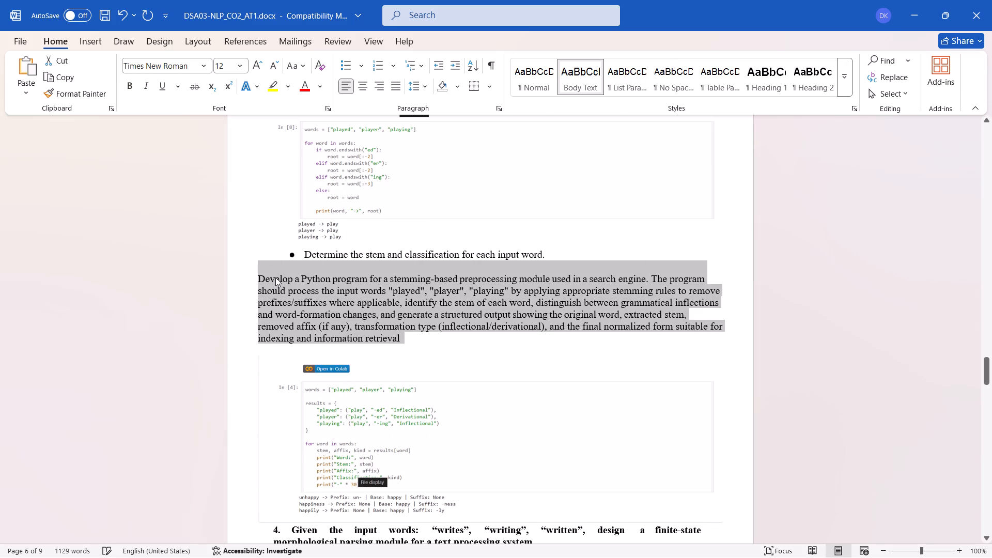
key(ctrl+c)
key(BackSpace)
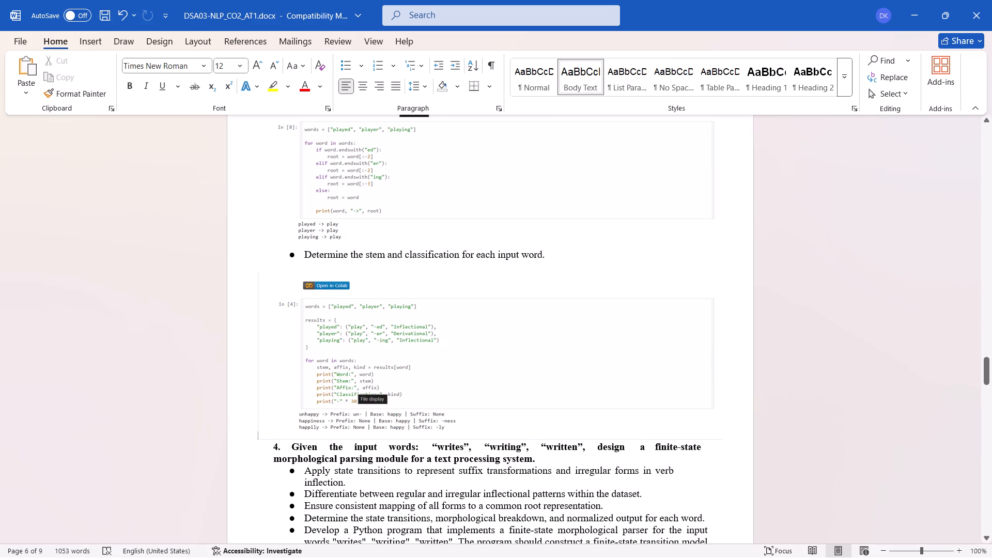
click(537, 407)
click(741, 433)
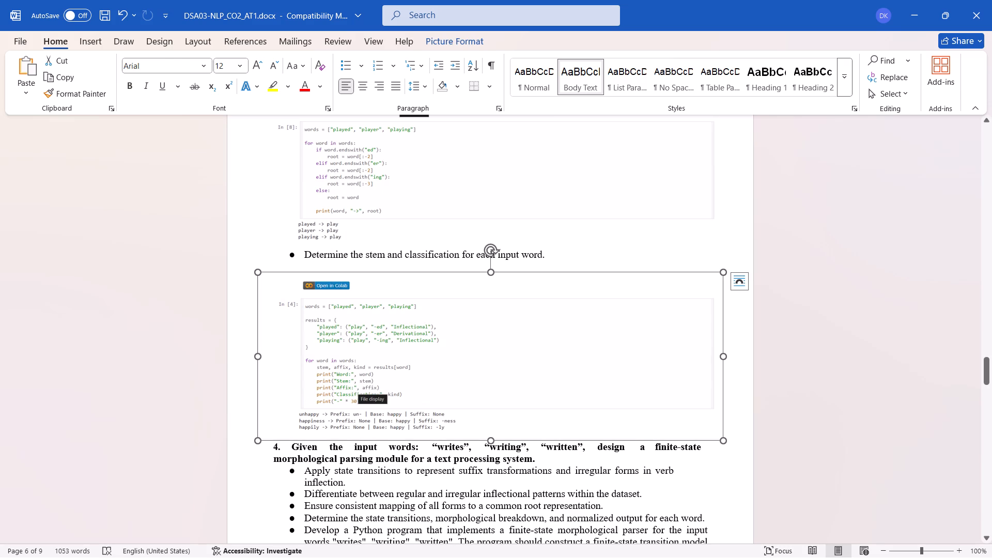
key(Return)
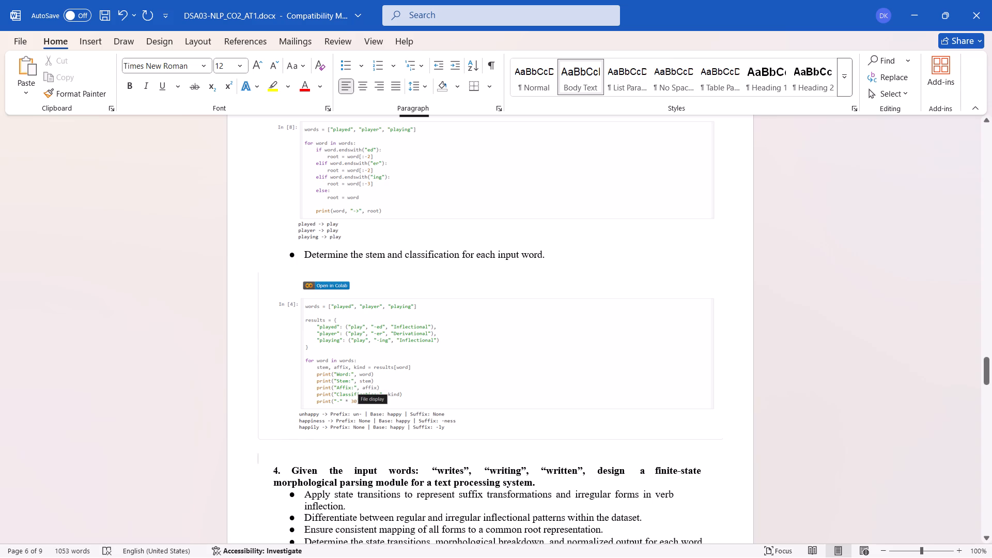
click(343, 68)
key(ctrl+v)
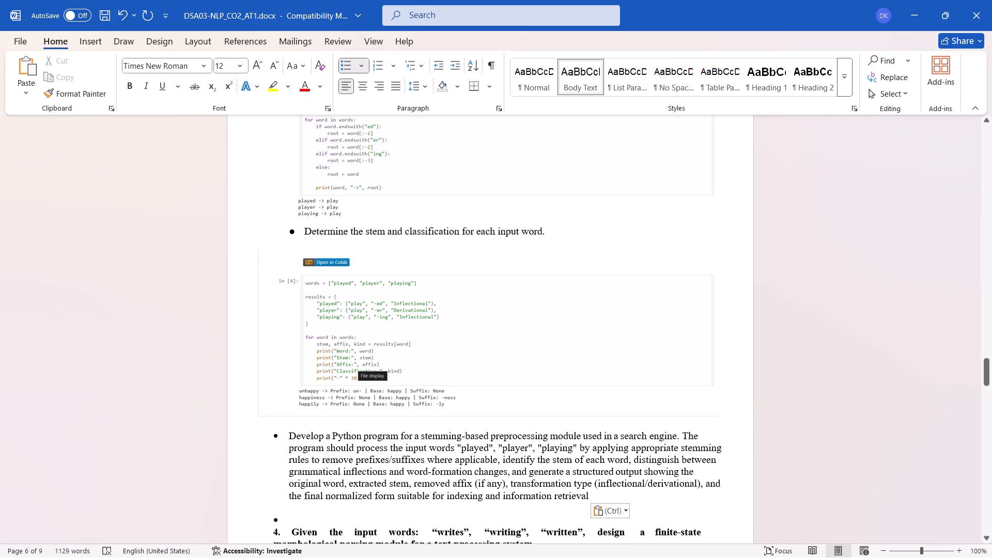
Remove the bullet and indentation from the empty line above the question 4 heading.
key(BackSpace)
key(BackSpace)
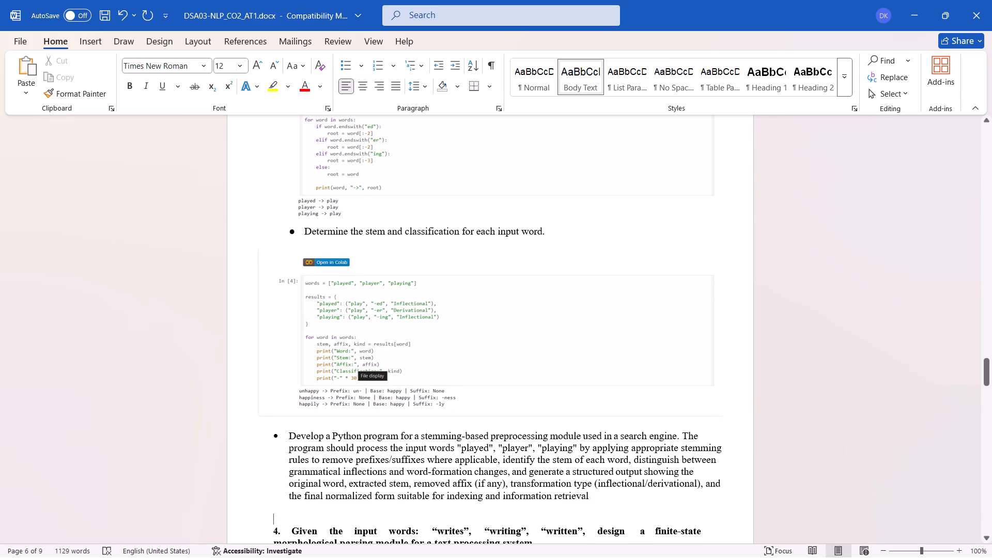
key(BackSpace)
key(BackSpace)
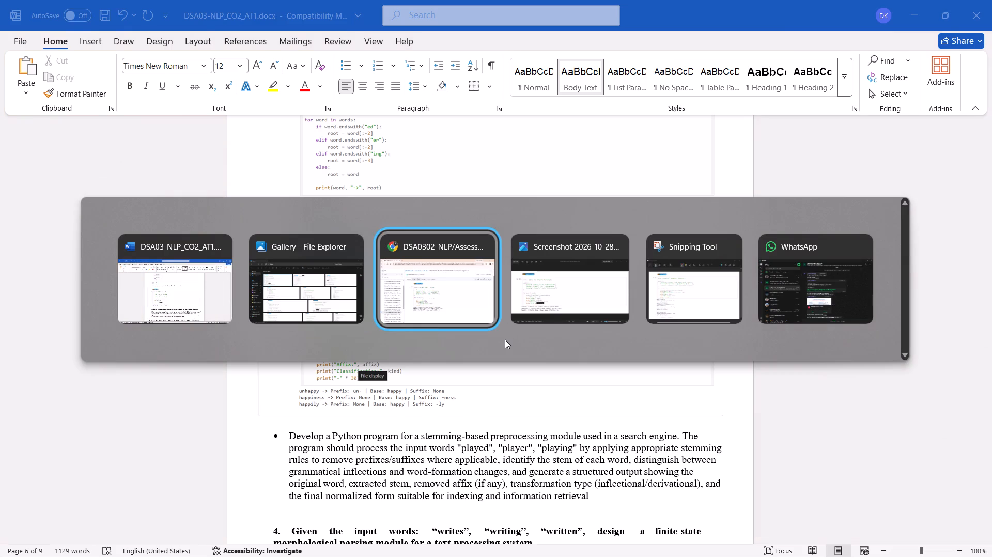
In Chrome, open the 3(e) Complete stemming module with structured output notebook and capture its code and output as a screenshot.
click(105, 476)
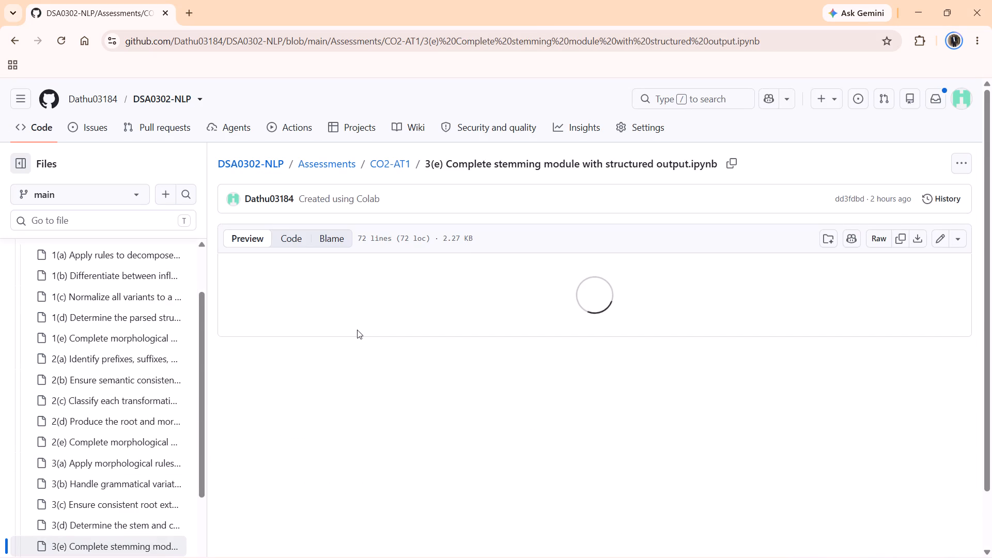
scroll(357, 330, down, 2)
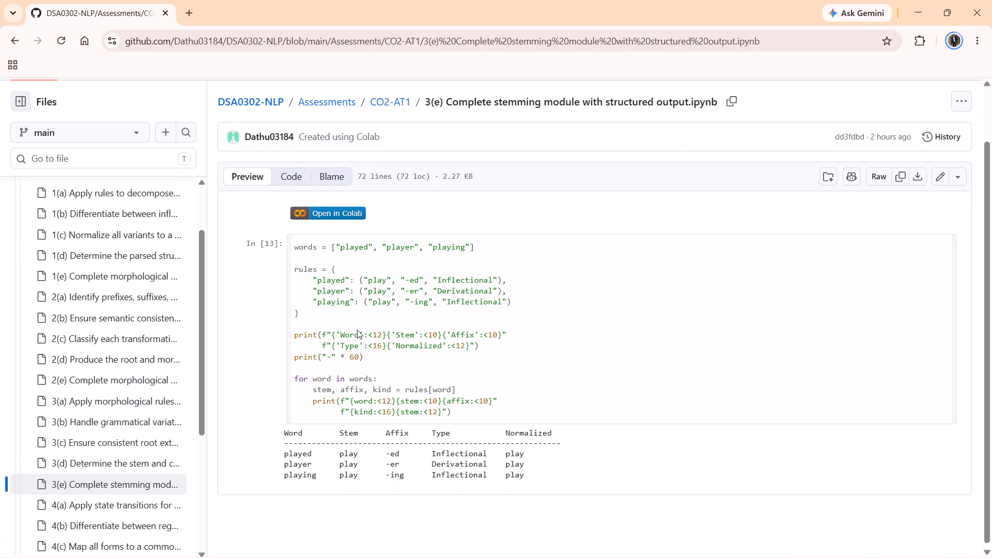
key(Print)
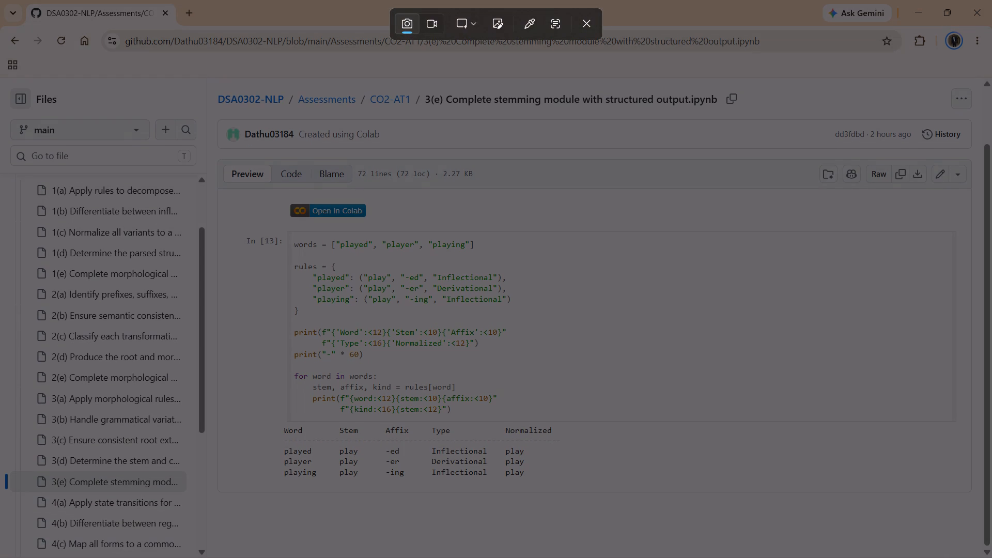
drag(218, 188, 618, 293)
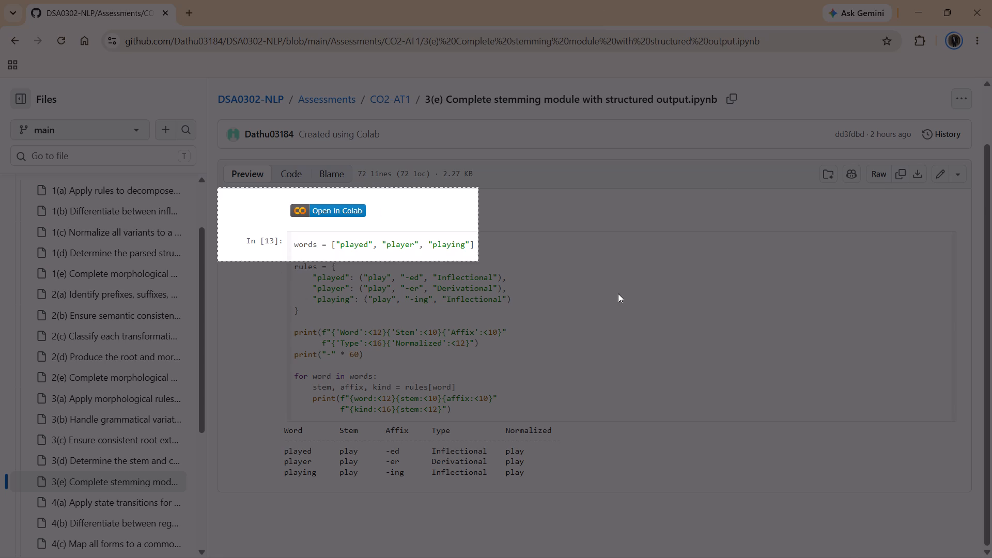
drag(618, 293, 969, 486)
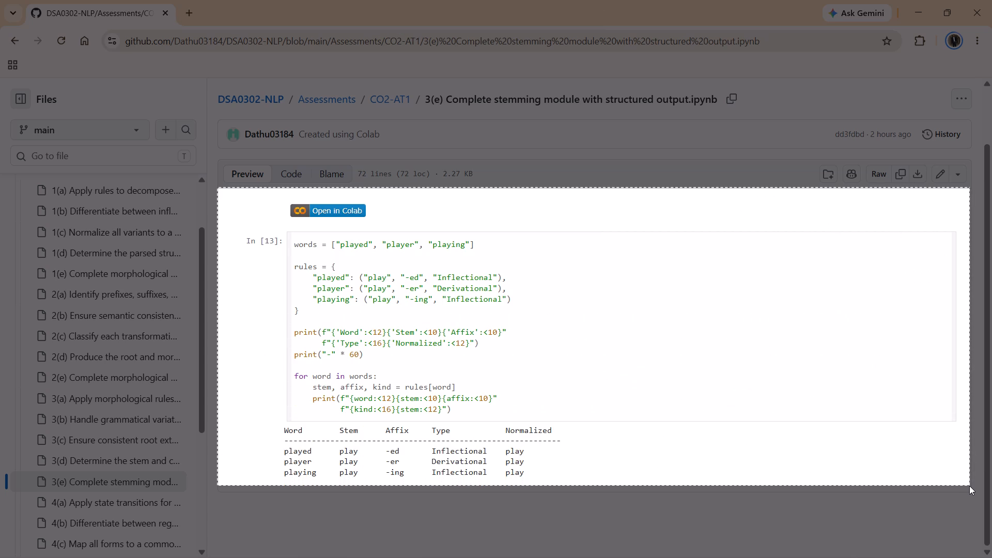
drag(969, 486, 970, 489)
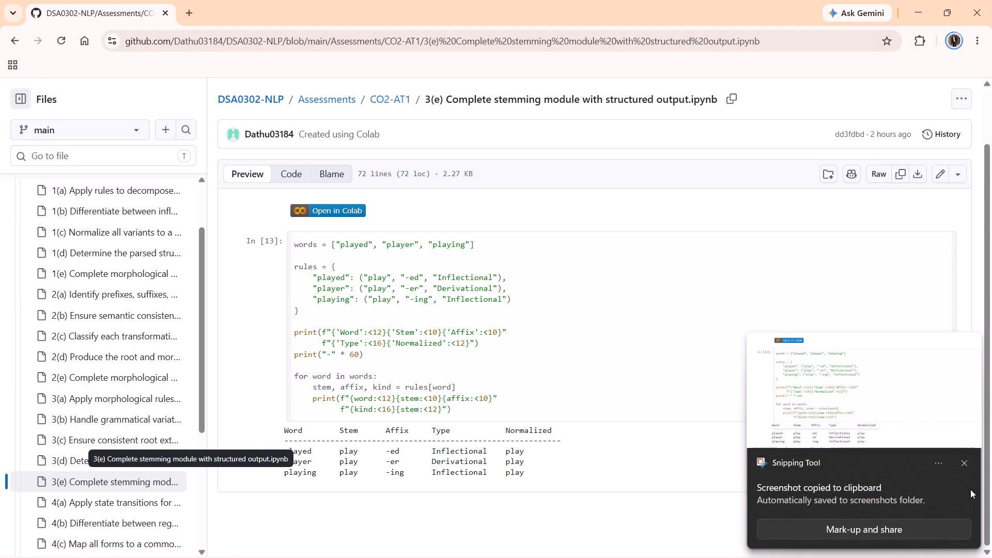
key(ctrl+c)
key(ctrl+c)
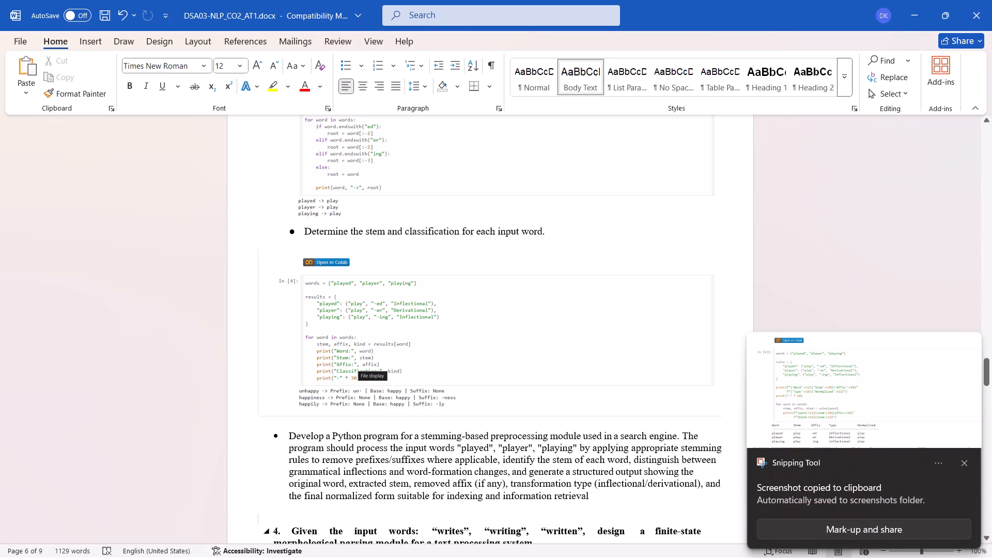
In Word, paste the 3(e) screenshot below the “Develop a Python program” bullet of question 3 and check its placement.
key(ctrl+v)
scroll(579, 401, up, 1)
scroll(579, 401, down, 1)
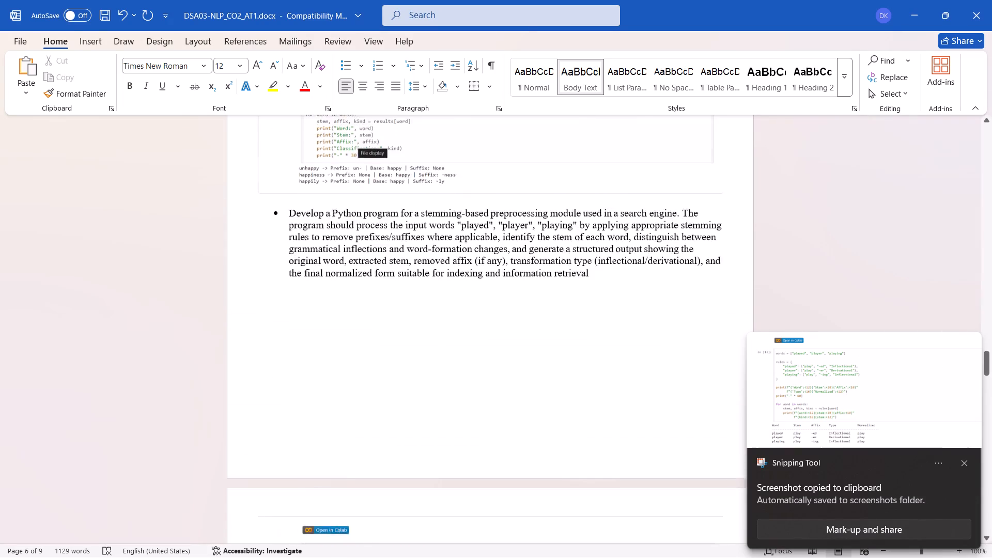
scroll(579, 401, down, 1)
scroll(579, 401, up, 3)
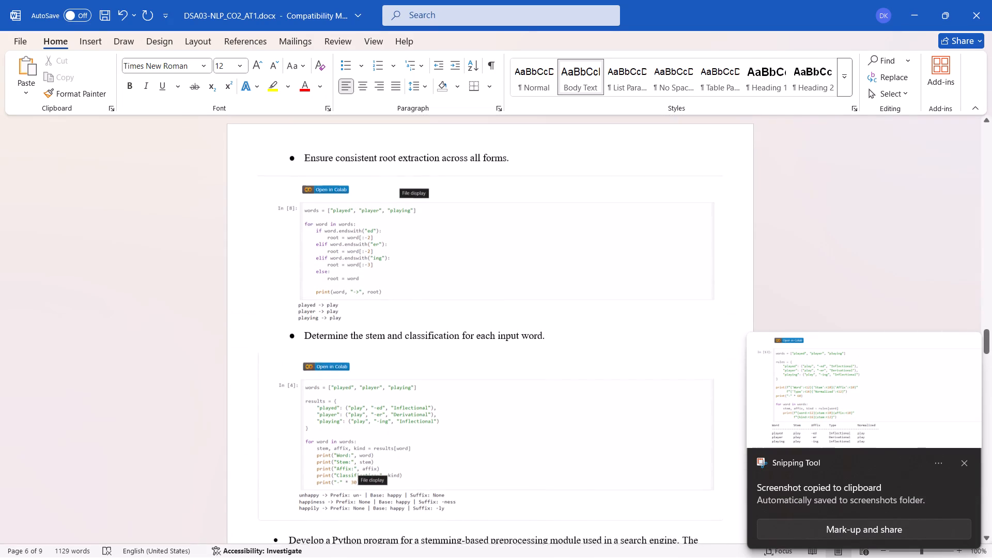
Slightly reduce the height of the 3(c) screenshot below the “Ensure consistent root extraction across all forms” bullet.
scroll(547, 386, up, 1)
click(526, 345)
drag(527, 322, 495, 340)
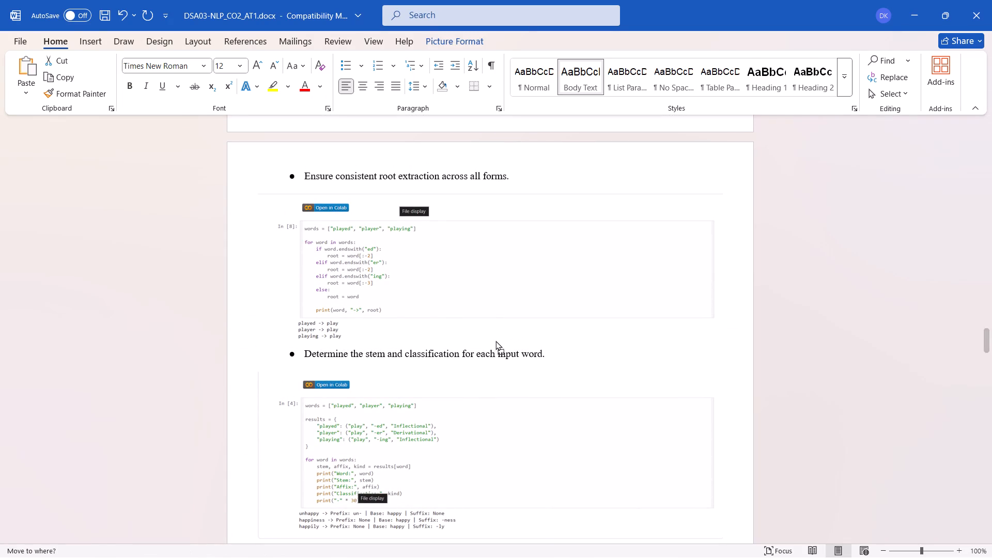
drag(495, 340, 494, 340)
click(494, 340)
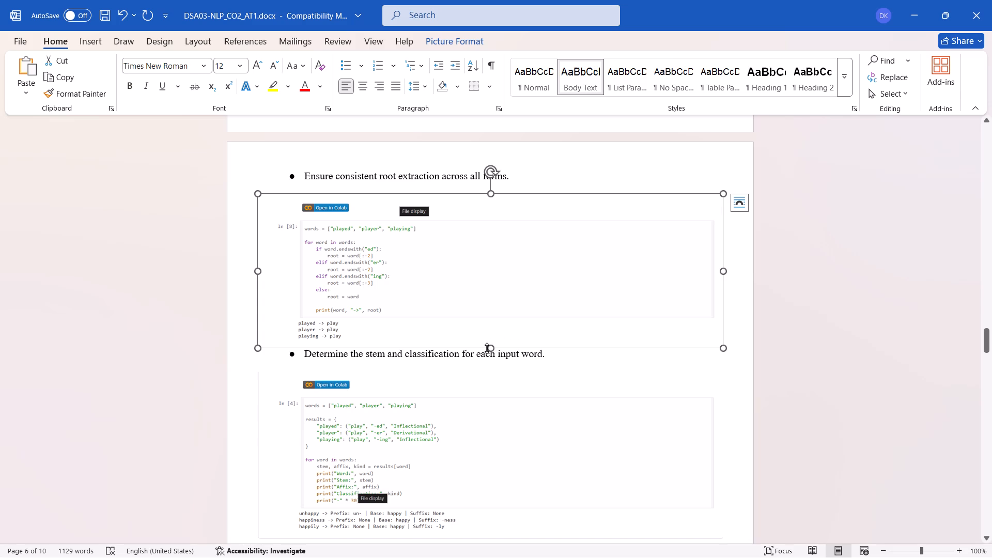
drag(489, 347, 489, 334)
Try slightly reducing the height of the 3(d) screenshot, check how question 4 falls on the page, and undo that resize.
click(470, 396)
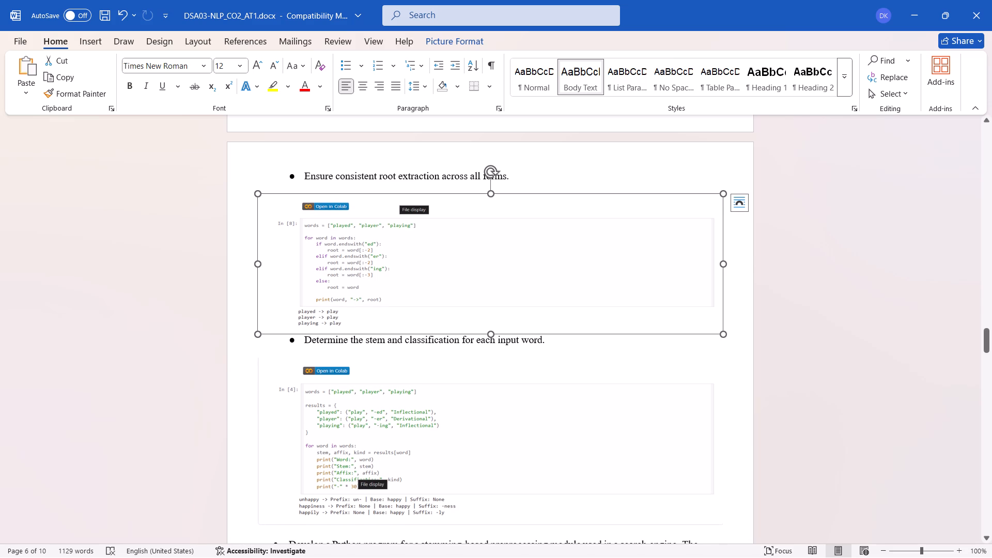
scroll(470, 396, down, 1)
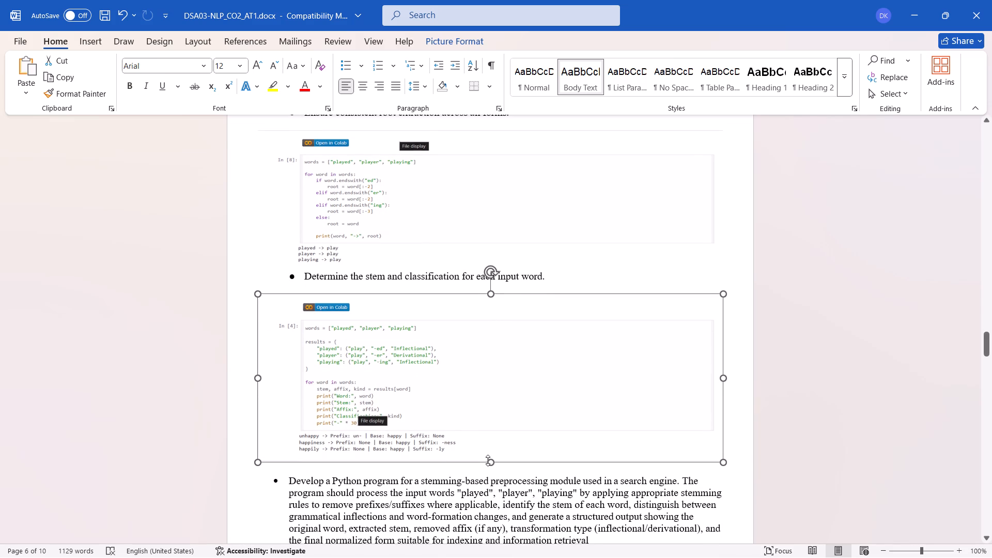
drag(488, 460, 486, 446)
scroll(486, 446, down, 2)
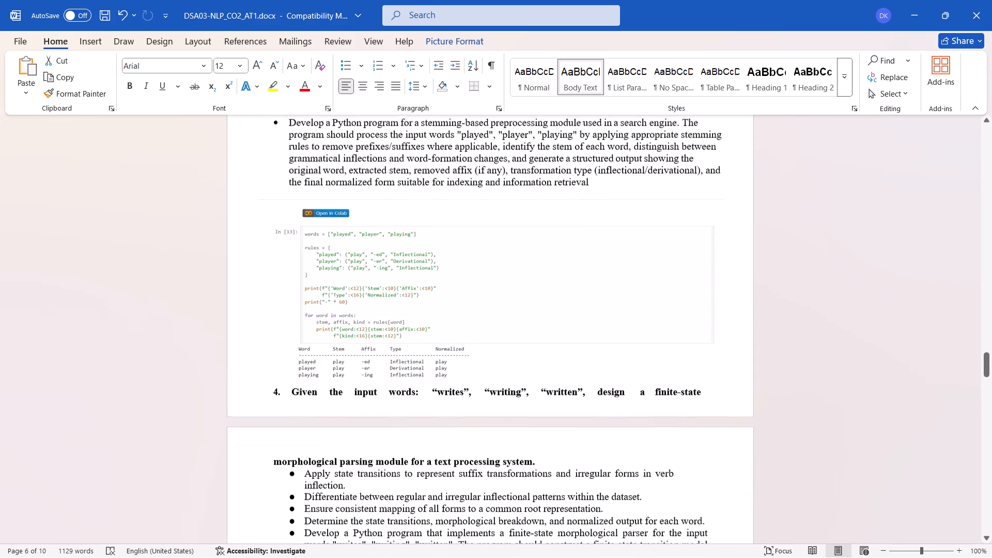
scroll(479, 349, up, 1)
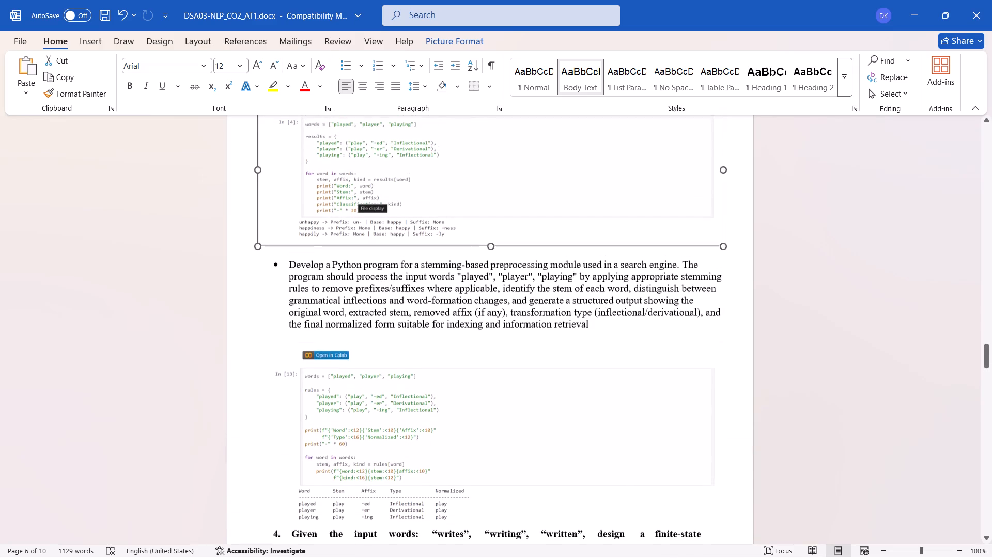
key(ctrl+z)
Review the page layout after the 3(e) screenshot, the bullets of questions 4 and 5, and the earlier pages.
scroll(481, 322, down, 1)
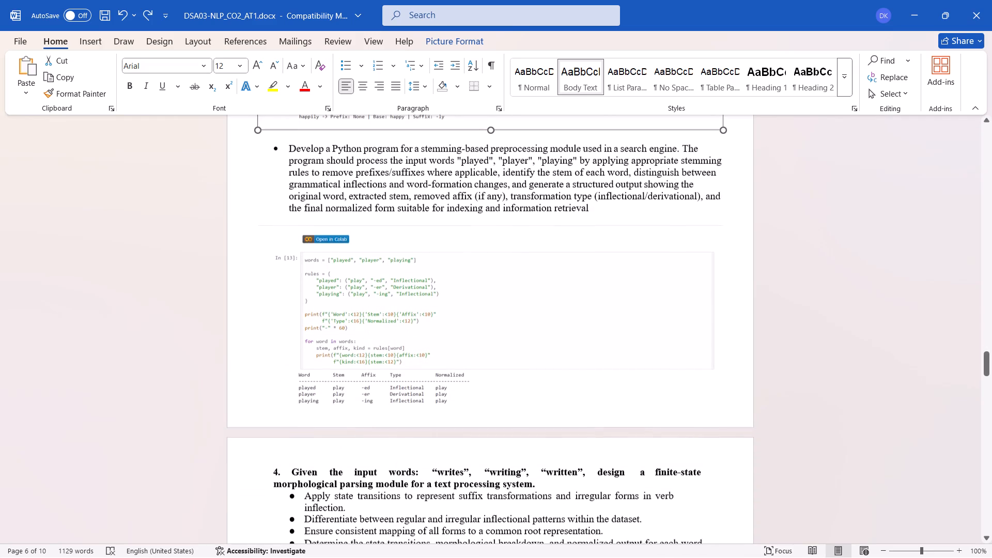
scroll(481, 322, up, 1)
scroll(481, 322, down, 2)
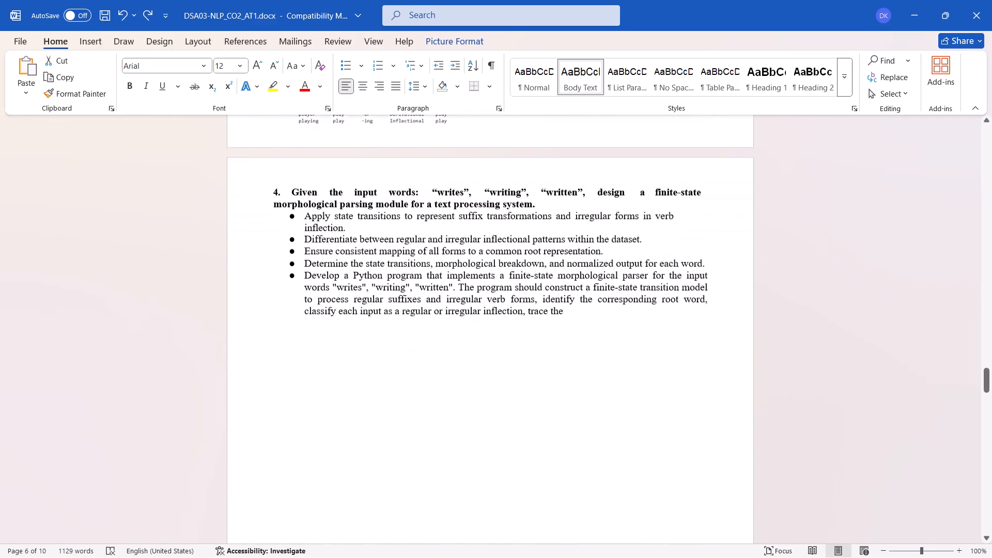
scroll(481, 322, down, 3)
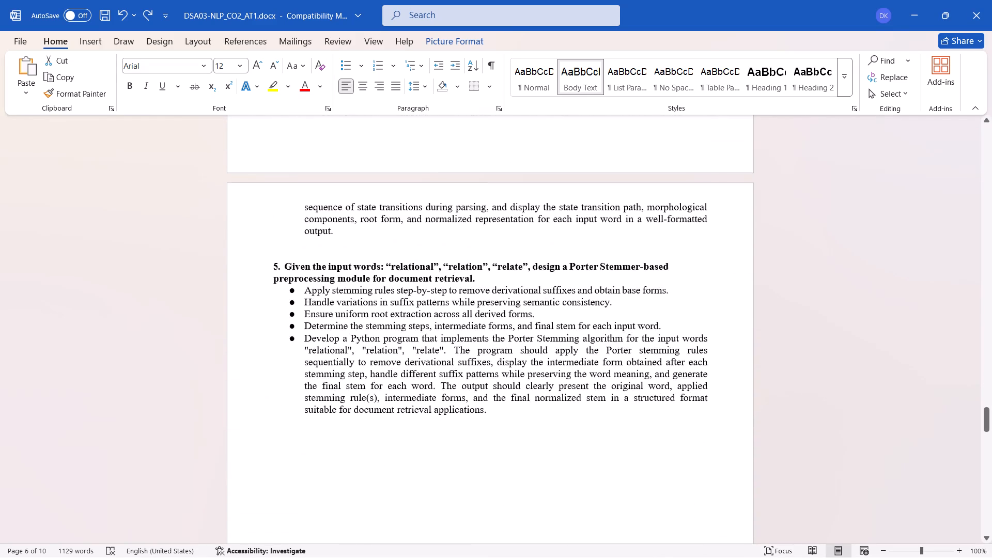
scroll(481, 322, up, 4)
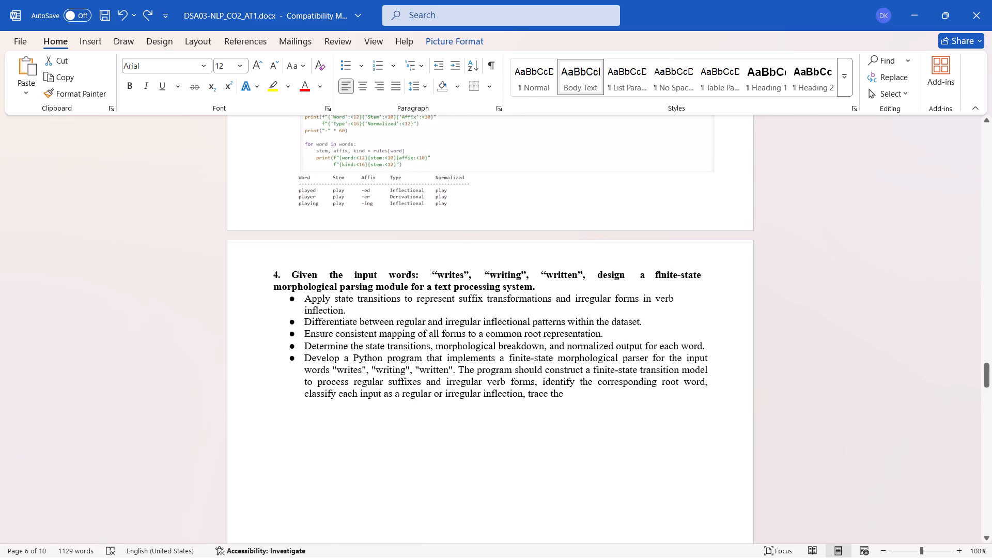
scroll(481, 322, up, 10)
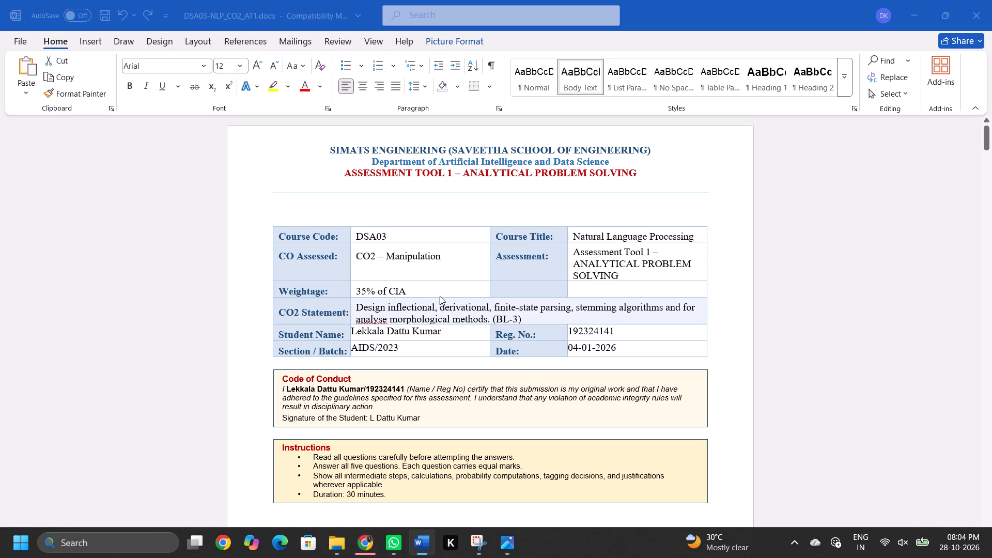
scroll(398, 279, down, 8)
Switch from Word to the K application.
click(451, 545)
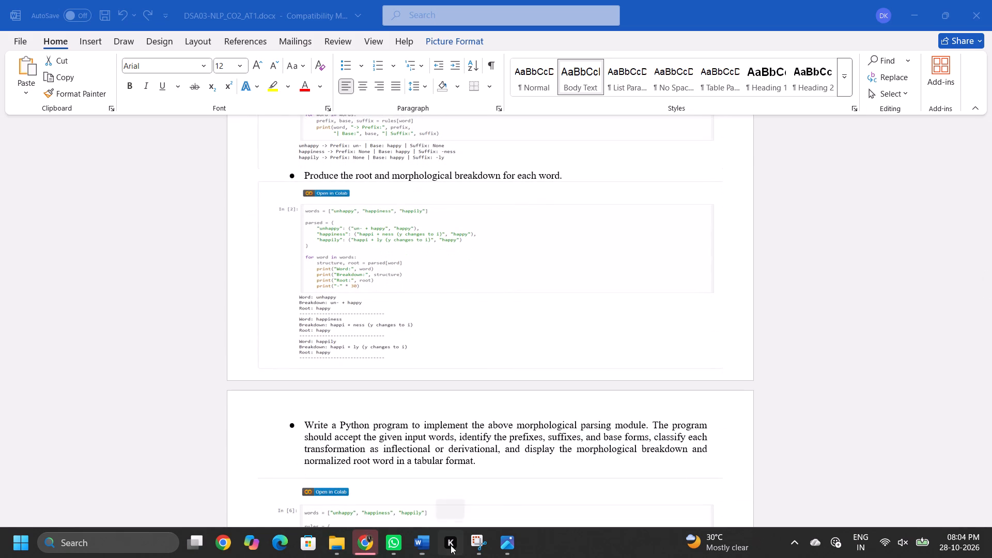
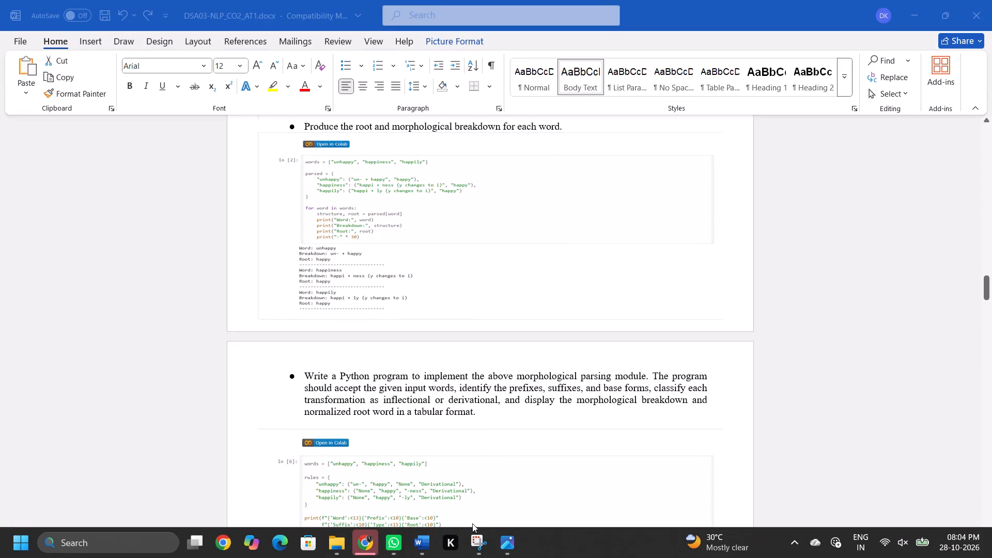
Close the leftover Snipping Tool window and the Photos window showing Screenshot 2026-10-28 200155.png.
click(472, 523)
click(474, 547)
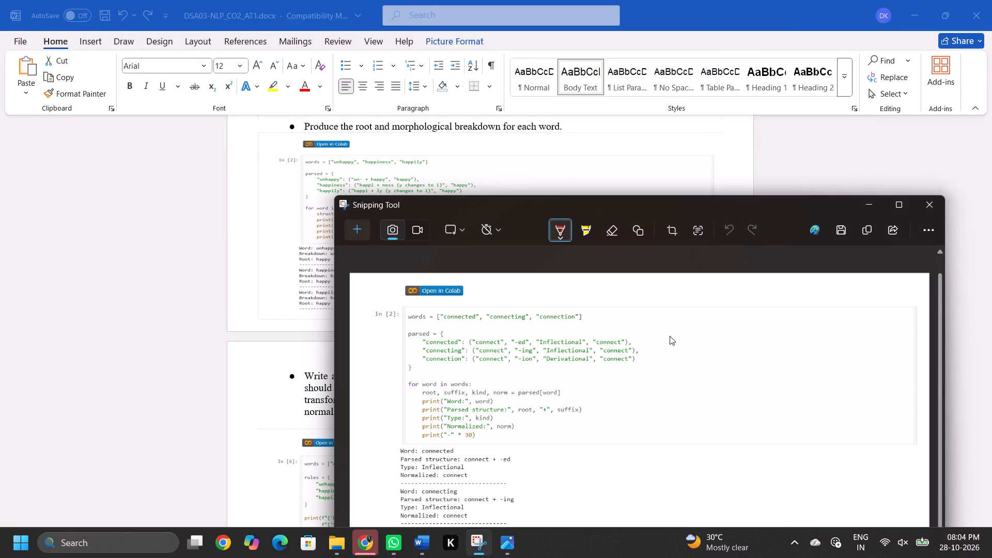
click(932, 203)
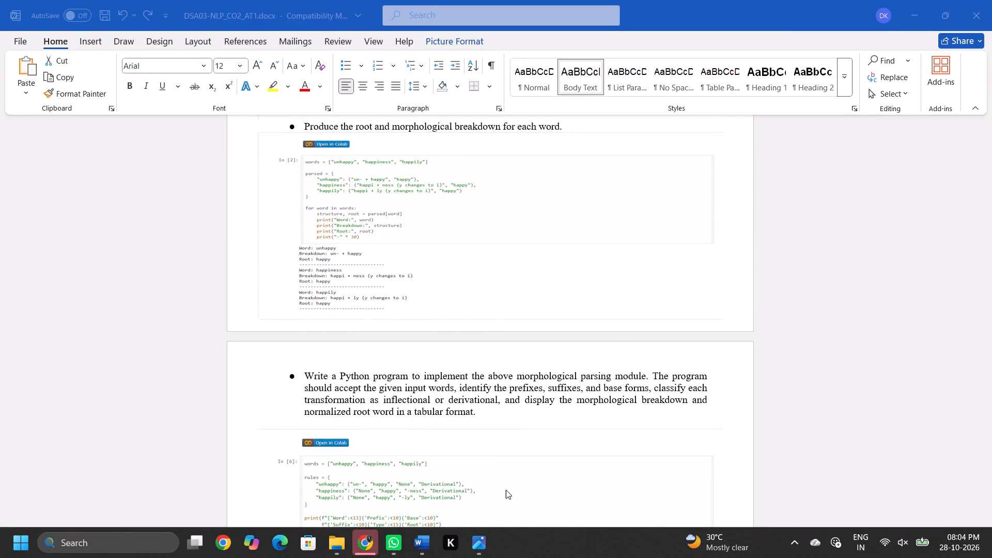
click(477, 550)
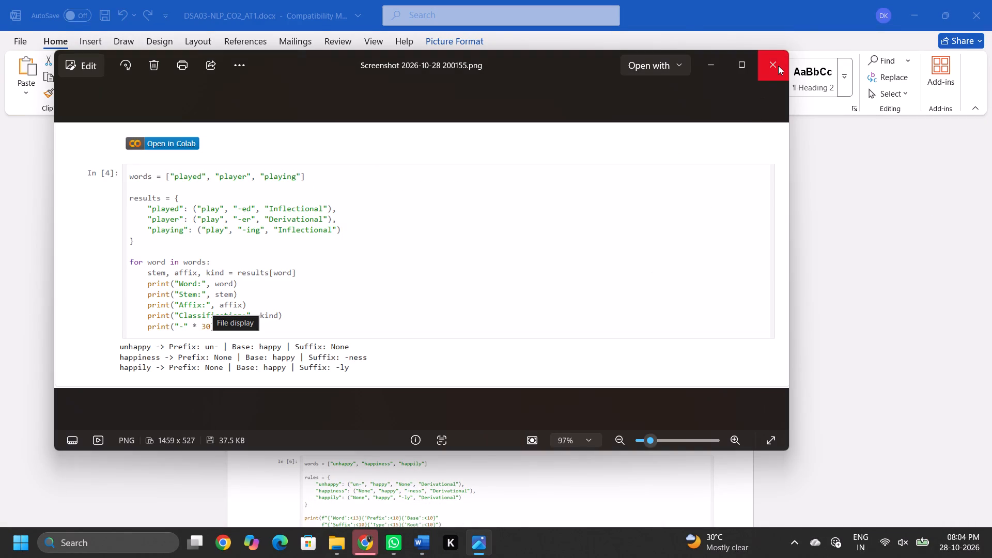
click(779, 60)
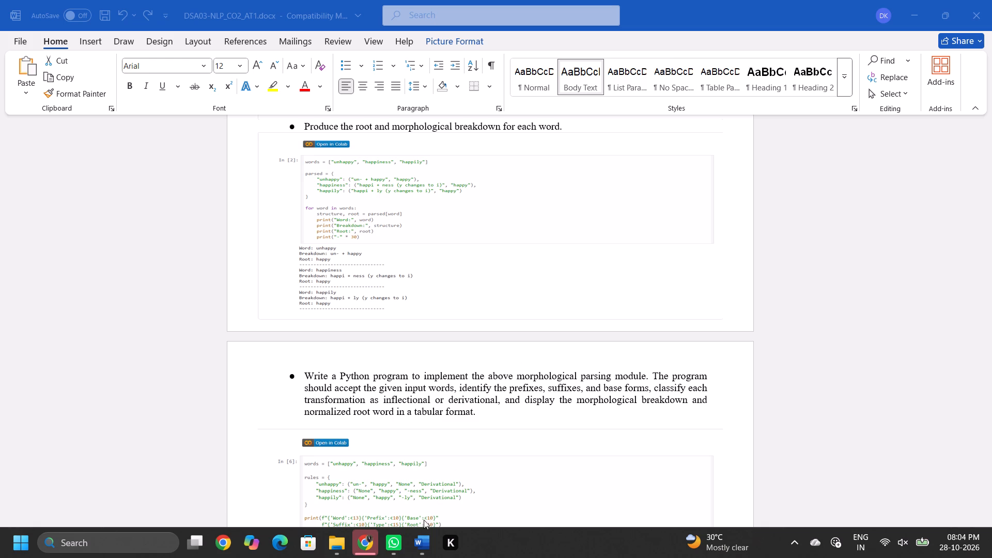
Return to the DSA03-NLP_CO2_AT1 document in Word and deselect the picture, placing the cursor in the “Write a Python program” bullet.
click(574, 283)
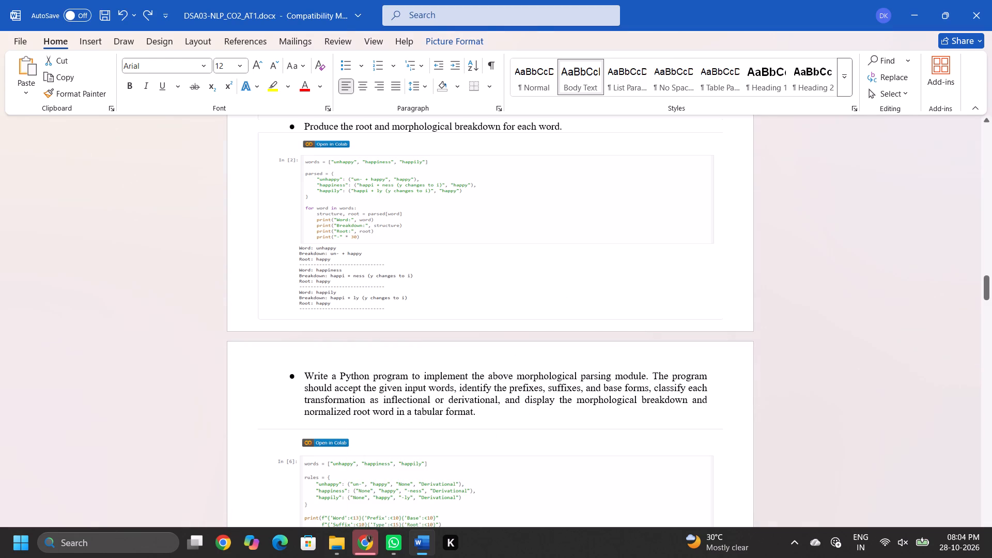
click(859, 367)
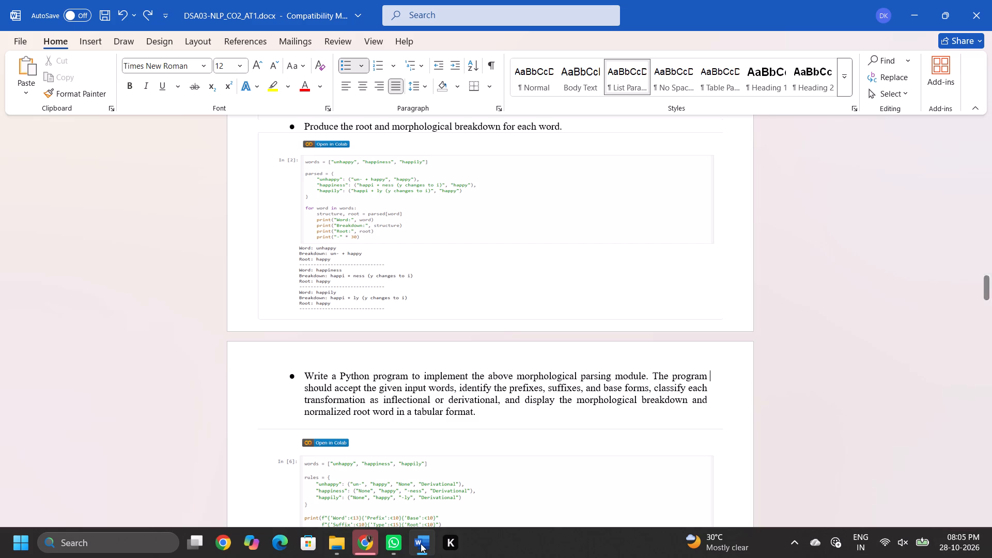
Switch from Word to the K application.
click(453, 542)
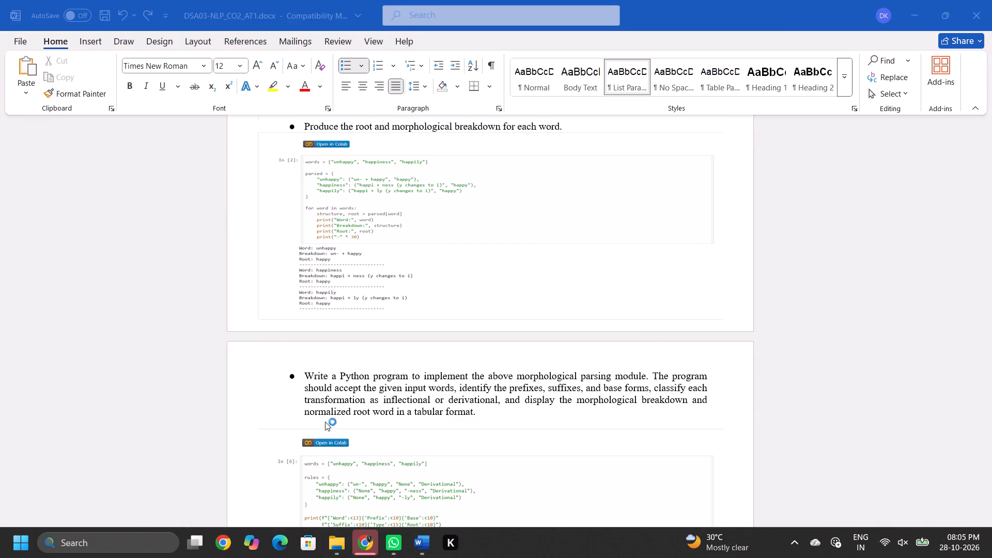
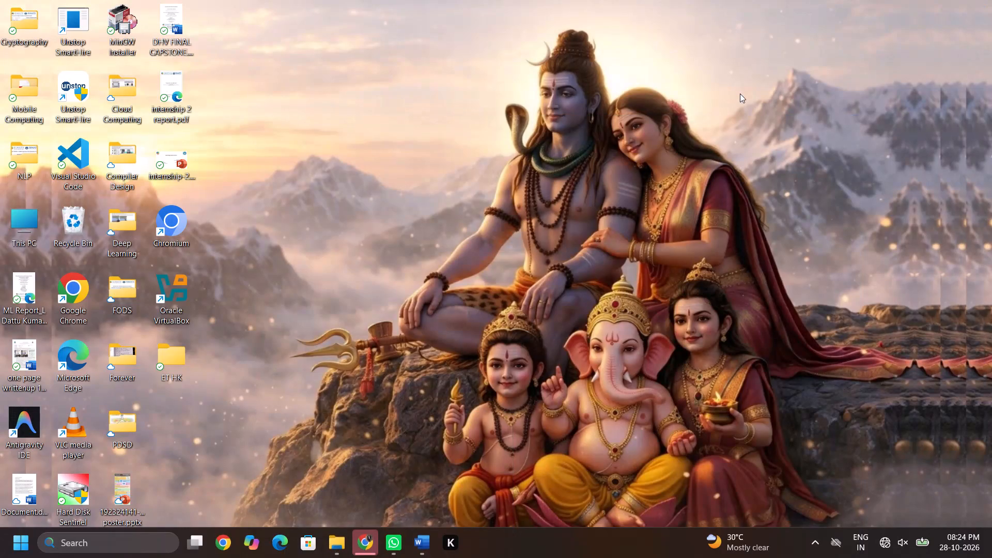
Switch from the desktop back to the DSA03-NLP_CO2_AT1 document in Word.
scroll(740, 94, right, 2)
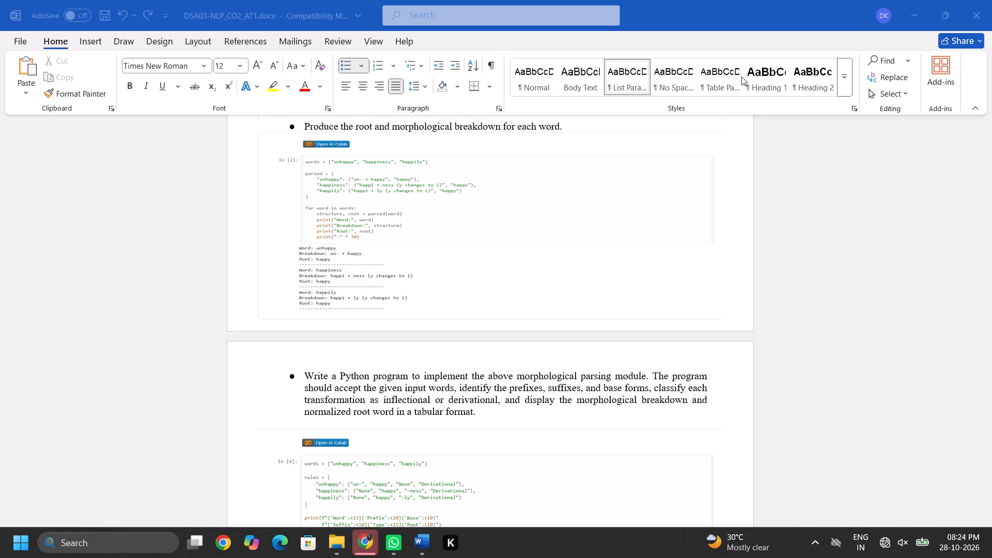
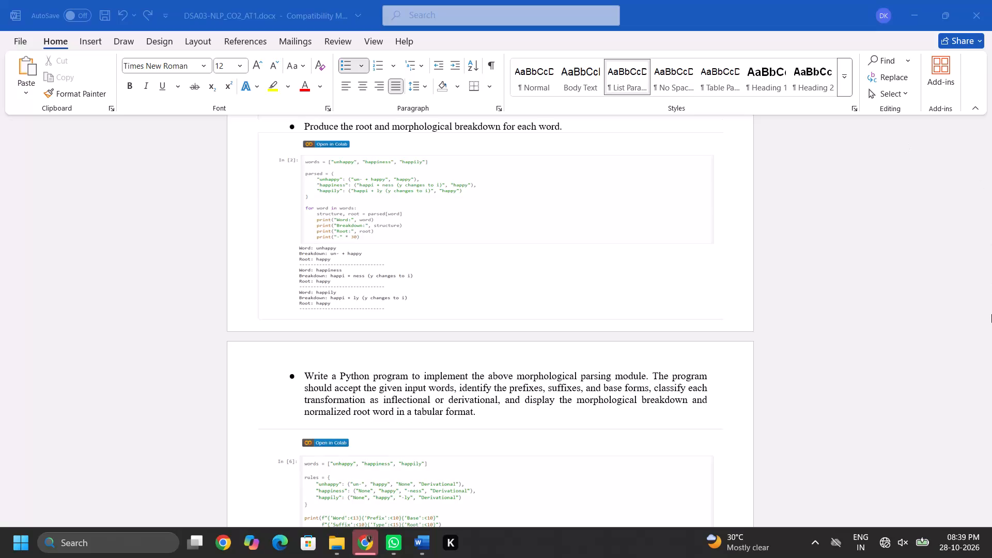
Switch from the Word document to the K application.
click(457, 552)
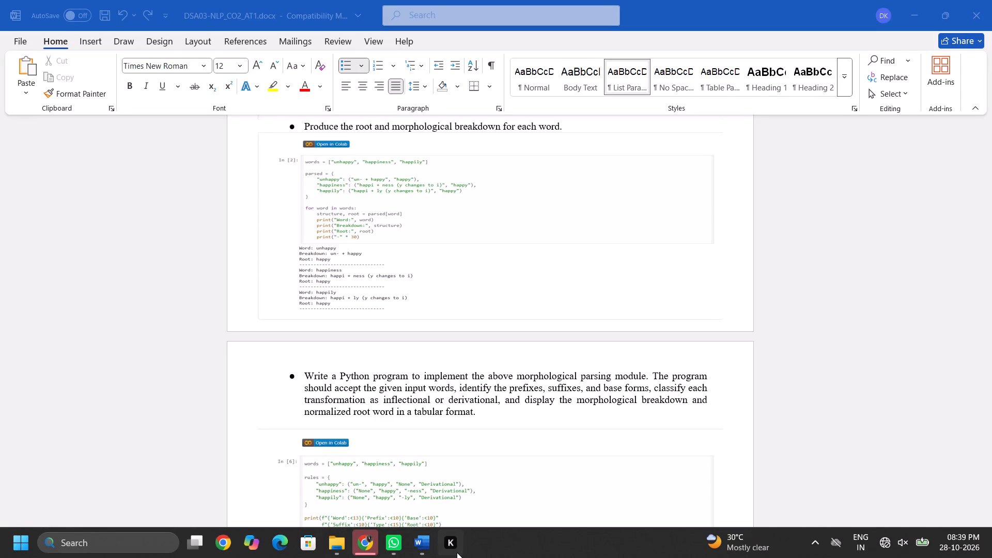
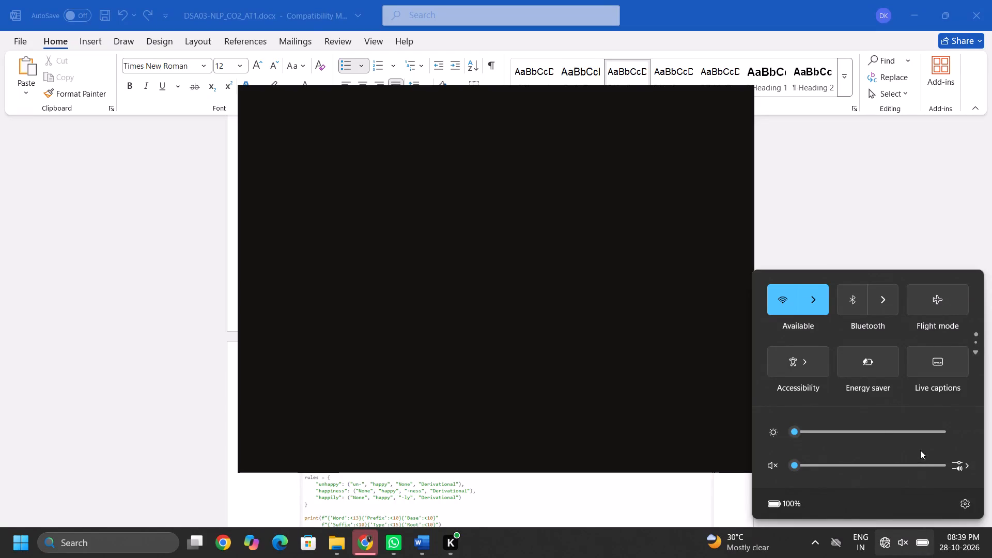
Connect the computer to the Redmi Note 11 Pro+ 5G Wi-Fi network and return to the quick settings overview.
click(820, 300)
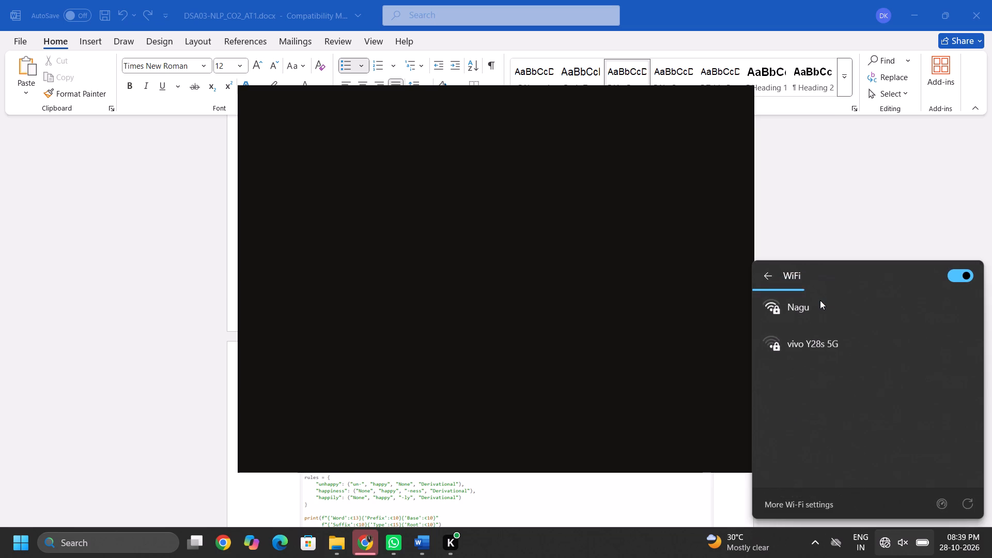
click(781, 277)
click(767, 273)
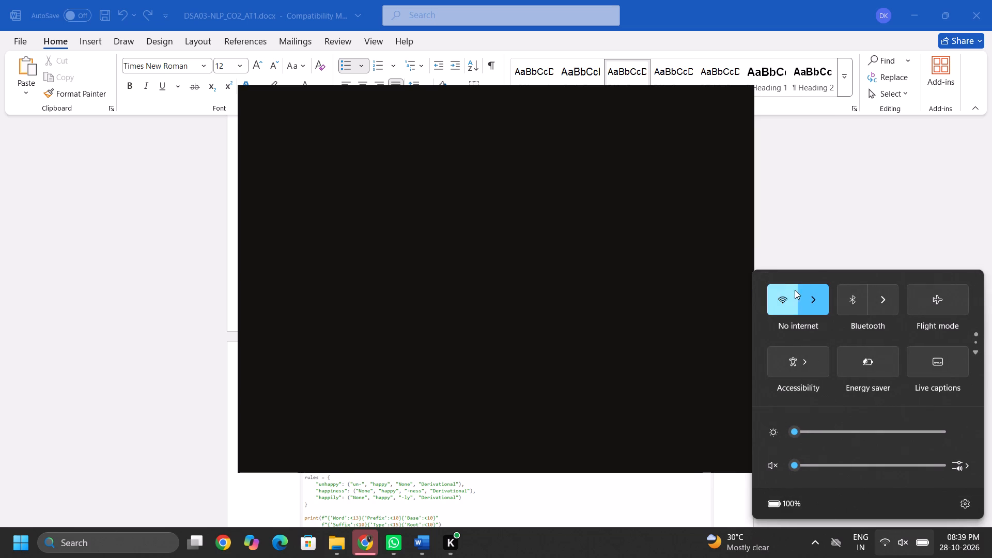
click(811, 300)
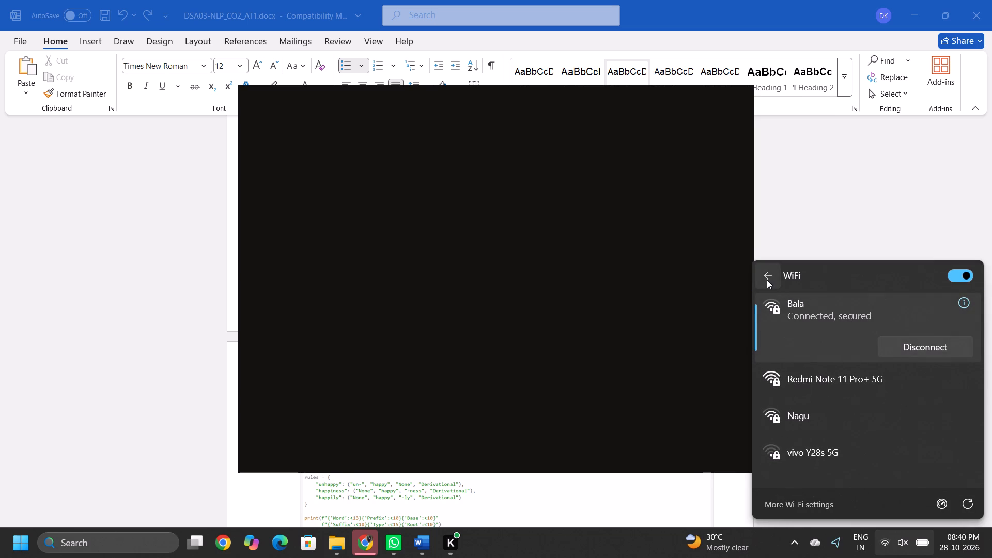
click(796, 389)
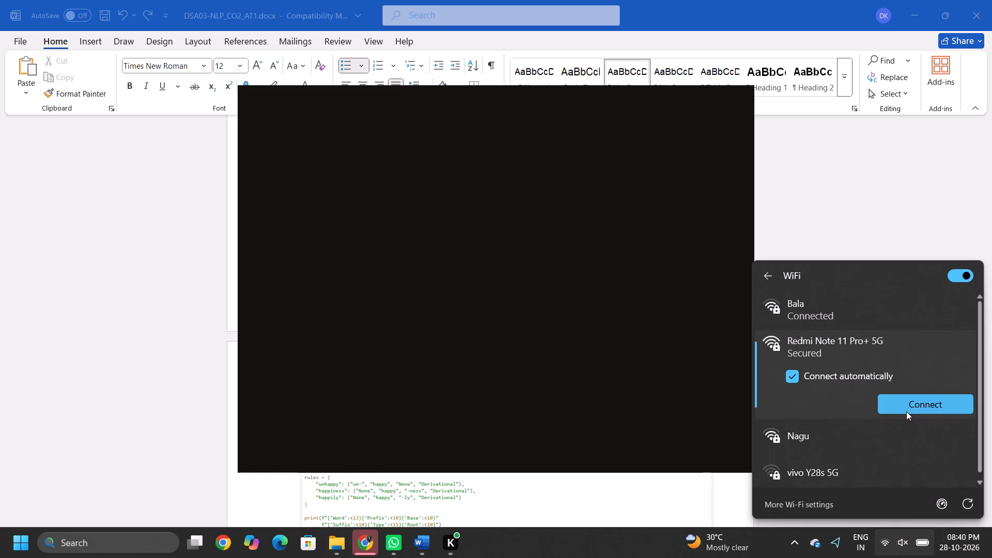
click(908, 409)
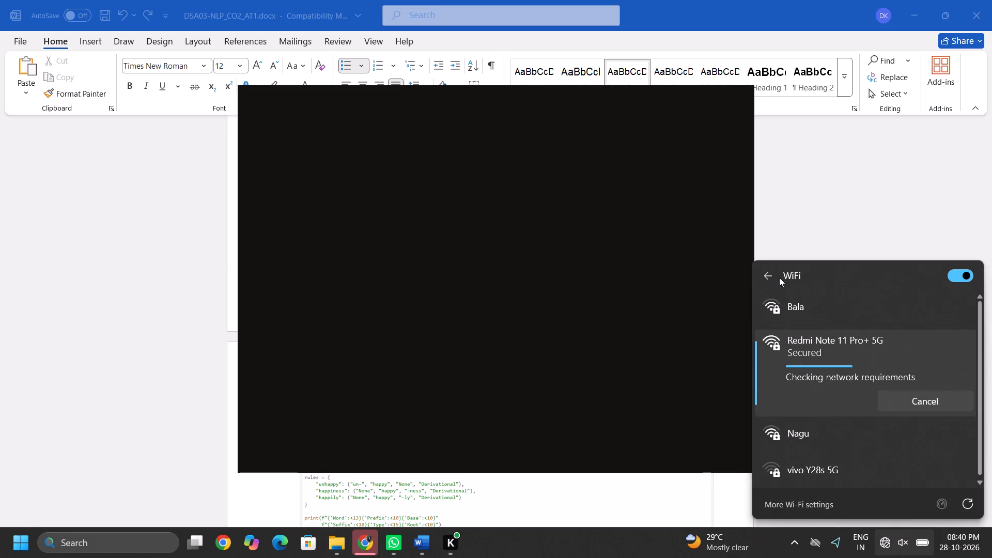
click(769, 274)
click(811, 290)
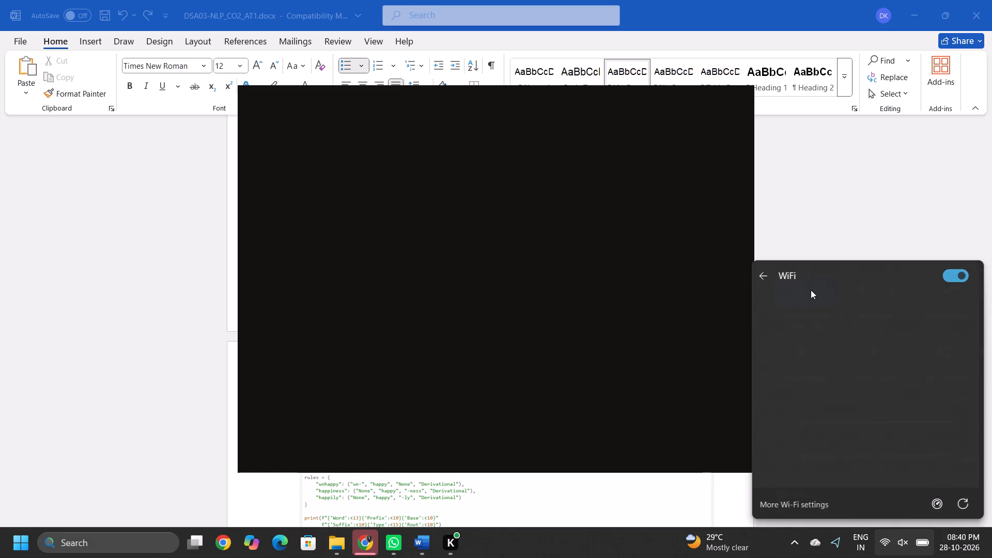
click(769, 270)
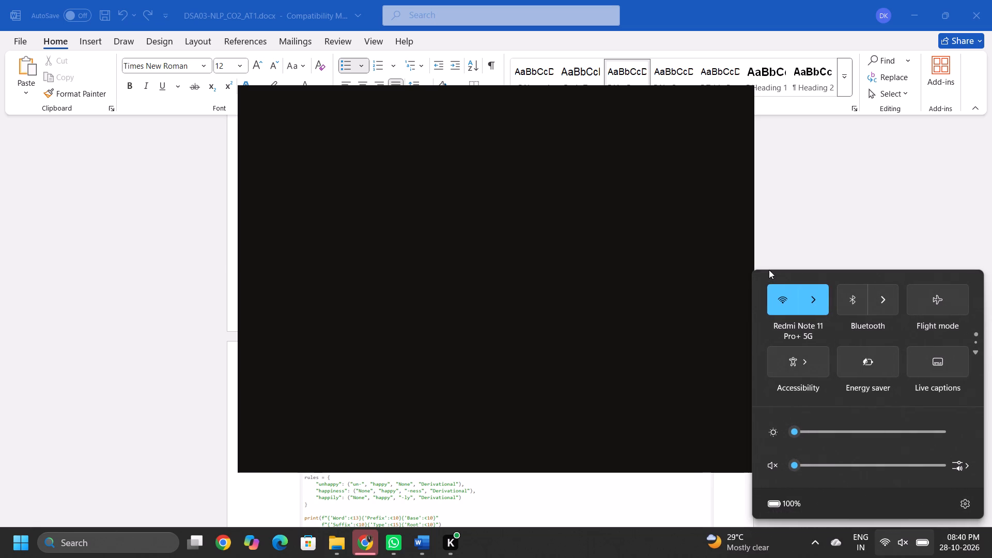
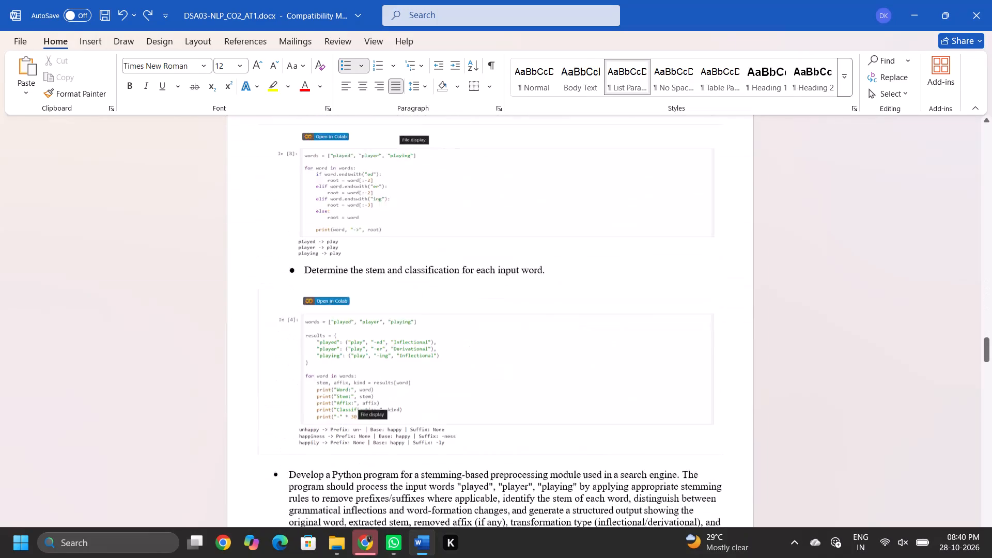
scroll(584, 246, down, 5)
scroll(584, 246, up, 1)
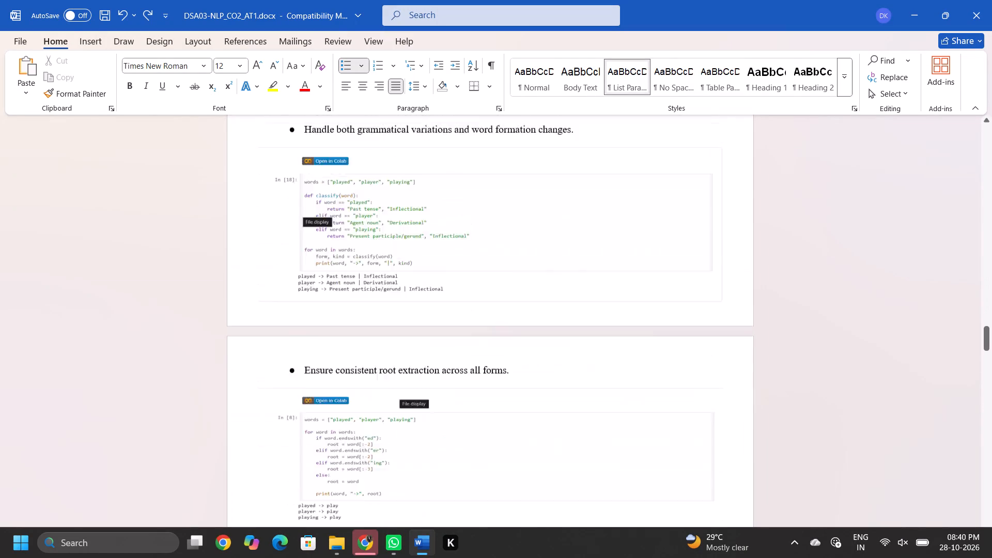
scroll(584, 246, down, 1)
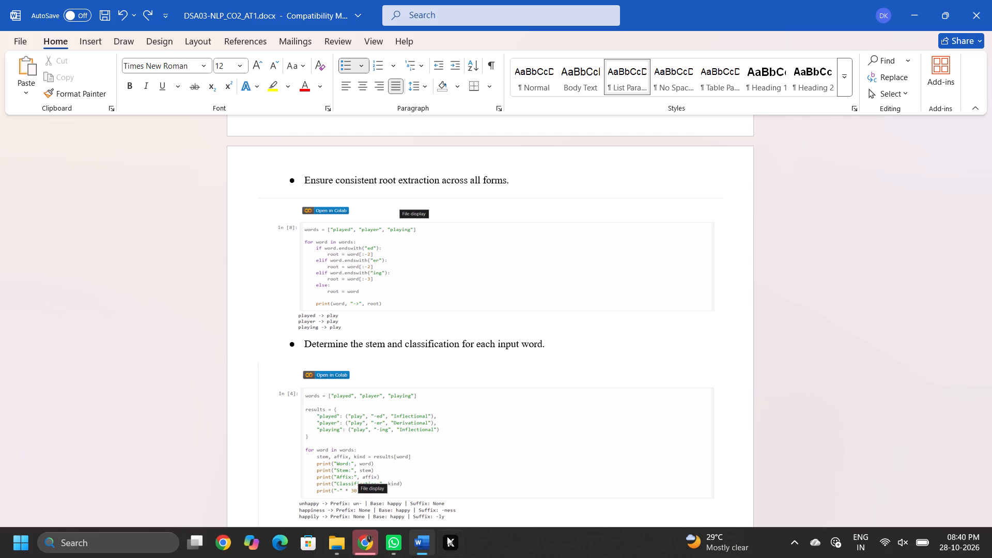
Locate question 4 in the document, then in Chrome open the 4(a) state transitions notebook and capture a screenshot of its code and output.
scroll(477, 350, down, 2)
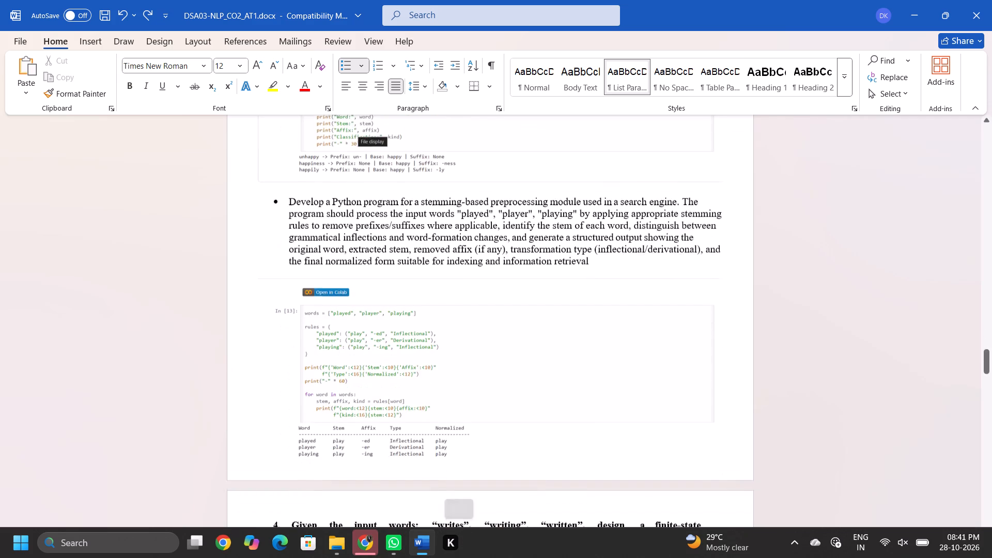
scroll(477, 350, down, 3)
scroll(477, 350, up, 1)
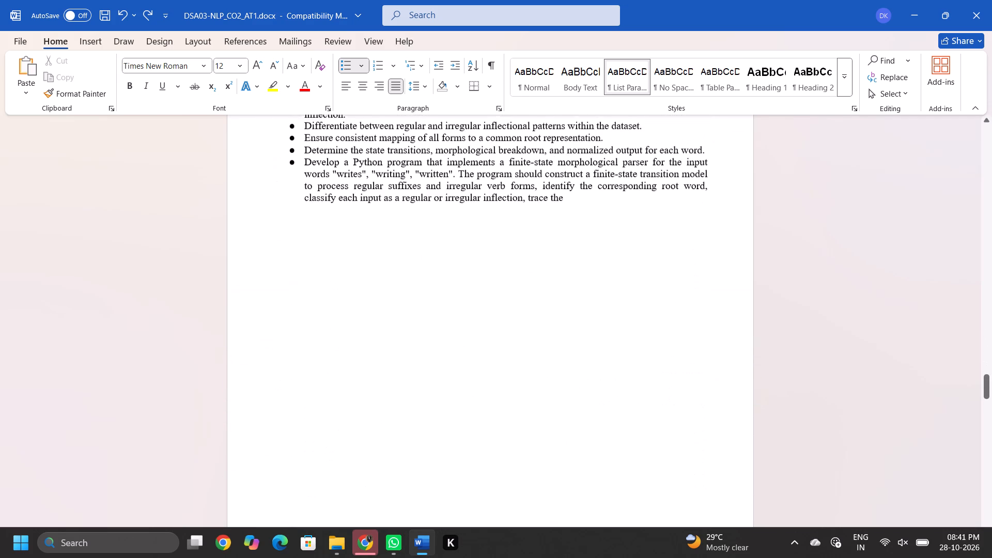
scroll(477, 350, up, 1)
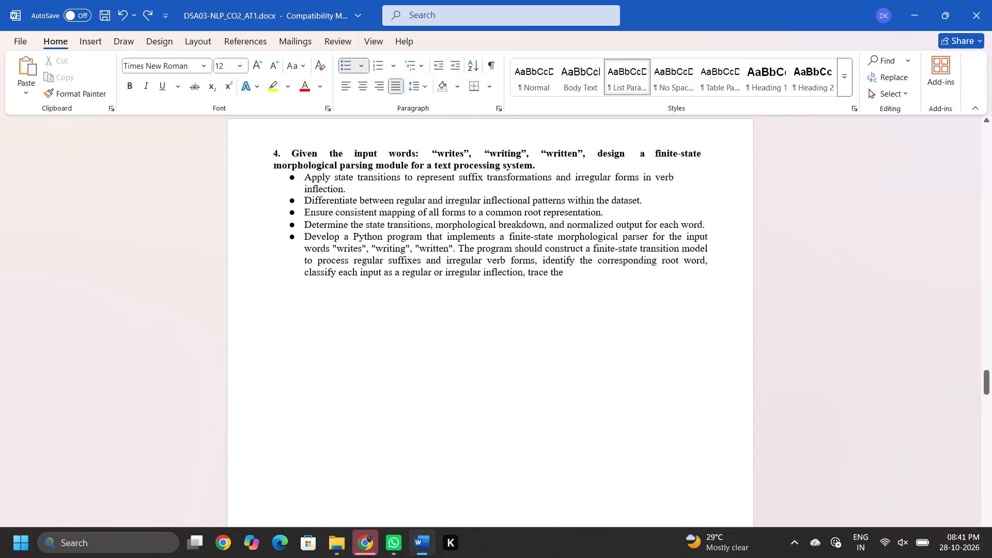
click(420, 192)
scroll(417, 210, up, 1)
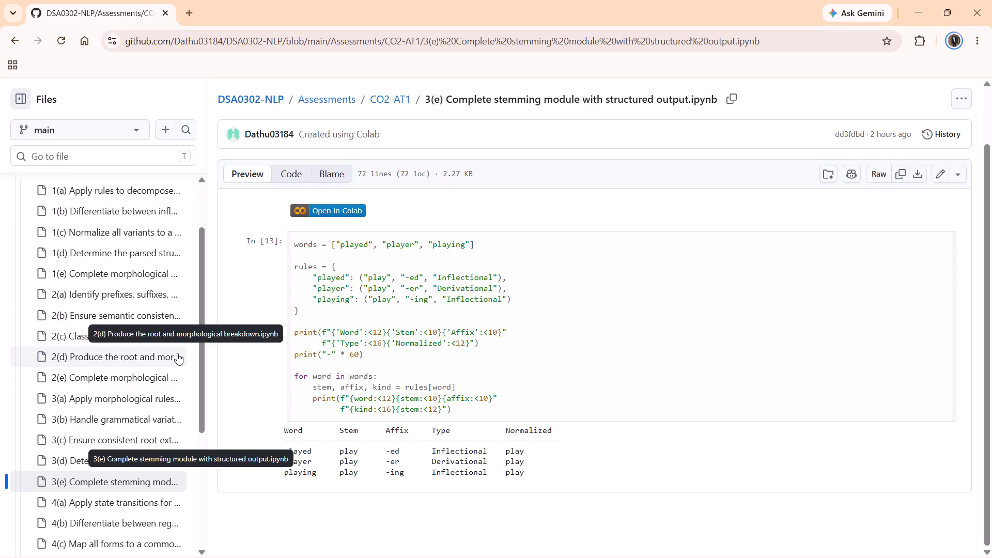
click(109, 505)
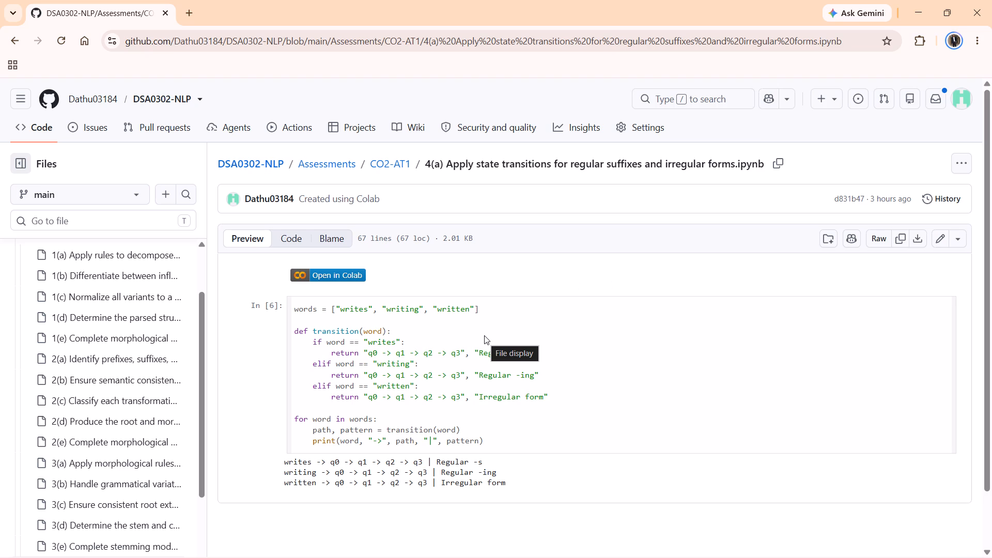
scroll(484, 335, down, 1)
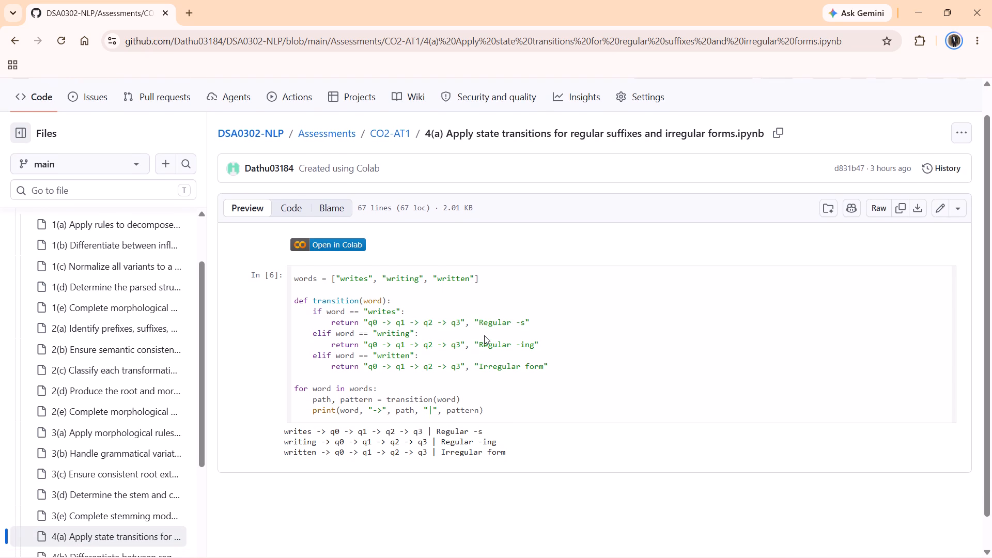
scroll(503, 258, down, 1)
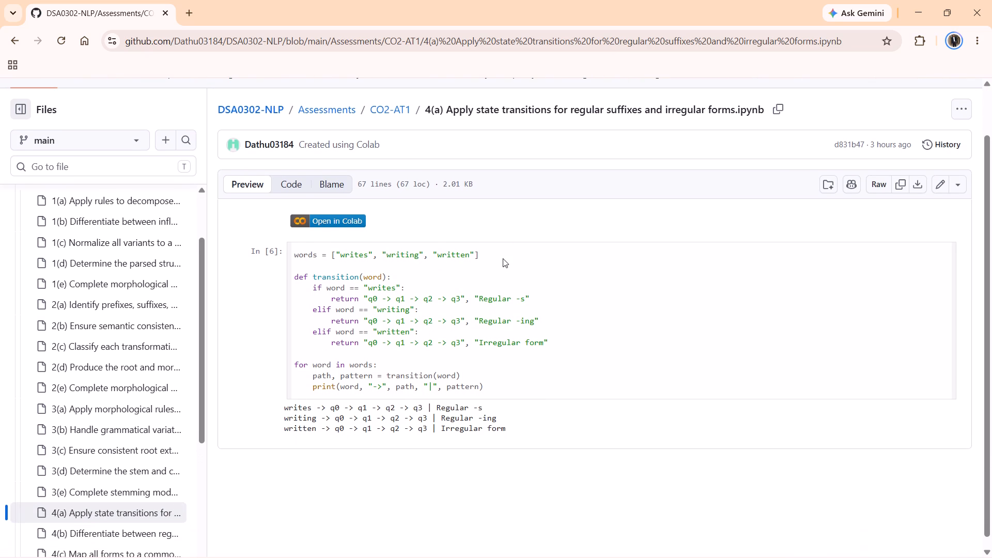
key(Print)
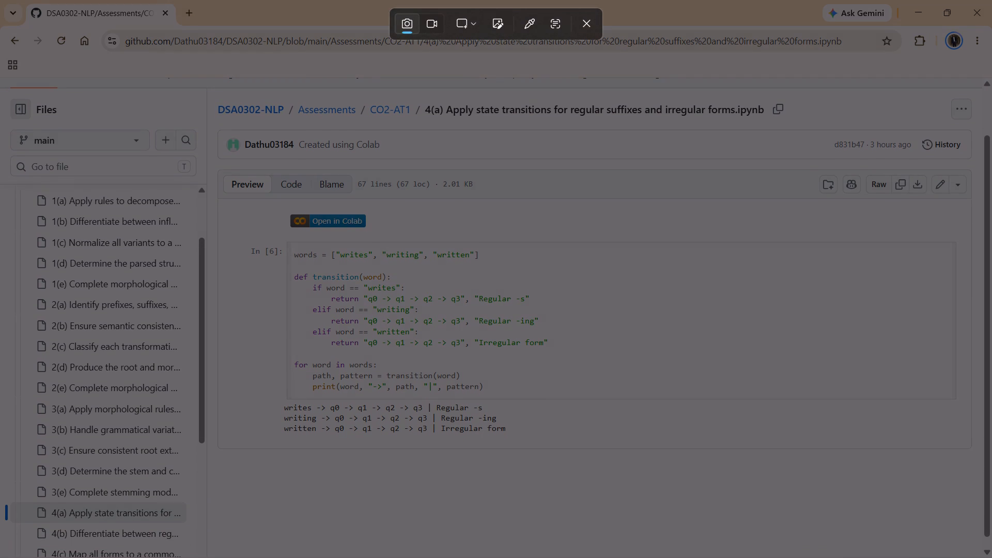
Capture the 4(a) state transitions notebook's Colab badge, code cell and output as a screenshot and copy it.
drag(218, 198, 495, 327)
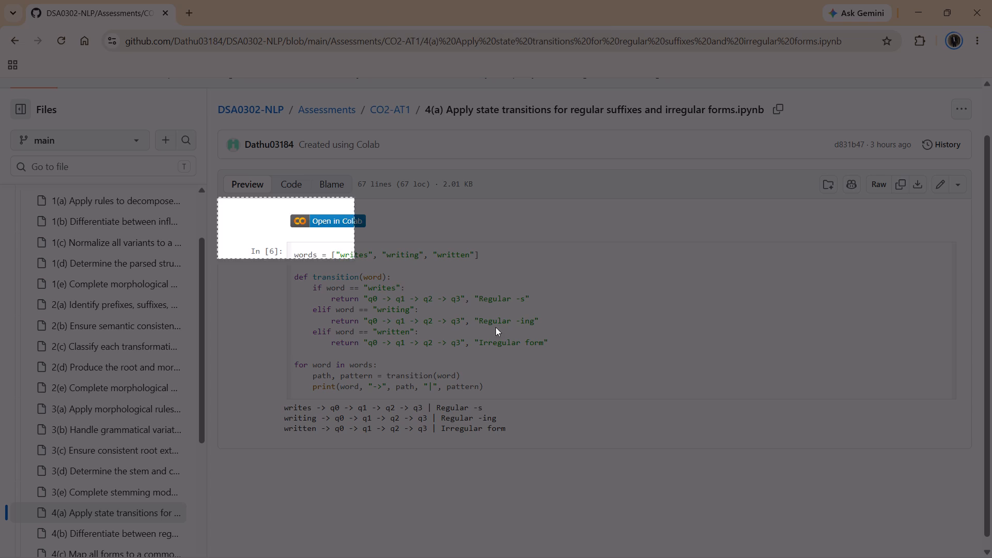
drag(495, 327, 972, 452)
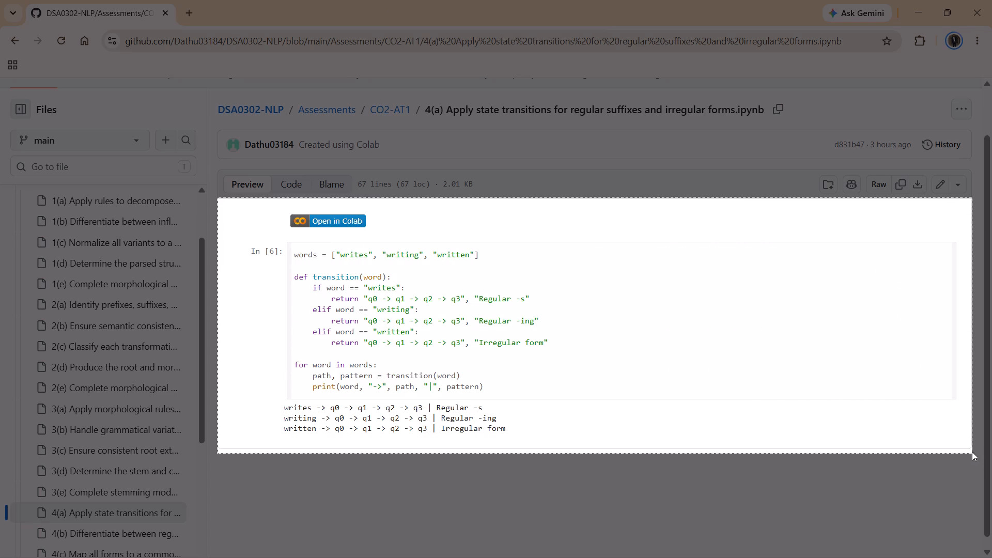
drag(972, 452, 972, 448)
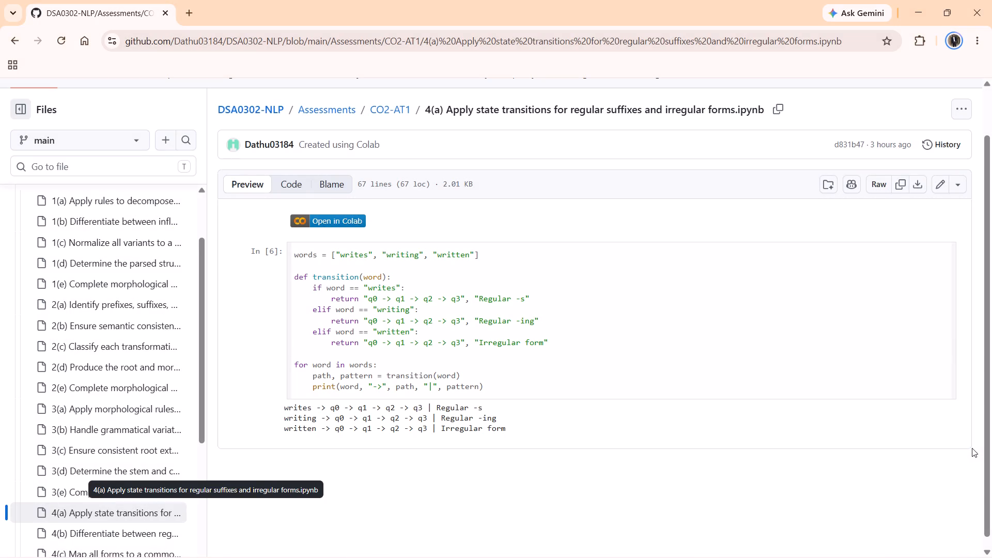
key(ctrl+c)
key(ctrl+c)
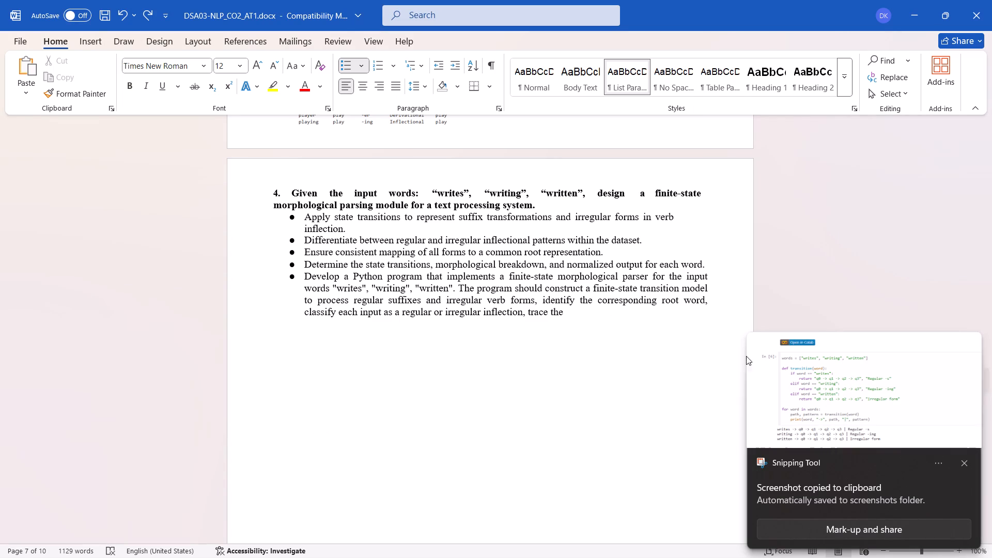
In the Word document, pull back the stray “sequence of state transitions” paragraph toward question 4's last bullet, removing its first-line indent.
click(633, 366)
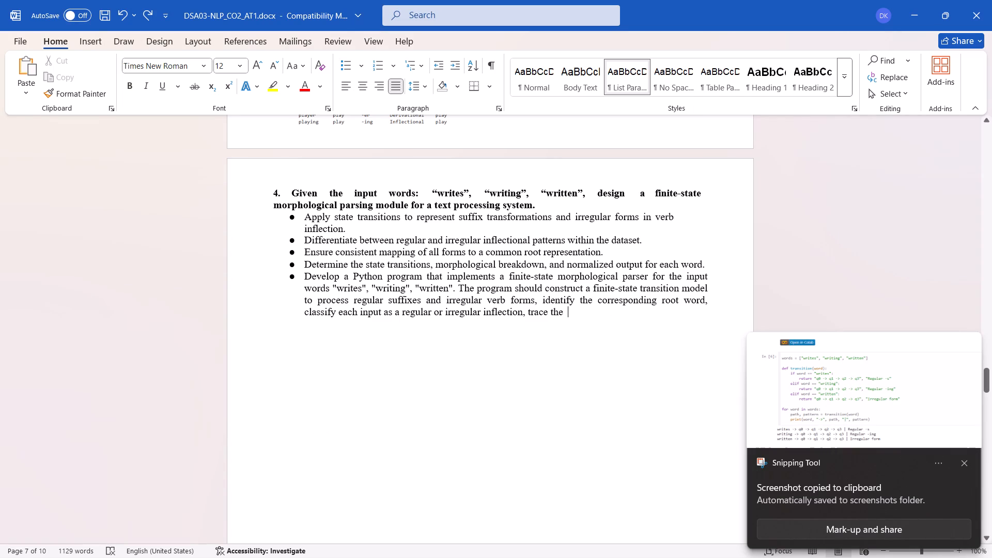
scroll(633, 366, down, 3)
scroll(633, 366, up, 1)
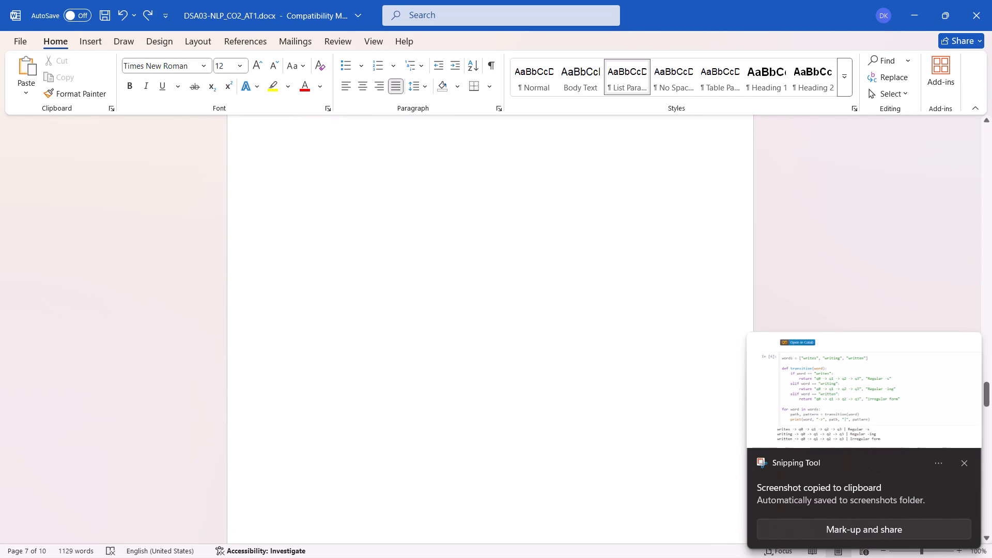
scroll(570, 373, down, 2)
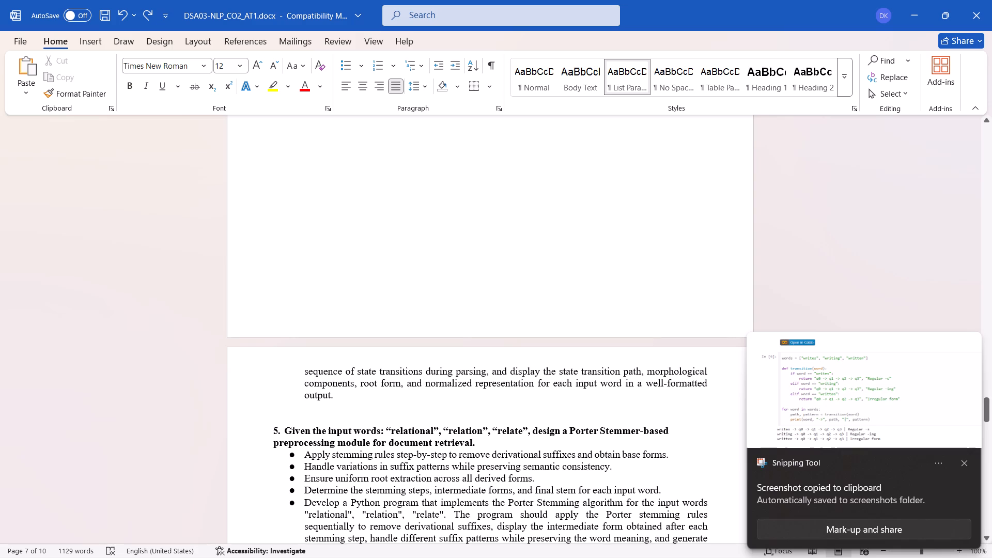
click(297, 368)
key(BackSpace)
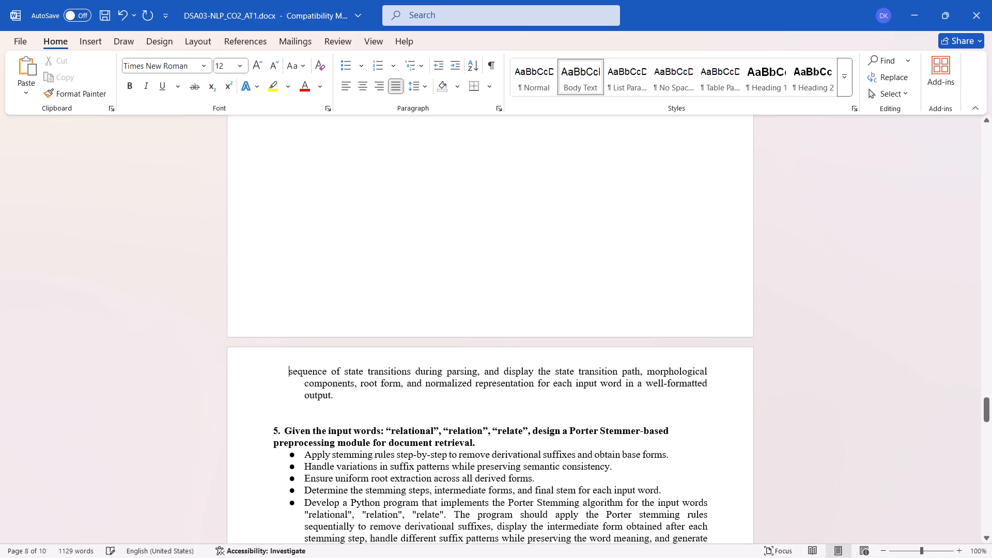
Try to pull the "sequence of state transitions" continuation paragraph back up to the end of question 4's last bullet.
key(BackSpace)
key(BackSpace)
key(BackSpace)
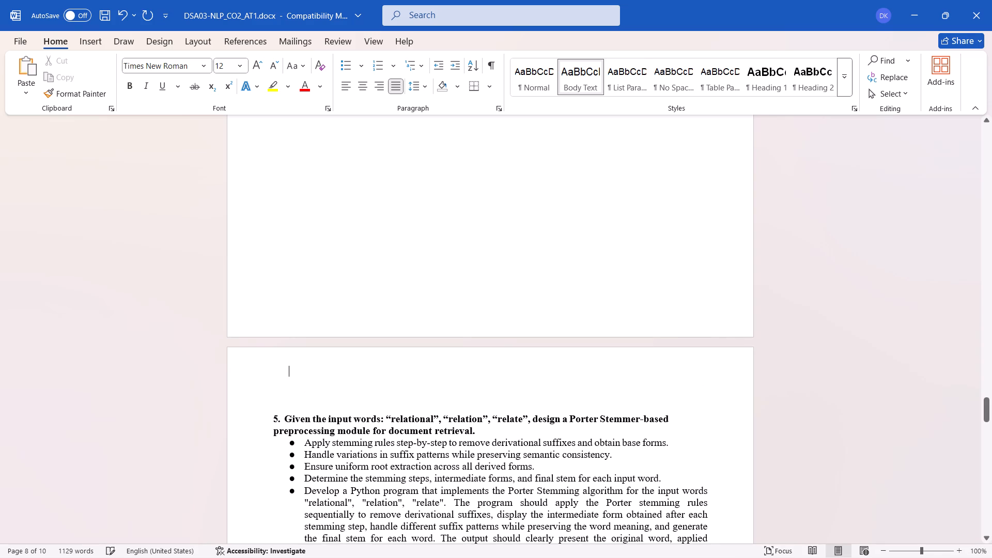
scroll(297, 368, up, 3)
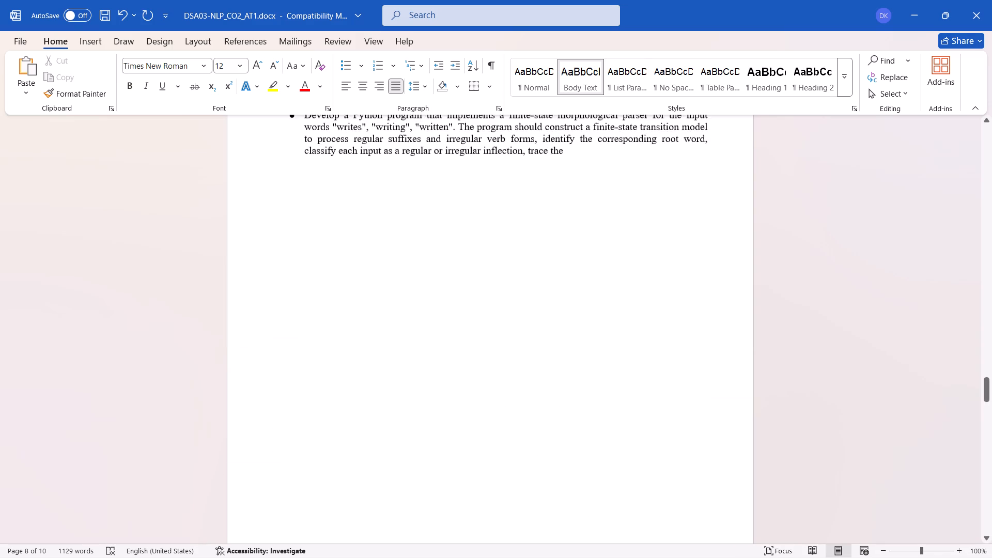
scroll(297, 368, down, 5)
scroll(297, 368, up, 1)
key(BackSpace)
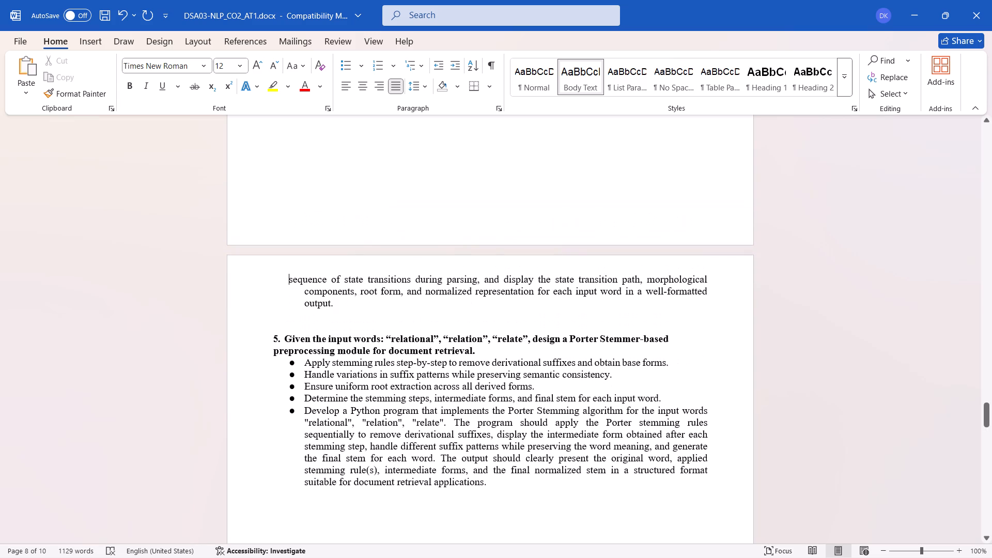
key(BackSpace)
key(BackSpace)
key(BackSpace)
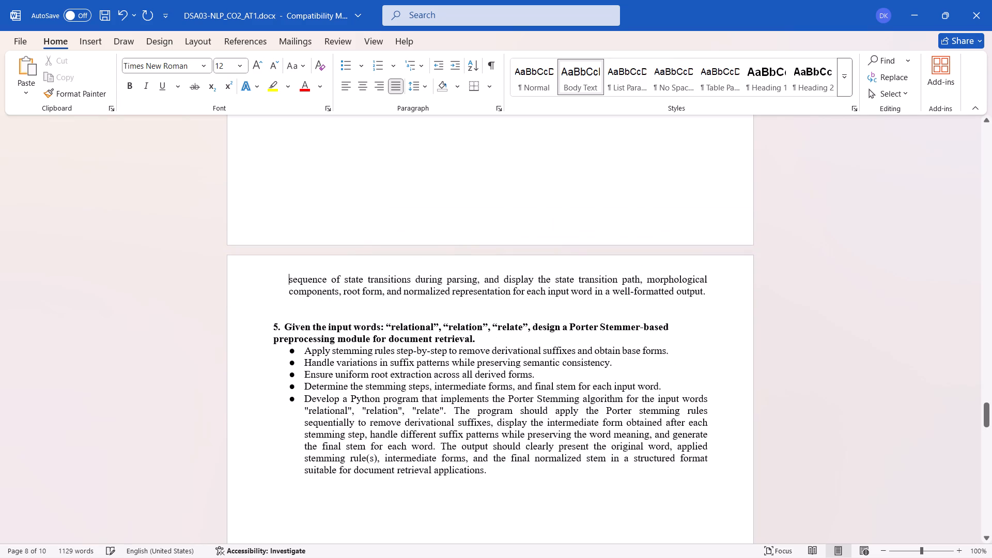
Paste the 4(a) notebook screenshot on a new line below the paragraph ending "well-formatted output.".
scroll(297, 368, up, 1)
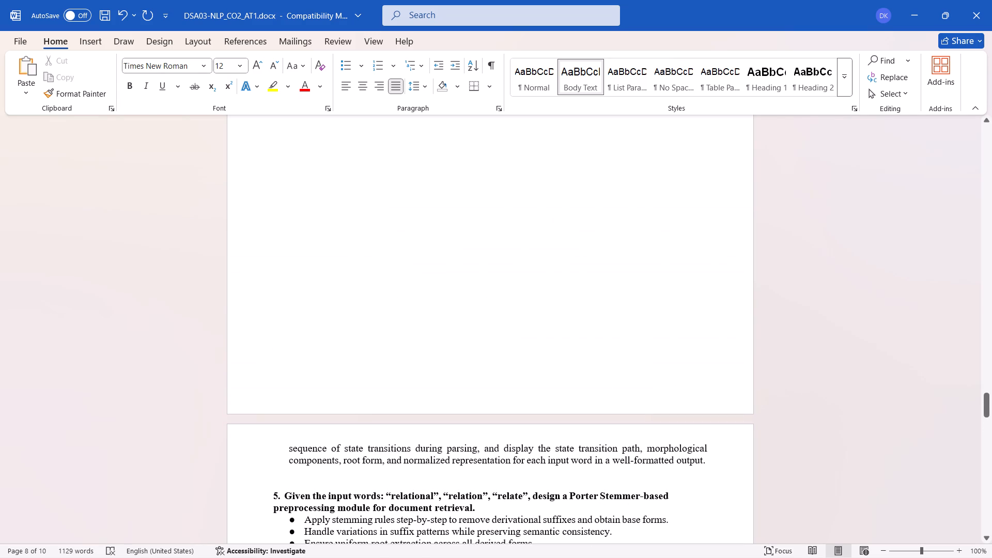
click(725, 459)
key(Return)
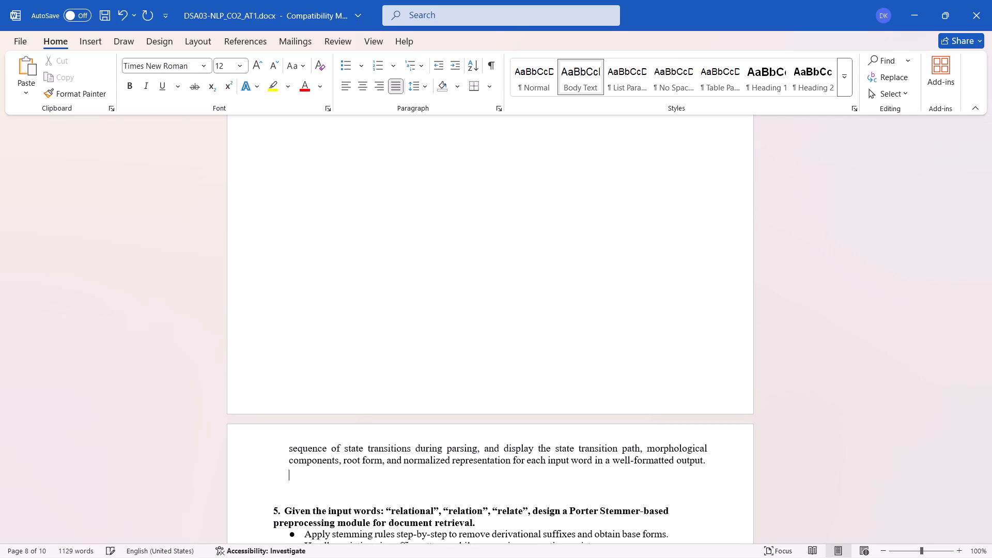
key(ctrl+v)
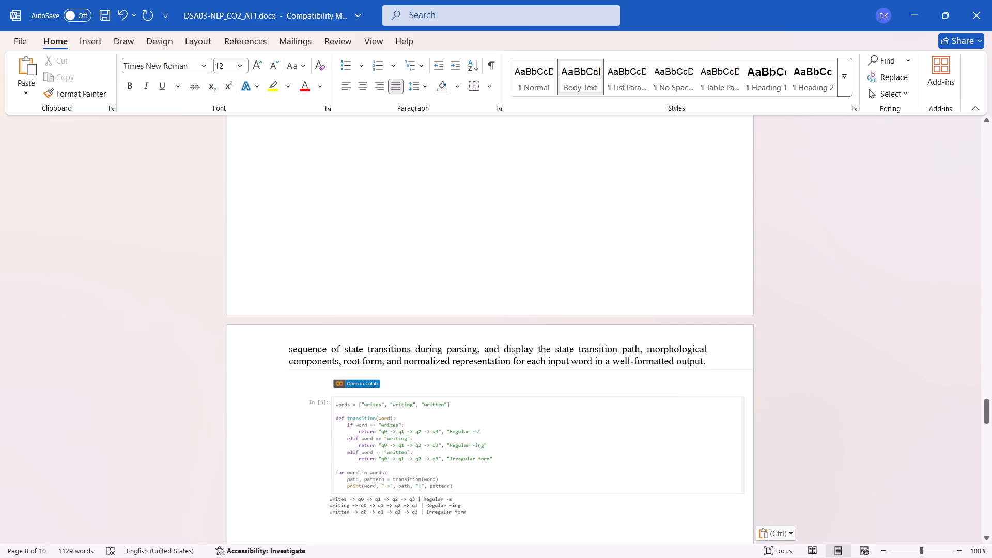
Copy and delete question 4's text from the "Differentiate between regular and irregular" bullet through "well-formatted output.", leaving the screenshot under the first bullet.
drag(707, 363, 470, 159)
scroll(470, 159, up, 2)
scroll(460, 312, down, 1)
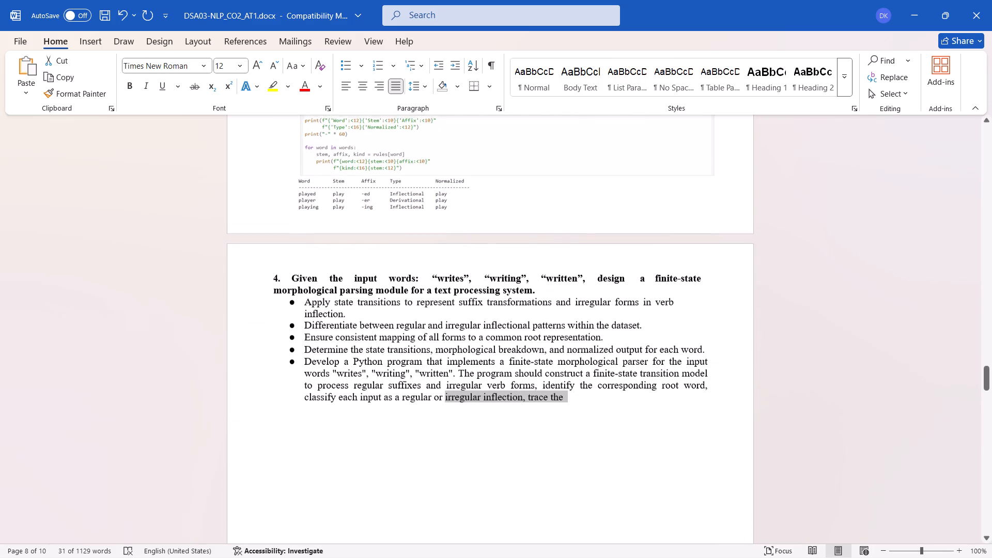
scroll(460, 312, down, 1)
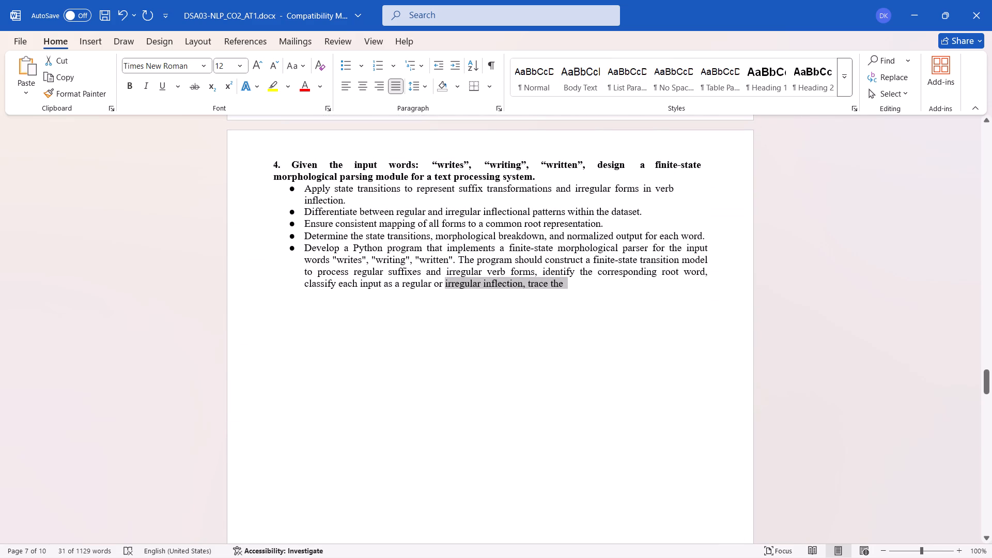
drag(303, 209, 602, 553)
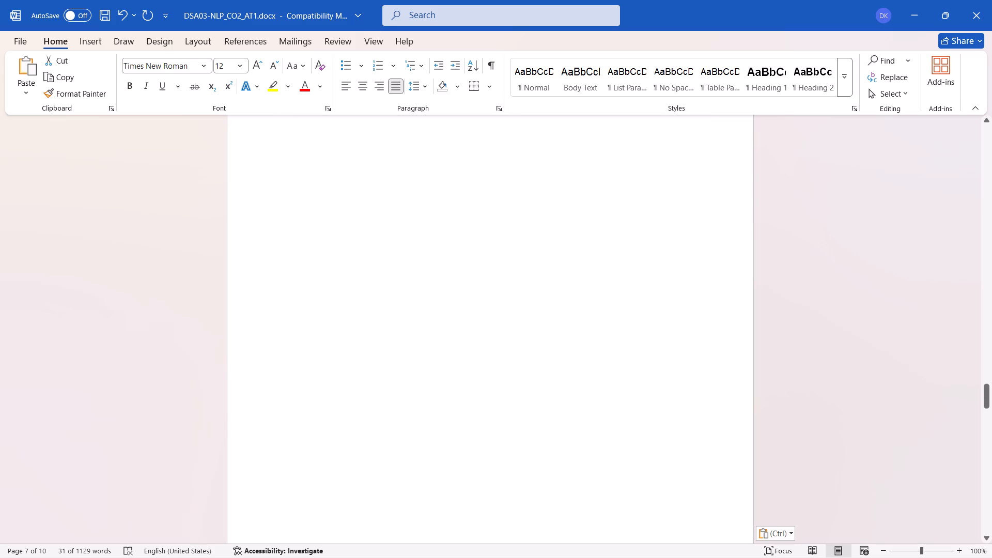
drag(602, 553, 753, 483)
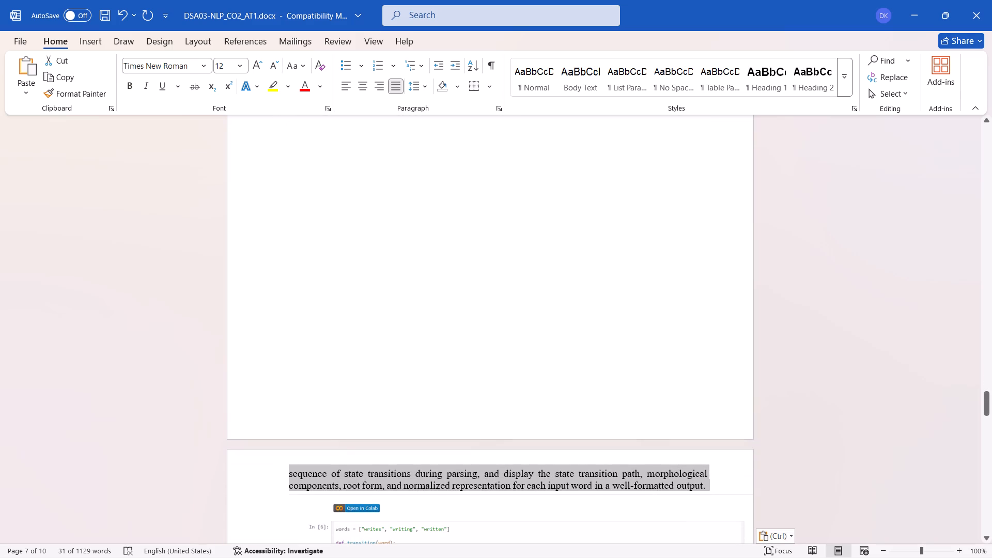
drag(753, 483, 718, 491)
key(ctrl+c)
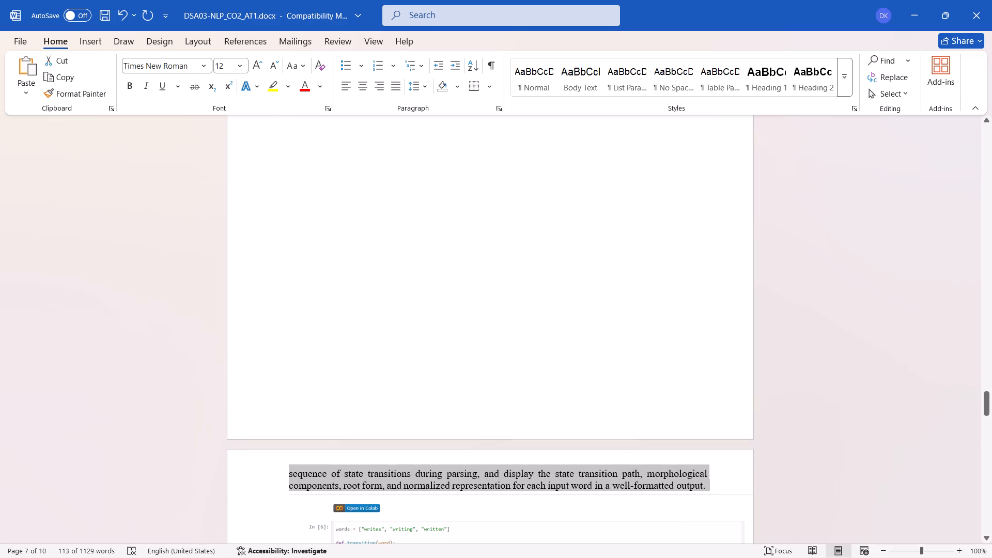
key(BackSpace)
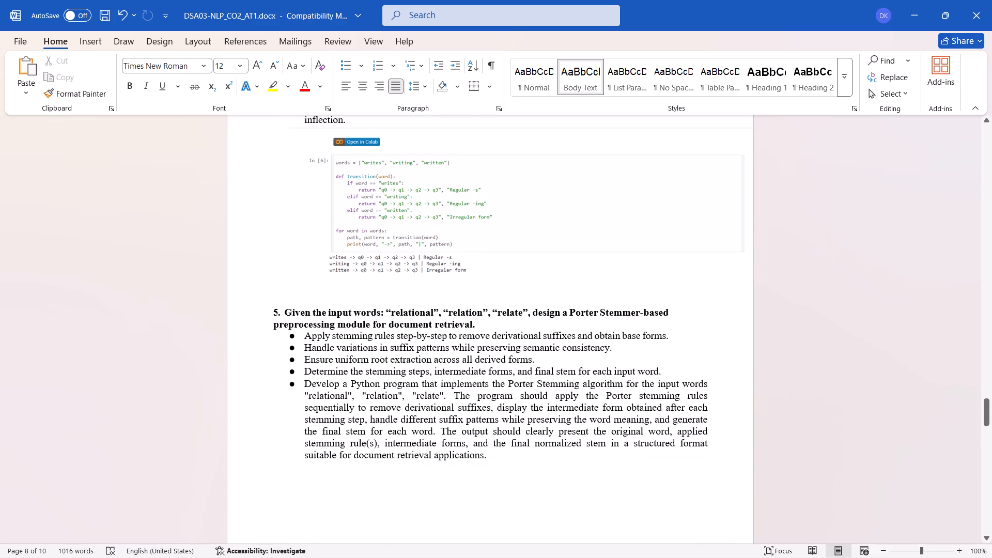
Insert two blank lines above the question 4 heading to push it onto the next page.
scroll(555, 412, up, 1)
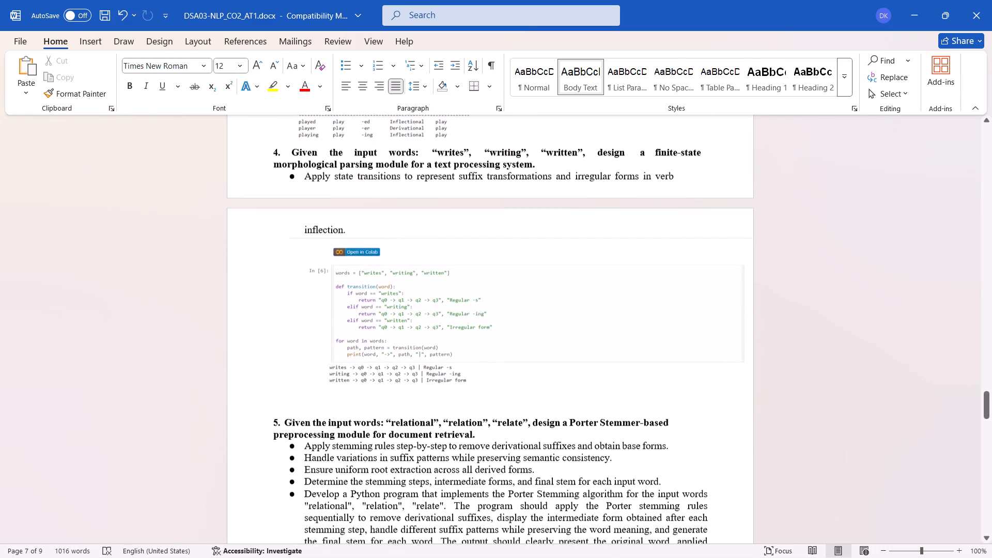
scroll(474, 396, up, 1)
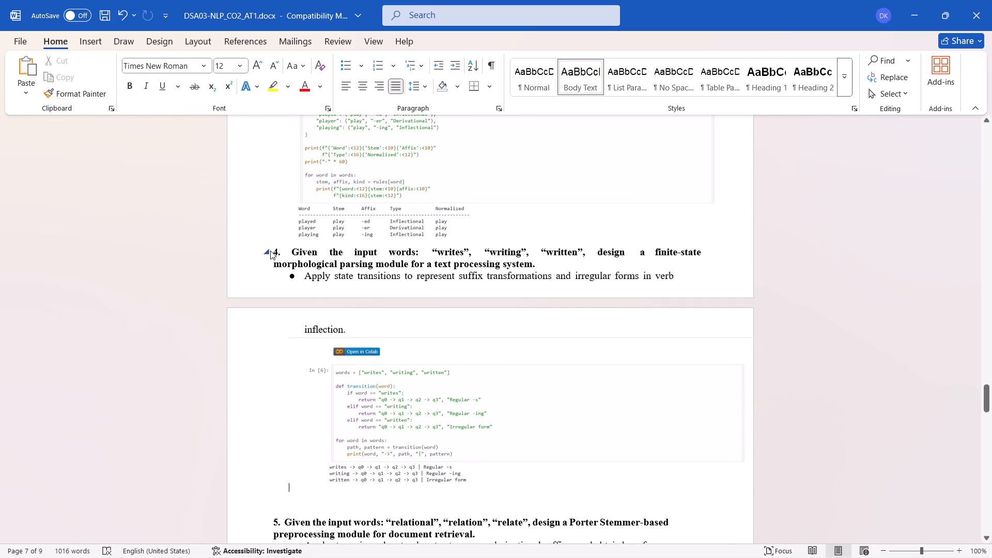
click(274, 249)
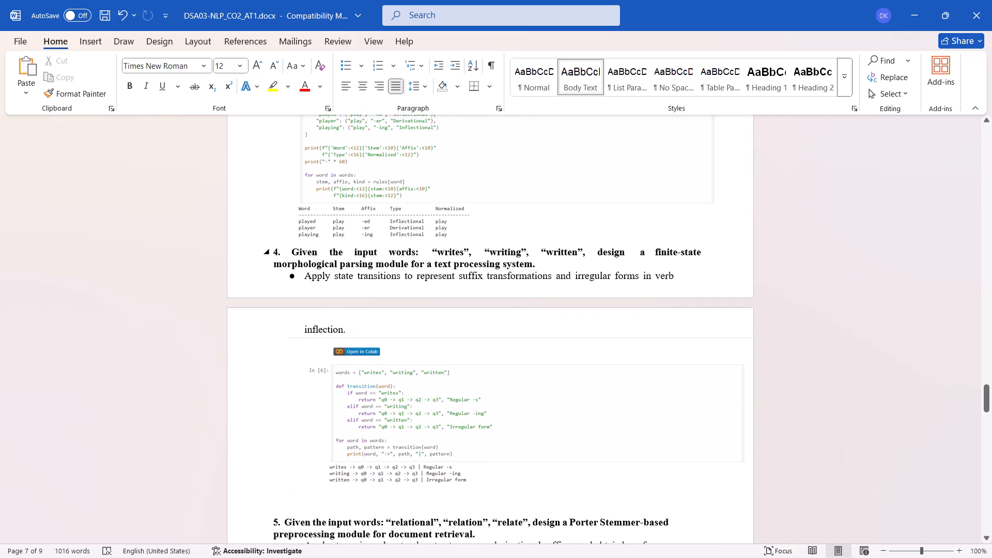
click(274, 249)
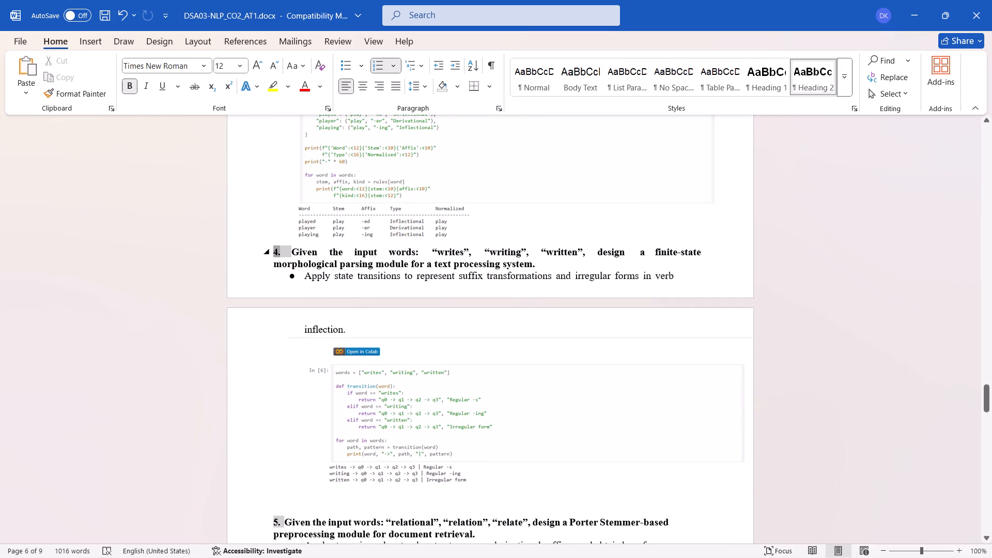
click(277, 251)
click(290, 251)
key(Left)
key(Left)
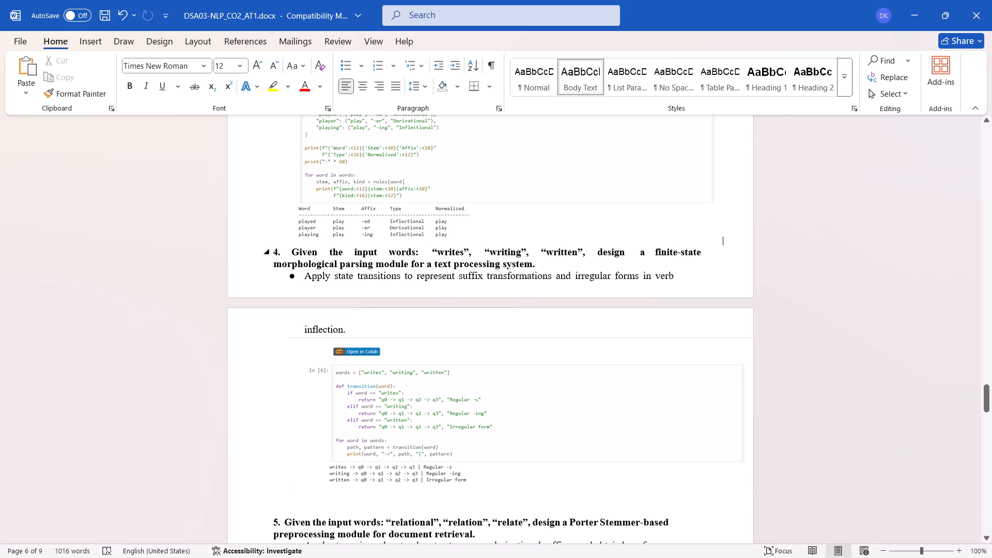
key(Return)
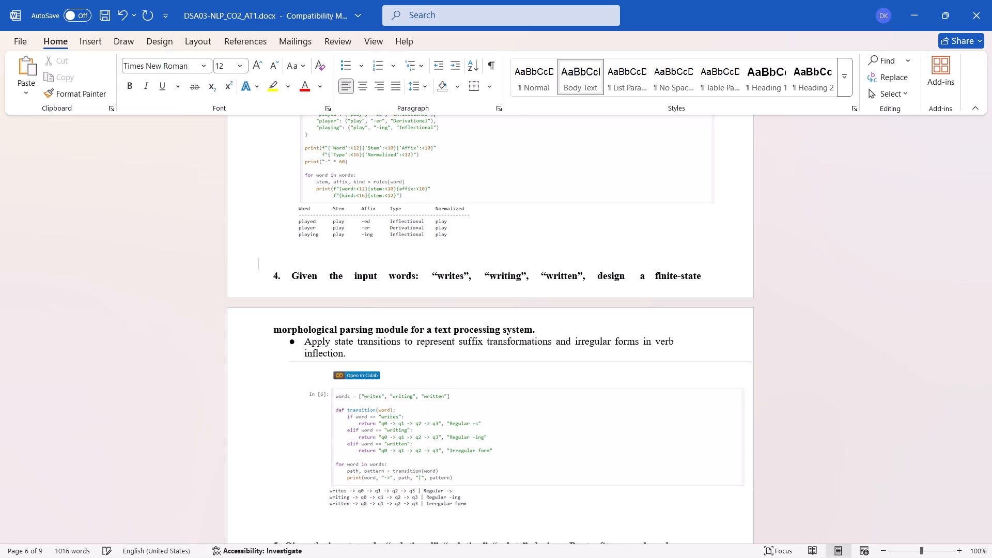
key(Return)
Narrow the 4(a) screenshot under question 4's first bullet so it fits within the page width.
scroll(598, 330, down, 2)
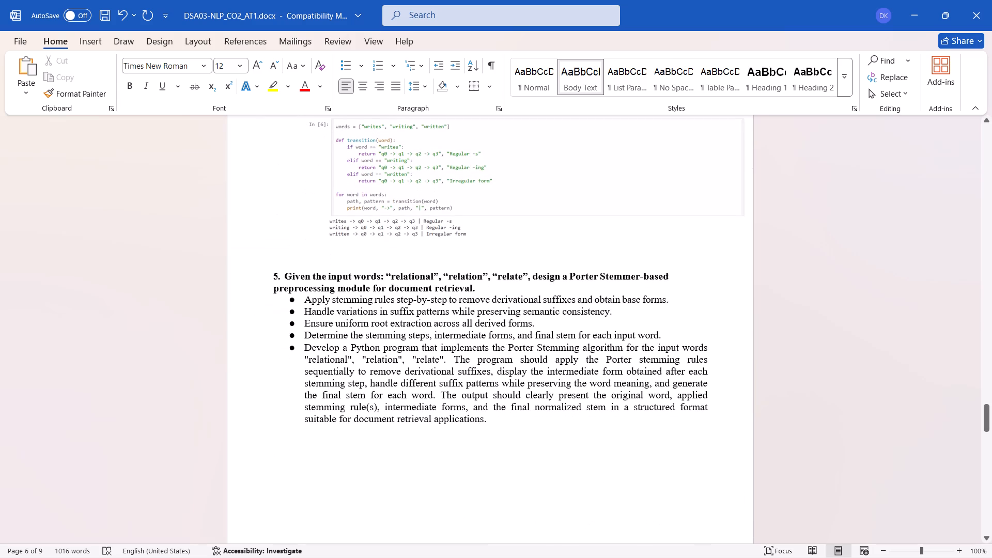
click(594, 231)
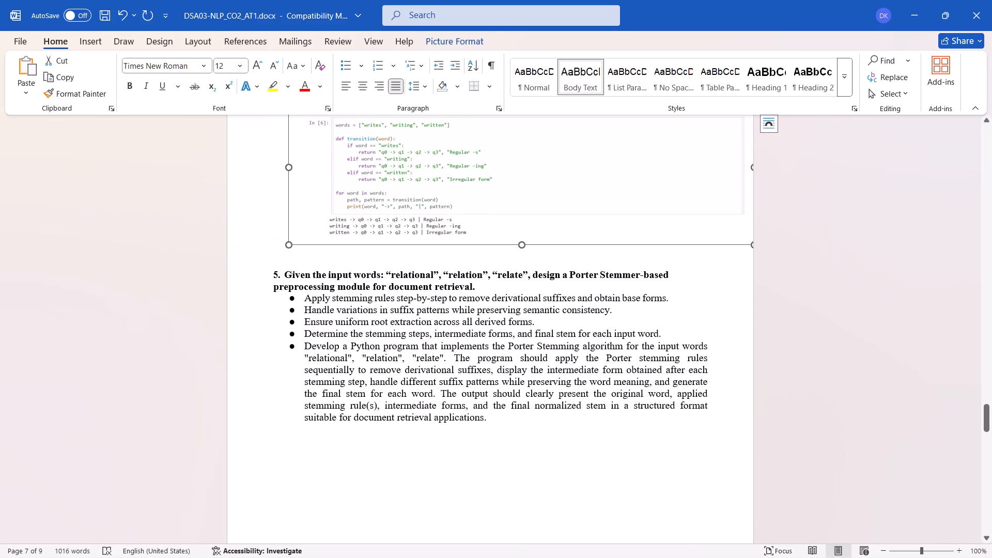
scroll(621, 230, up, 1)
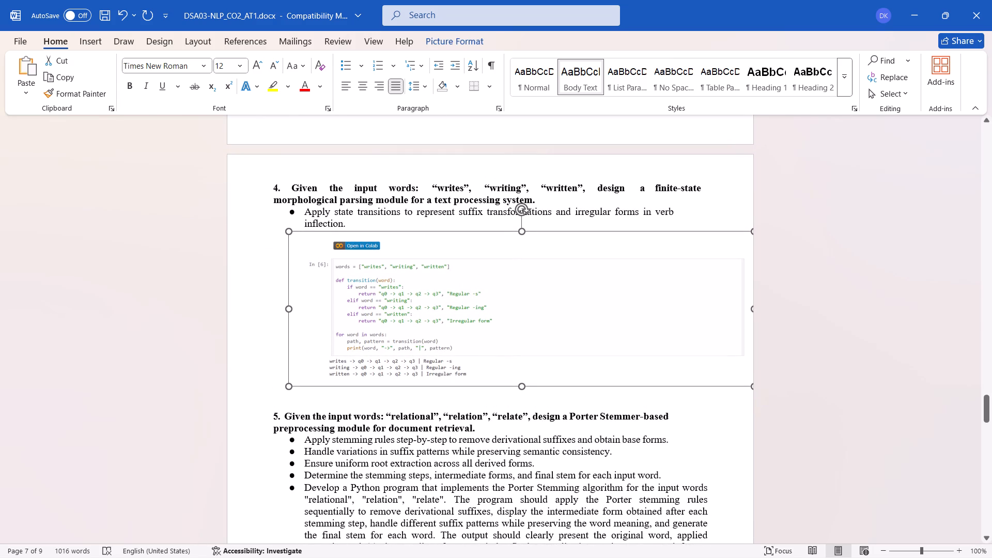
drag(318, 291, 296, 288)
drag(751, 307, 736, 307)
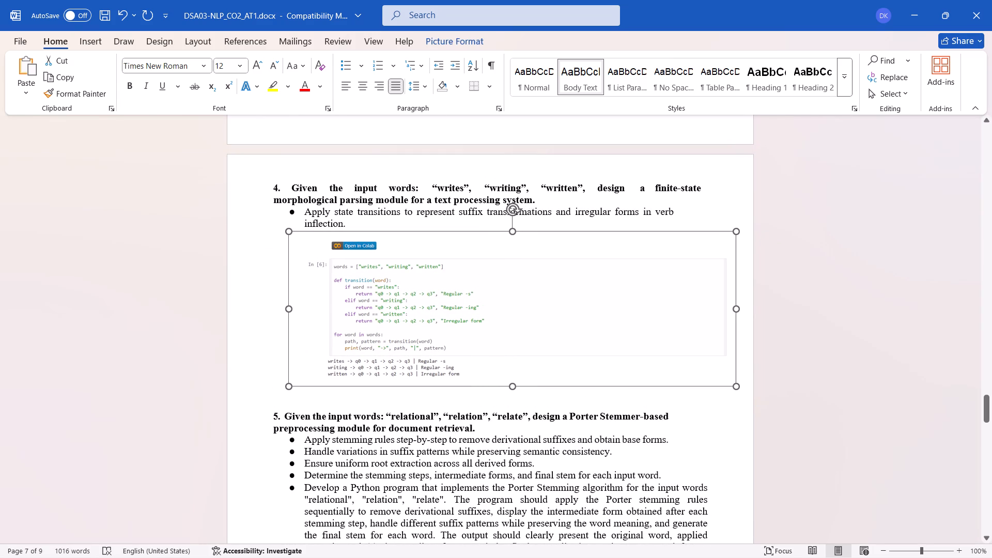
drag(736, 307, 736, 306)
click(746, 360)
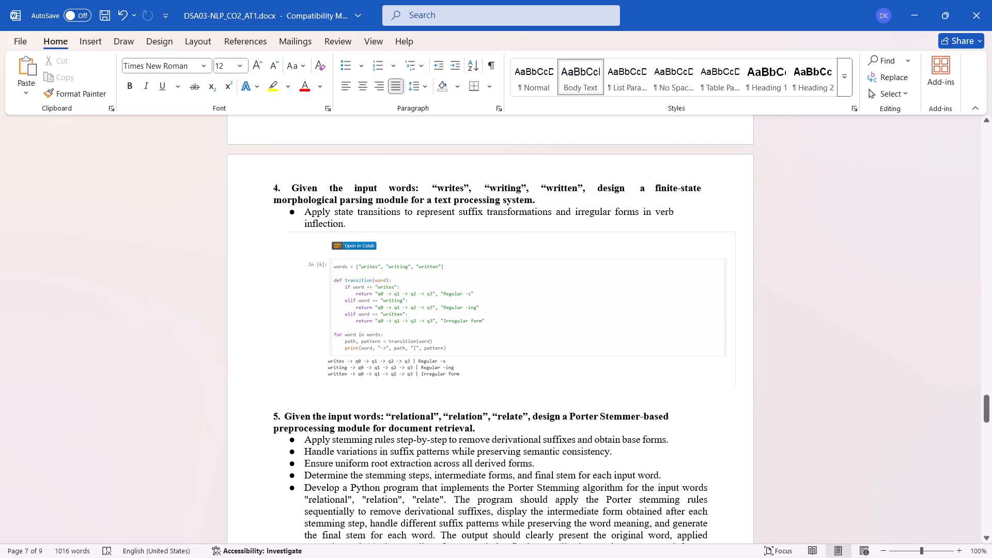
Paste the copied question 4 text, starting at the "Differentiate between regular and irregular" bullet, on a new line below the 4(a) screenshot.
key(Return)
key(ctrl+v)
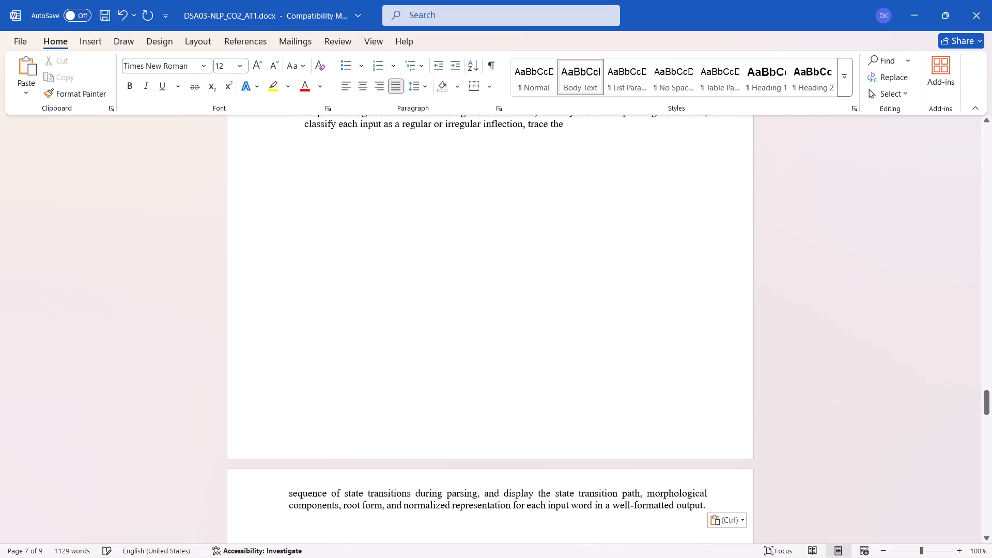
Delete the two blank lines above the question 4 heading.
scroll(658, 298, up, 1)
scroll(555, 353, up, 1)
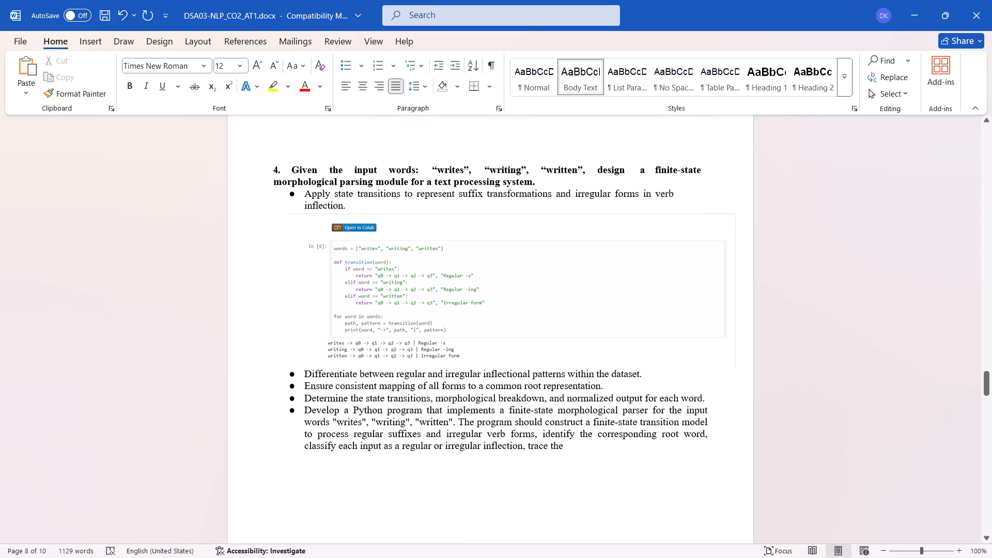
scroll(540, 384, up, 1)
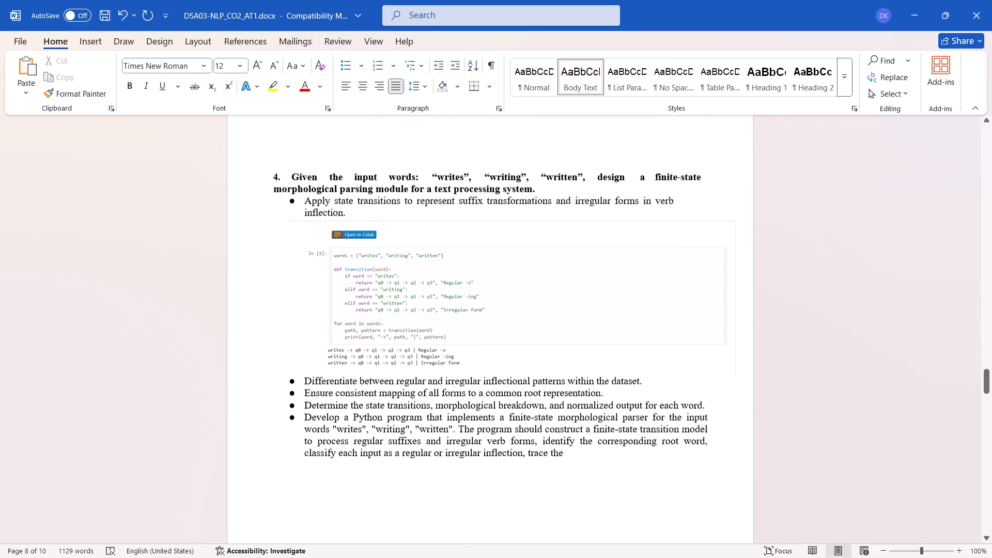
scroll(540, 384, up, 1)
click(407, 238)
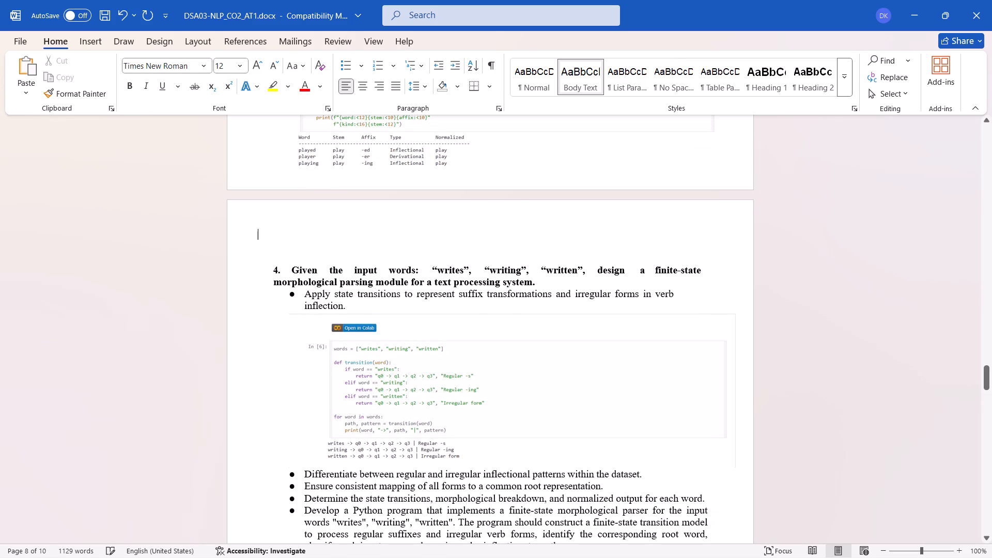
key(BackSpace)
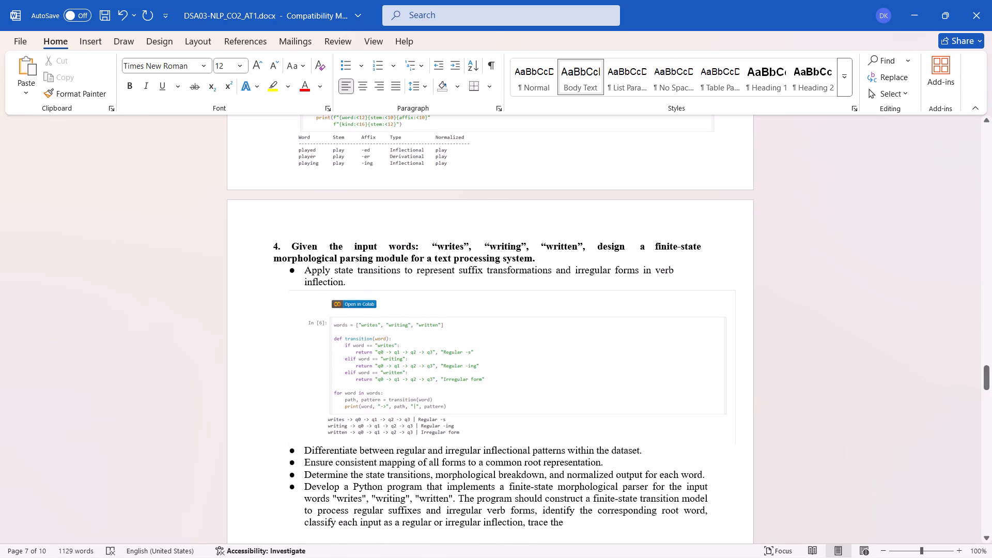
click(287, 212)
key(BackSpace)
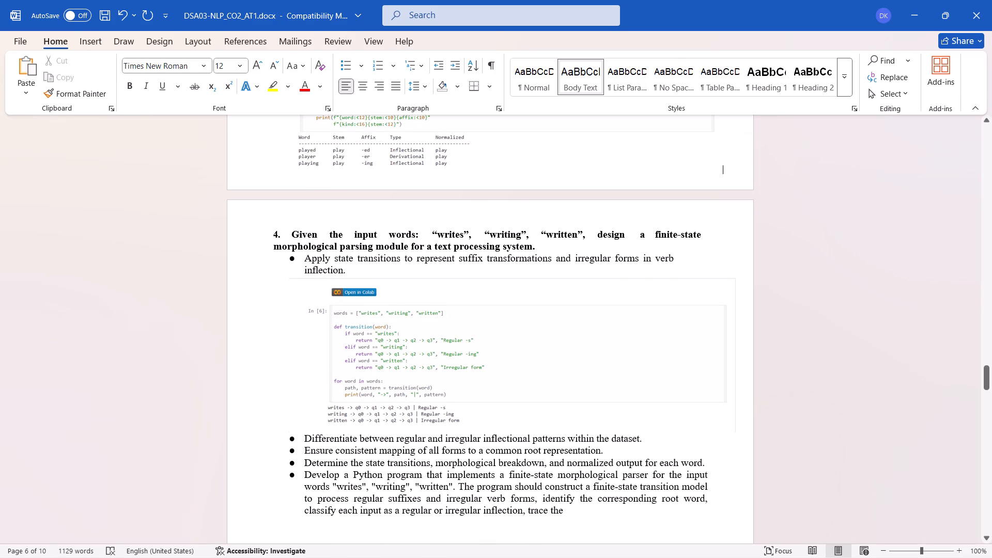
click(302, 216)
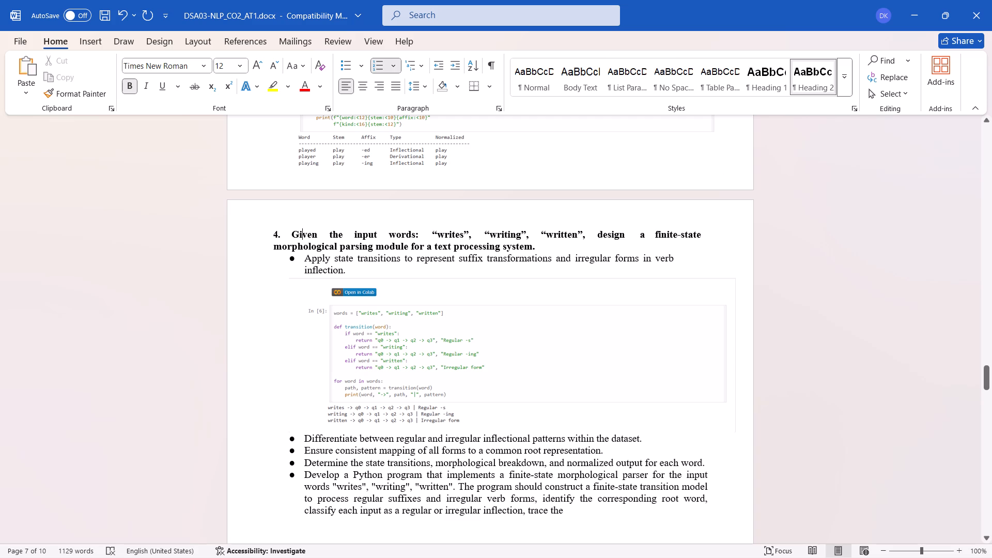
In Chrome, open the 4(b) "Differentiate between regular and irregular inflectional patterns" notebook and capture its code and output as a screenshot.
scroll(119, 415, down, 1)
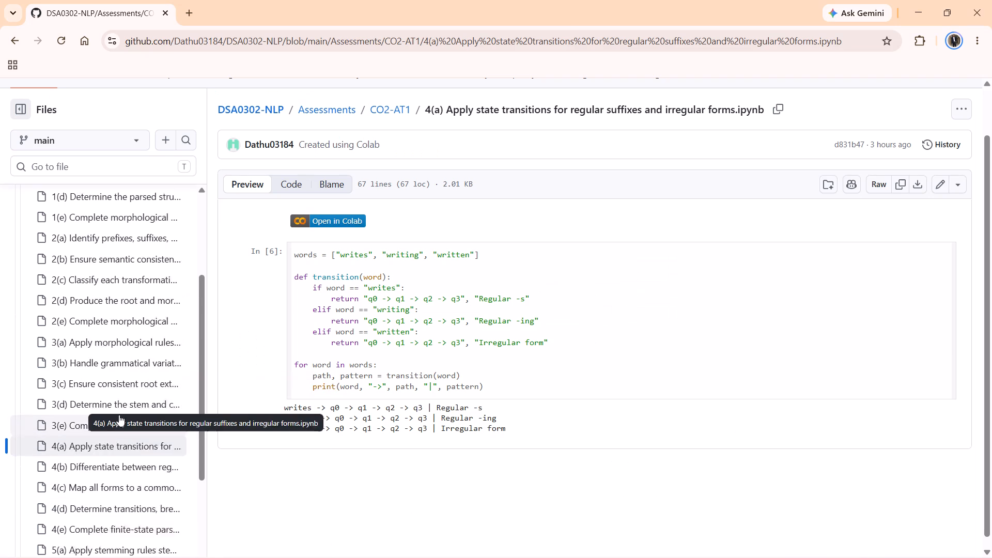
scroll(119, 415, down, 1)
click(88, 432)
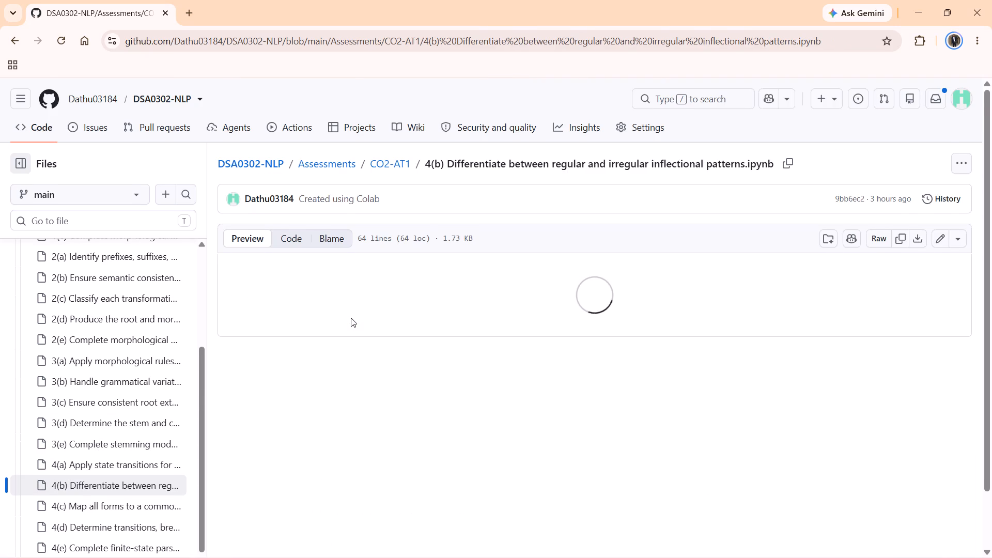
scroll(351, 318, down, 2)
key(Print)
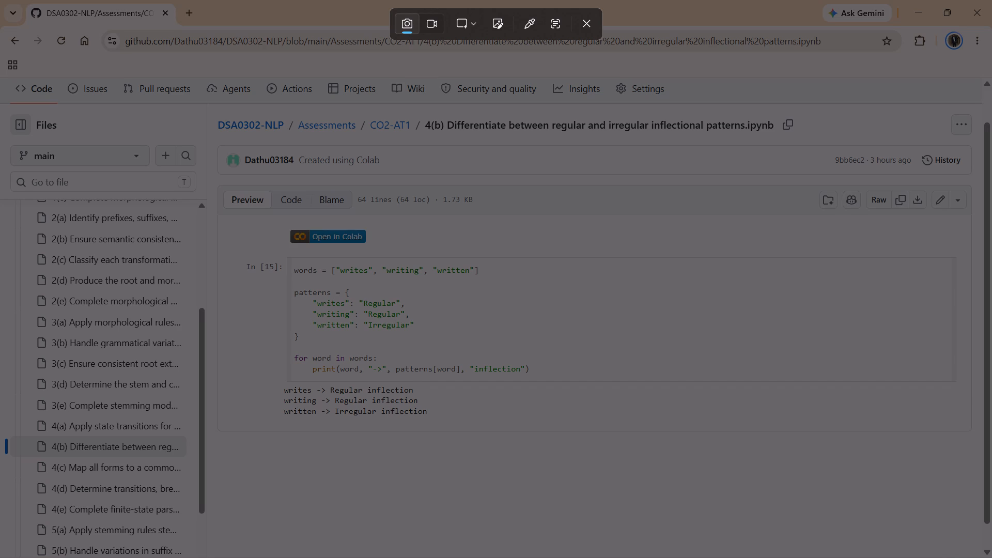
drag(218, 214, 908, 437)
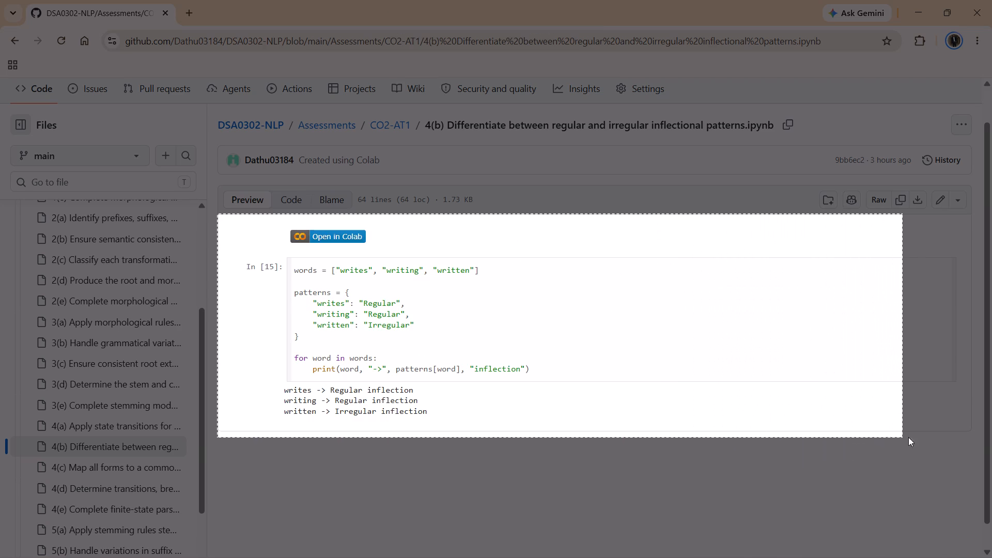
drag(908, 437, 970, 431)
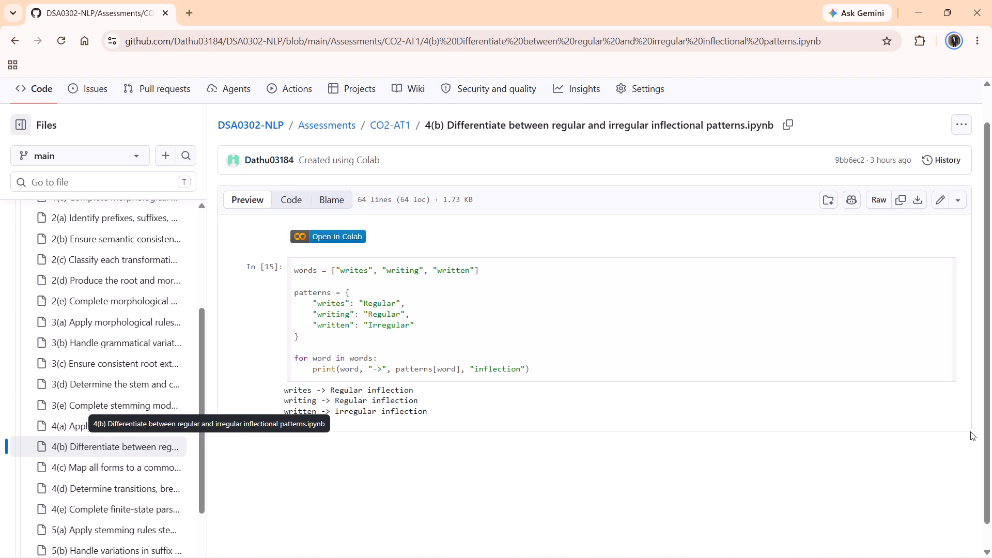
key(ctrl+c)
key(ctrl+c)
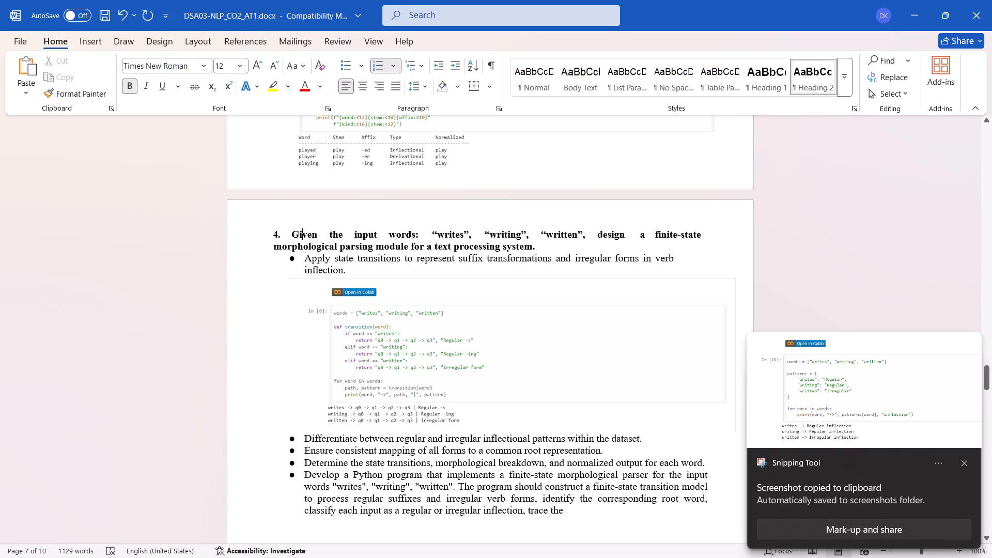
Back in Word, paste the 4(b) screenshot below question 4's paragraph ending "well-formatted output.".
scroll(558, 522, down, 1)
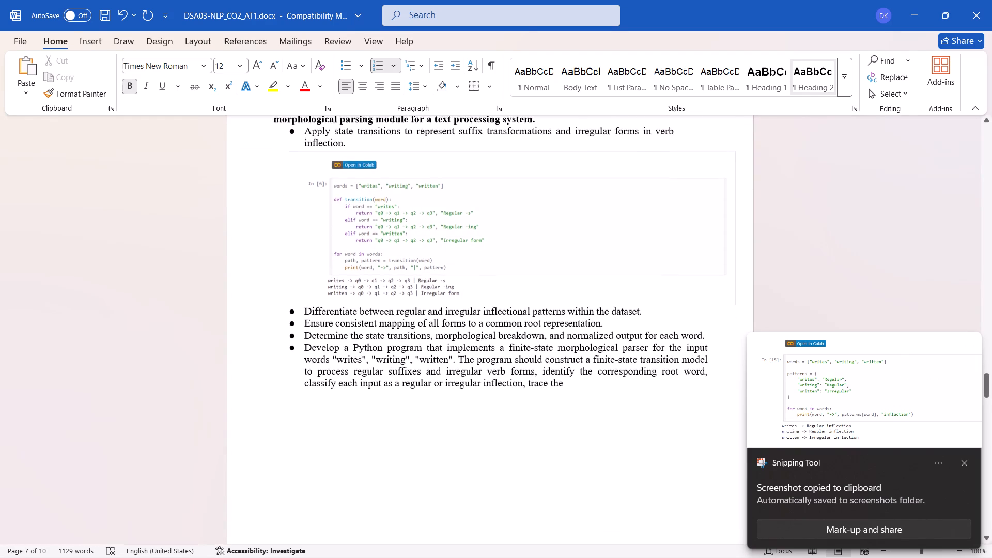
scroll(558, 522, down, 3)
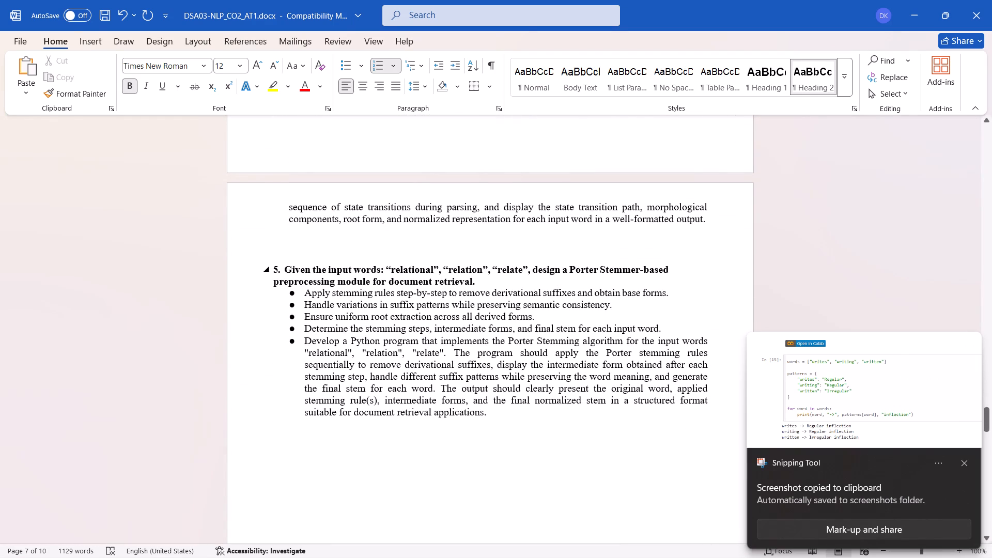
click(720, 234)
key(ctrl+v)
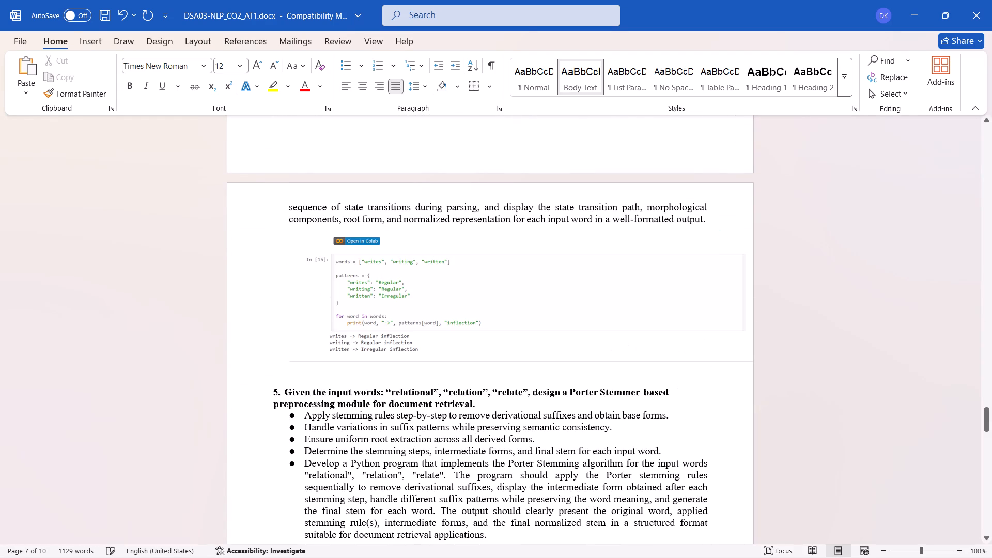
Copy and delete question 4's text from the "Ensure consistent mapping" bullet through "well-formatted output.", leaving the 4(b) screenshot under the second bullet.
drag(718, 215, 611, 105)
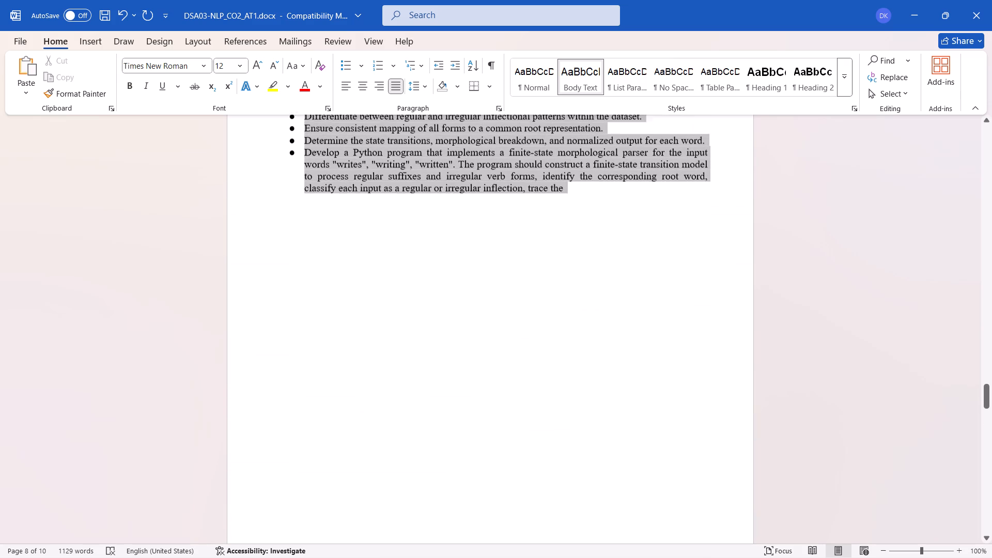
drag(611, 105, 304, 161)
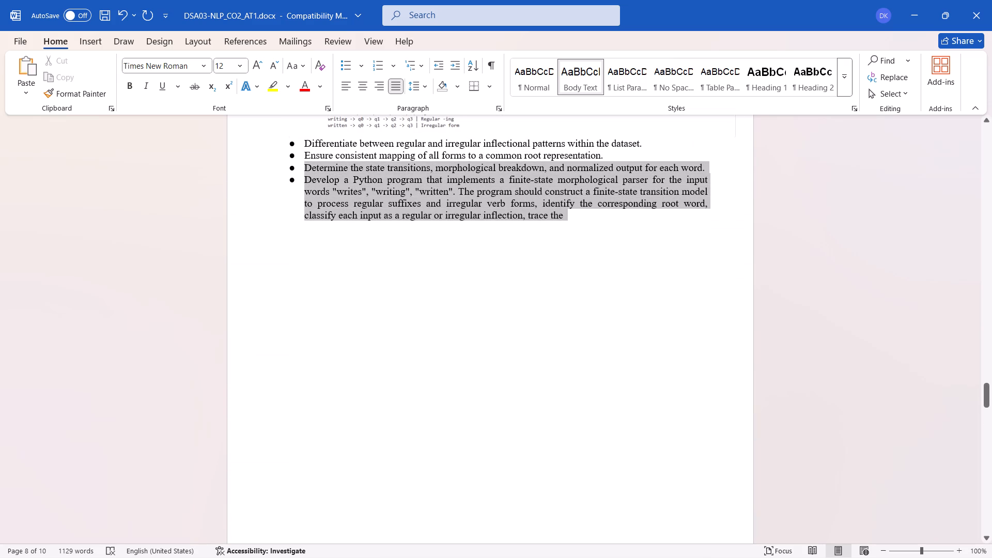
drag(304, 161, 304, 161)
key(ctrl+c)
key(BackSpace)
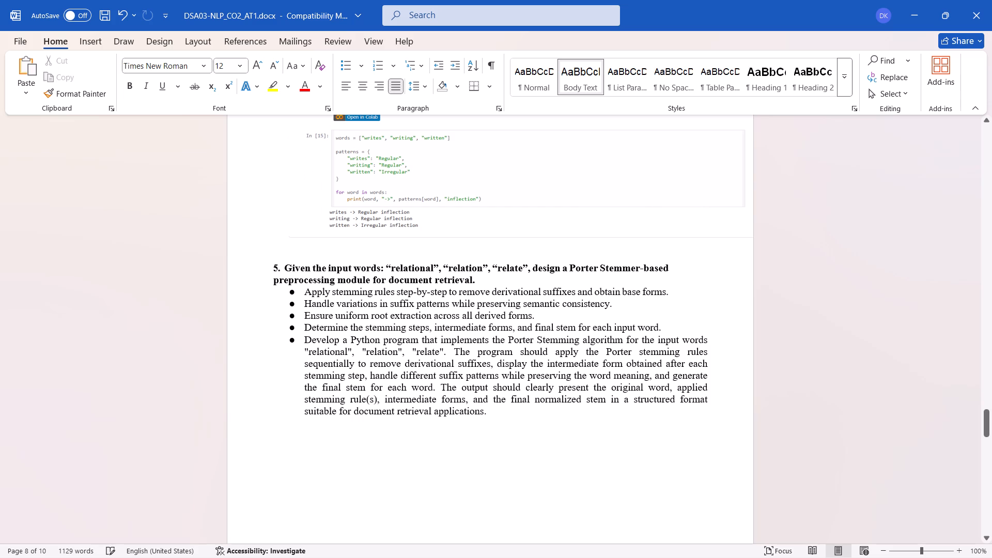
Narrow the 4(b) screenshot under the "Differentiate between regular and irregular" bullet so it fits within the page width.
scroll(304, 161, up, 1)
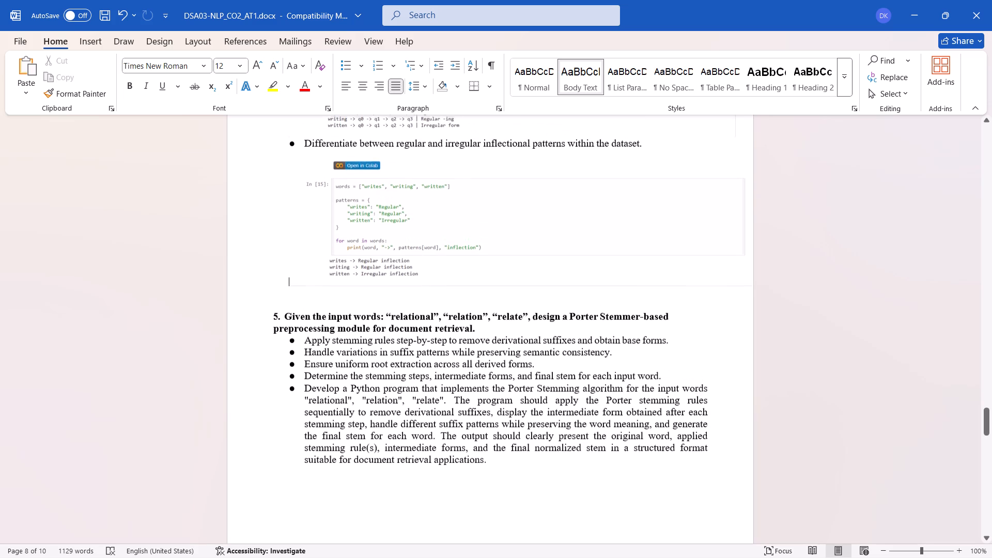
scroll(304, 161, up, 1)
click(493, 284)
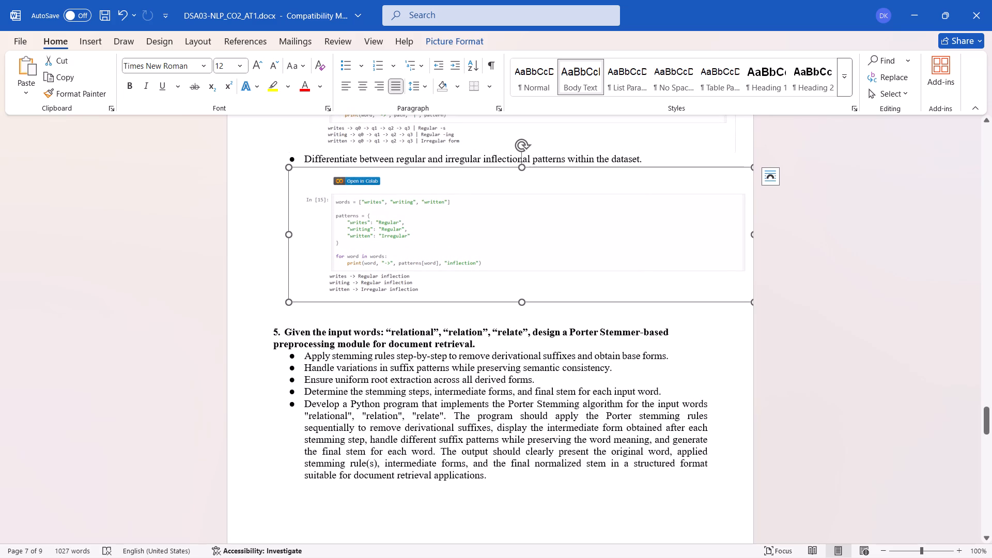
drag(752, 236, 745, 235)
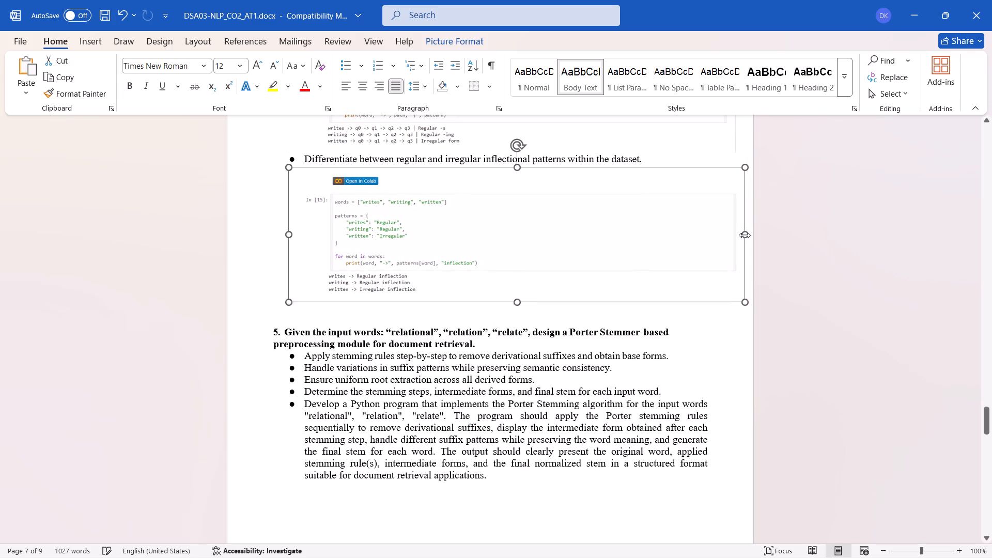
Paste the copied text starting at the "Ensure consistent mapping" bullet on a new line below the 4(b) screenshot.
click(751, 259)
key(Return)
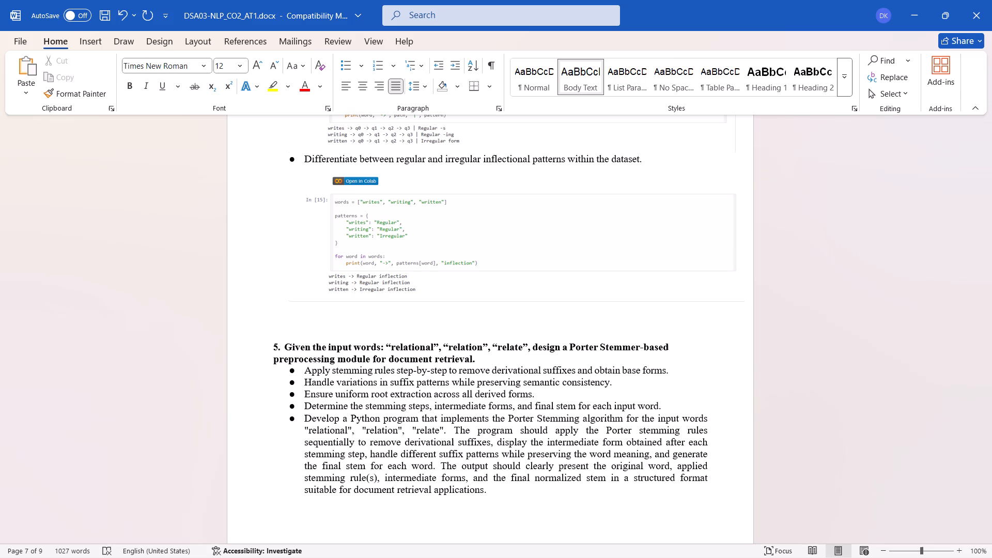
key(ctrl+v)
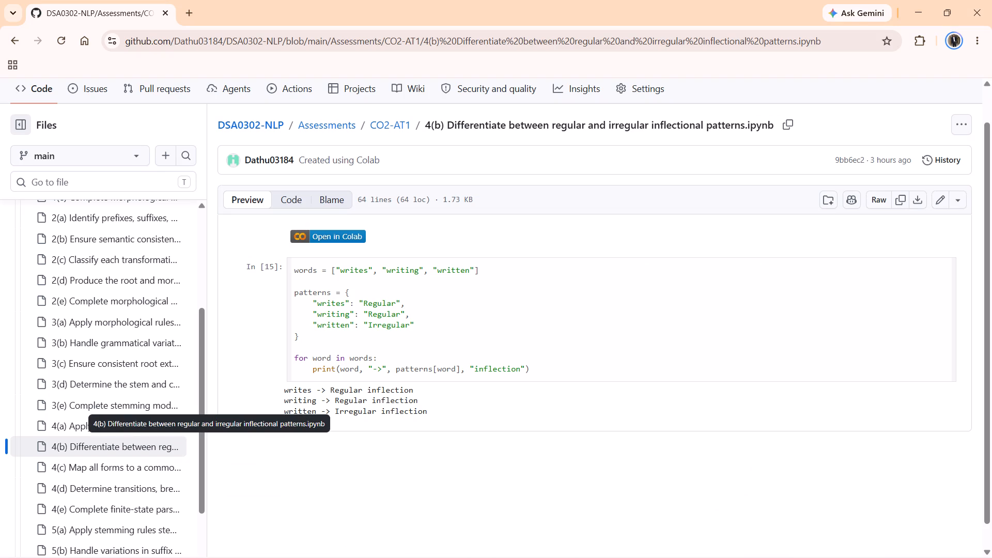
In Chrome, open the 4(c) "Map all forms to a common root representation" notebook and capture its code and output as a screenshot.
click(107, 462)
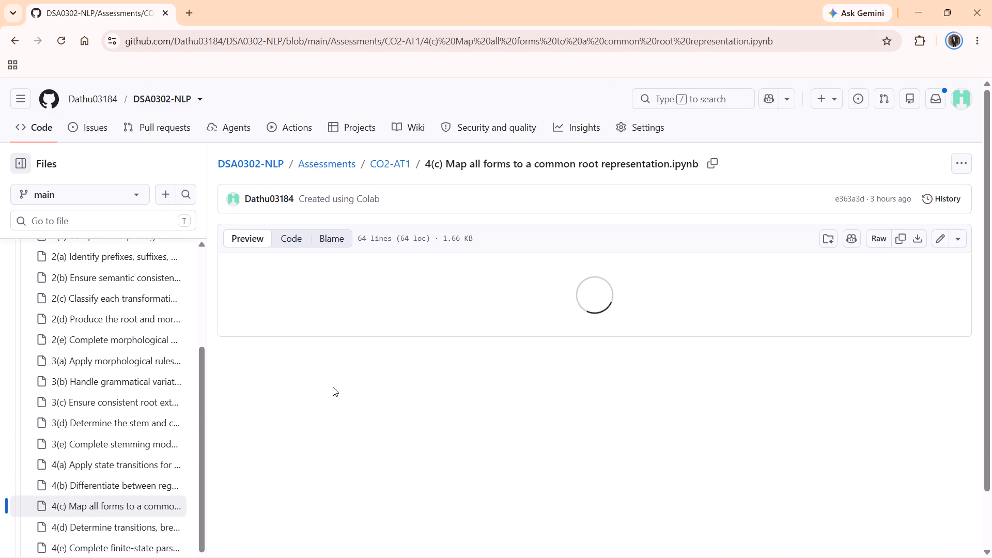
key(Print)
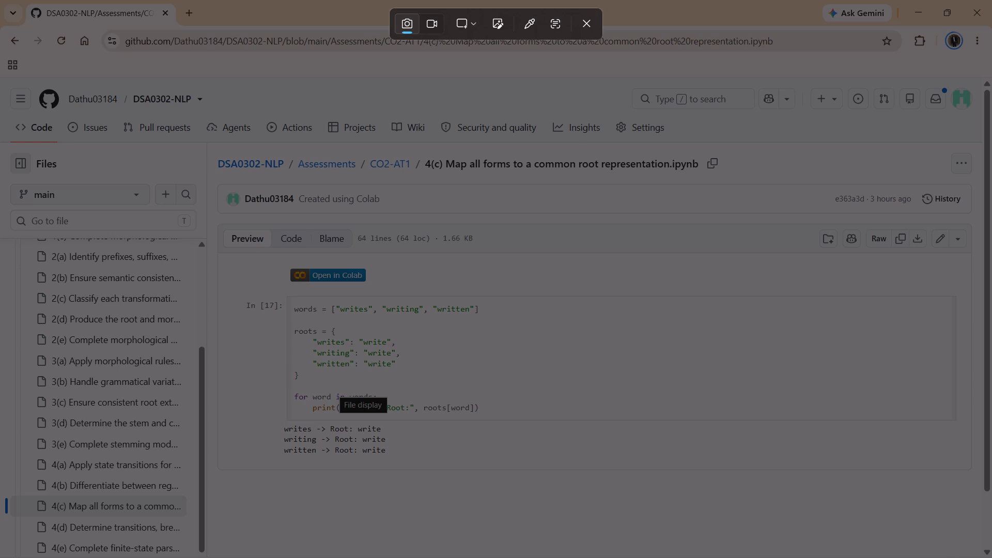
Snip the 4(c) notebook preview from the Colab badge through the three output lines and copy it.
drag(219, 254, 970, 475)
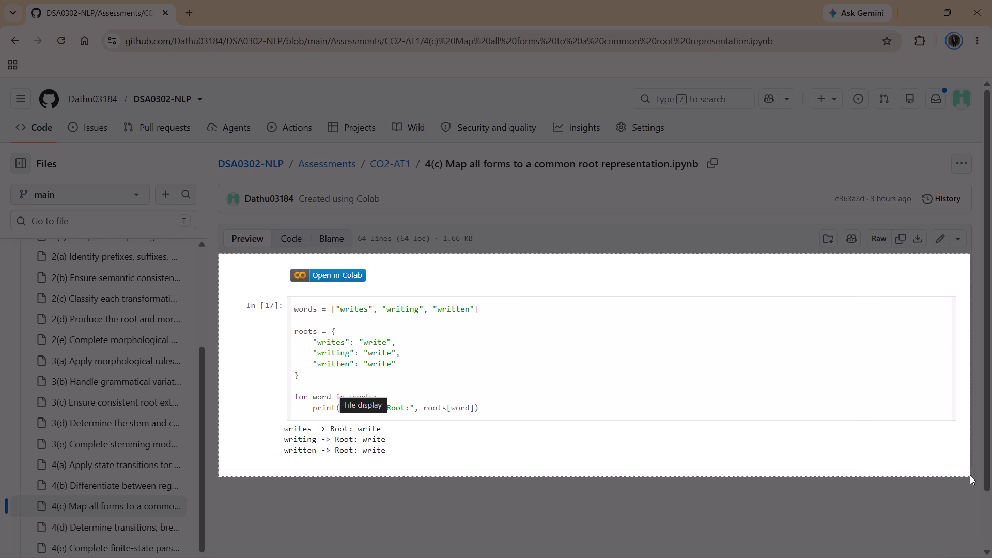
drag(970, 475, 971, 470)
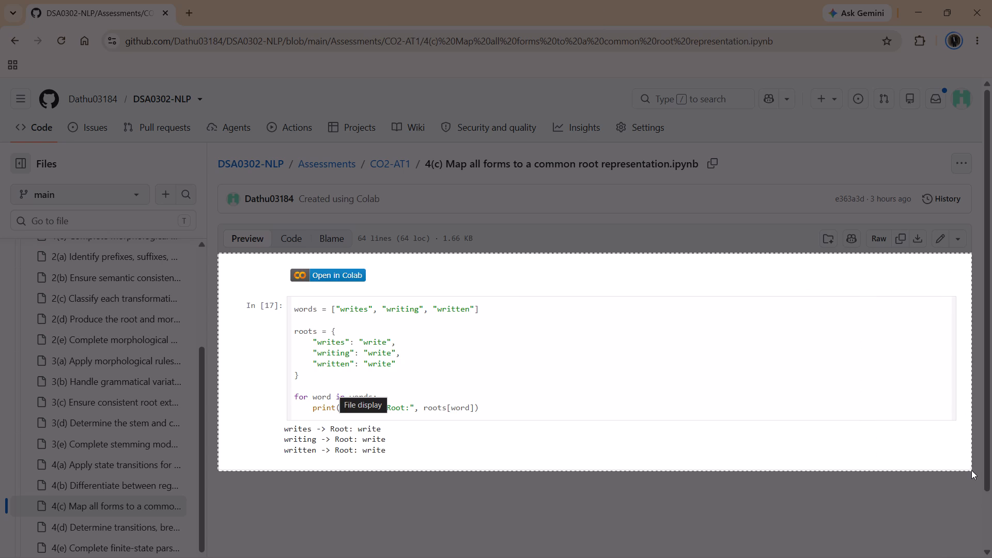
drag(971, 470, 972, 470)
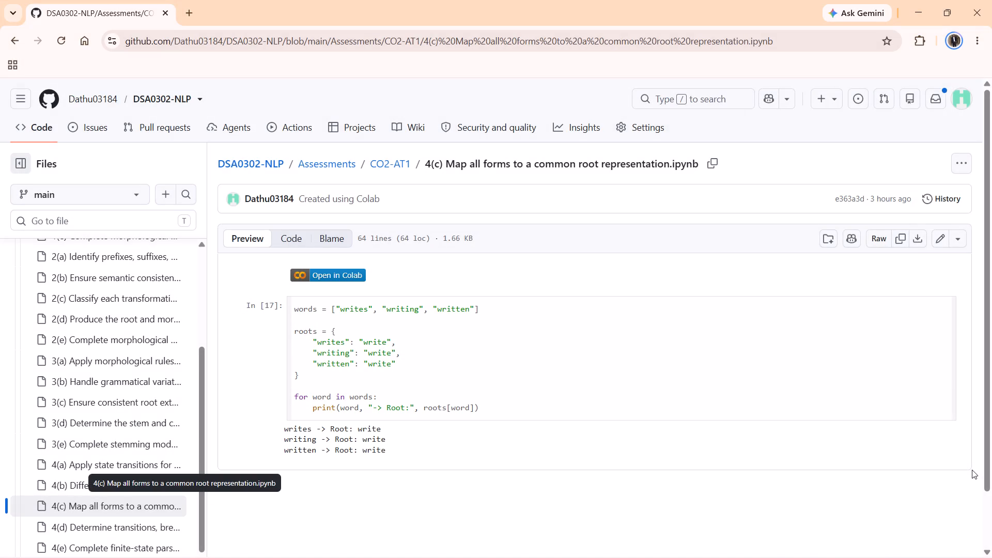
key(ctrl+c)
key(ctrl+c)
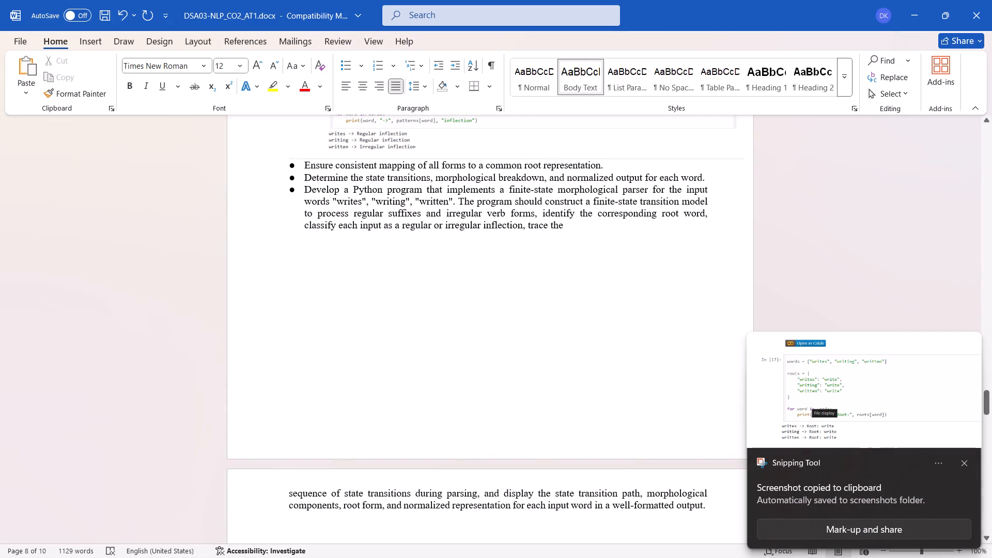
In Word, paste the 4(c) screenshot below question 4's closing text ending in "well-formatted output.".
key(ctrl+v)
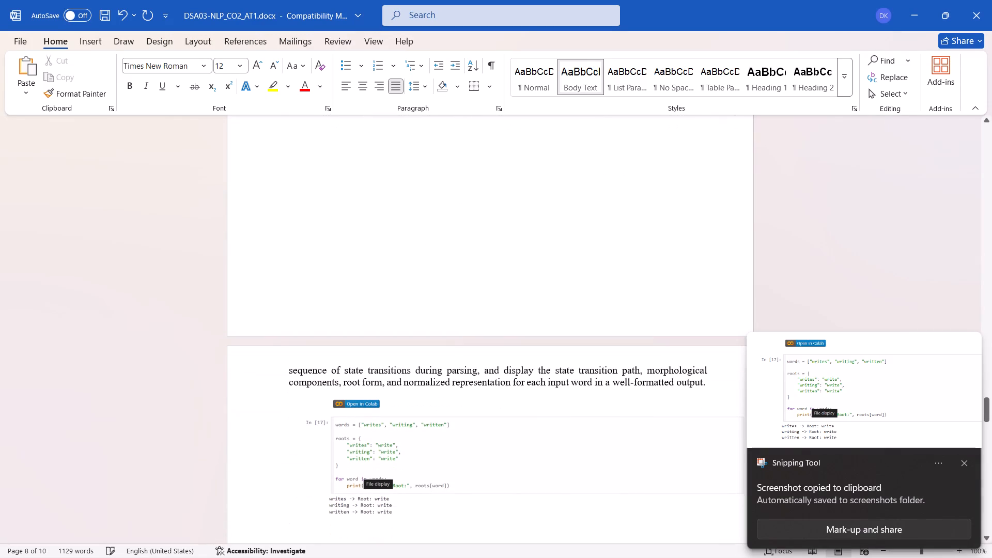
Copy and delete question 4's text from the "Determine the state transitions" bullet through "well-formatted output.", leaving the 4(c) screenshot under the "Ensure consistent mapping" bullet.
drag(715, 383, 519, 204)
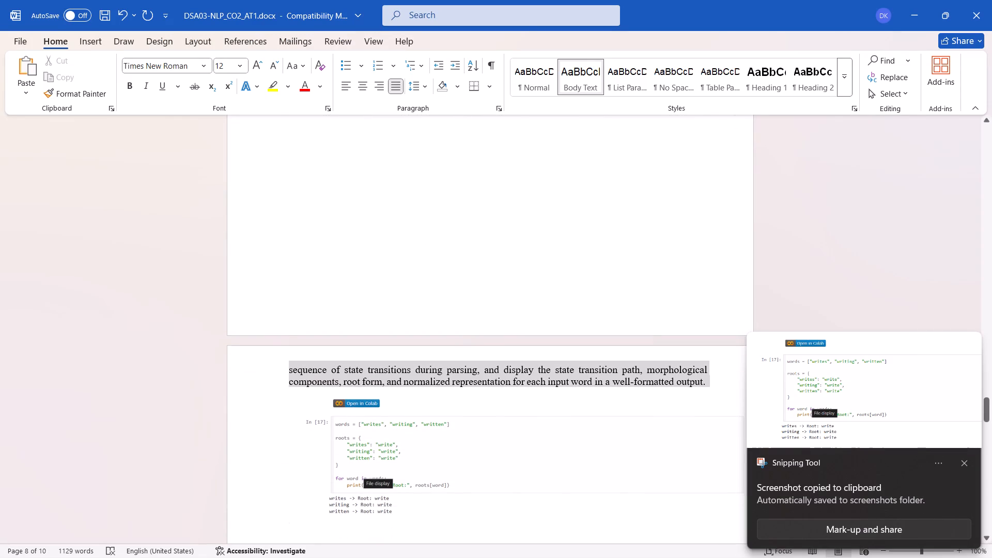
drag(519, 204, 322, 557)
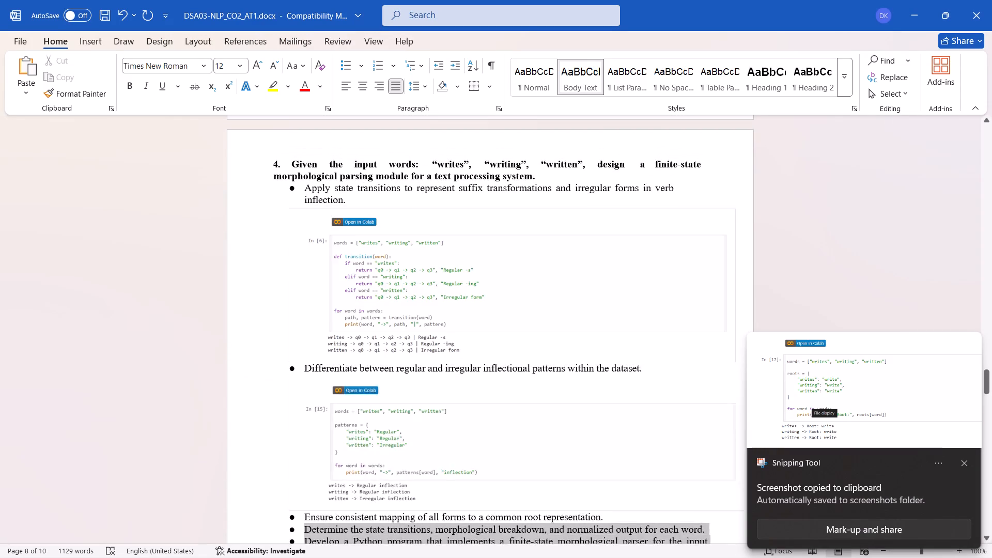
drag(322, 557, 304, 438)
key(ctrl+c)
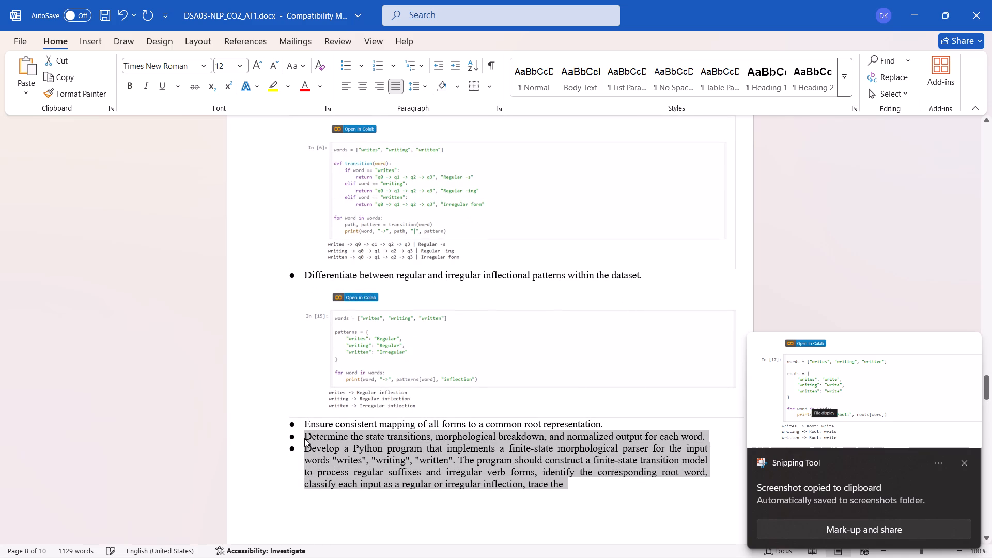
key(BackSpace)
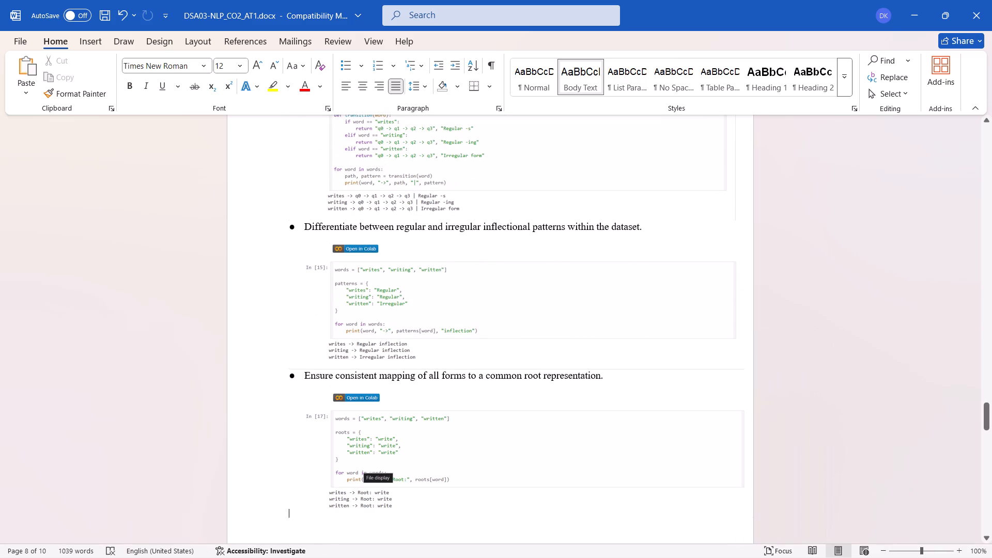
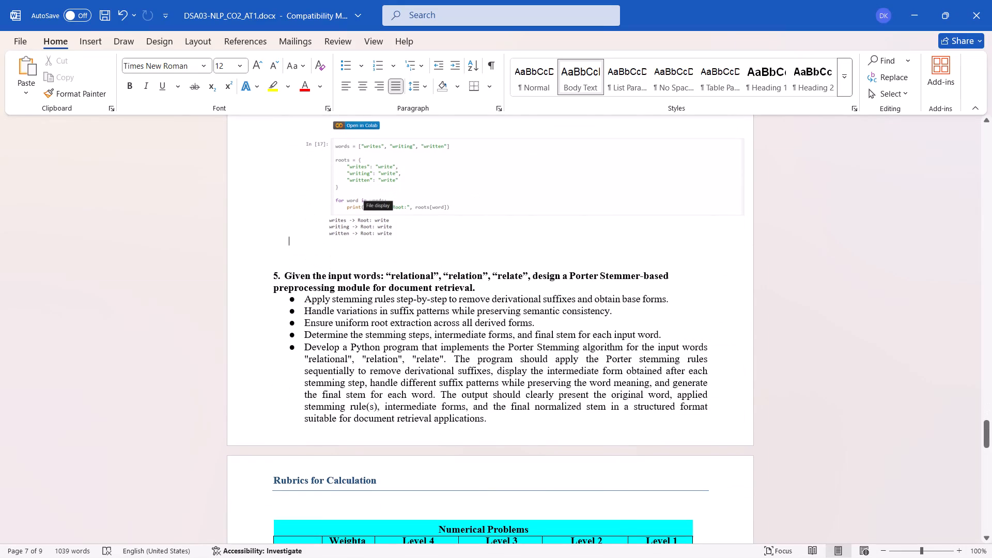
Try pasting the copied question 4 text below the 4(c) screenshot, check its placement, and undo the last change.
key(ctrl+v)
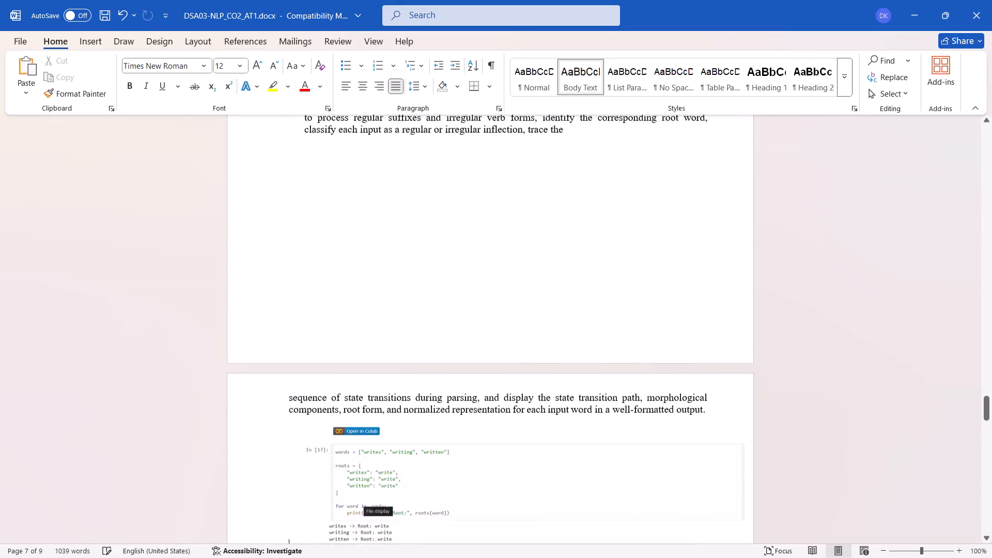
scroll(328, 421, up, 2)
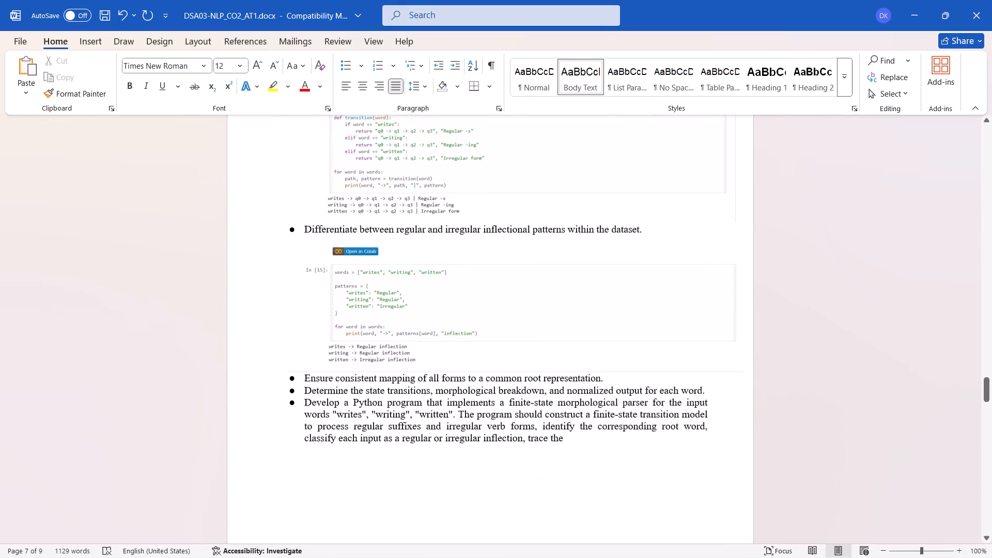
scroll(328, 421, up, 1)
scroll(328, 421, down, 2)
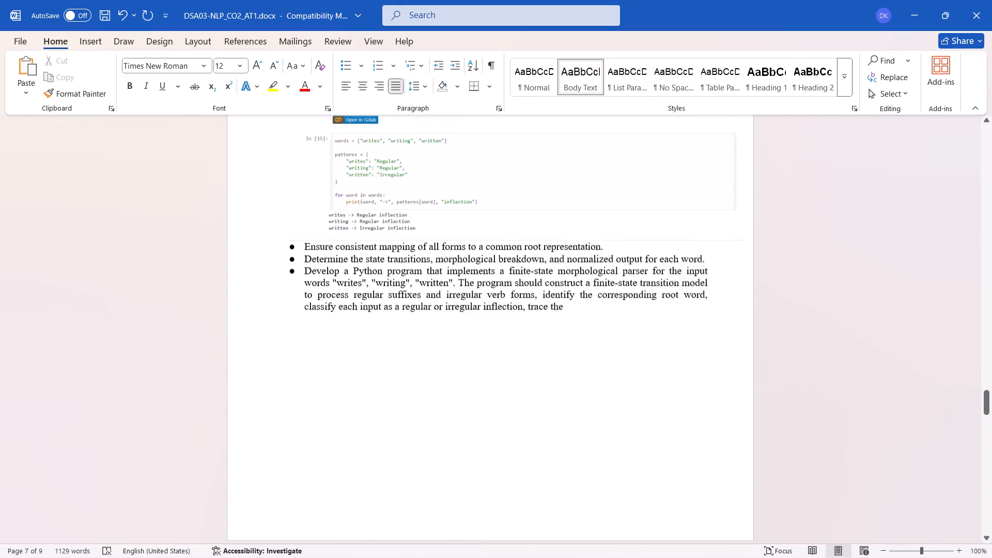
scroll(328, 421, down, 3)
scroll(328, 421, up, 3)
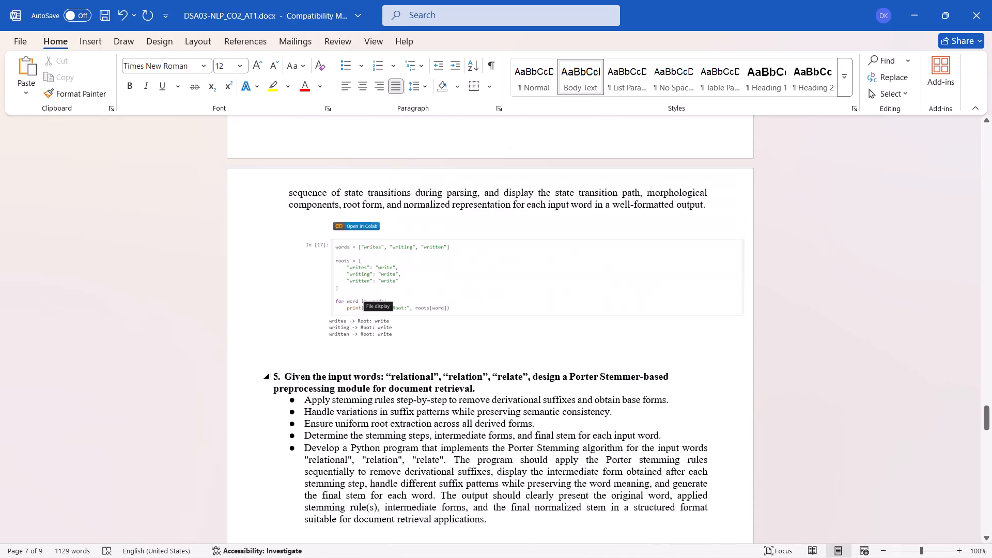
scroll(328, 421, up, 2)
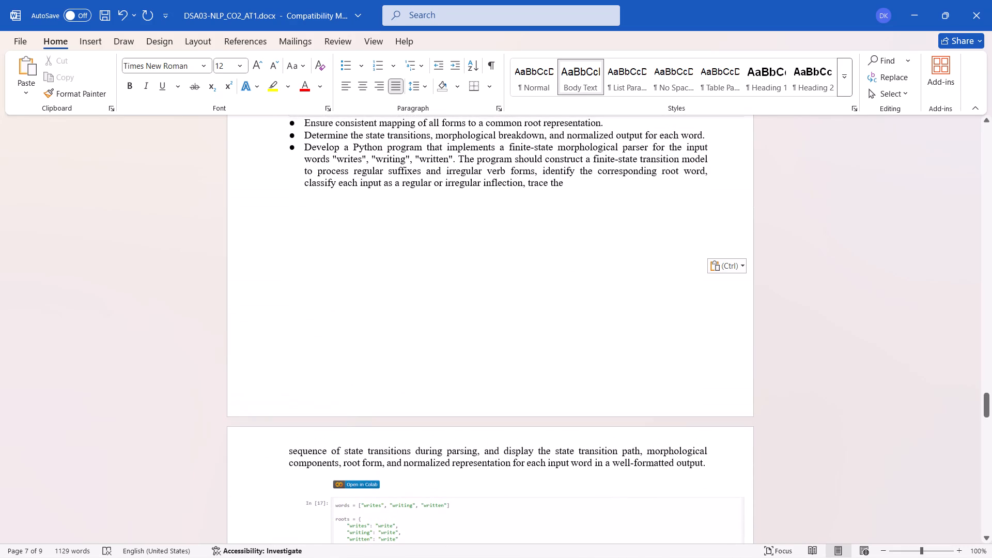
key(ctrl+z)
Insert two blank lines above the question 4 heading, below the preceding "played, player, playing" screenshot.
scroll(328, 421, up, 2)
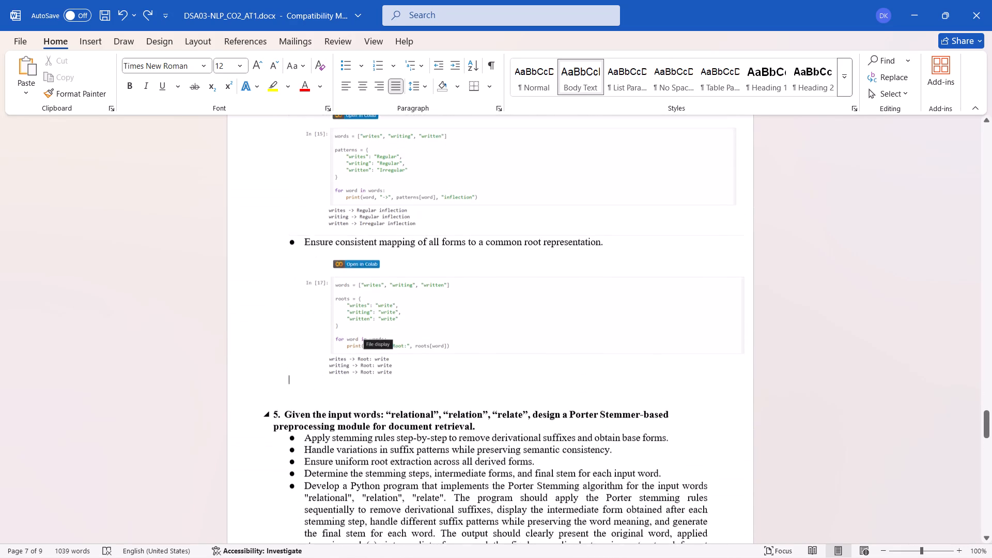
scroll(328, 421, up, 2)
scroll(328, 421, down, 1)
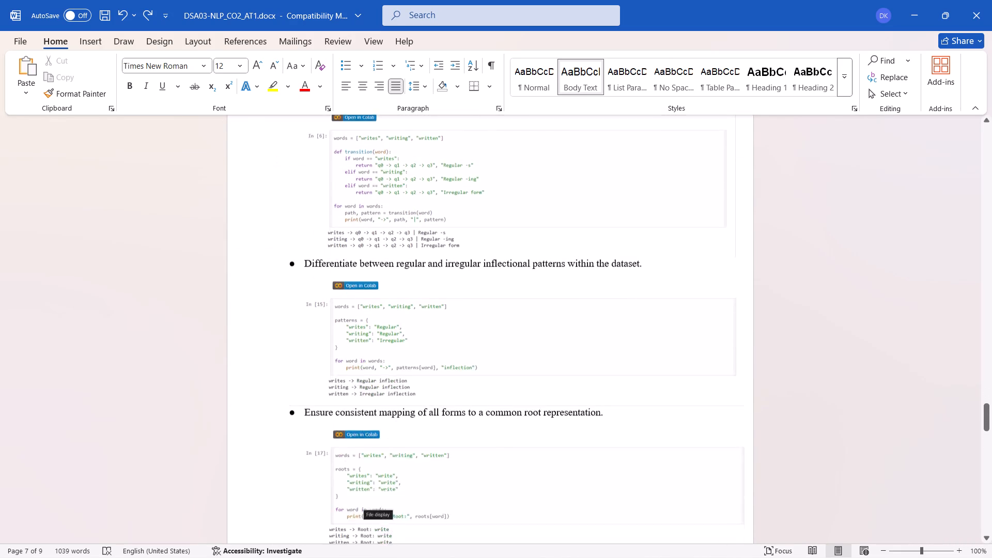
scroll(328, 421, down, 1)
scroll(328, 421, up, 2)
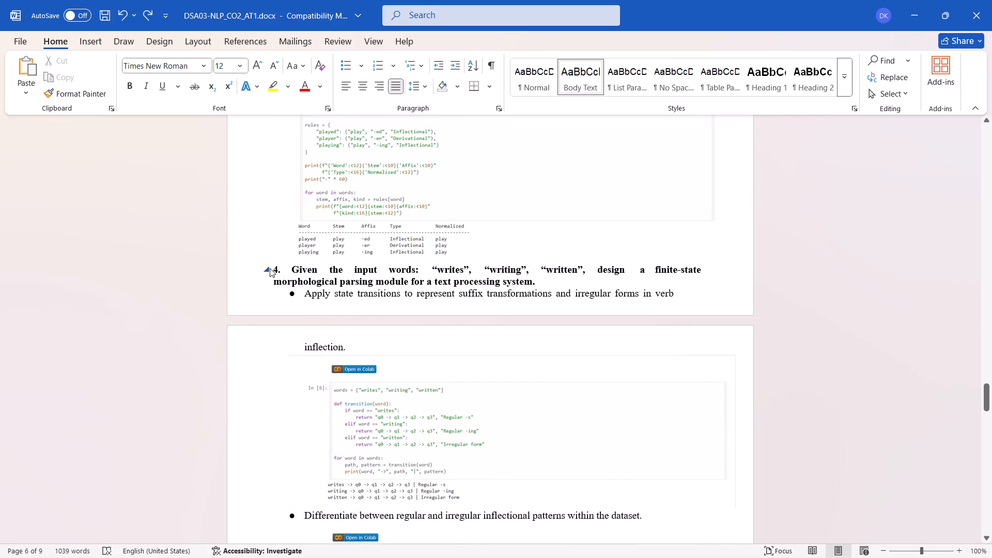
click(270, 268)
click(270, 268)
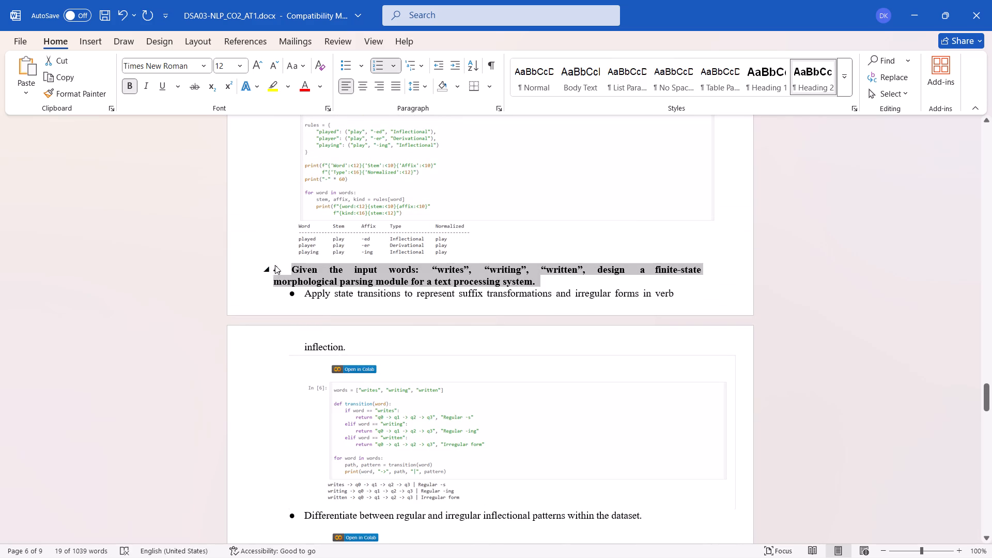
click(286, 266)
key(Left)
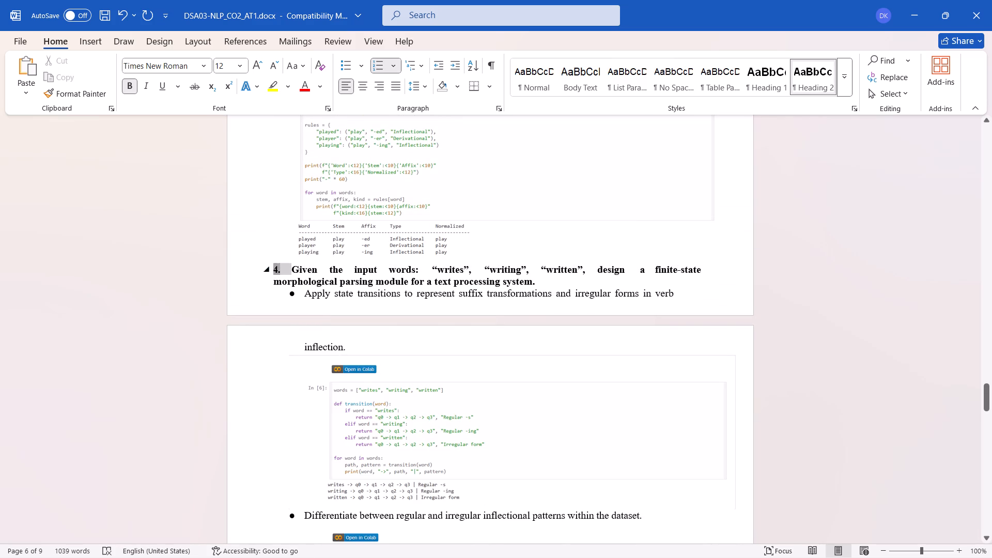
key(Left)
key(Return)
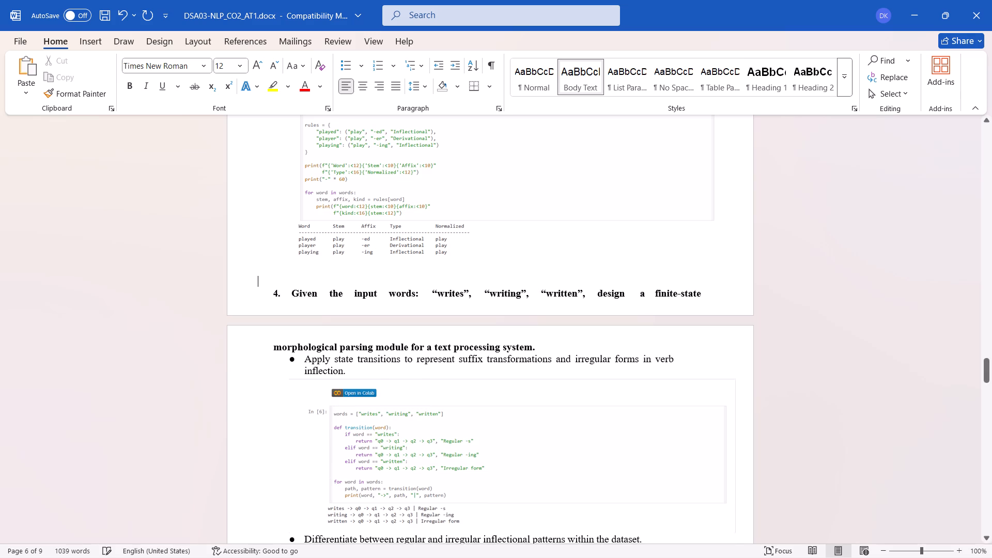
key(Return)
Narrow the 4(c) screenshot under the "Ensure consistent mapping" bullet so it fits within the page width.
scroll(286, 266, down, 5)
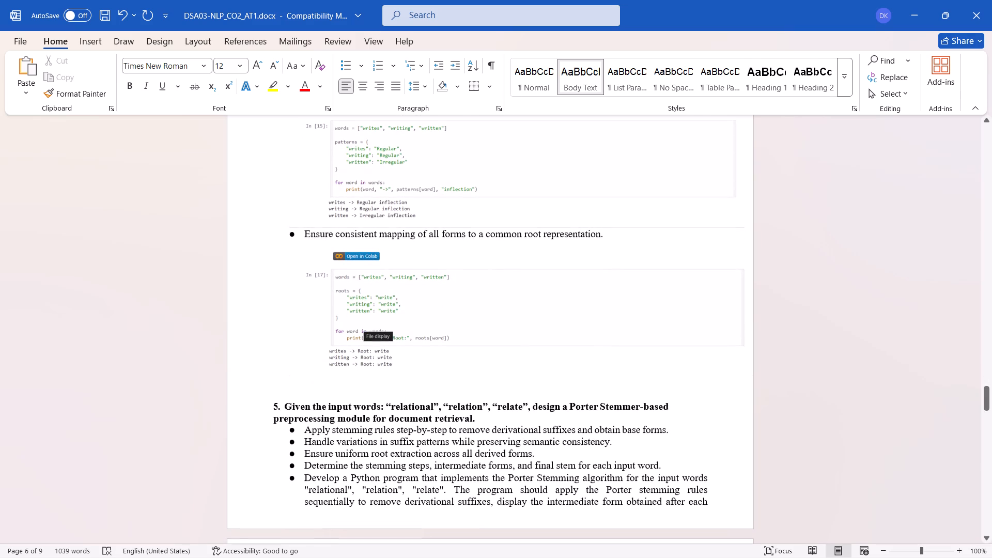
click(530, 336)
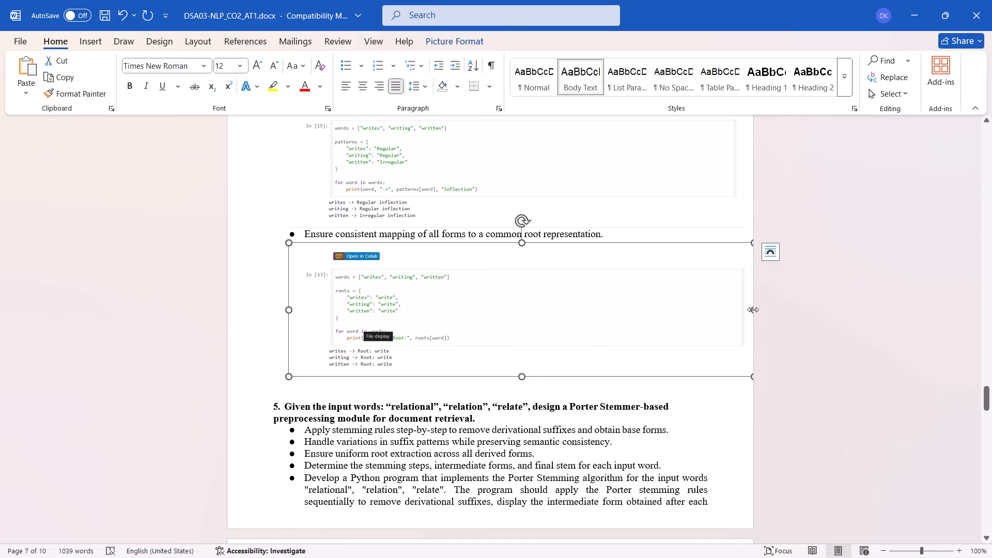
drag(752, 309, 742, 309)
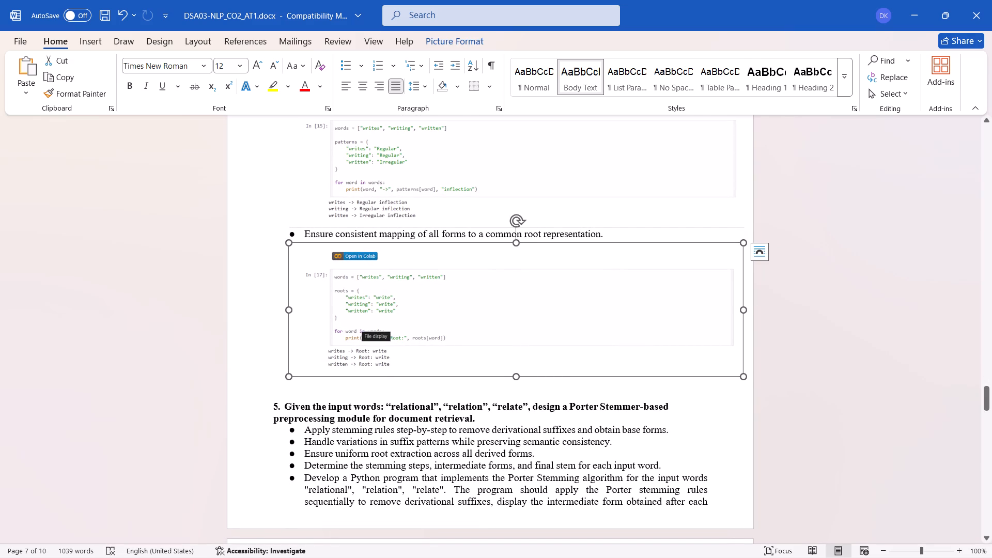
Paste the copied question 4 text on a new line directly below the 4(c) screenshot.
click(749, 325)
key(Return)
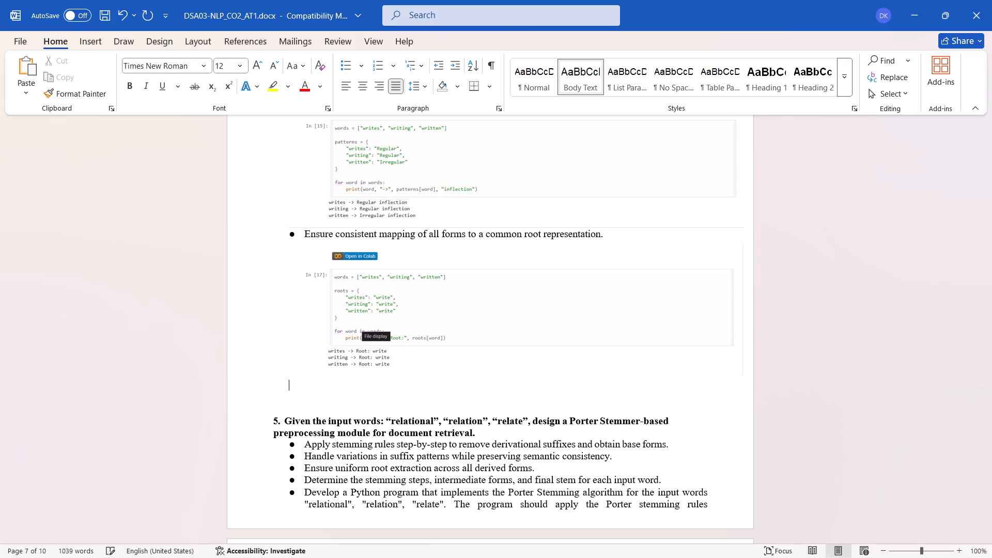
key(ctrl+v)
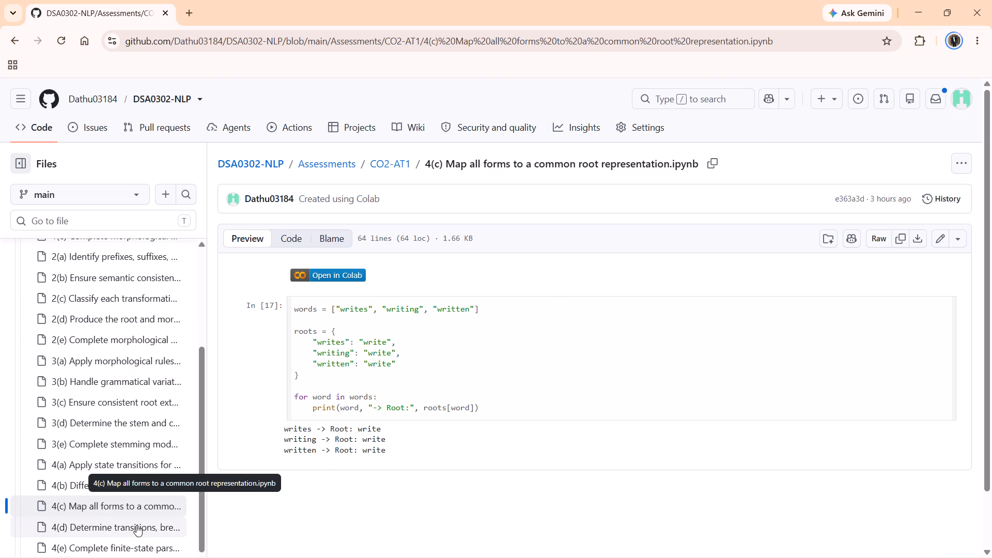
In Chrome, open the "4(d) Determine transitions, breakdown, and normalized output.ipynb" notebook from the CO2-AT1 folder, reloading the page if needed.
click(130, 529)
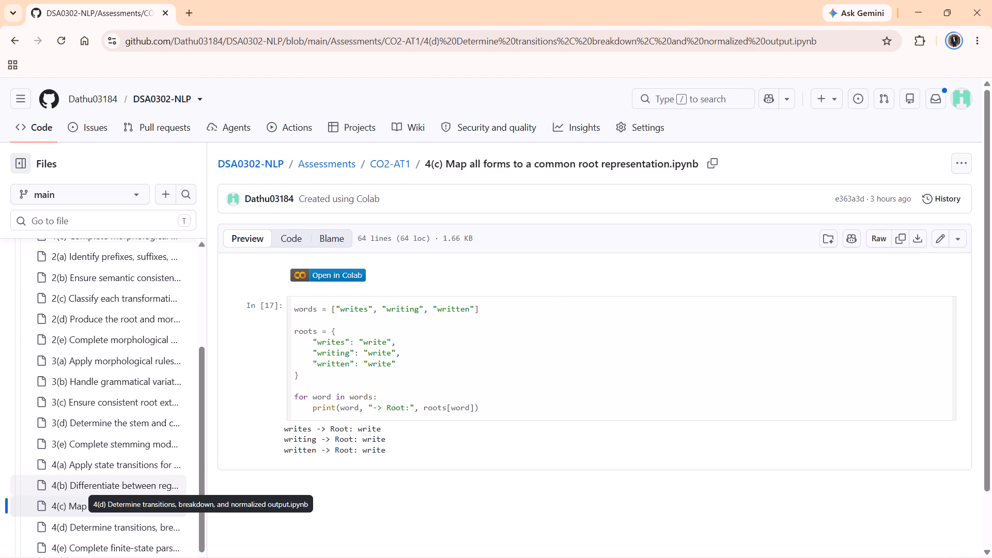
drag(87, 515, 87, 525)
click(87, 525)
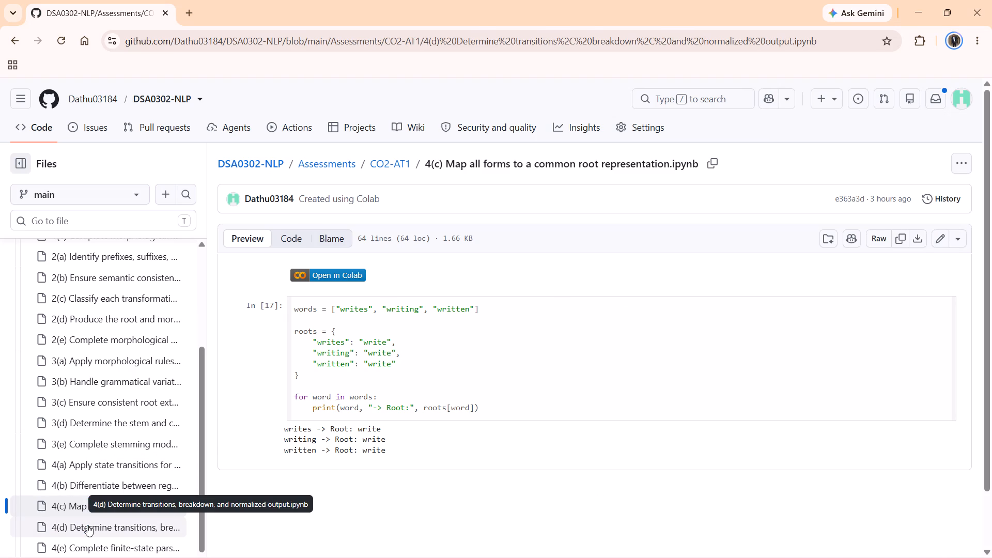
click(87, 525)
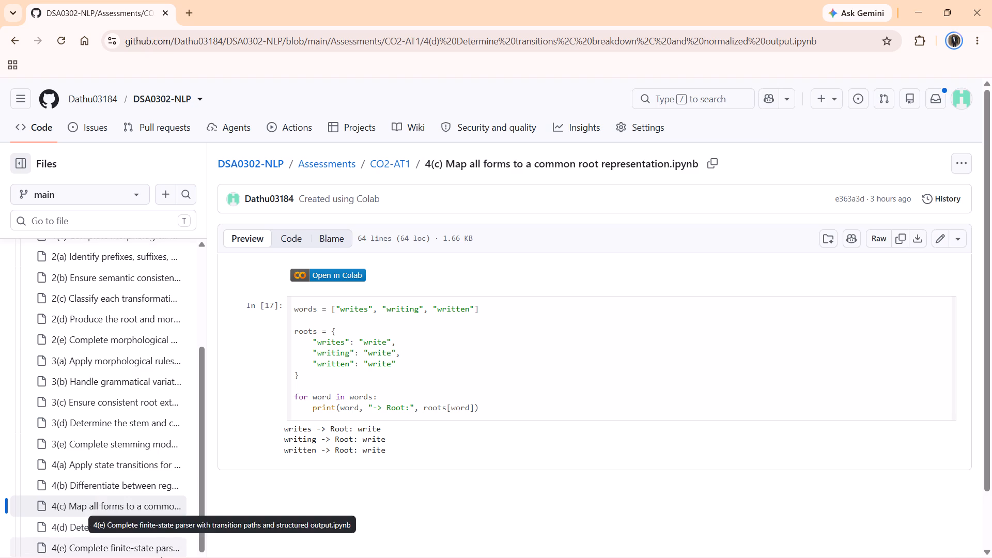
click(104, 518)
click(102, 524)
click(58, 531)
click(58, 531)
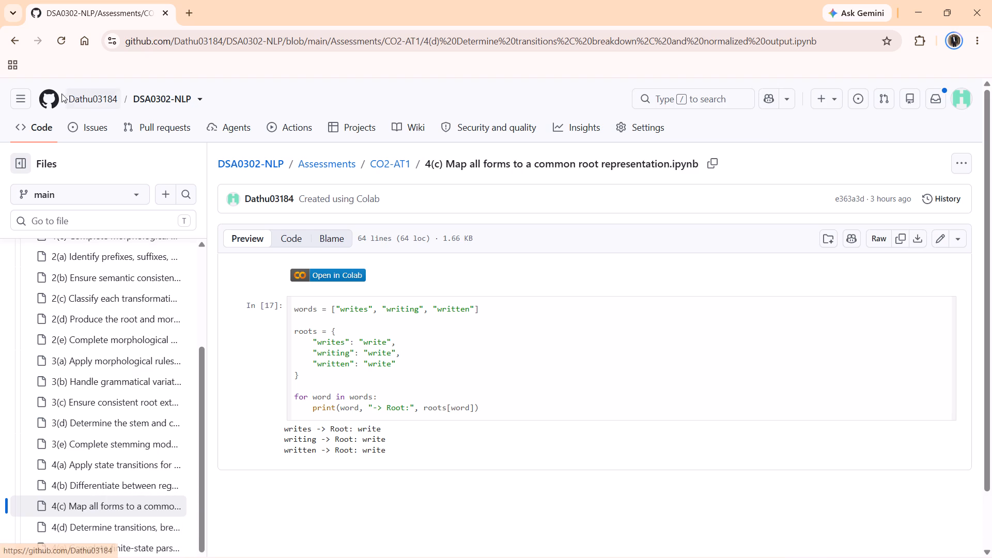
click(60, 38)
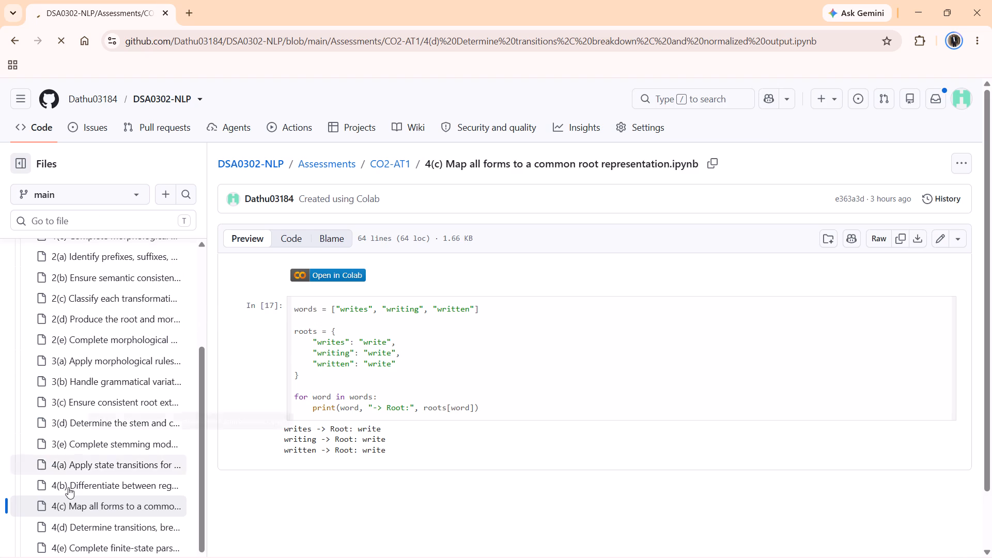
click(69, 536)
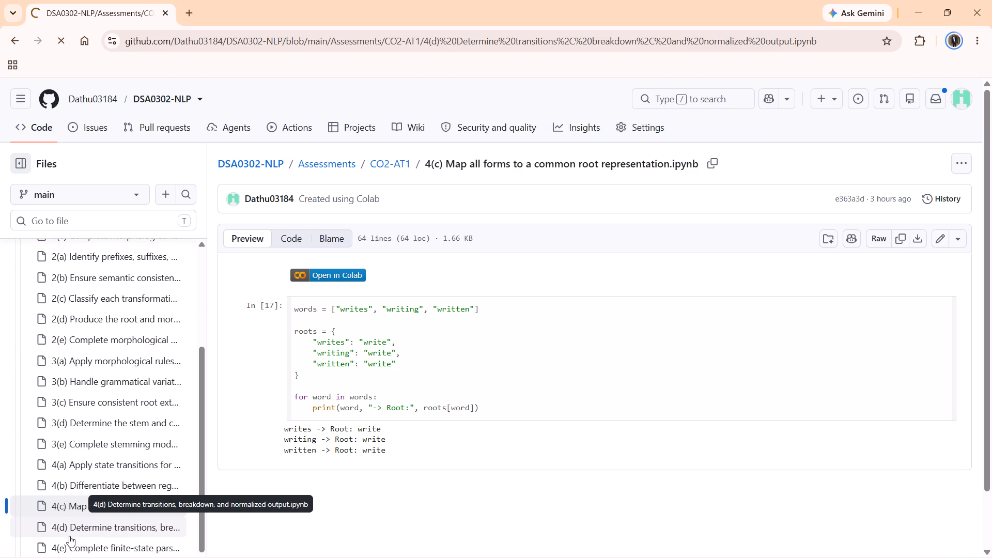
scroll(69, 536, down, 2)
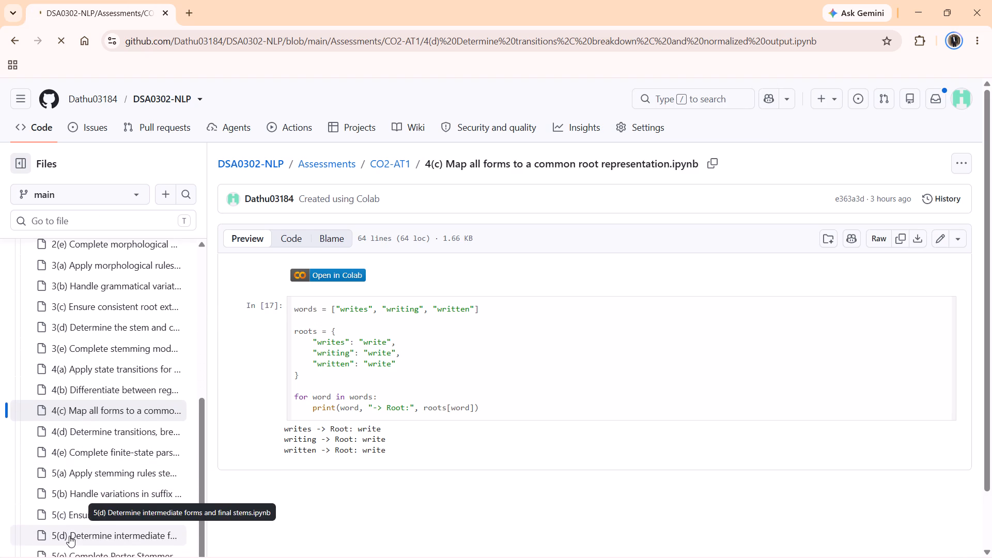
scroll(69, 536, down, 1)
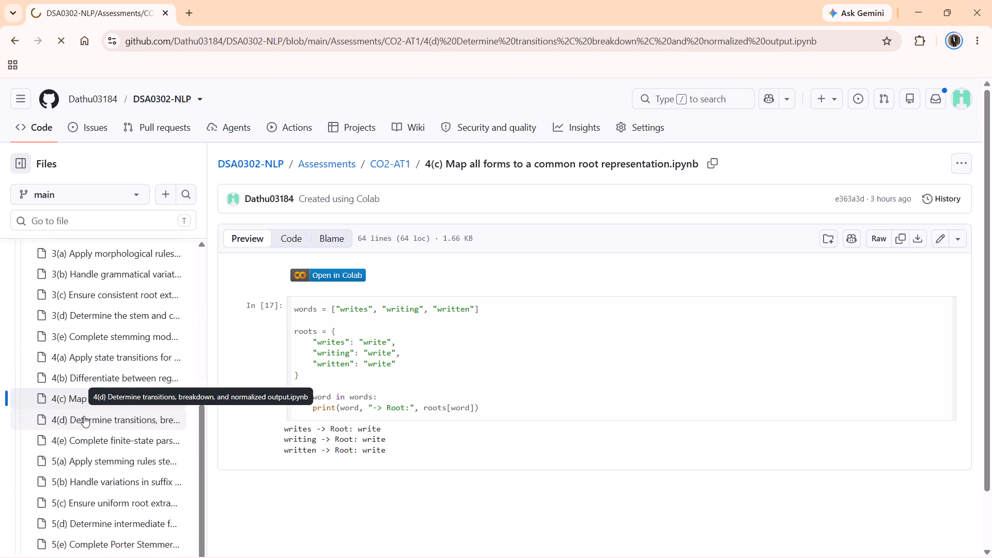
click(84, 416)
scroll(84, 416, down, 3)
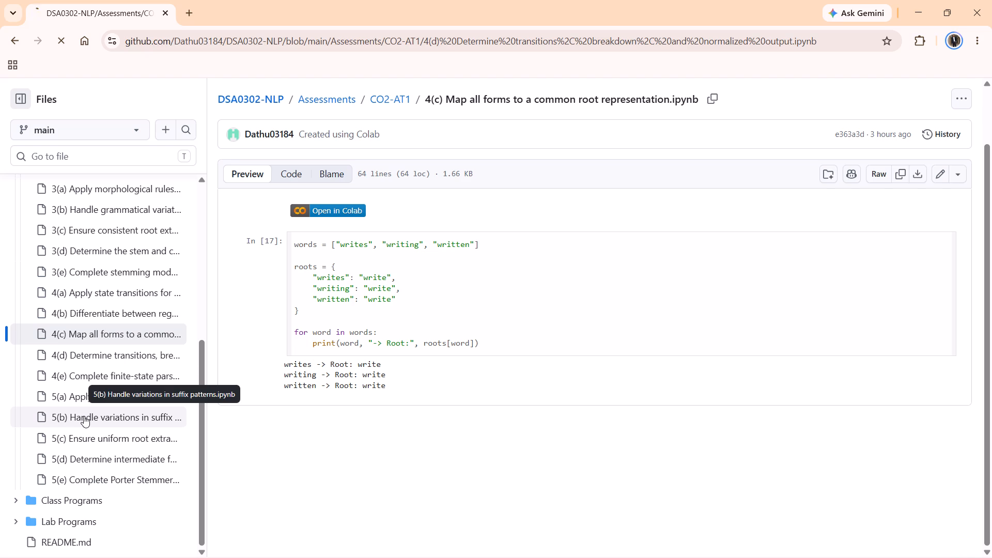
click(82, 352)
double_click(82, 352)
click(82, 352)
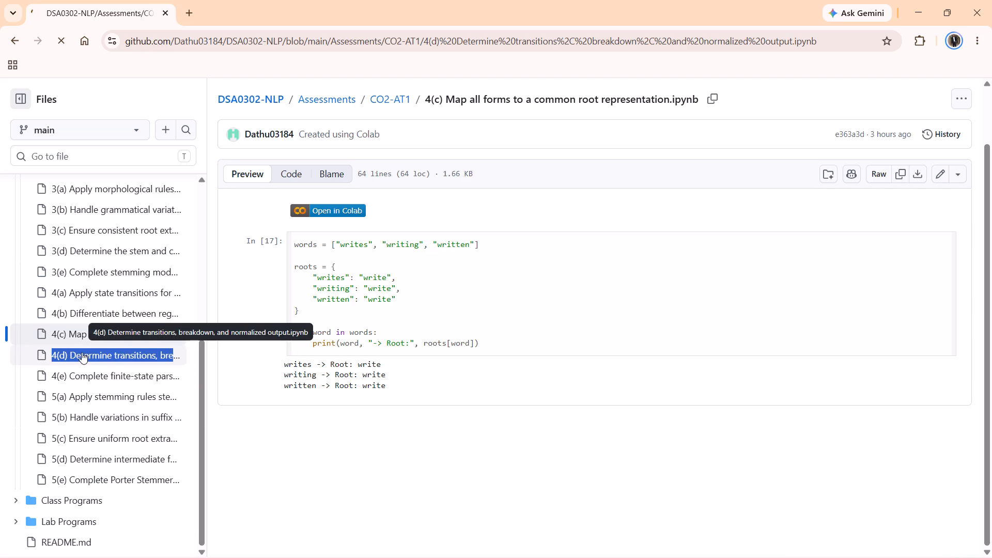
click(82, 379)
click(81, 353)
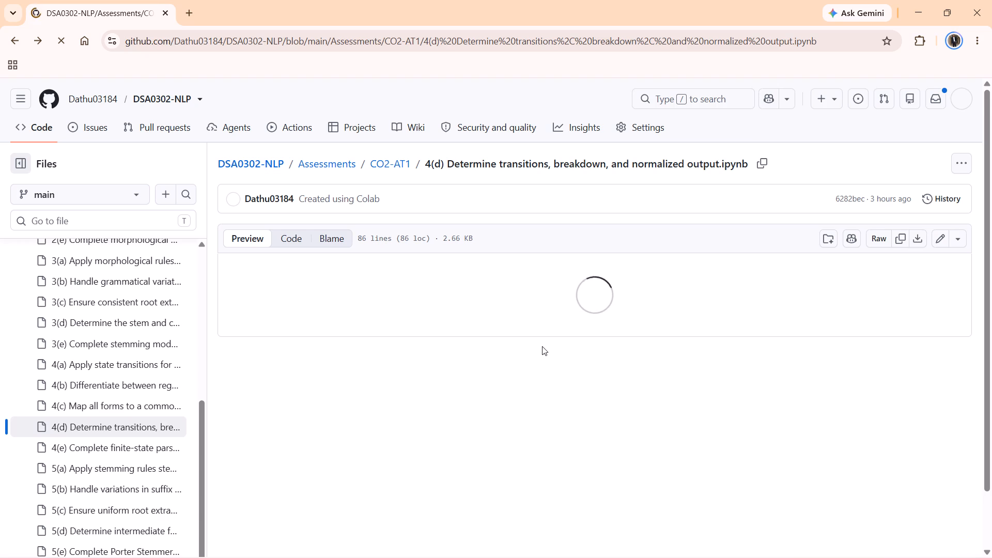
Capture the 4(d) notebook's complete code and output, from the Open in Colab badge through the "written" result, as a screenshot.
scroll(542, 346, down, 2)
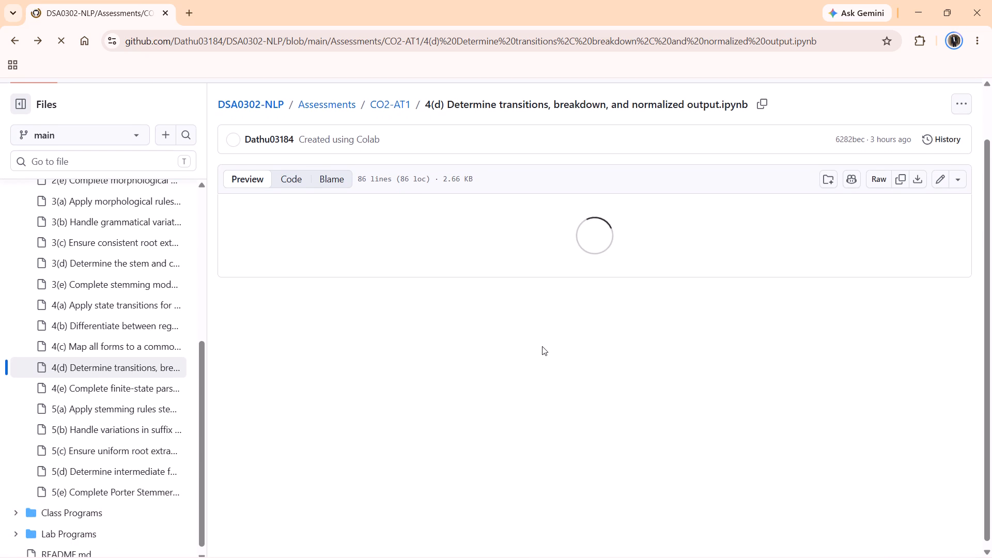
scroll(542, 346, down, 1)
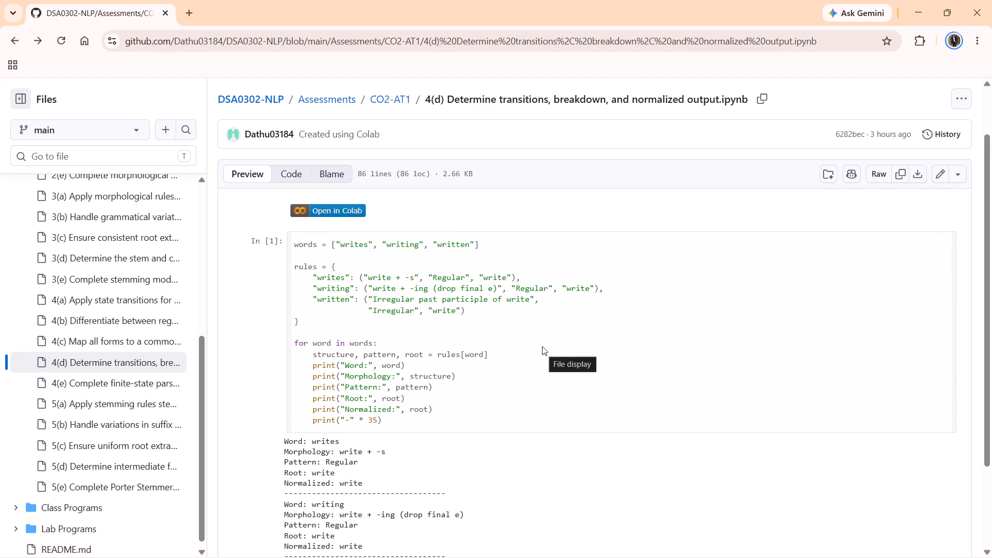
scroll(542, 346, down, 3)
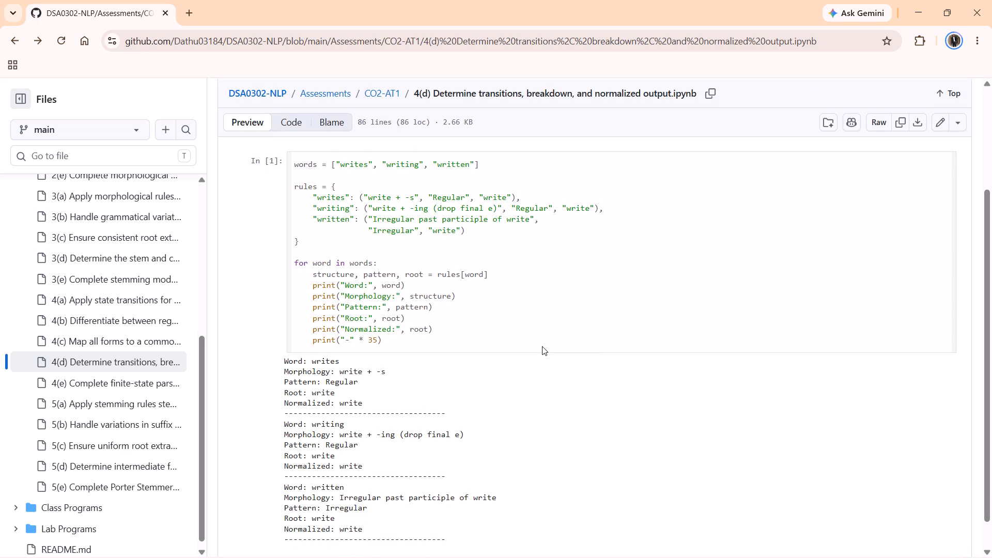
key(Print)
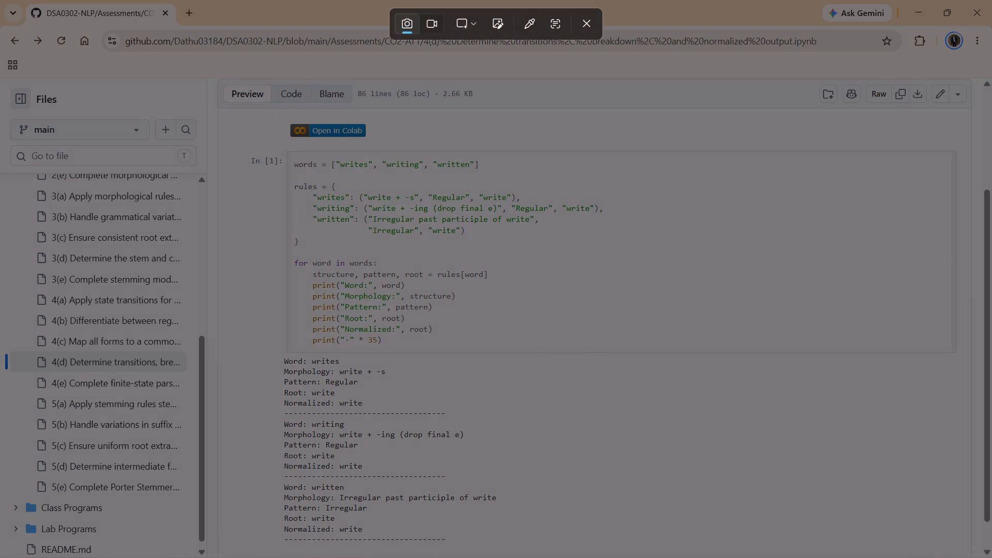
drag(218, 108, 508, 178)
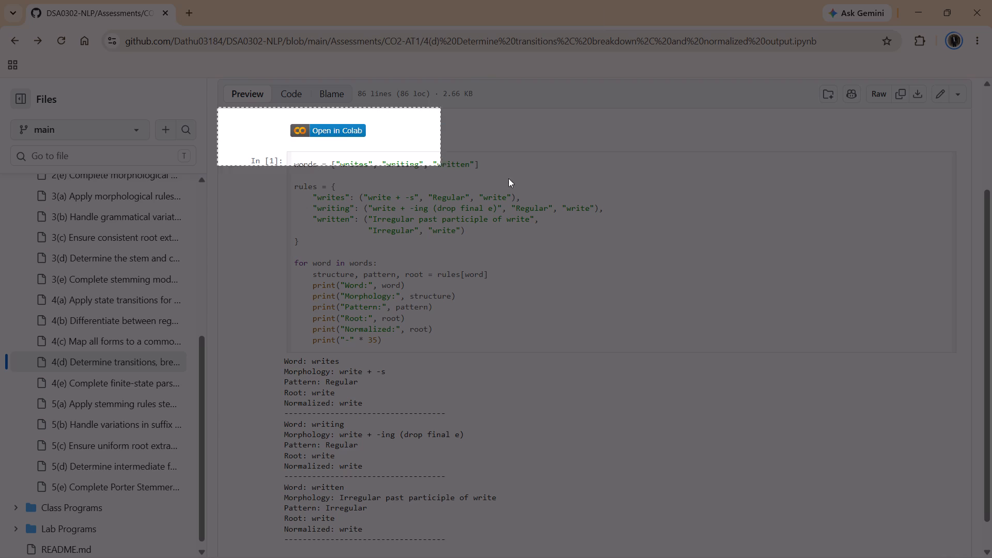
drag(508, 178, 974, 557)
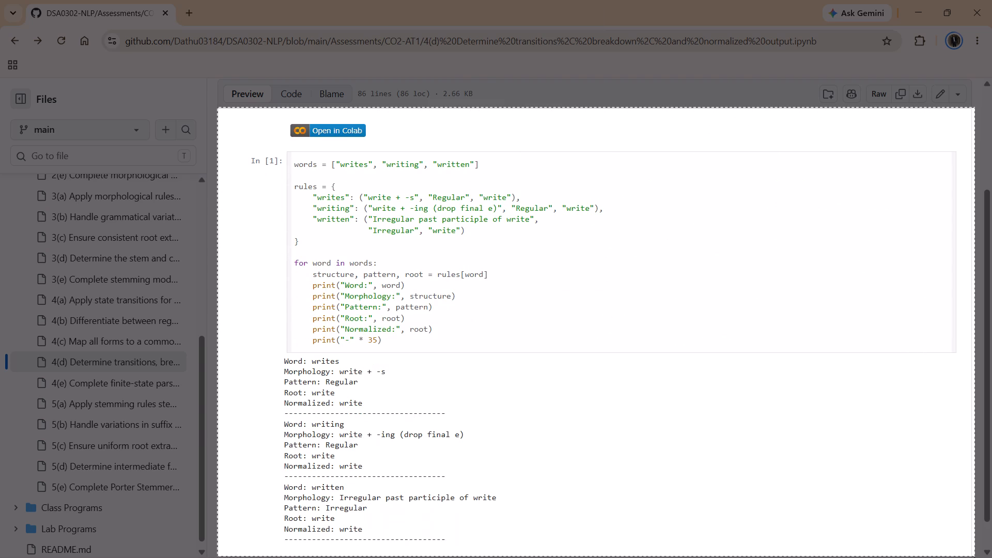
drag(974, 557, 969, 557)
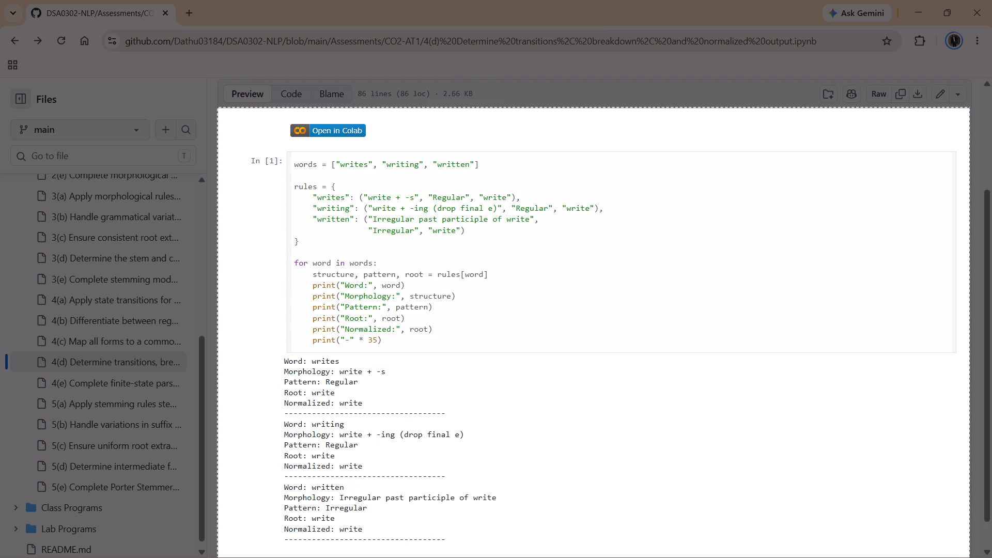
Finish the 4(d) notebook capture and paste it into the Word document on the blank line after question 4's last bullet.
drag(969, 557, 970, 557)
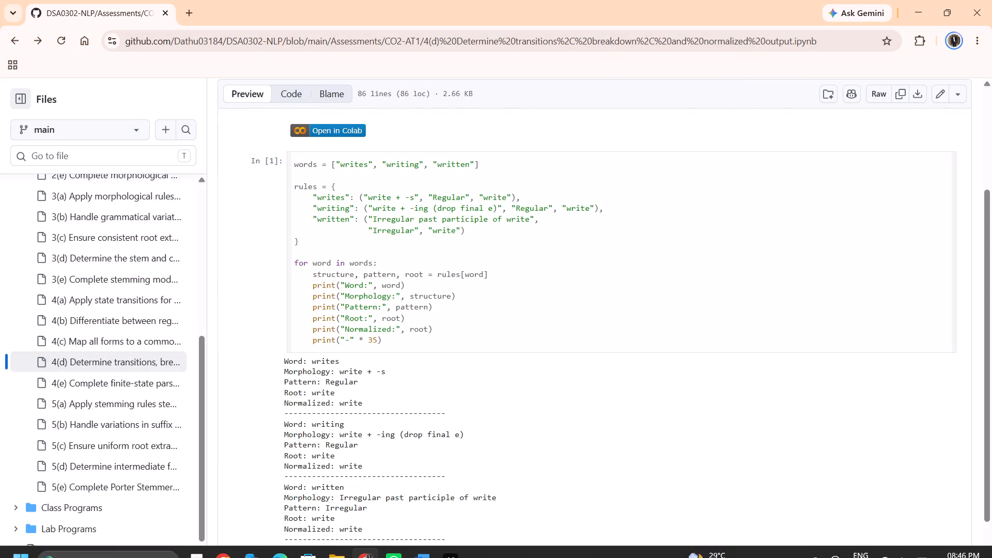
key(ctrl+c)
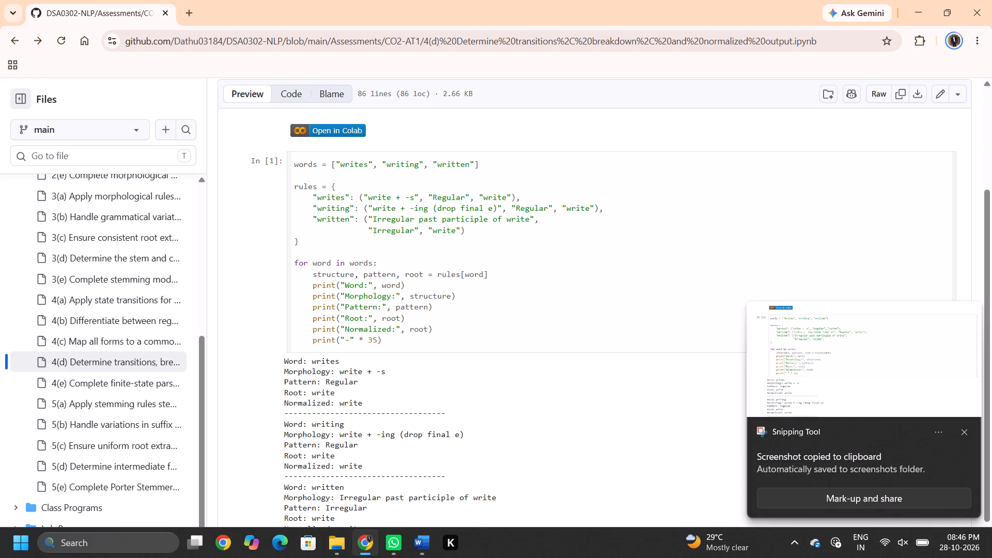
key(ctrl+c)
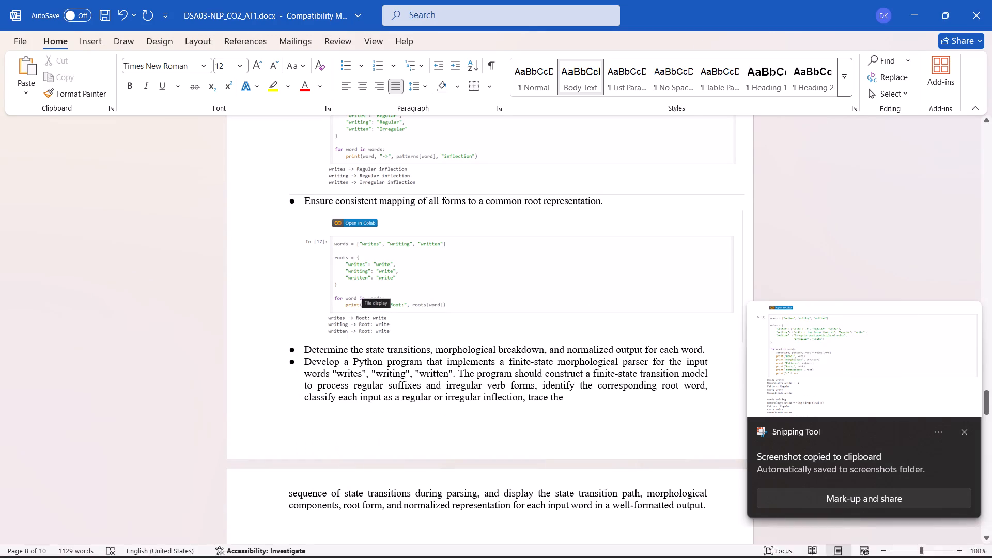
scroll(519, 495, down, 1)
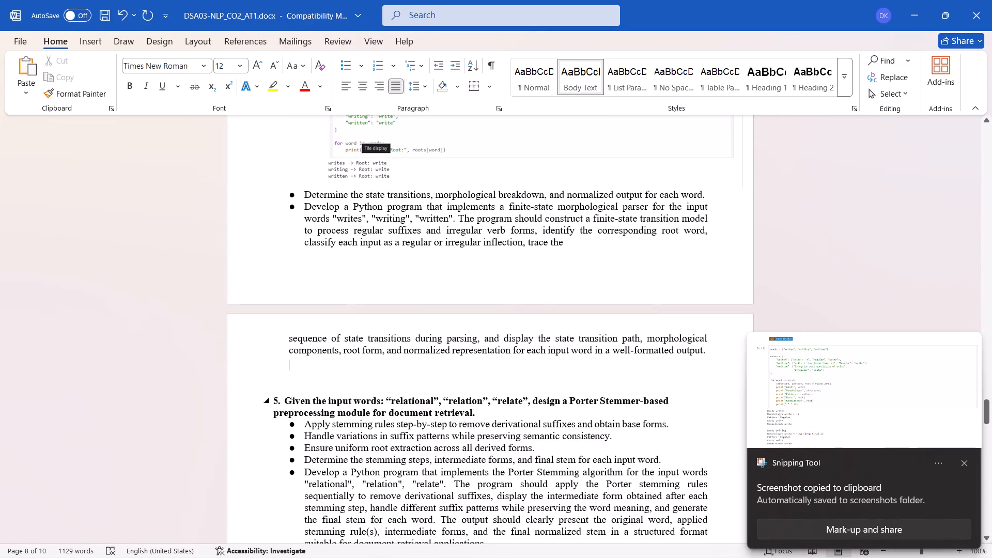
key(ctrl+v)
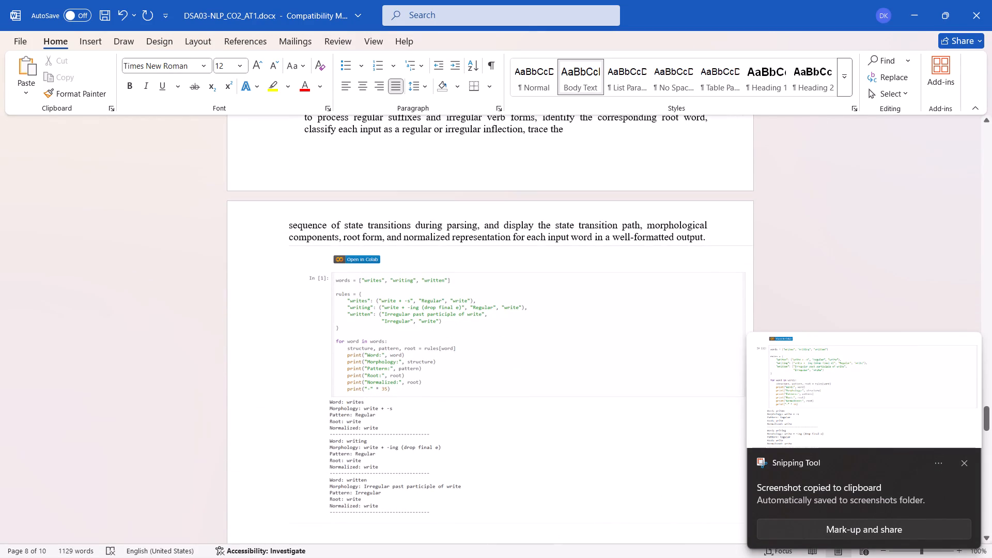
Copy the whole "Develop a Python program" bullet text above the 4(d) screenshot, including its continuation lines, and delete it from there.
drag(711, 236, 326, 114)
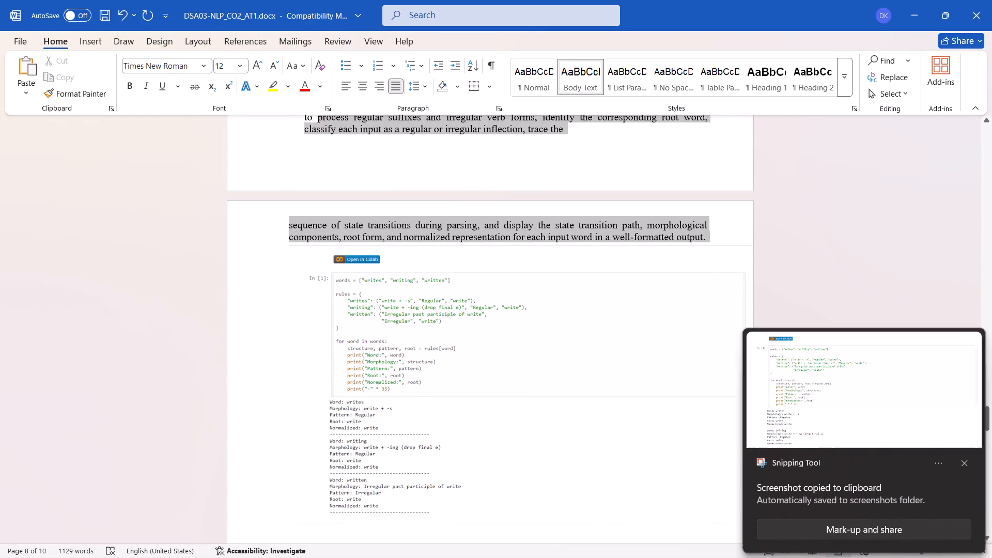
drag(326, 114, 305, 155)
key(ctrl+c)
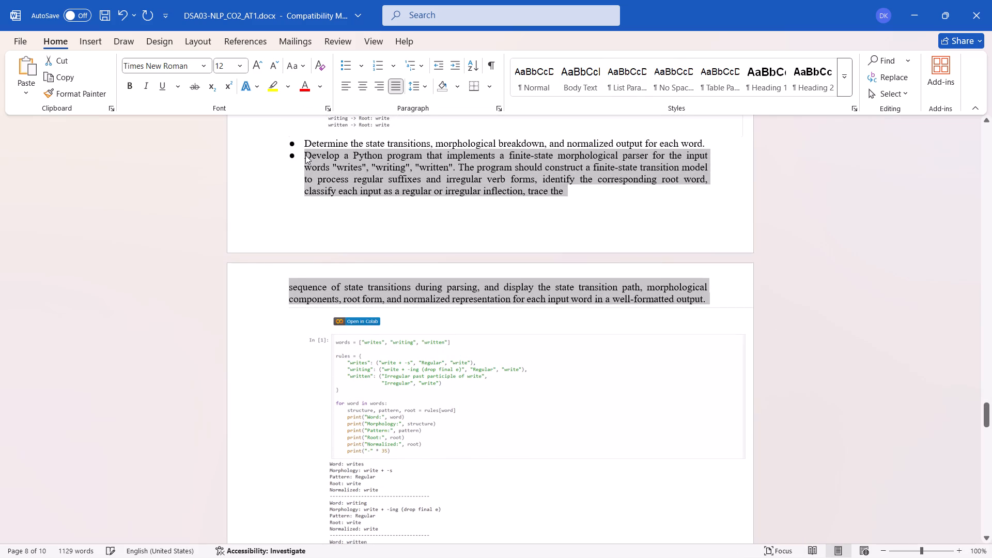
key(BackSpace)
Narrow the 4(d) screenshot slightly so it fits within the page width.
scroll(305, 155, up, 1)
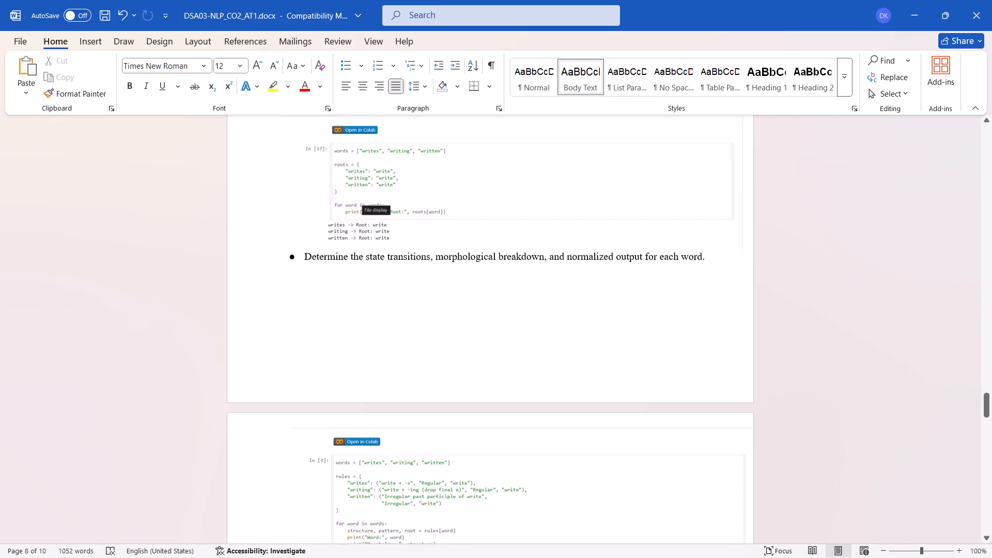
scroll(319, 295, down, 3)
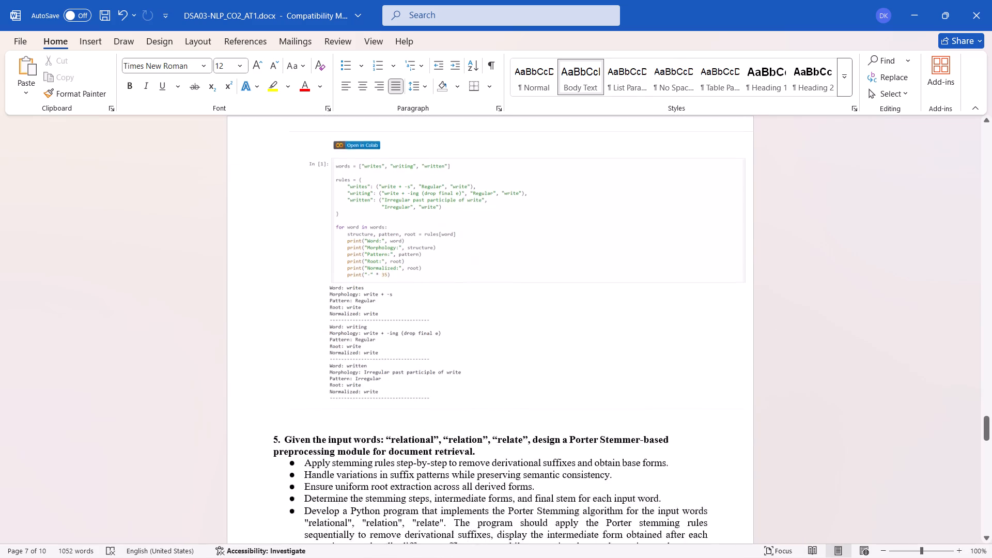
scroll(319, 295, down, 1)
click(504, 294)
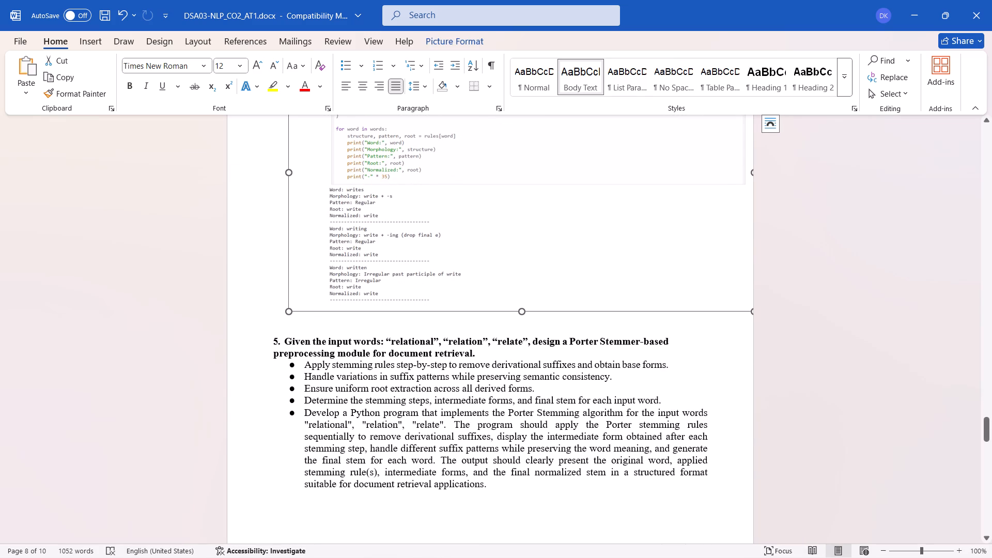
drag(752, 171, 740, 171)
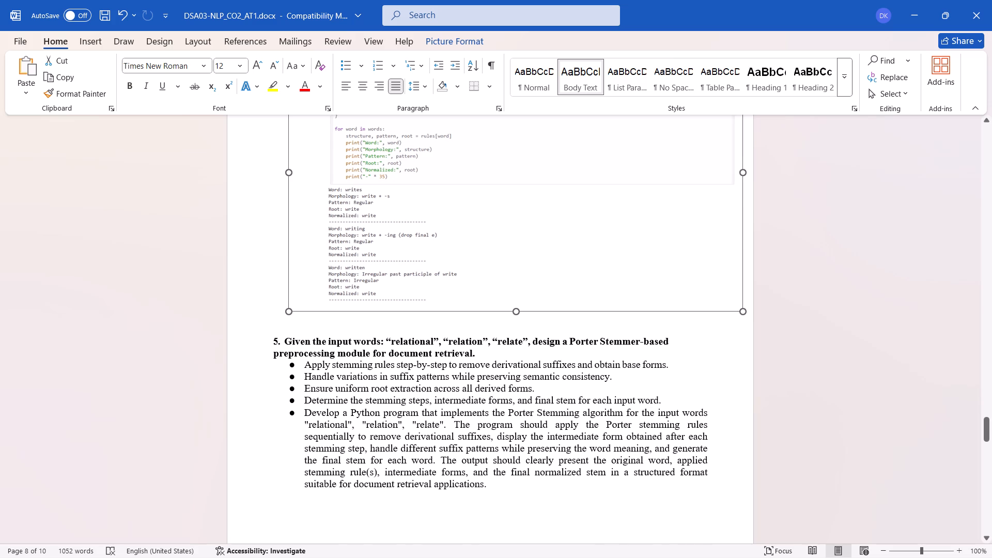
drag(740, 171, 740, 171)
click(743, 379)
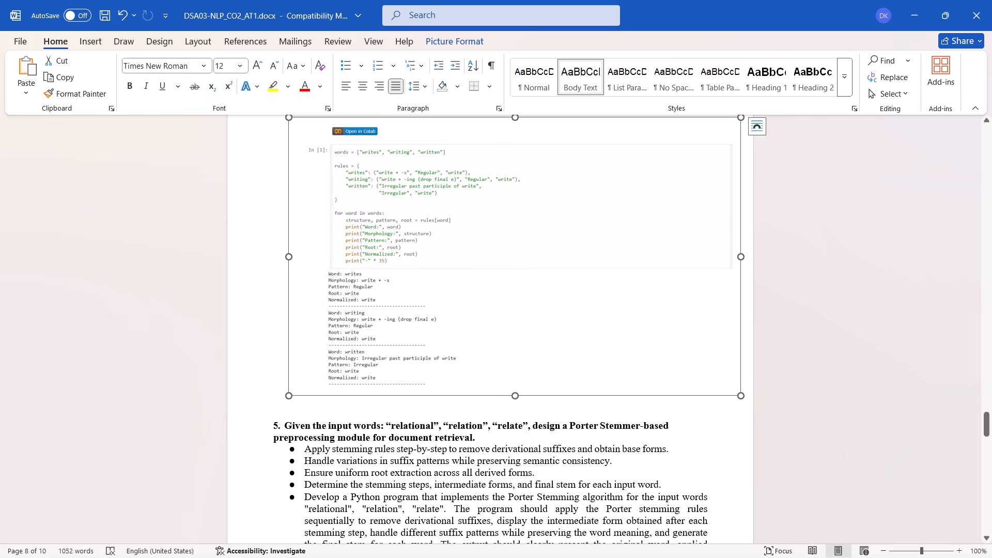
Paste the copied "Develop a Python program" bullet text on a new line directly below the 4(d) screenshot.
click(745, 380)
key(Return)
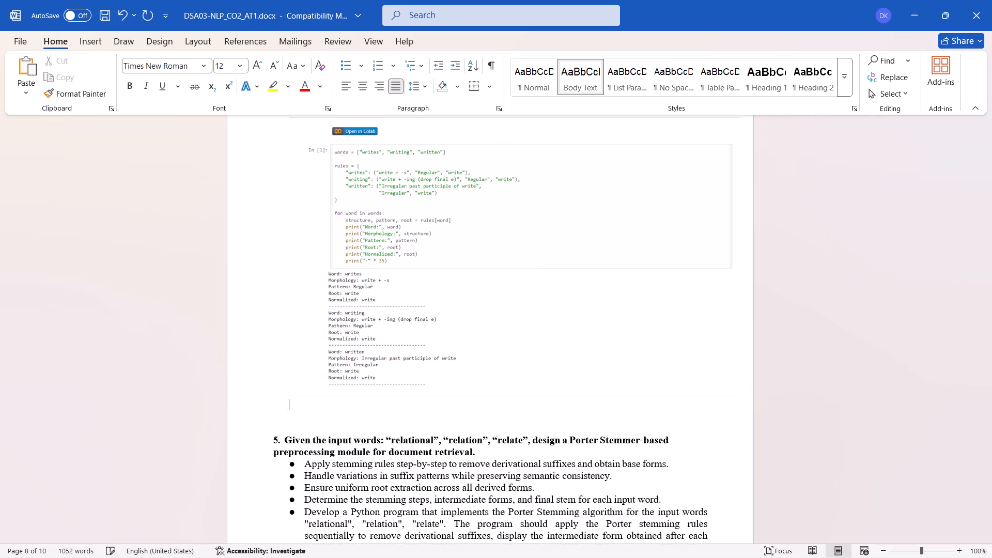
key(ctrl+v)
scroll(745, 380, up, 1)
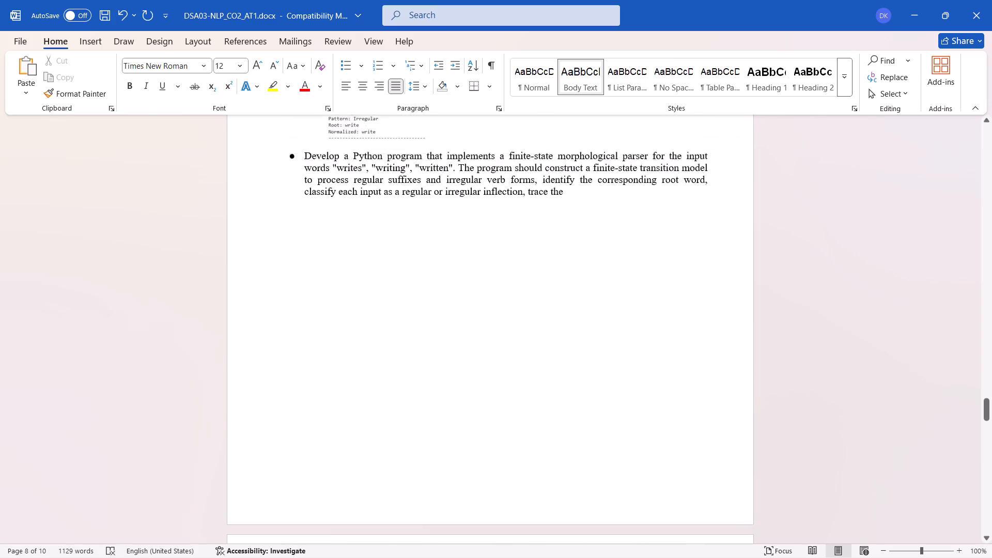
Copy the "sequence of state transitions…" continuation from the following page and paste it at the end of the bullet, after "trace the".
scroll(745, 380, down, 1)
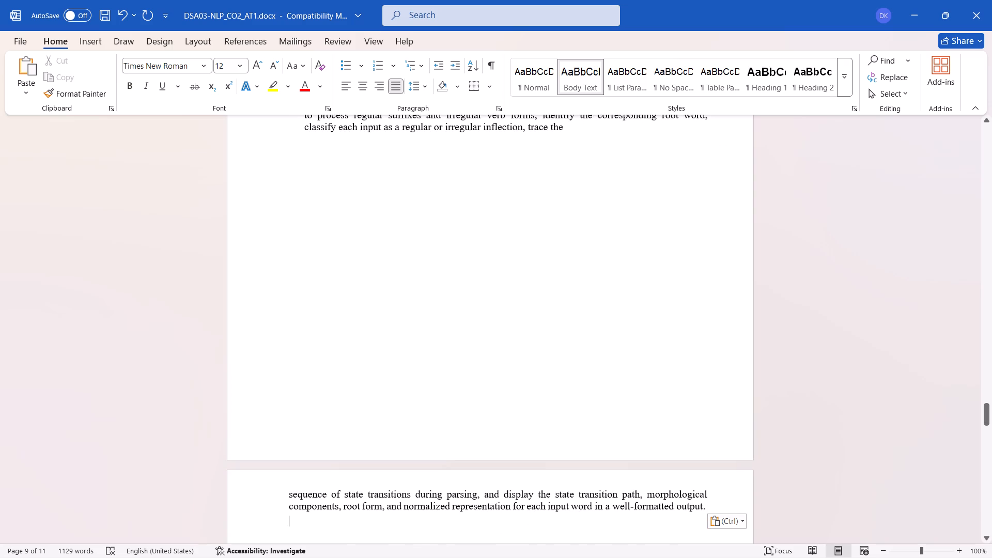
drag(720, 507, 348, 481)
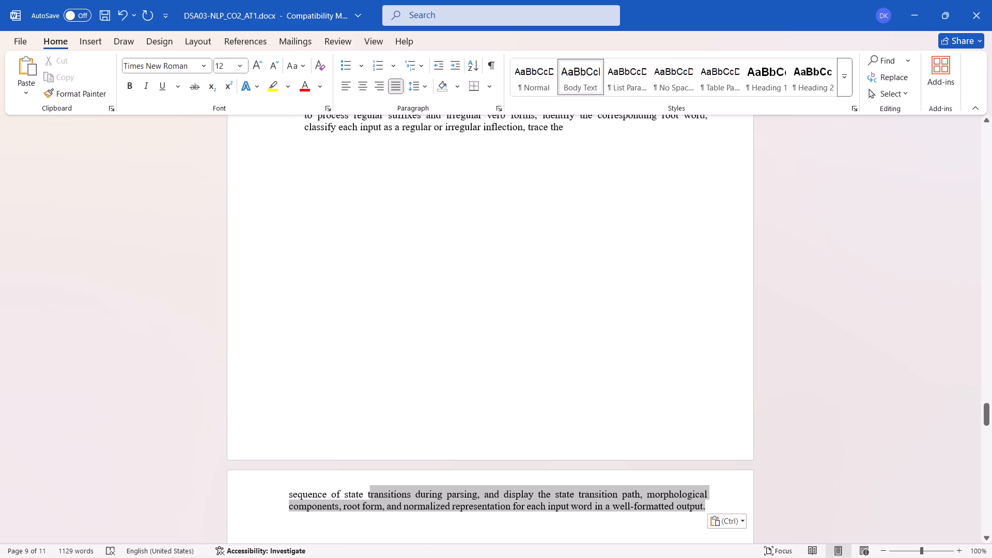
drag(348, 481, 309, 486)
key(ctrl+c)
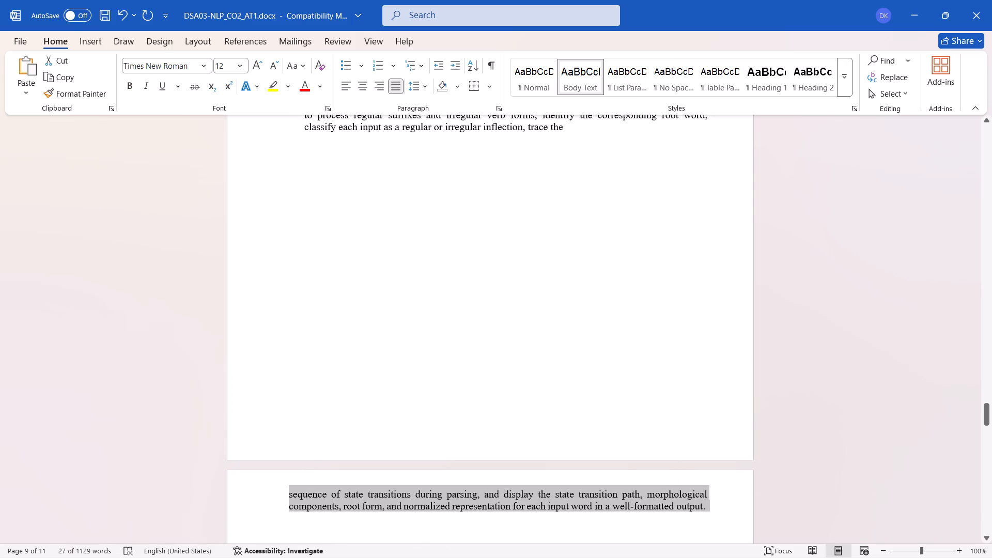
click(582, 126)
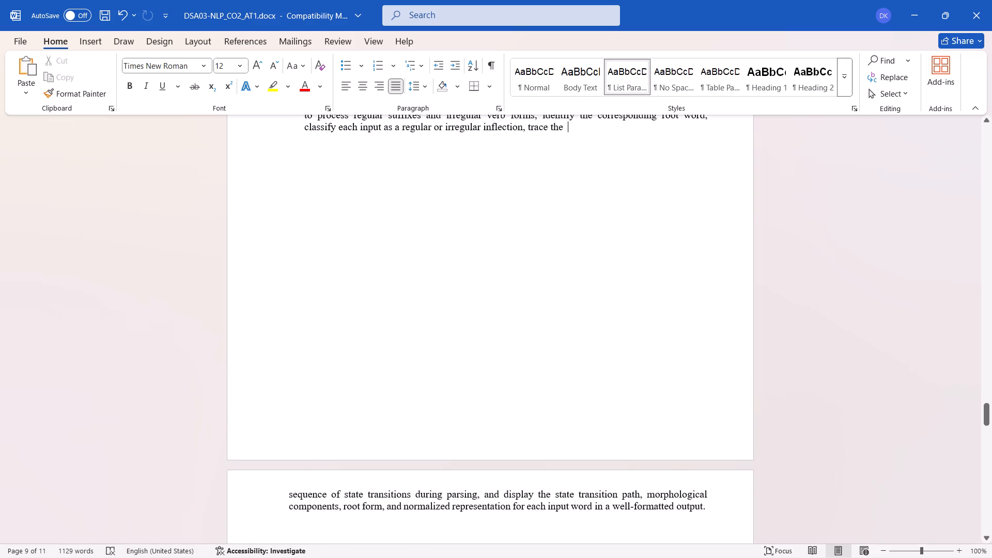
key(ctrl+v)
scroll(420, 135, up, 1)
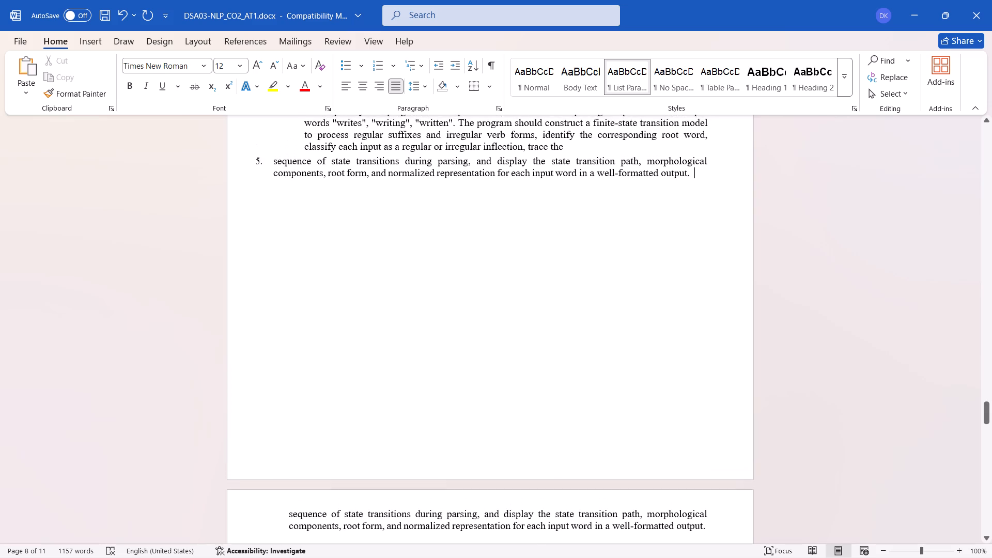
Remove the list number from the pasted "sequence of state transitions" paragraph and indent its first line with six spaces to match the bullet text.
click(266, 170)
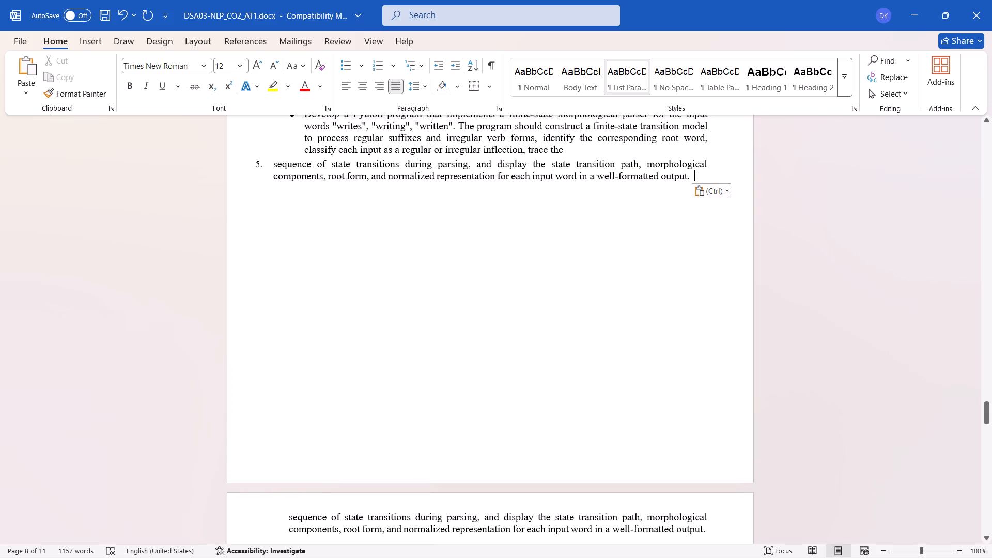
key(Up)
key(BackSpace)
key(BackSpace)
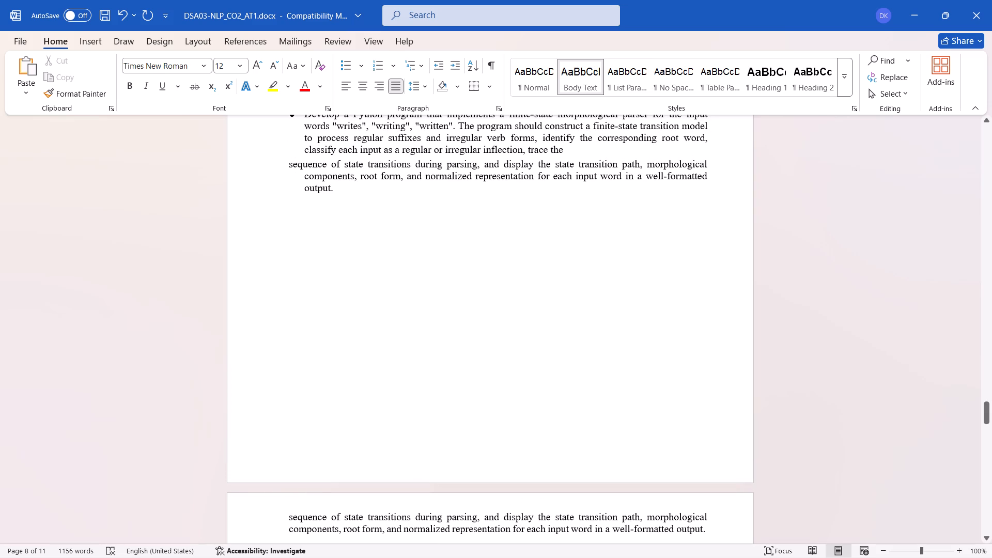
key(BackSpace)
key(BackSpace)
key(space)
key(space)
key(space)
key(space)
key(space)
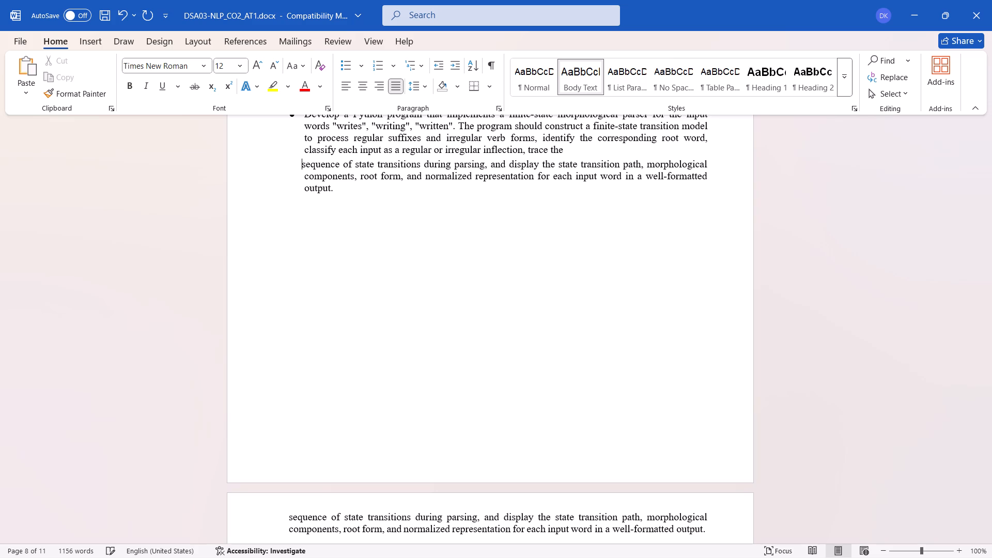
key(space)
Add "sequence of state transitions during" to the end of the "Develop a Python program" bullet, after "trace the".
scroll(346, 165, up, 2)
click(587, 175)
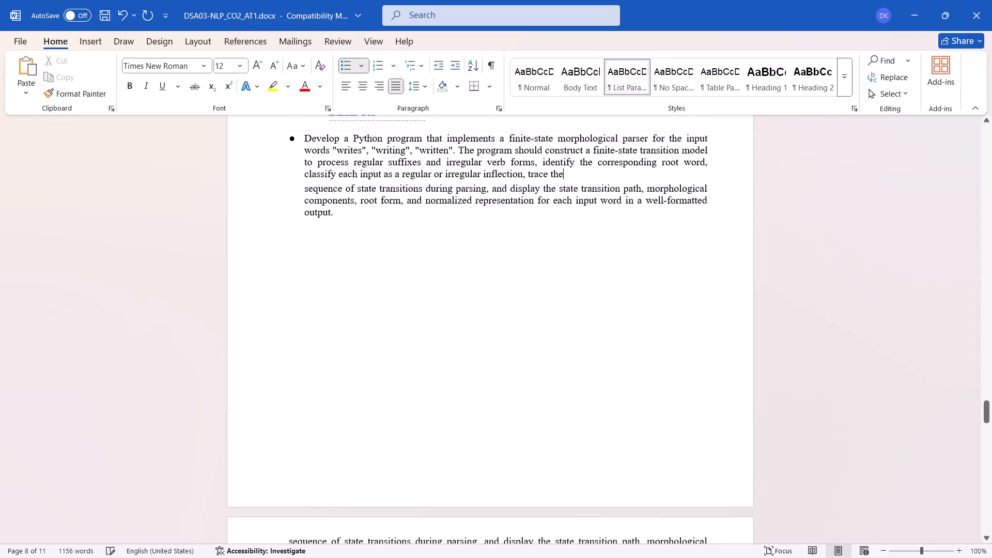
key(space)
text(se)
text(quence)
key(space)
text(of state)
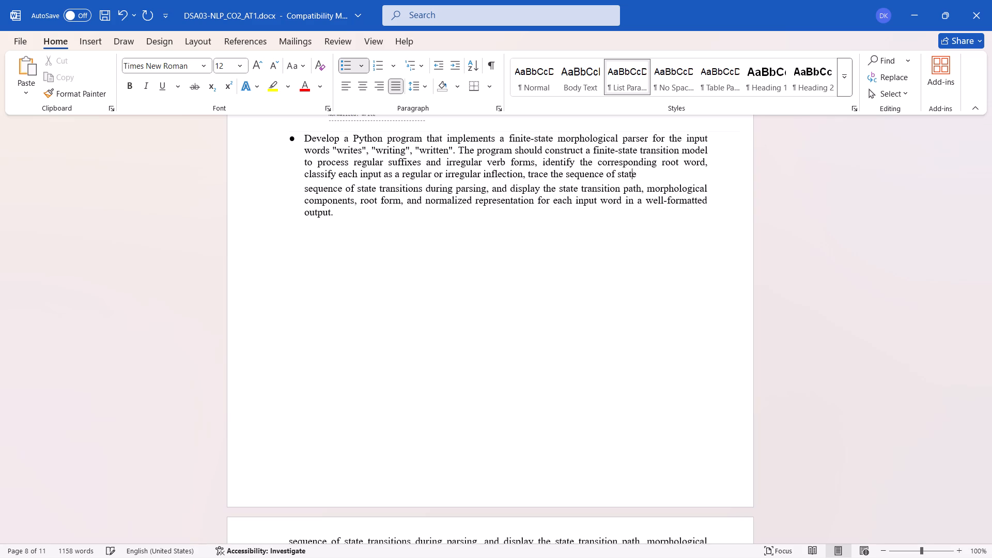
key(space)
text(trans)
text(itions)
key(space)
text(during)
key(space)
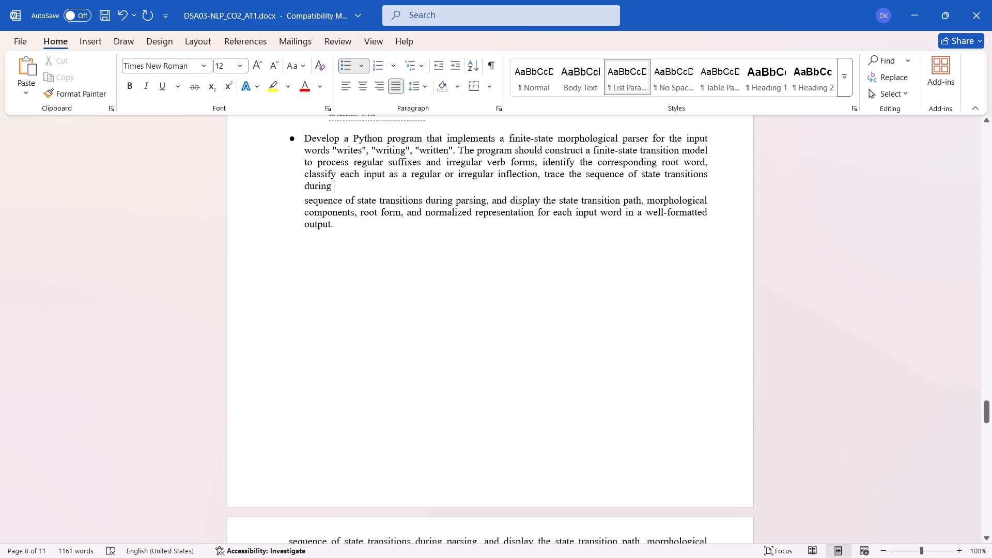
Delete the duplicated "sequence of state transitions" from the start of the paragraph below the "Develop a Python program" bullet, before "during parsing".
click(426, 202)
key(BackSpace)
key(BackSpace)
key(BackSpace)
key(BackSpace)
key(BackSpace)
key(BackSpace)
key(BackSpace)
key(BackSpace)
key(BackSpace)
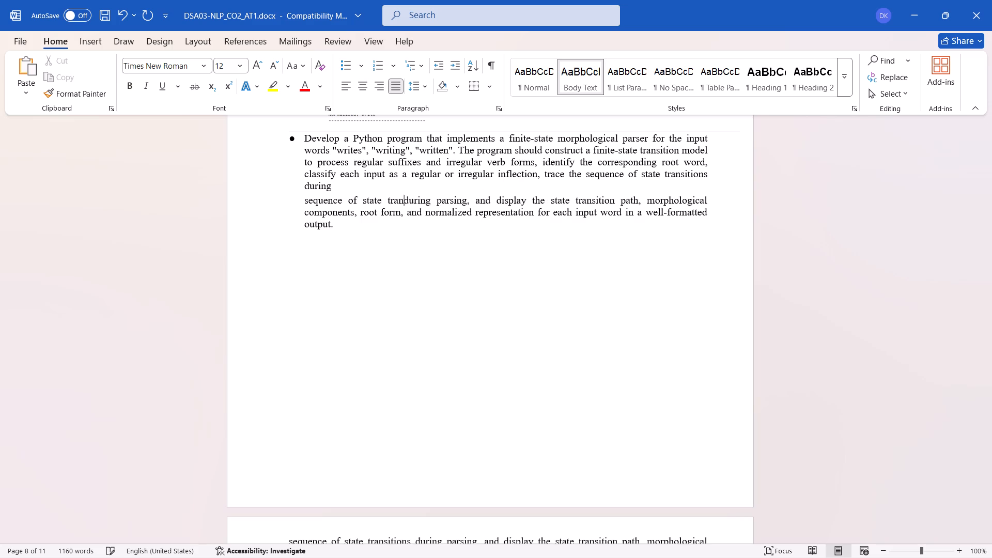
key(BackSpace)
key(BackSpace)
key(BackSpace)
key(BackSpace)
key(BackSpace)
key(BackSpace)
key(BackSpace)
key(BackSpace)
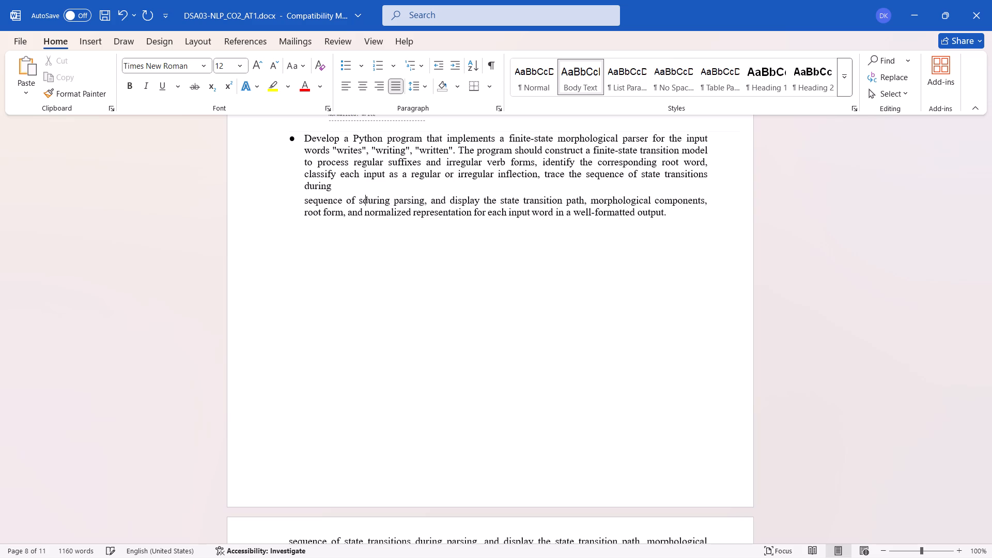
key(BackSpace)
key(BackSpace)
key(BackSpace)
key(BackSpace)
key(BackSpace)
key(BackSpace)
key(BackSpace)
key(BackSpace)
key(BackSpace)
key(BackSpace)
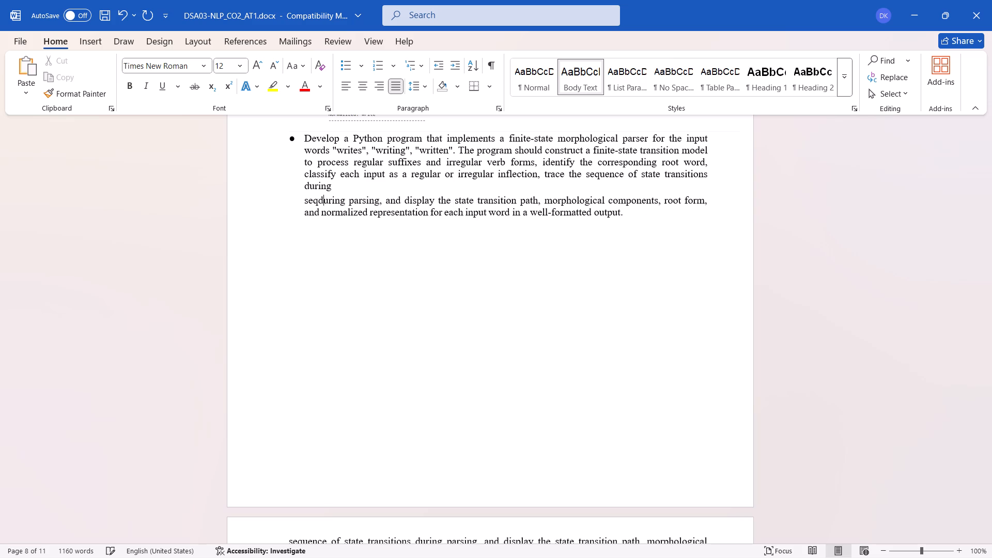
key(BackSpace)
key(BackSpace)
key(BackSpace)
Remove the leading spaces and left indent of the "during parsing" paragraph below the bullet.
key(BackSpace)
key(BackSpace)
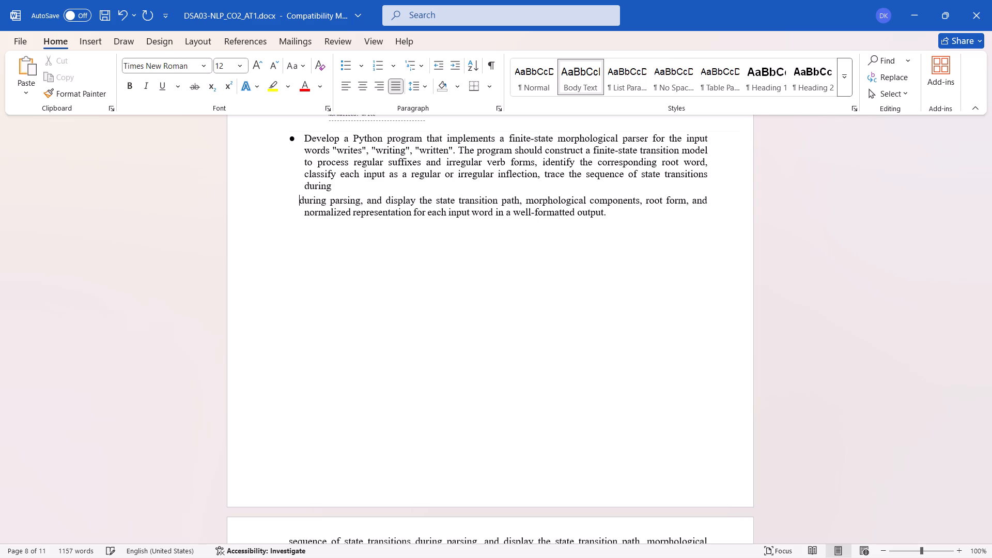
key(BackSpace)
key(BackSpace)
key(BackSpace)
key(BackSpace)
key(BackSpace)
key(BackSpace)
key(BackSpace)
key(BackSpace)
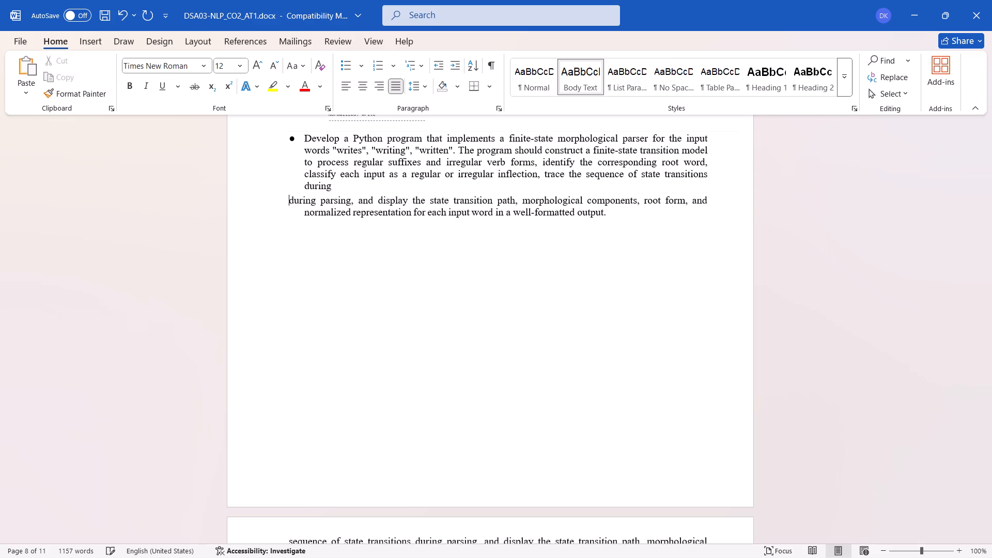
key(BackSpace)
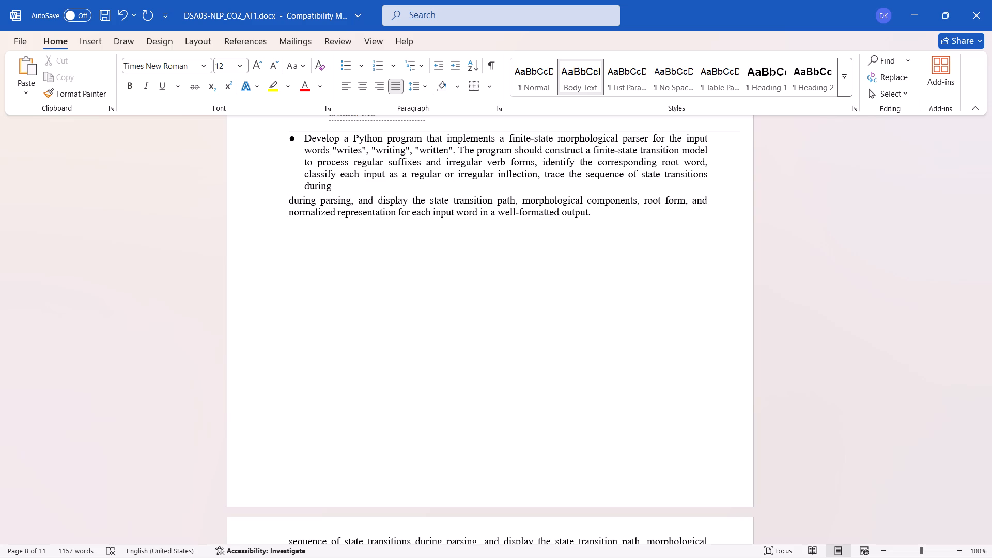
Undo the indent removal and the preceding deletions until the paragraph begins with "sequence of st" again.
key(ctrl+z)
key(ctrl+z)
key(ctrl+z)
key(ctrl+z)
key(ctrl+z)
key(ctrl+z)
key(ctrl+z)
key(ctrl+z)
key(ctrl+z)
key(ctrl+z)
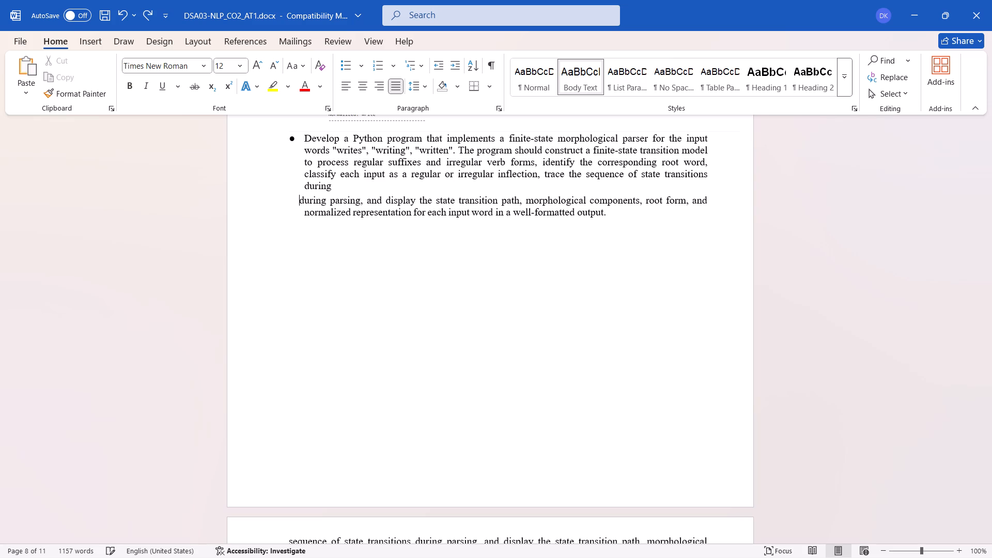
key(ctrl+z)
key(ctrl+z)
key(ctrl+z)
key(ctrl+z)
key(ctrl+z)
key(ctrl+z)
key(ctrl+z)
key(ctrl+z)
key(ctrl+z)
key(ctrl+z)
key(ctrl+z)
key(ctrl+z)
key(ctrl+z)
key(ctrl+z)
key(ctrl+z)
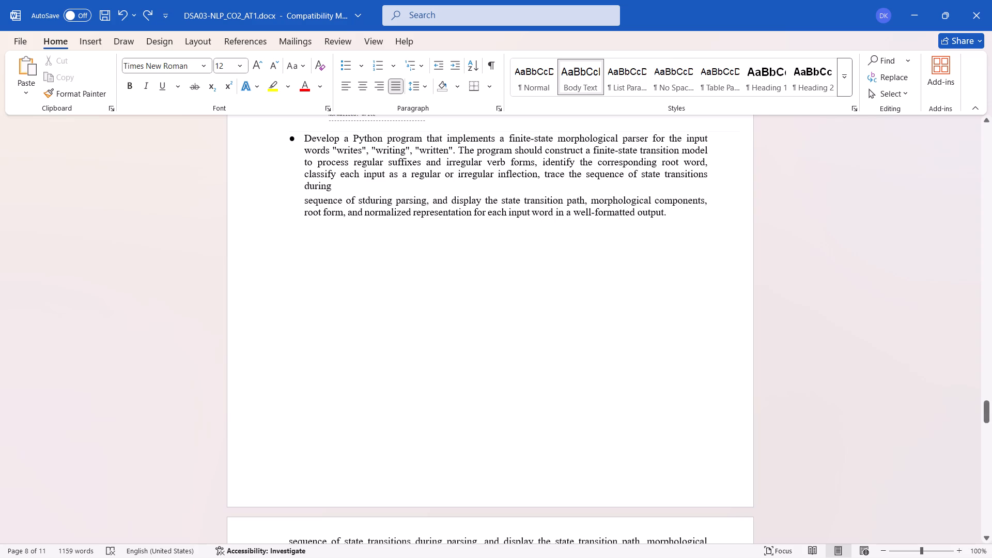
Delete the leftover "sequence of st" before "during parsing", keeping the paragraph's indent.
key(BackSpace)
key(BackSpace)
key(BackSpace)
key(BackSpace)
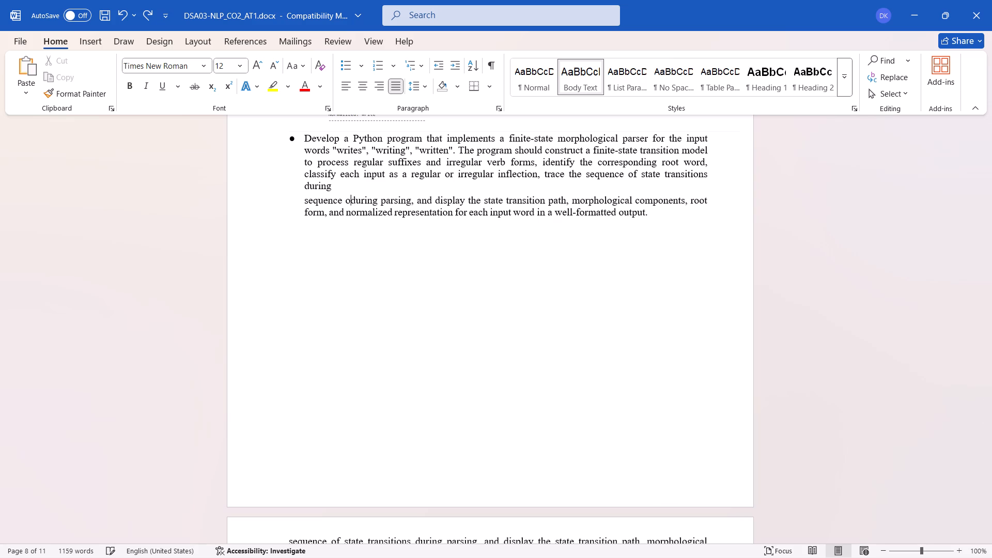
key(BackSpace)
key(BackSpace)
key(BackSpace)
key(BackSpace)
key(BackSpace)
key(BackSpace)
key(BackSpace)
key(BackSpace)
key(BackSpace)
key(BackSpace)
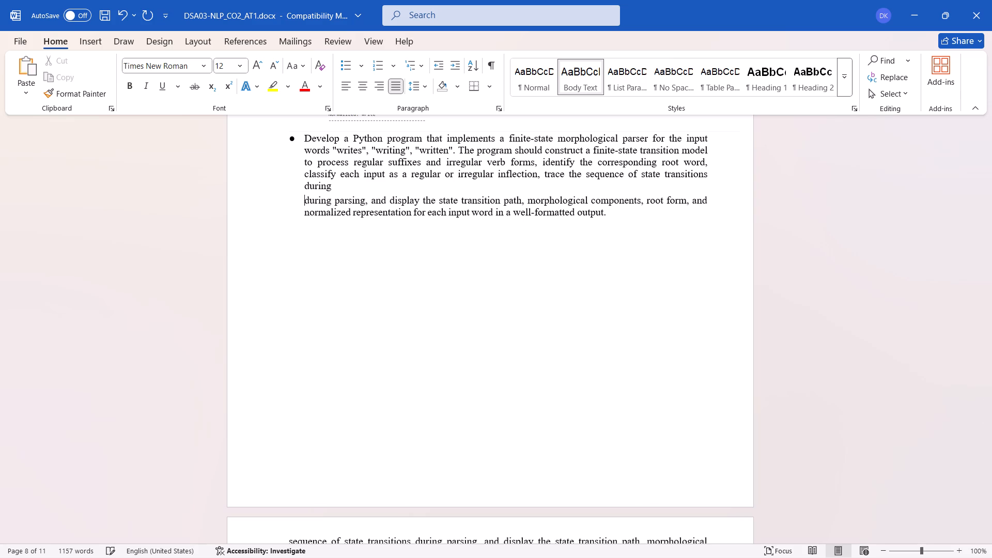
Shorten "during" at the end of the "Develop a Python program" bullet to "durin".
click(344, 180)
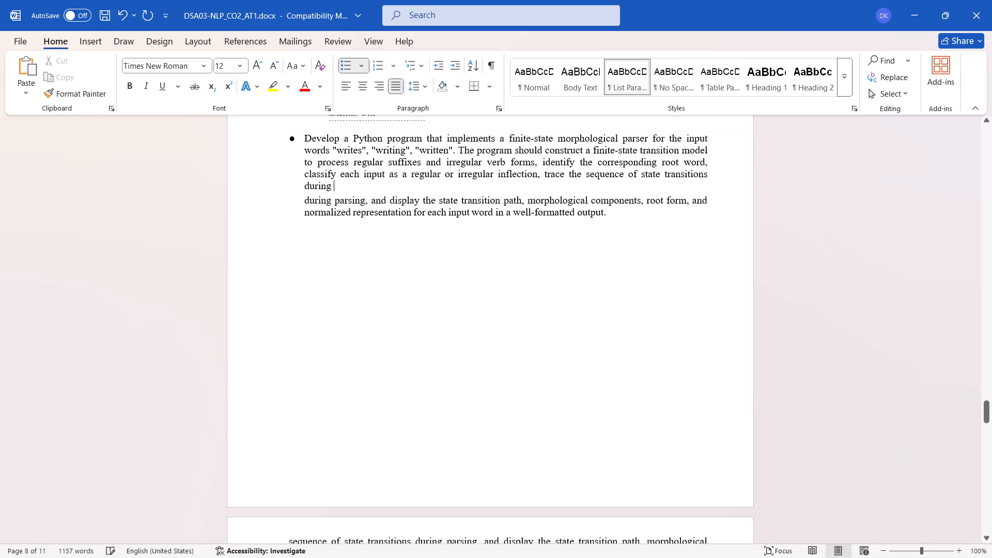
key(BackSpace)
key(BackSpace)
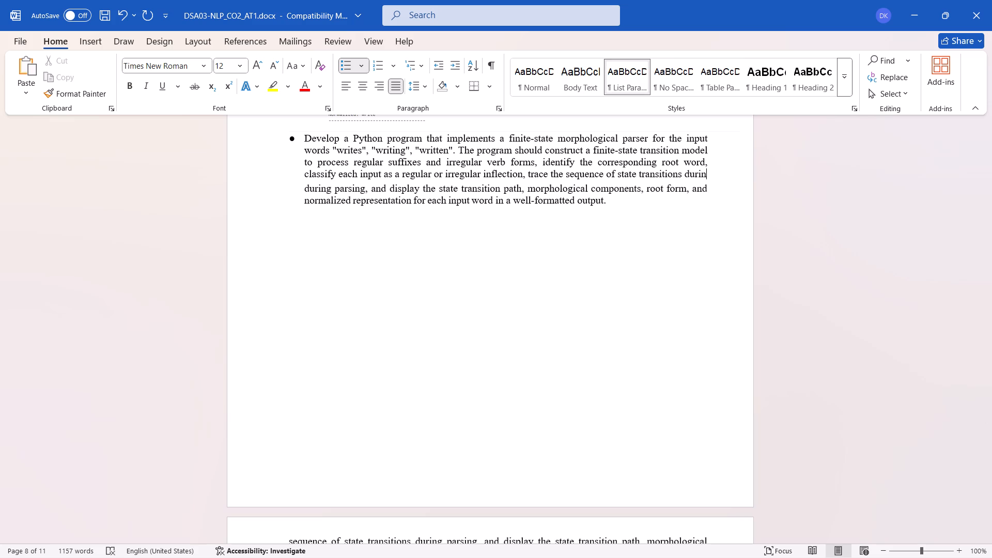
key(BackSpace)
key(BackSpace)
key(BackSpace)
key(BackSpace)
key(BackSpace)
text(durin)
key(g)
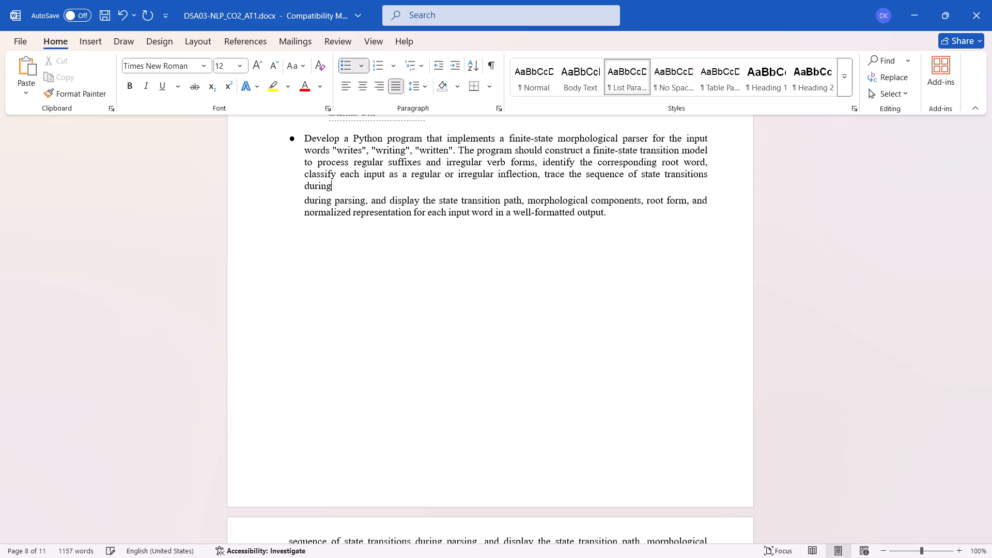
key(BackSpace)
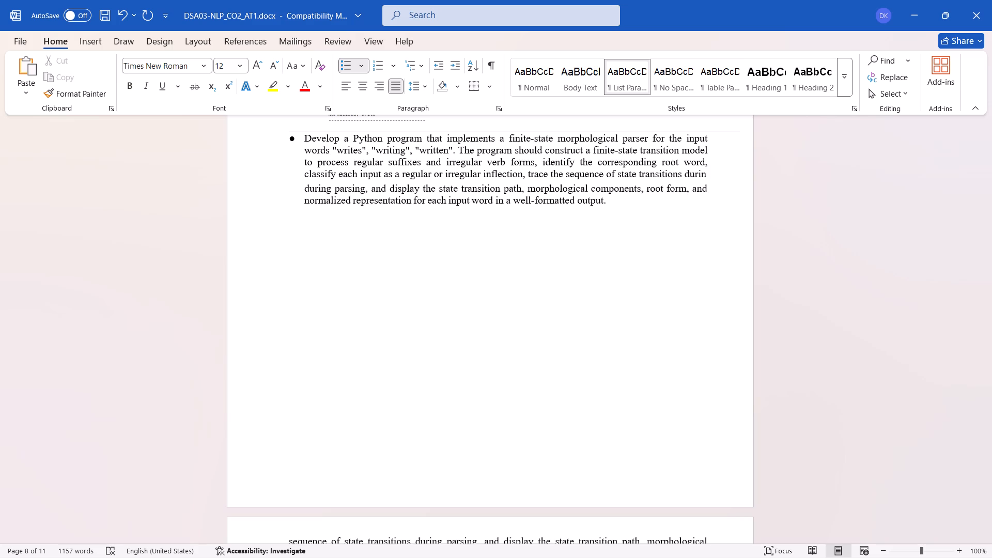
Replace "durin" at the start of the paragraph below the bullet with a hyphen, making it begin "-g parsing".
click(326, 190)
key(BackSpace)
key(BackSpace)
key(BackSpace)
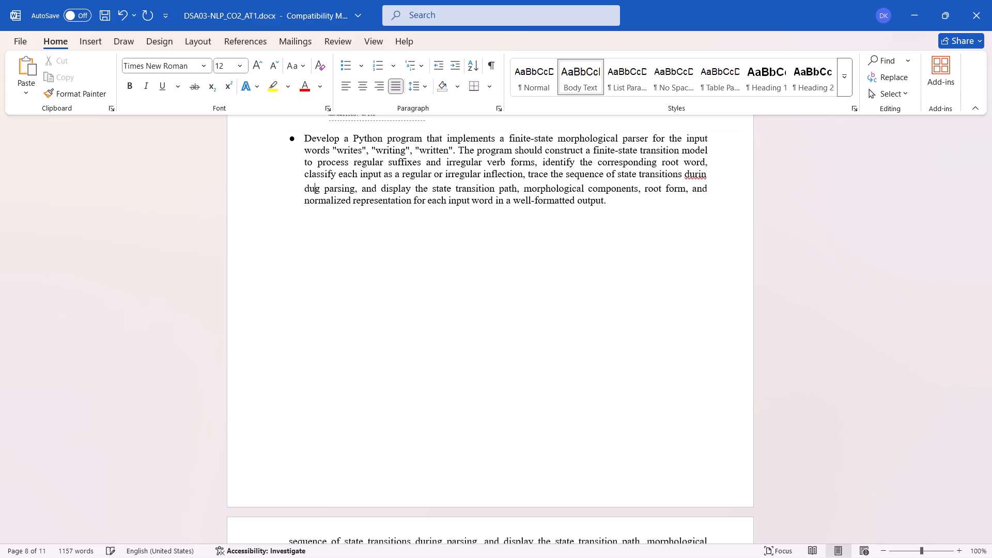
key(BackSpace)
key(BackSpace)
key(minus)
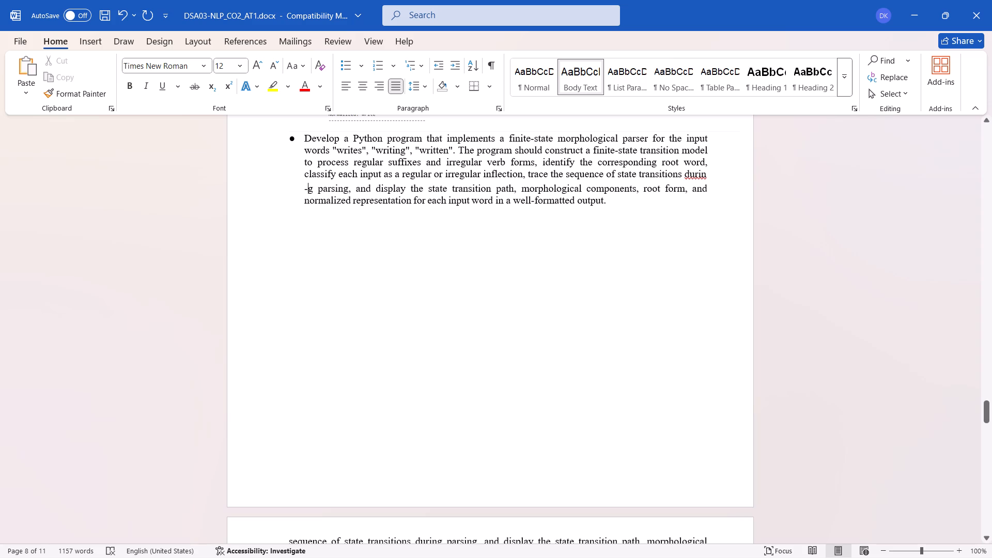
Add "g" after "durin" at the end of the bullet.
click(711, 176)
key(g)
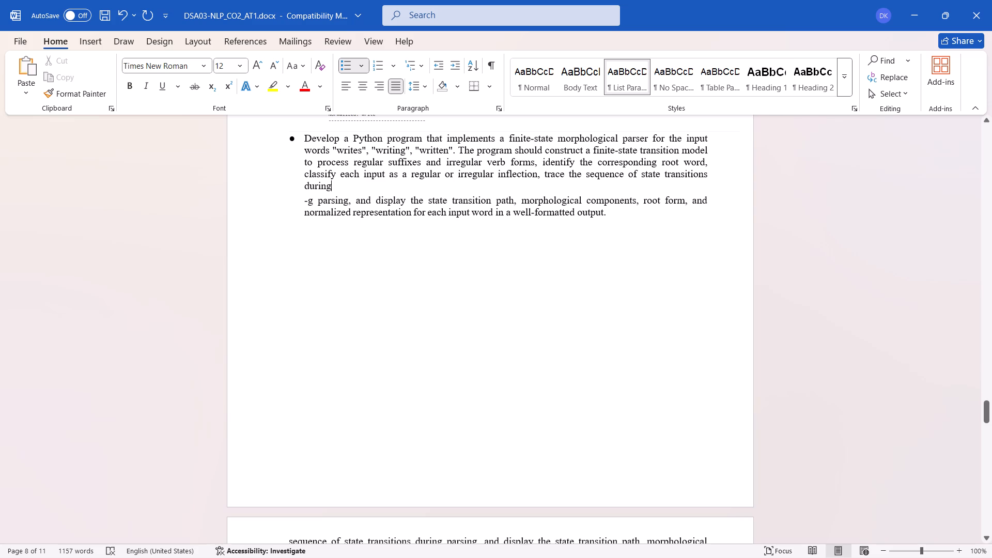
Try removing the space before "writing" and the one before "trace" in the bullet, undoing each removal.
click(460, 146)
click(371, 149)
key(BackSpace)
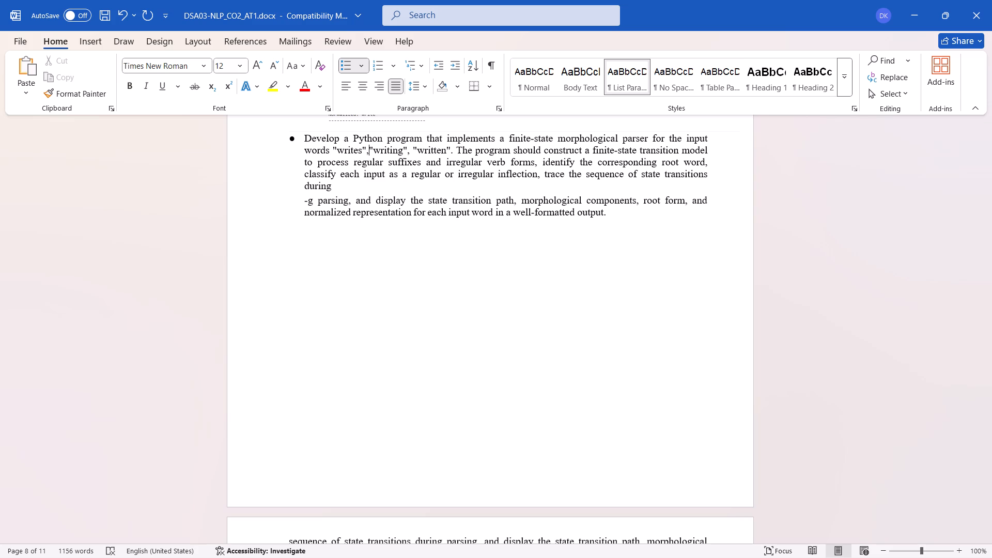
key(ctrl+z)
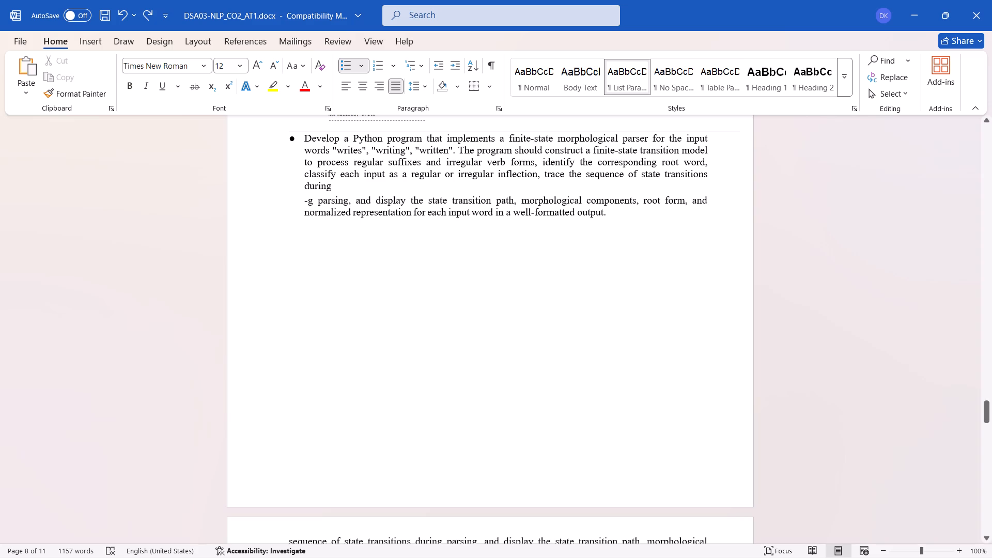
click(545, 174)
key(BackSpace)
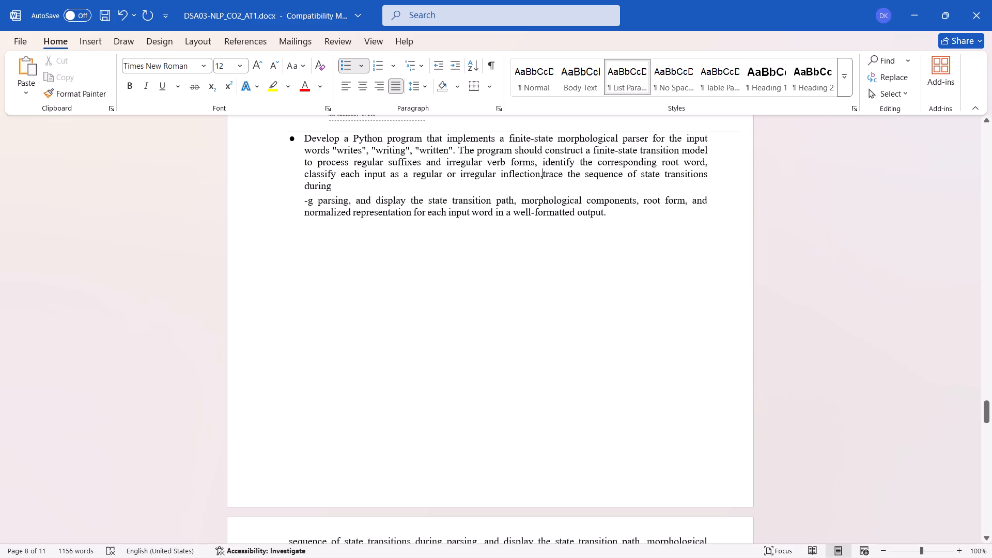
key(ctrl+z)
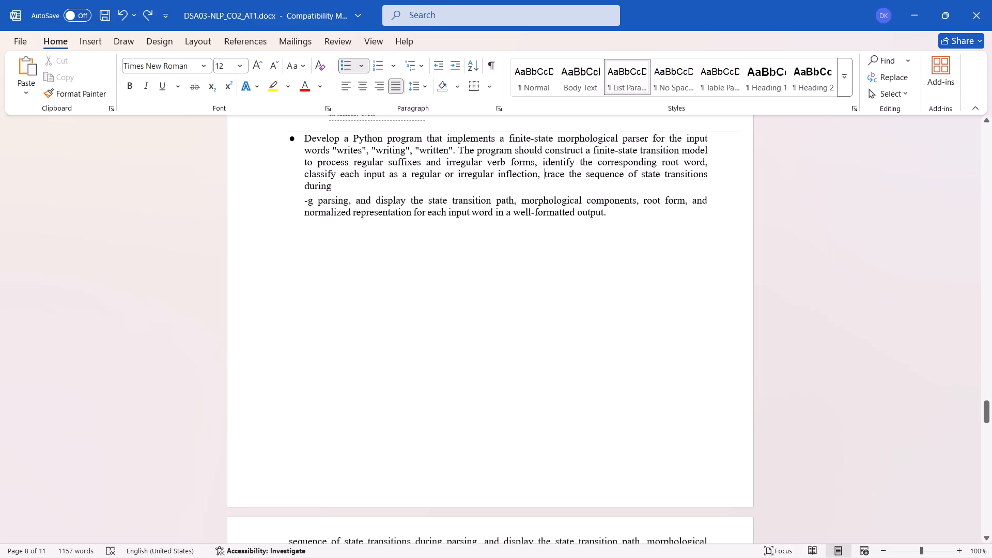
Remove the final "g" from the bullet's last word and the hyphen before "g parsing" in the paragraph below.
triple_click(337, 189)
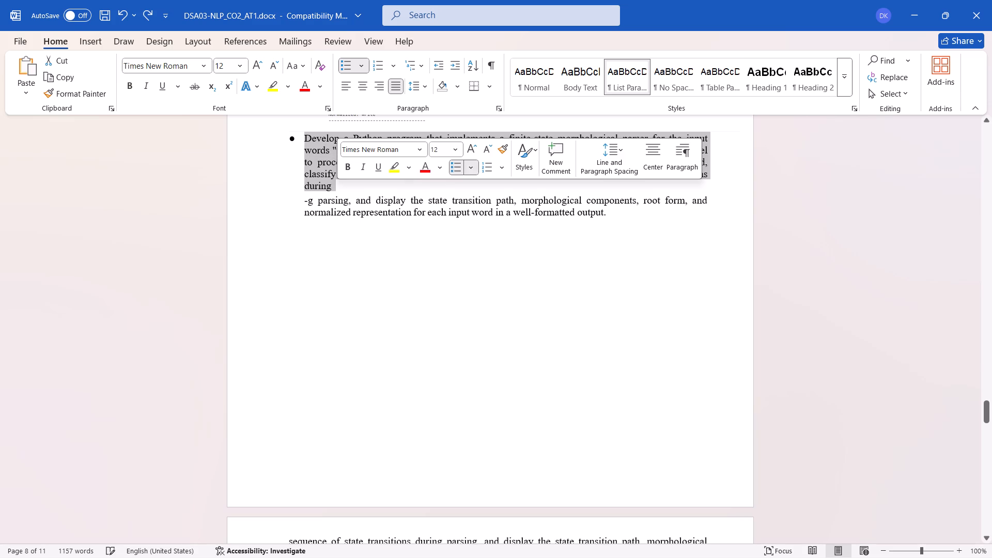
click(337, 189)
key(BackSpace)
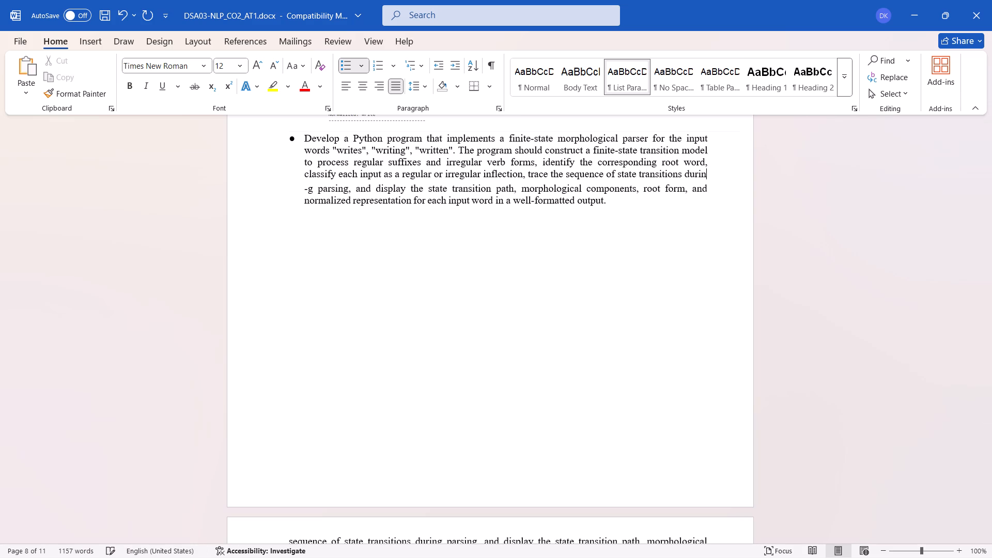
click(309, 192)
key(BackSpace)
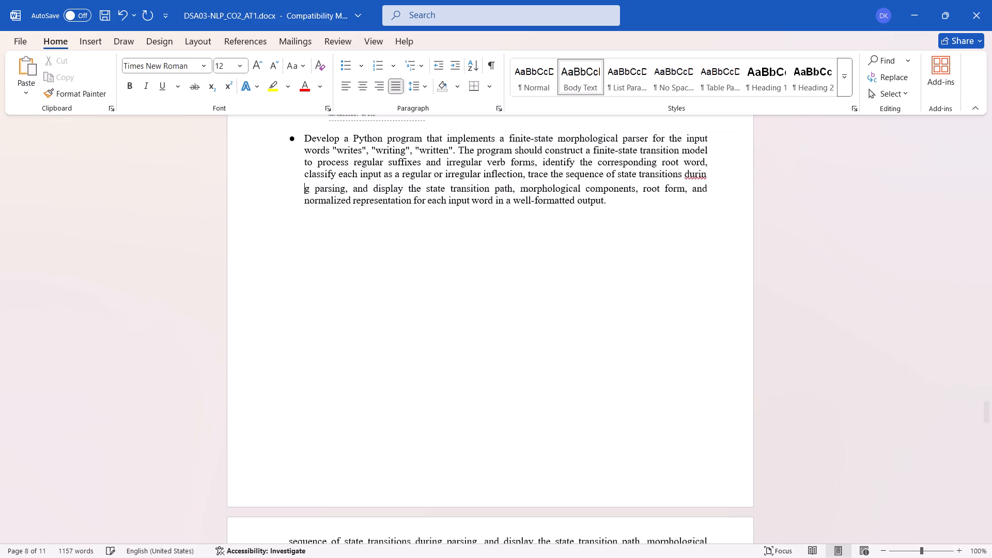
Delete the original "sequence of state transitions during parsing…" paragraph at the top of the following page, above question 5.
scroll(385, 225, down, 1)
scroll(385, 225, up, 1)
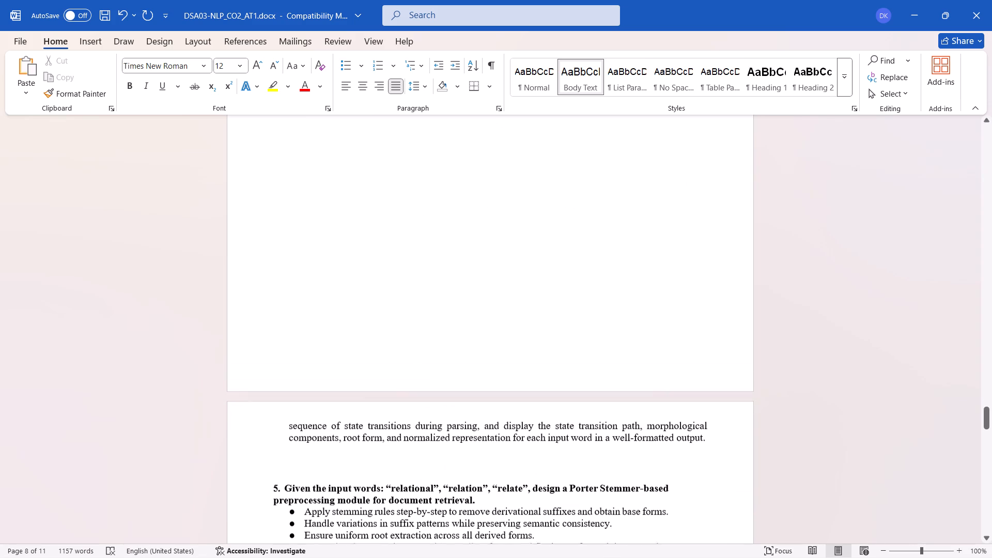
drag(707, 438, 261, 422)
key(BackSpace)
key(BackSpace)
key(BackSpace)
key(BackSpace)
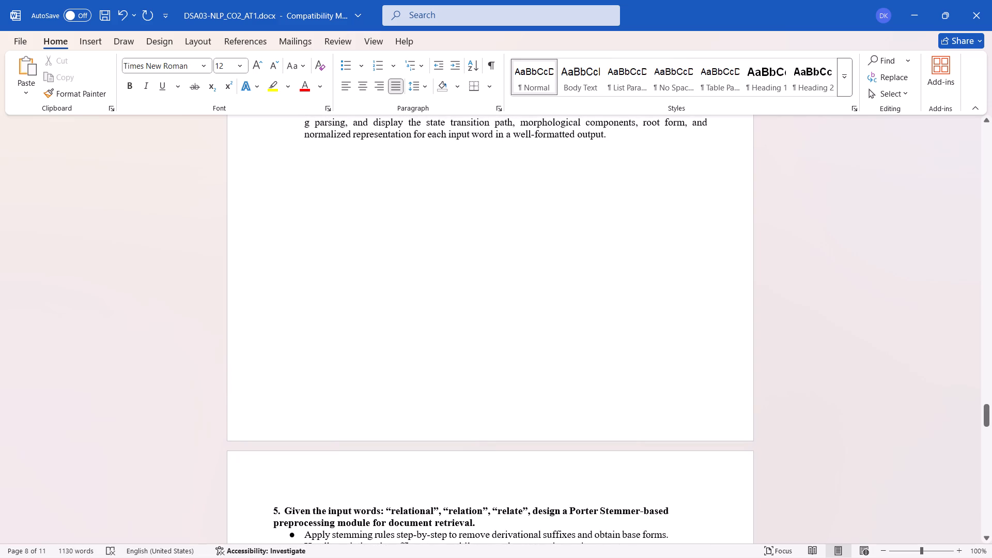
Remove the blank lines above the question 5 heading, deleting back through the full stop after "well-formatted output".
click(281, 476)
key(BackSpace)
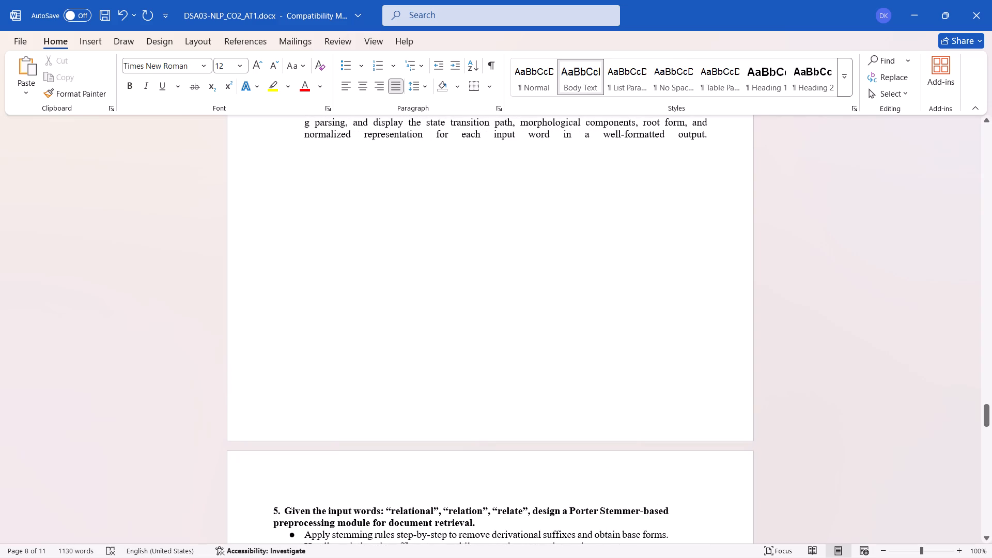
click(287, 496)
key(BackSpace)
key(BackSpace)
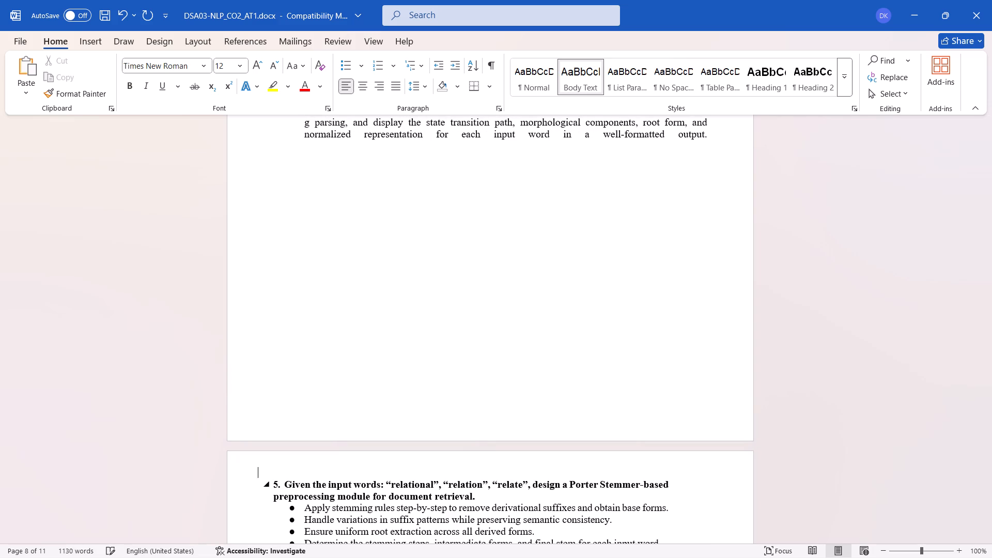
key(BackSpace)
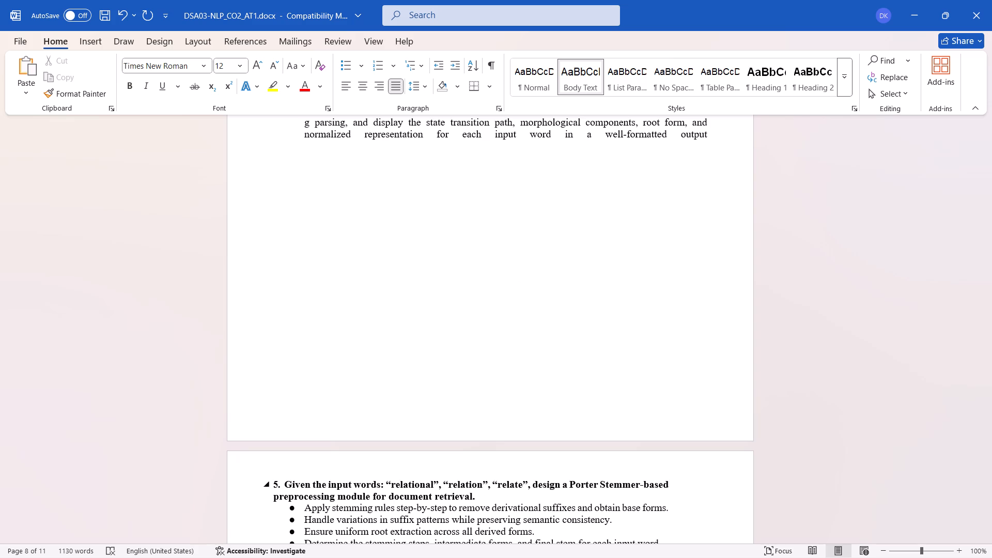
Undo the last deletion and start a new line below the paragraph ending "well-formatted output.".
key(ctrl+z)
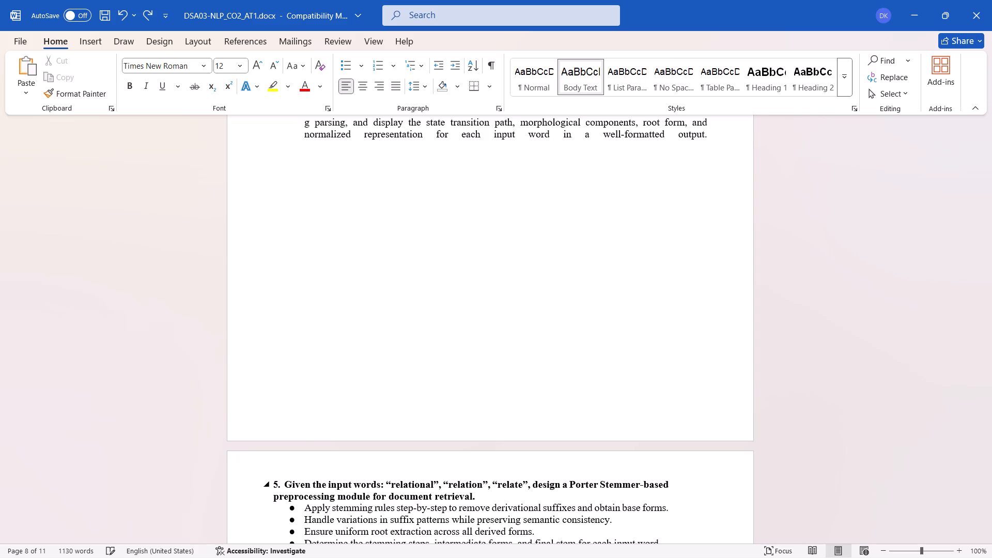
click(743, 156)
key(Return)
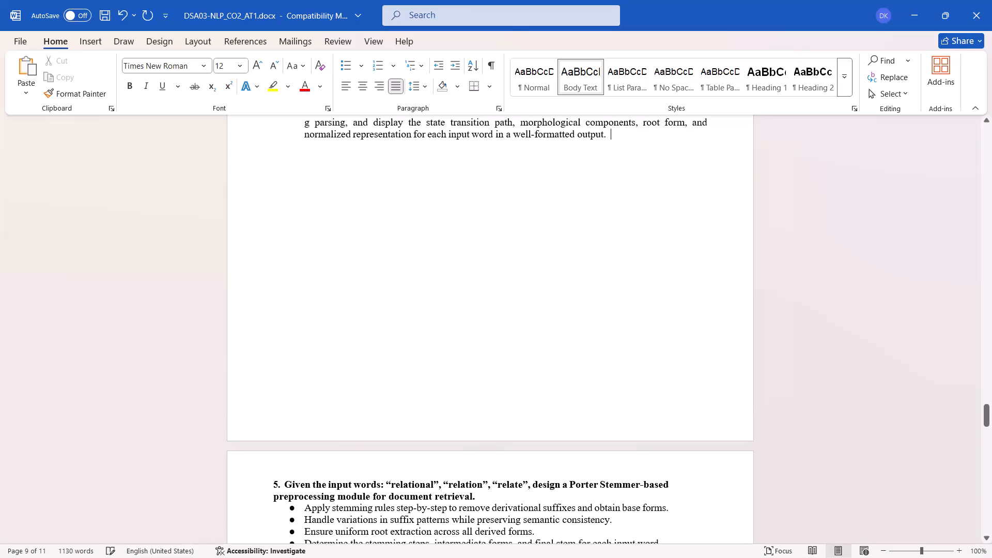
scroll(743, 156, up, 1)
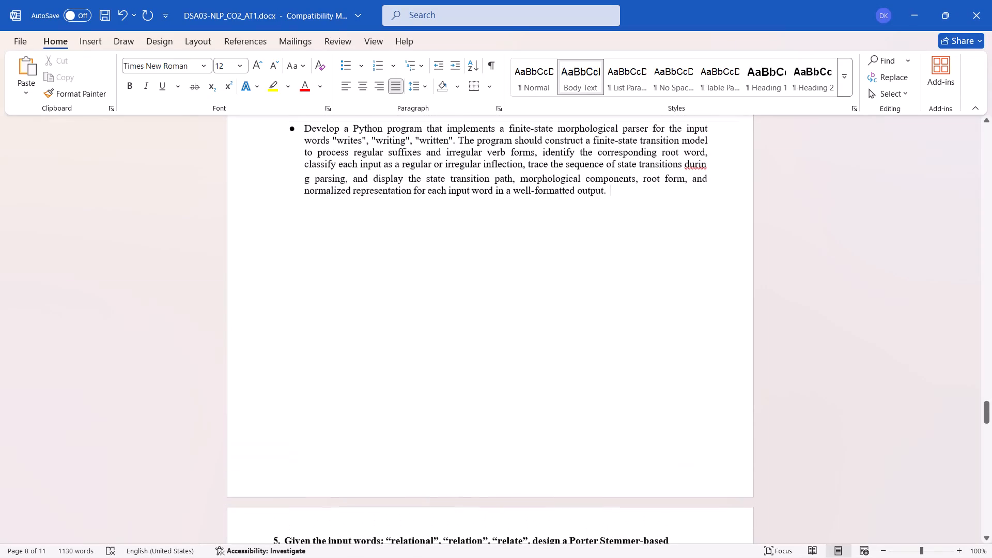
key(Return)
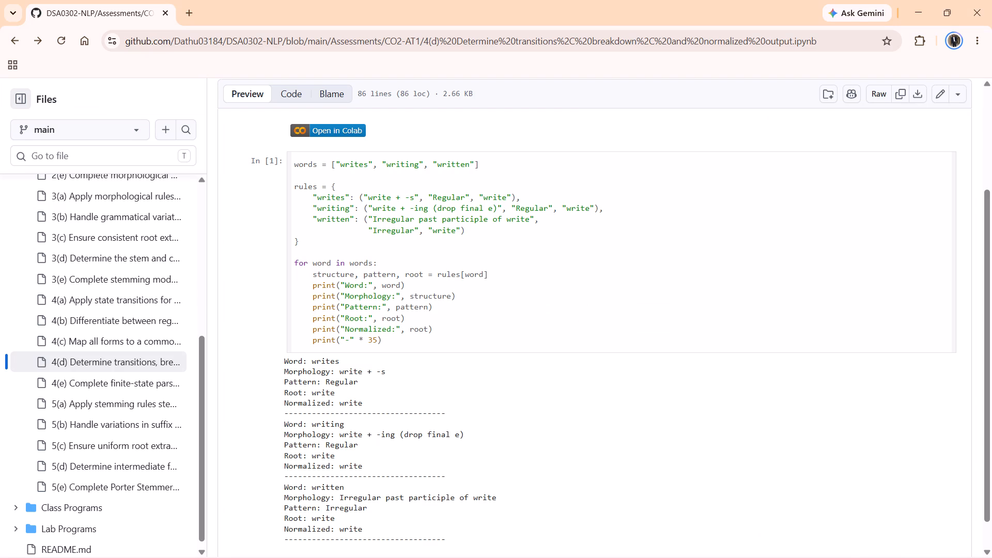
Switch to the GitHub repository in Chrome and open the 4(e) Complete finite-state parser notebook, reloading the page to load it.
click(126, 384)
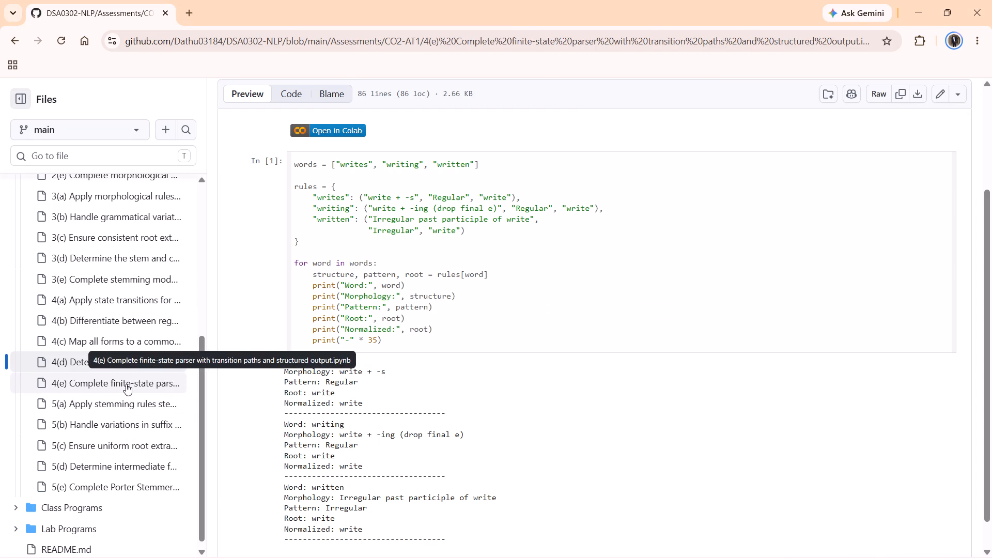
click(129, 384)
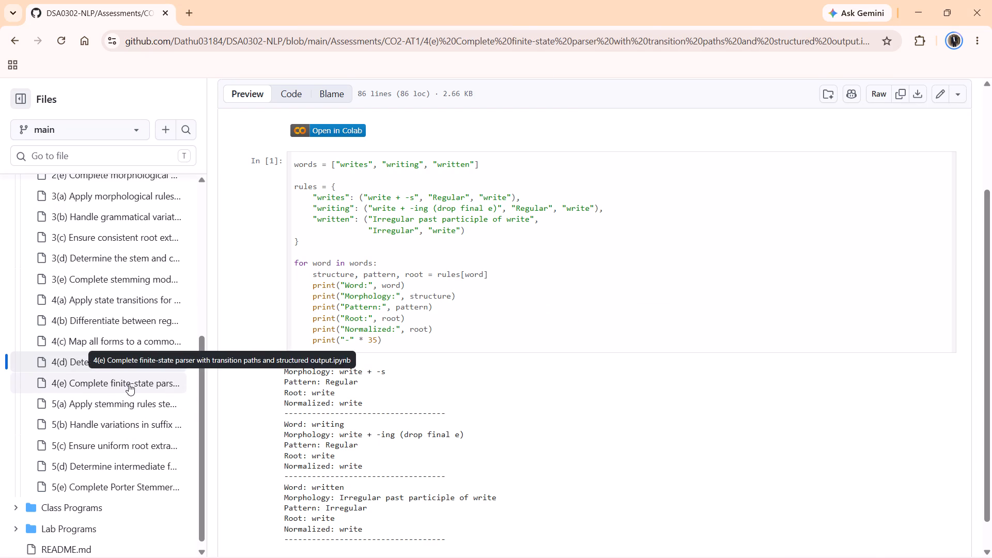
click(129, 384)
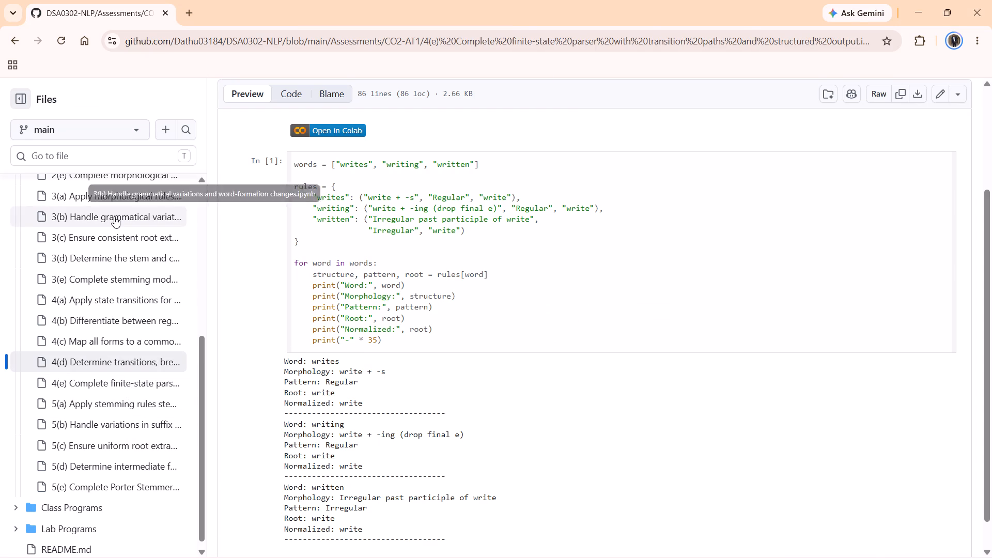
click(67, 40)
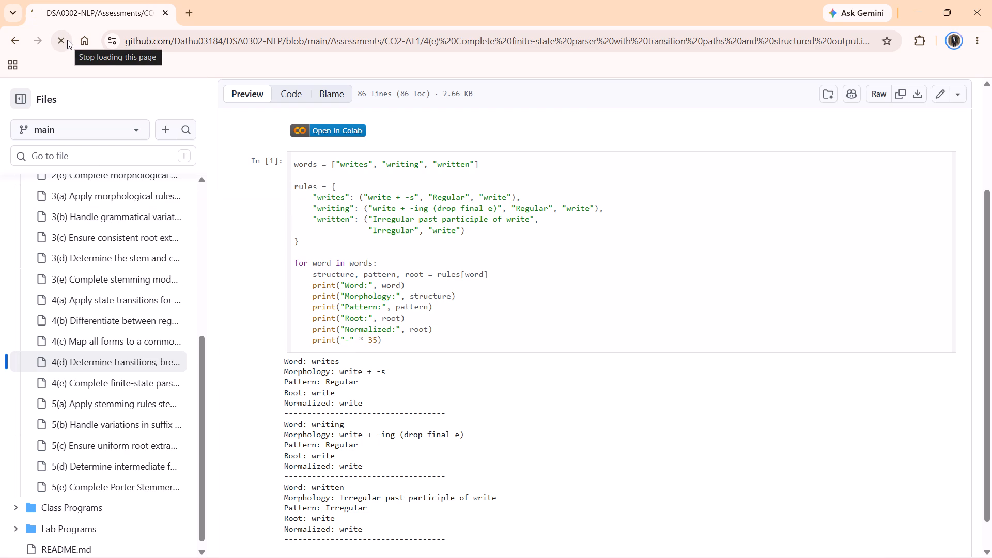
click(19, 17)
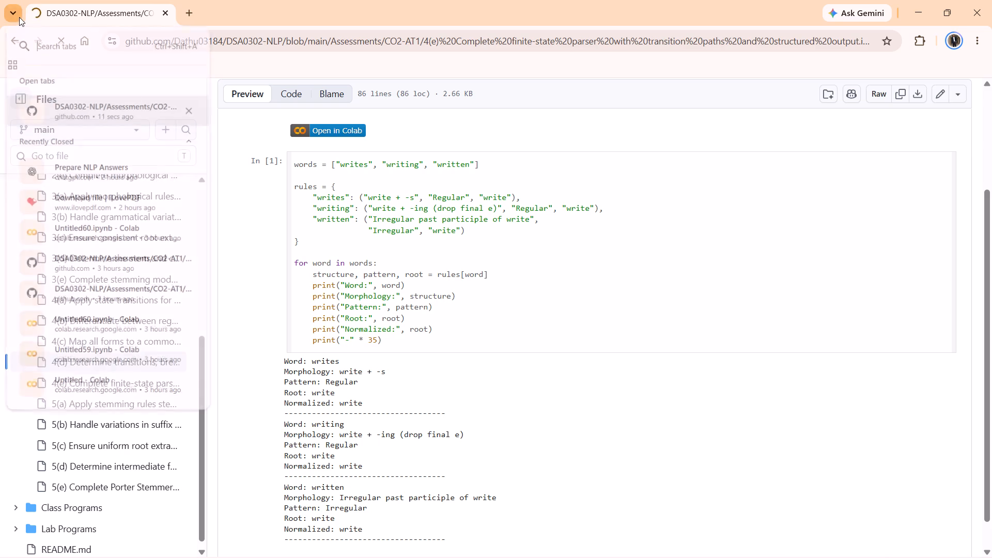
click(444, 325)
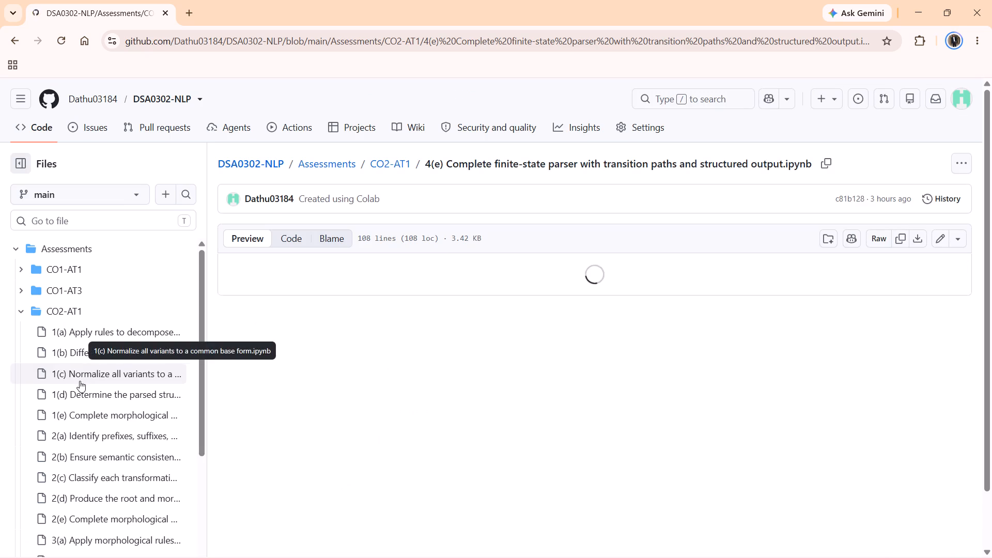
scroll(80, 381, down, 5)
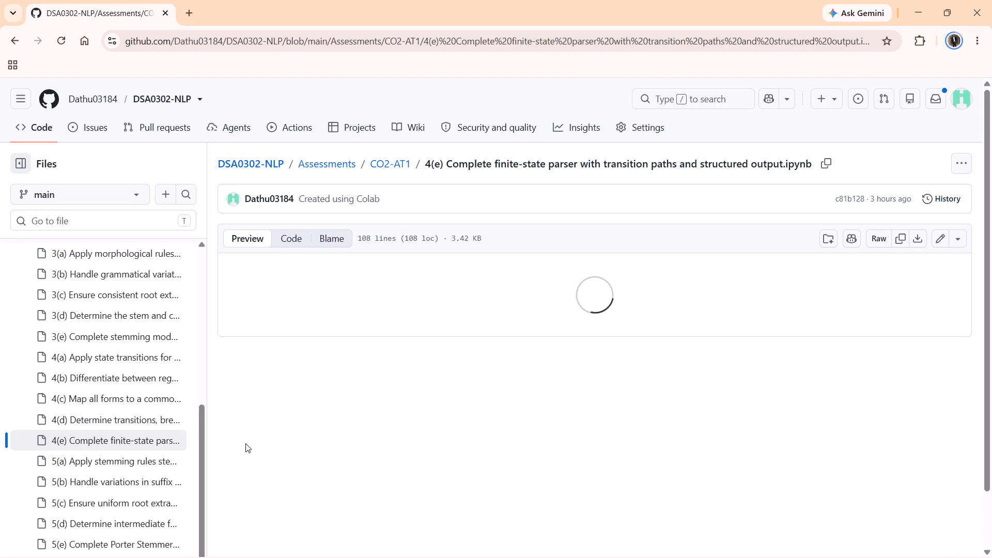
scroll(245, 443, down, 6)
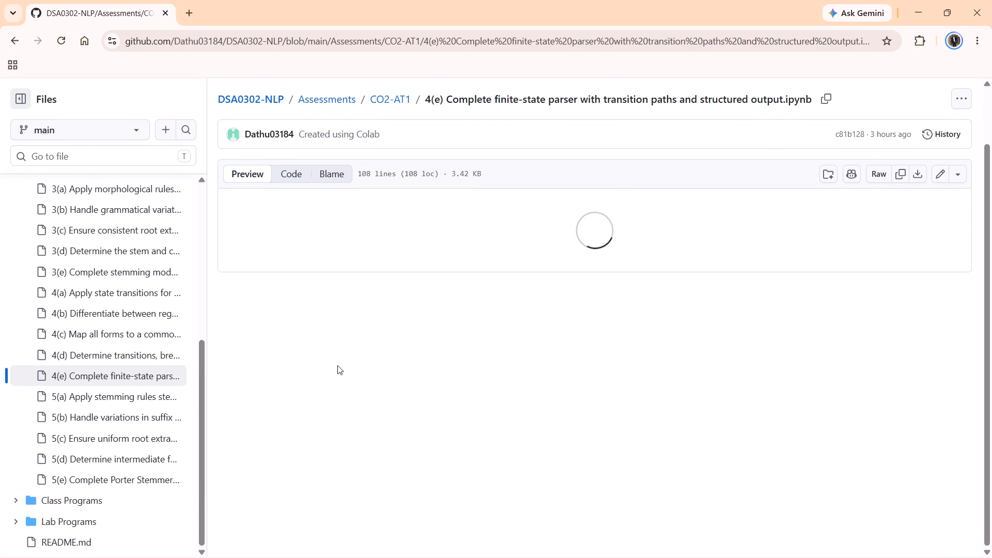
scroll(383, 332, down, 6)
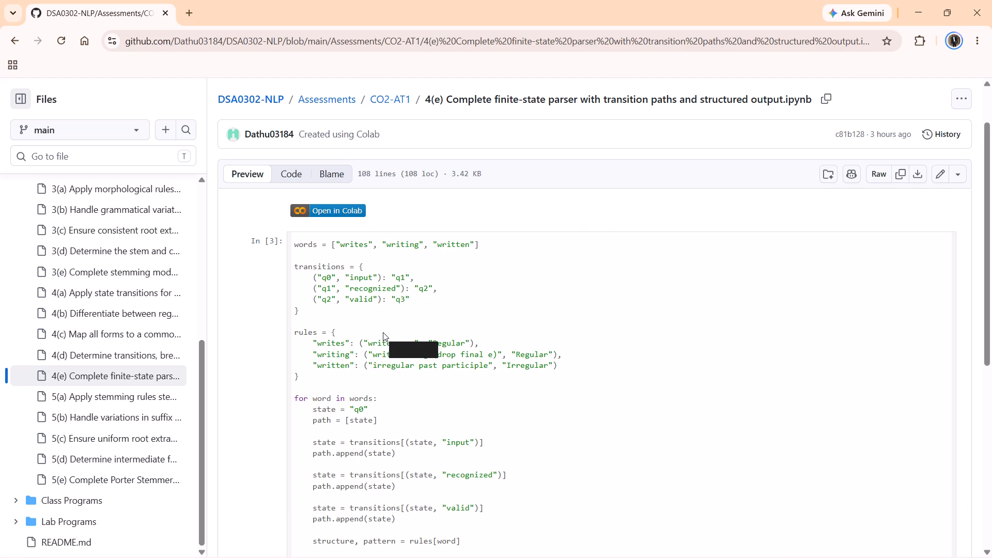
Capture a screenshot of the 4(e) notebook's full code cell and output, from the Colab badge to the last dashed line.
scroll(383, 332, down, 4)
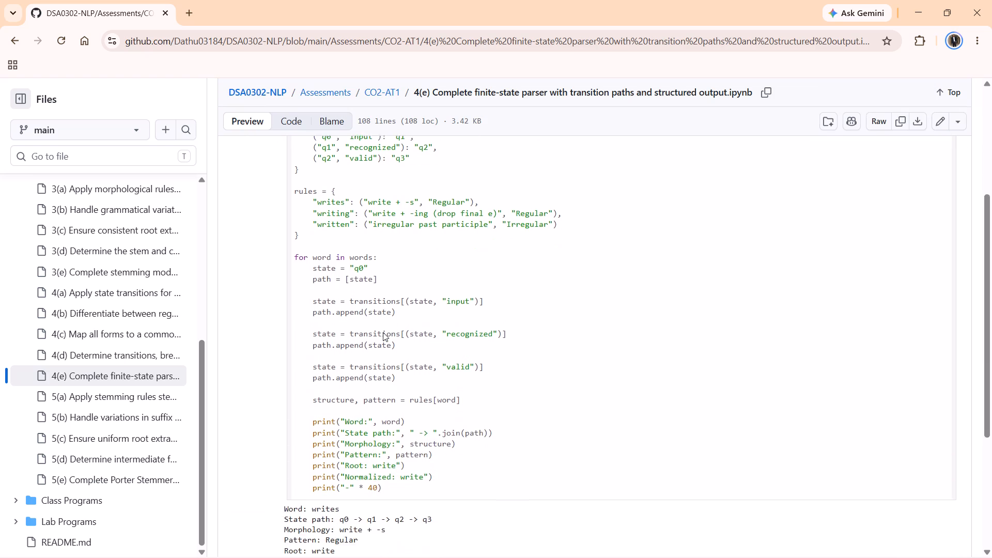
scroll(383, 332, down, 2)
scroll(383, 332, up, 3)
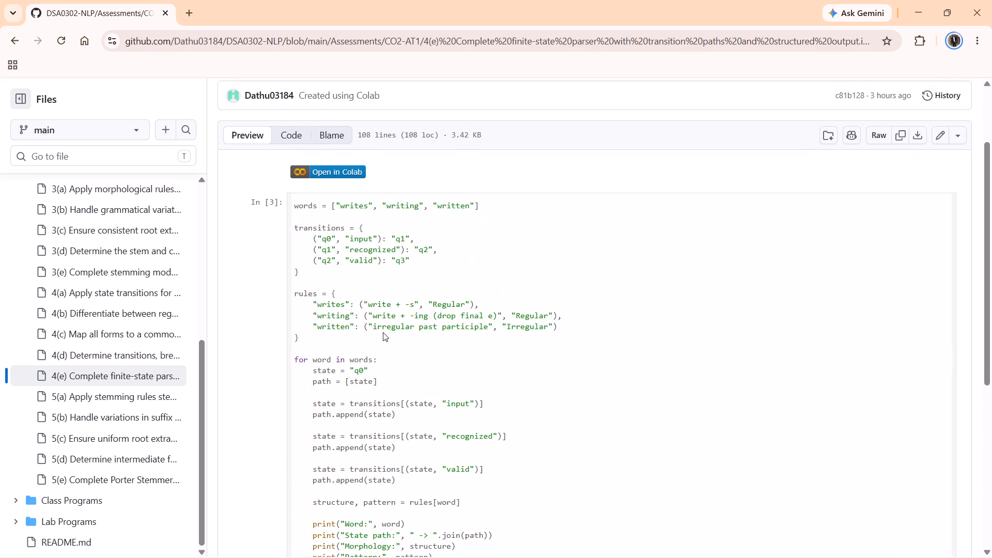
scroll(383, 332, up, 1)
scroll(383, 332, down, 2)
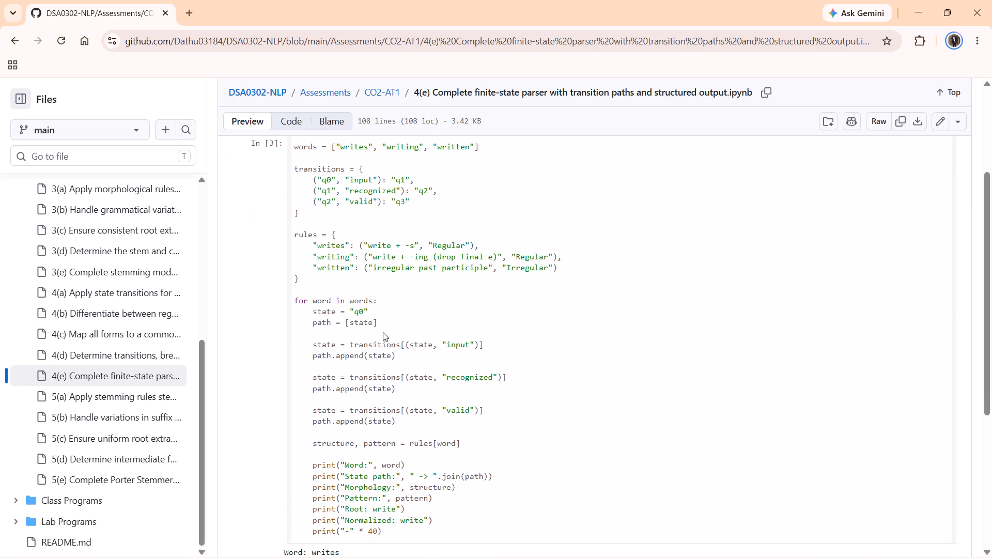
key(ctrl+minus)
key(ctrl+minus)
key(ctrl+minus)
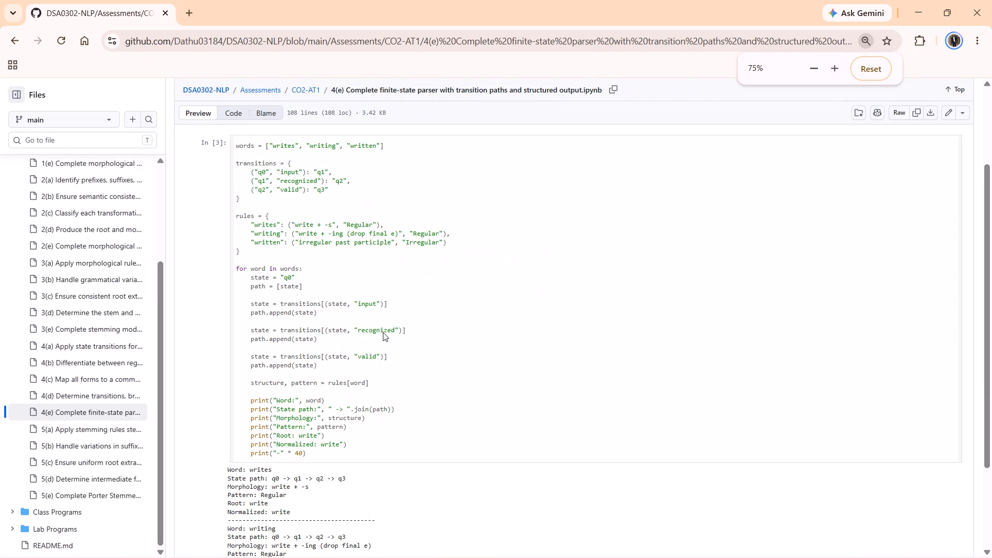
scroll(383, 332, right, 1)
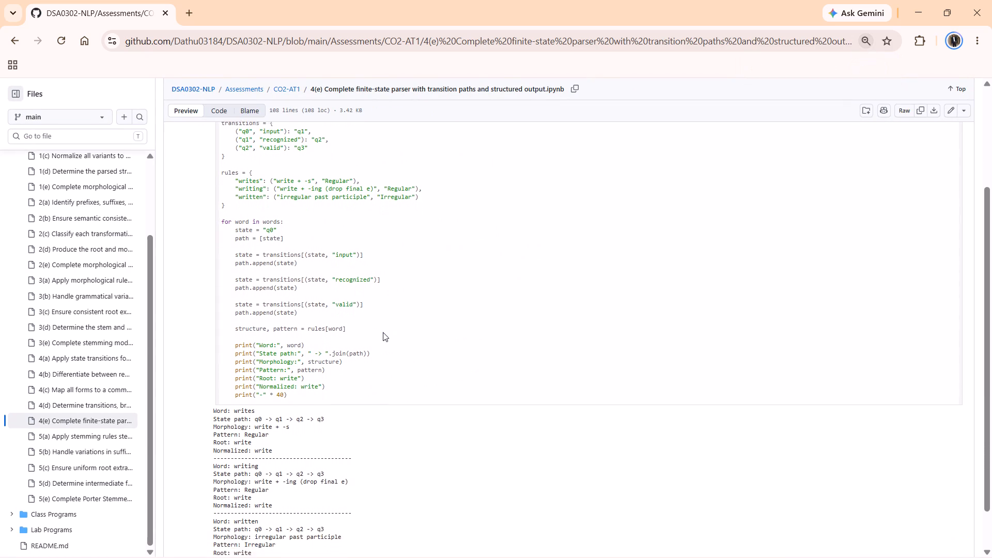
scroll(383, 332, right, 1)
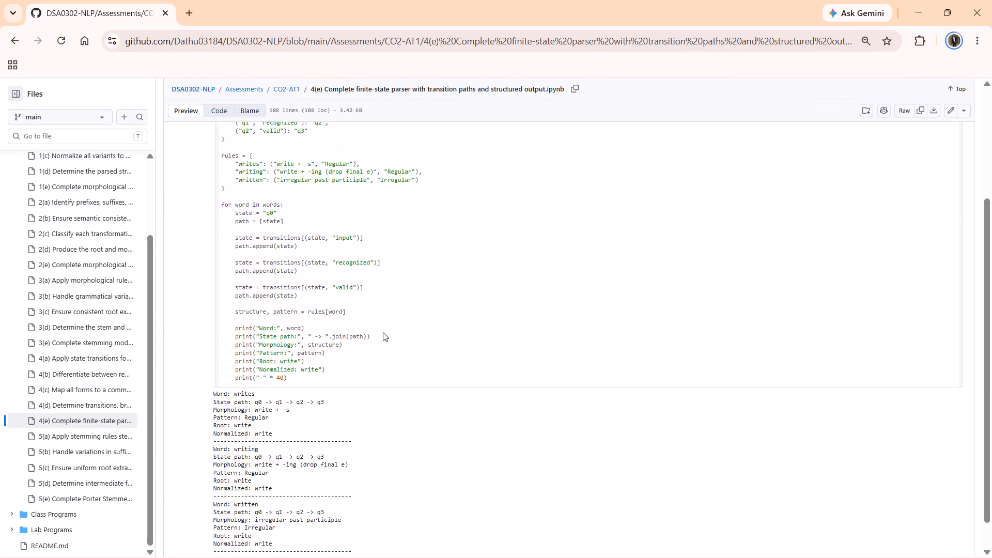
scroll(383, 332, right, 1)
key(ctrl+minus)
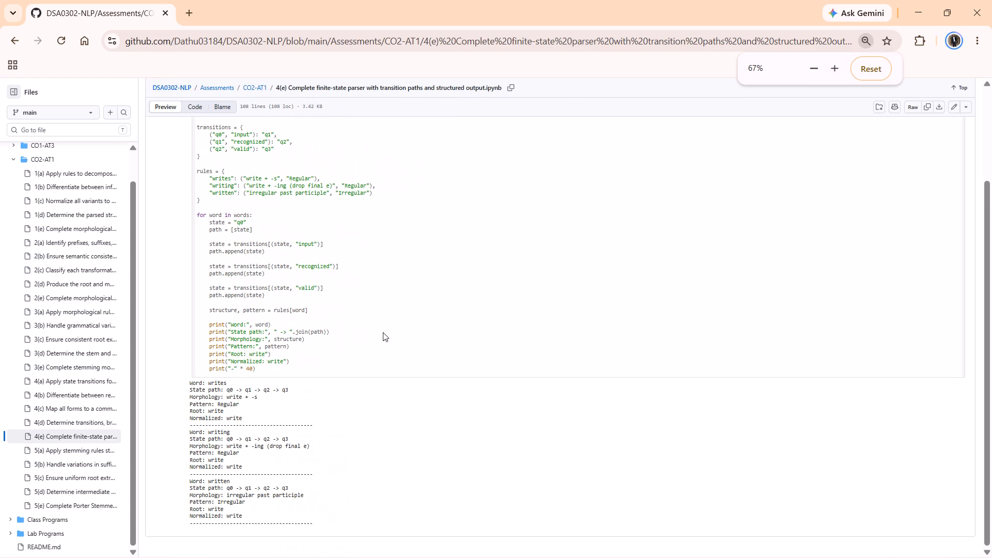
scroll(383, 332, up, 1)
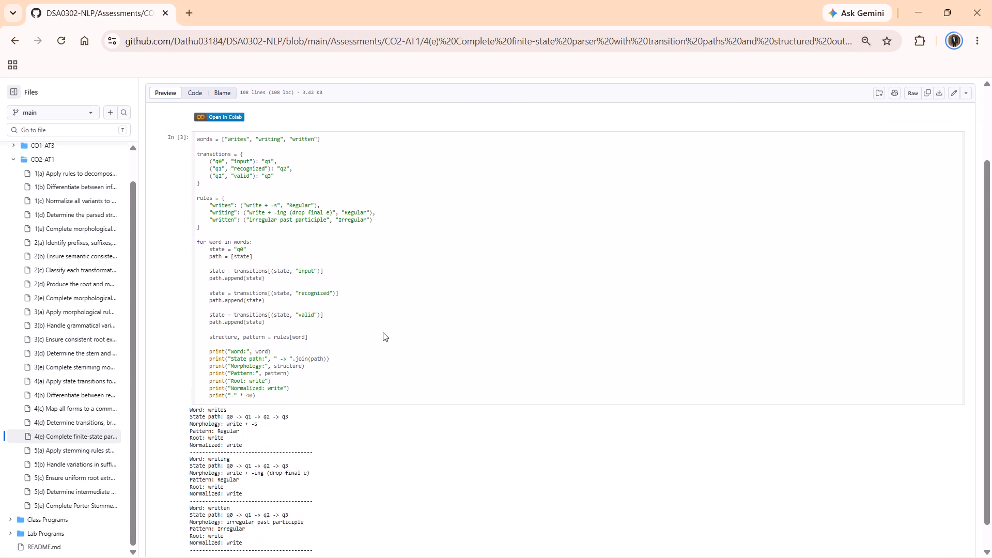
scroll(383, 332, up, 1)
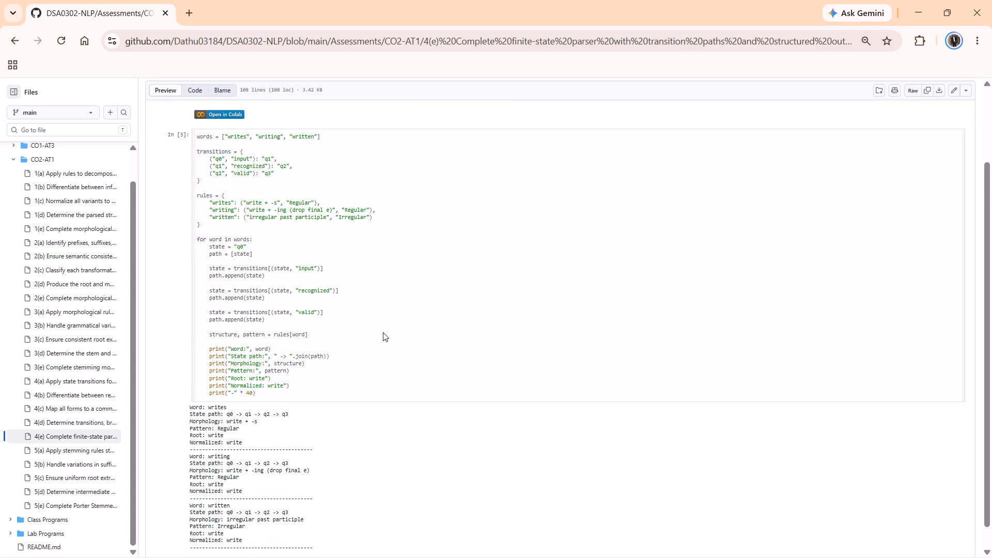
scroll(383, 332, up, 1)
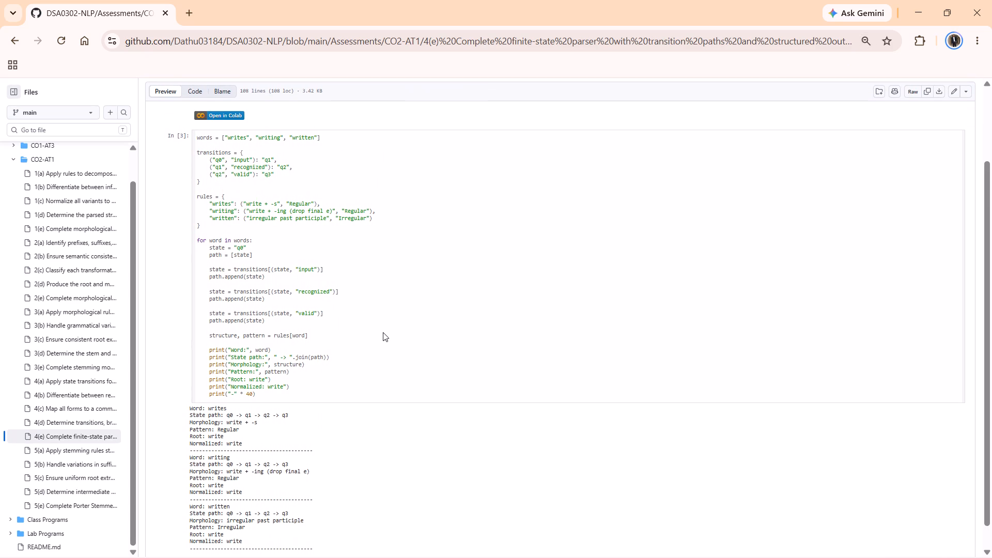
key(Print)
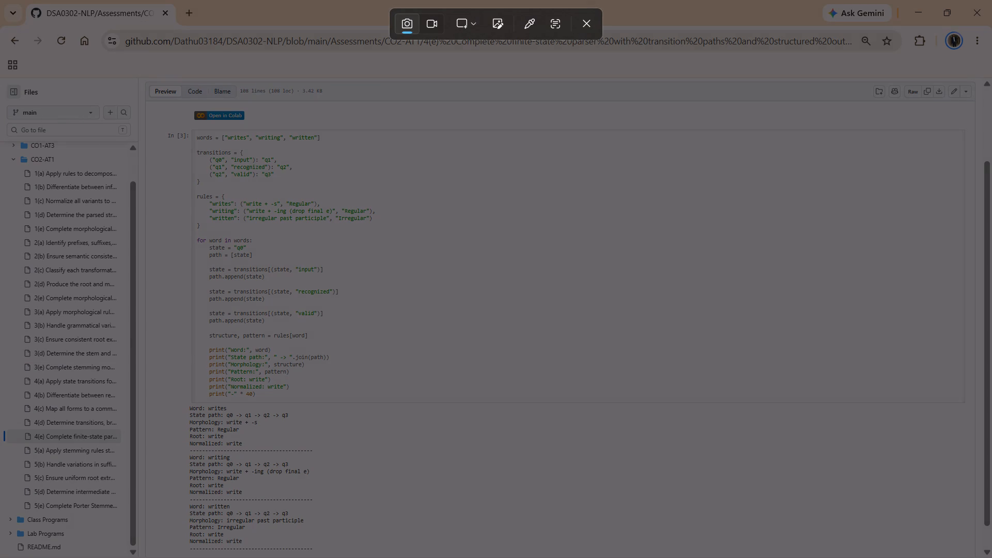
drag(146, 102, 578, 368)
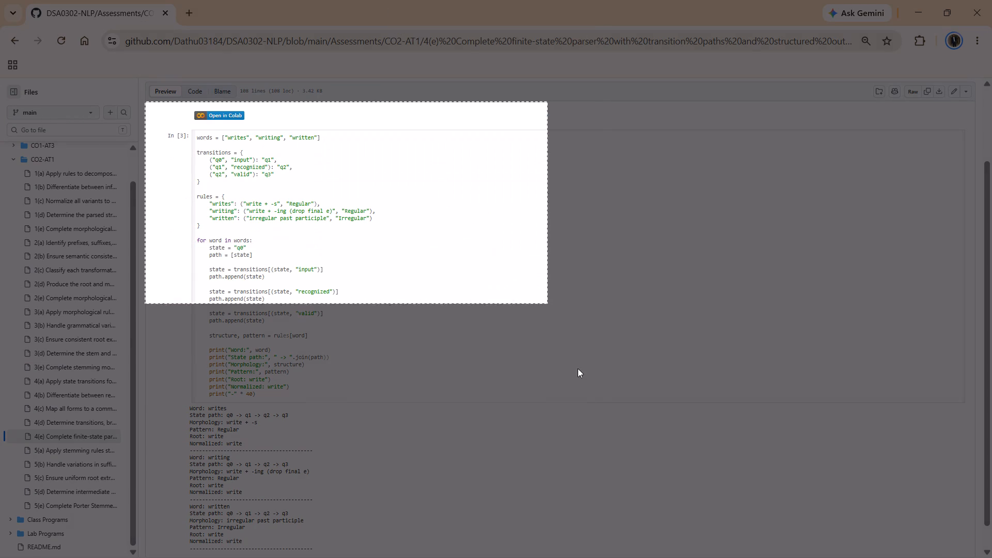
drag(578, 368, 617, 557)
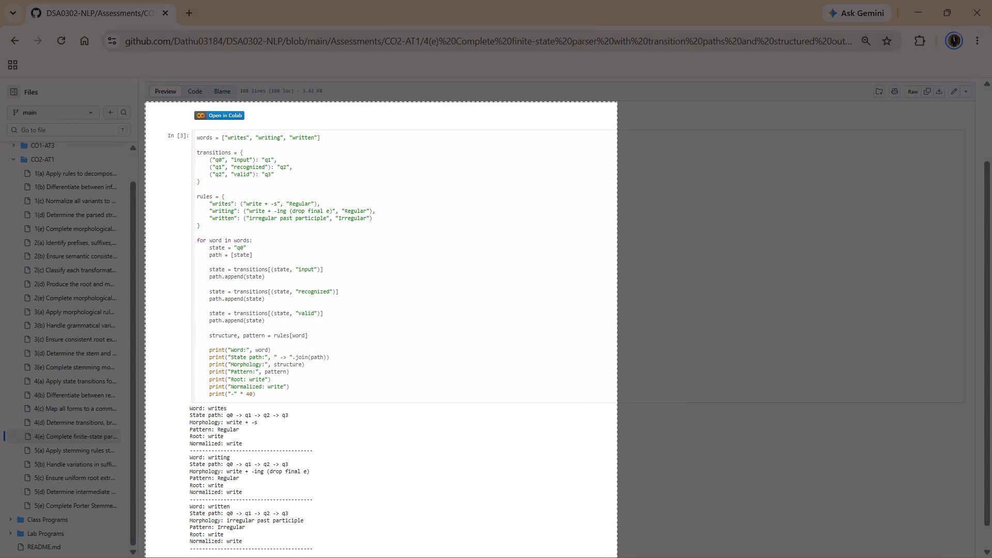
drag(617, 557, 486, 557)
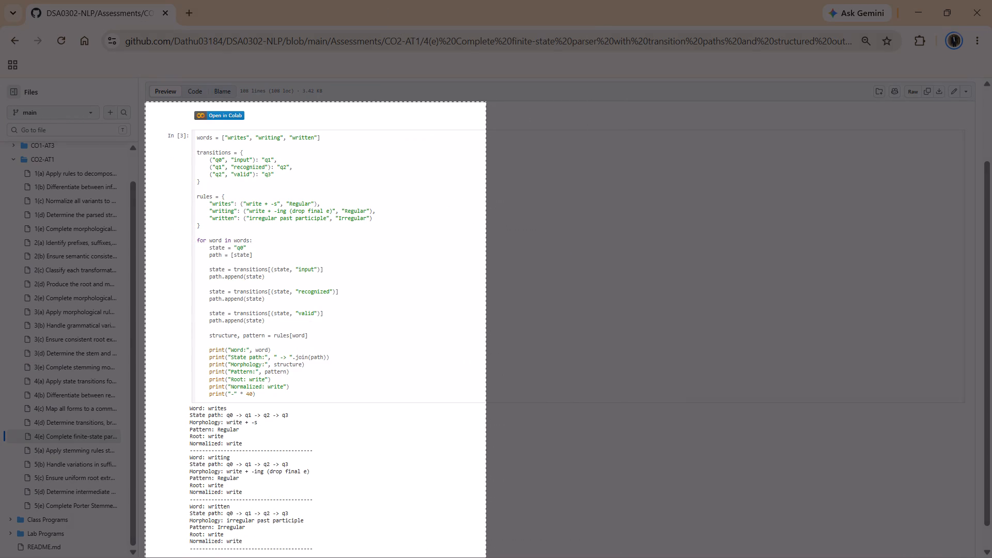
drag(486, 557, 486, 557)
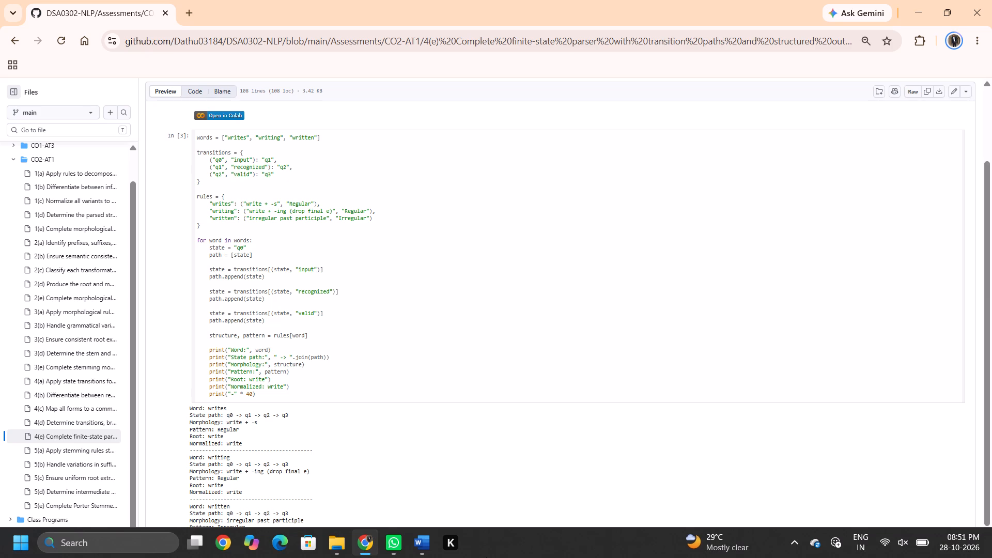
key(ctrl+c)
key(ctrl+c)
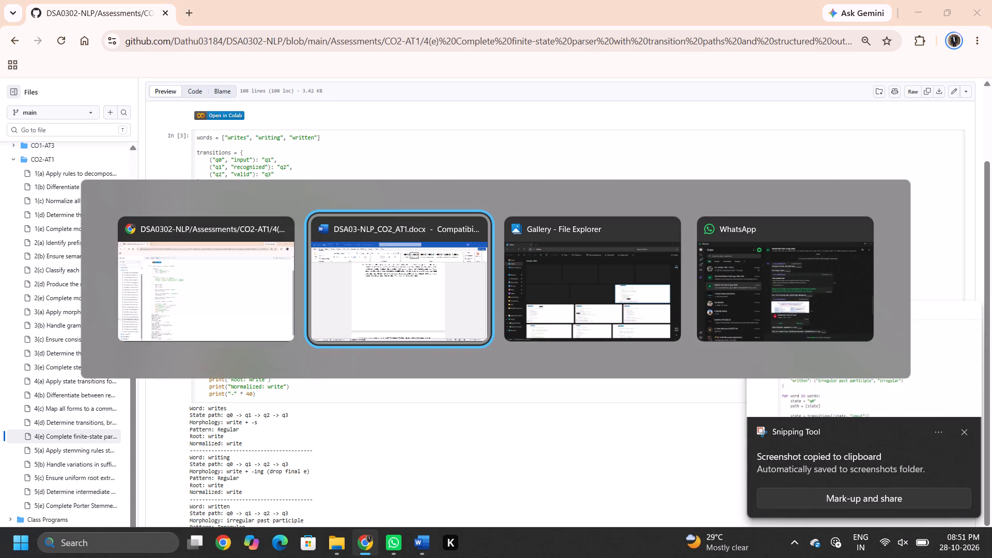
Switch to the Word document and paste the 4(e) screenshot beneath the "Develop a Python program" bullet of question 4.
click(501, 265)
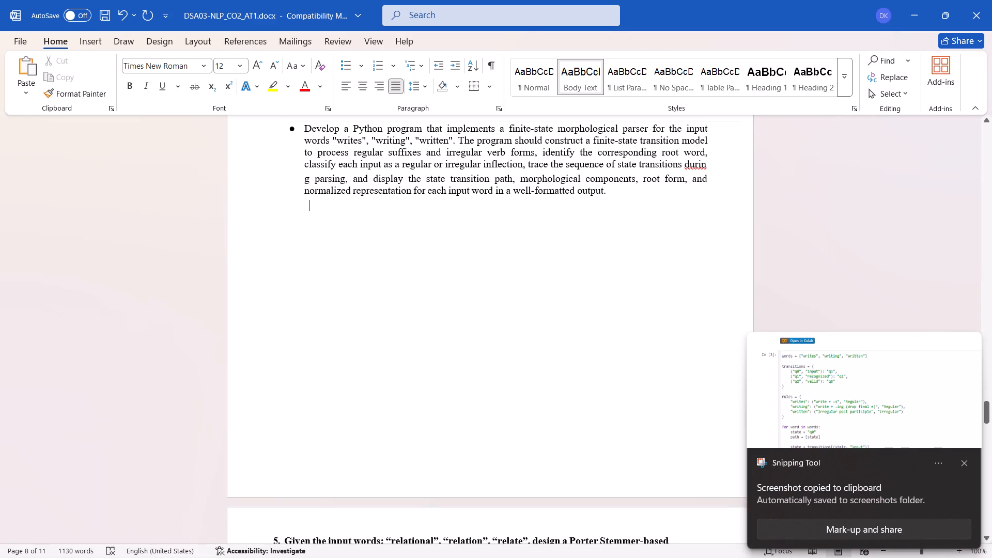
key(BackSpace)
key(BackSpace)
key(ctrl+v)
Check the placement of the pasted 4(e) screenshot relative to its bullet and the preceding 4(d) screenshot.
scroll(501, 265, up, 1)
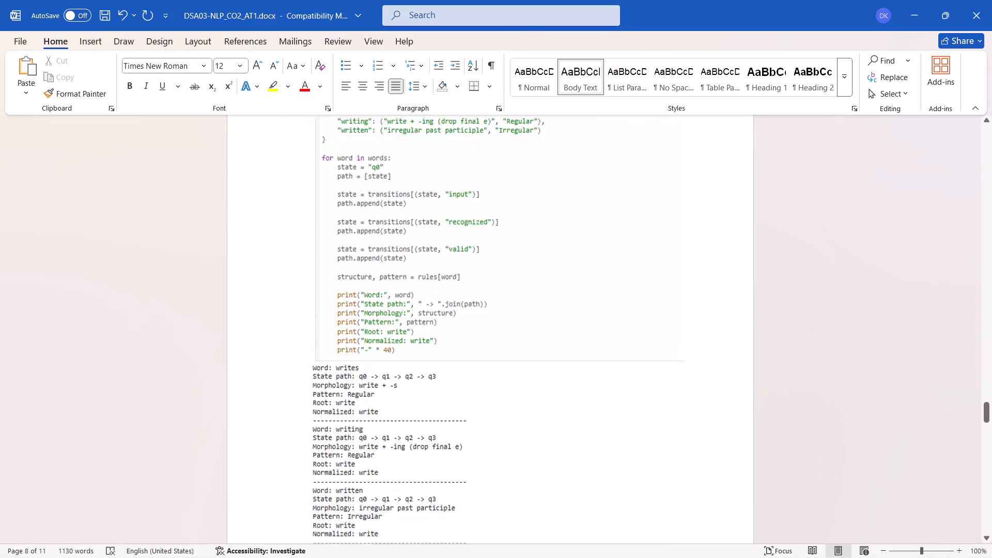
scroll(501, 265, up, 2)
scroll(501, 265, down, 2)
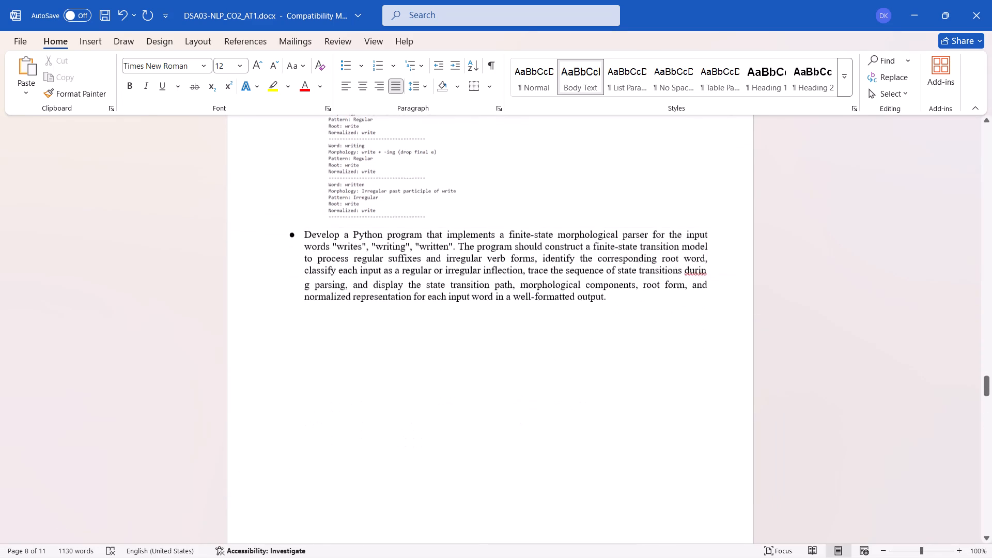
scroll(501, 265, down, 1)
scroll(501, 265, up, 2)
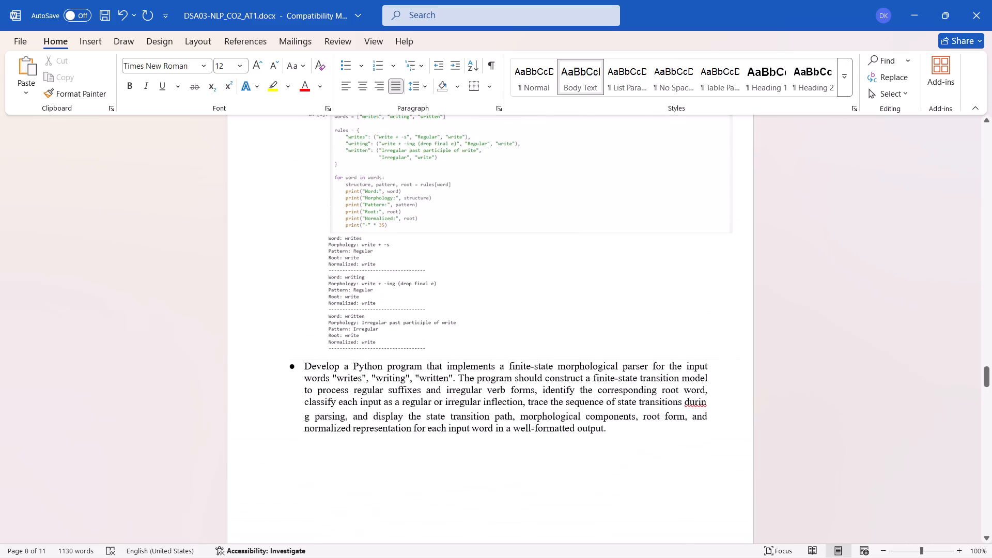
scroll(501, 265, down, 4)
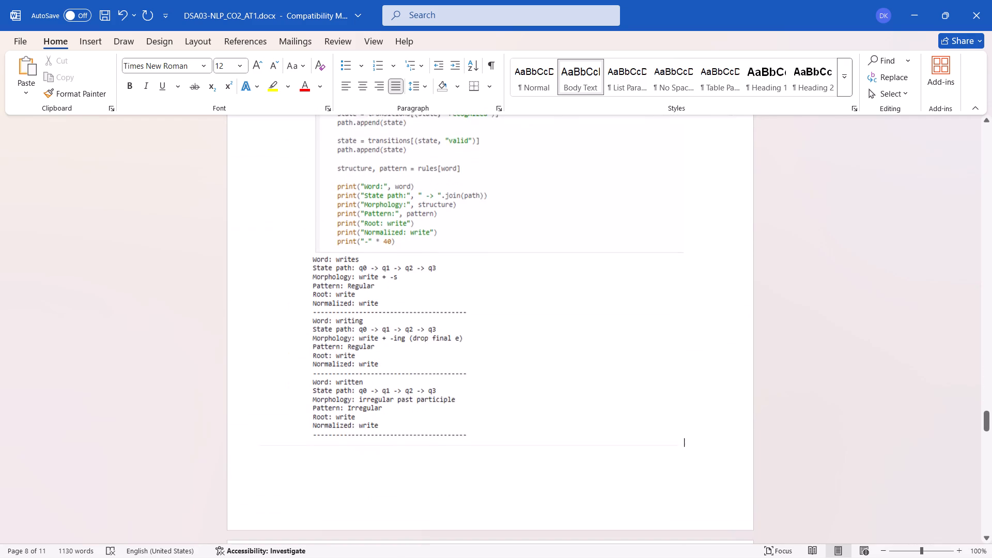
Shrink the pasted 4(e) screenshot proportionally so it fits on the same page beneath its "Develop a Python program" bullet.
scroll(501, 265, down, 1)
click(501, 265)
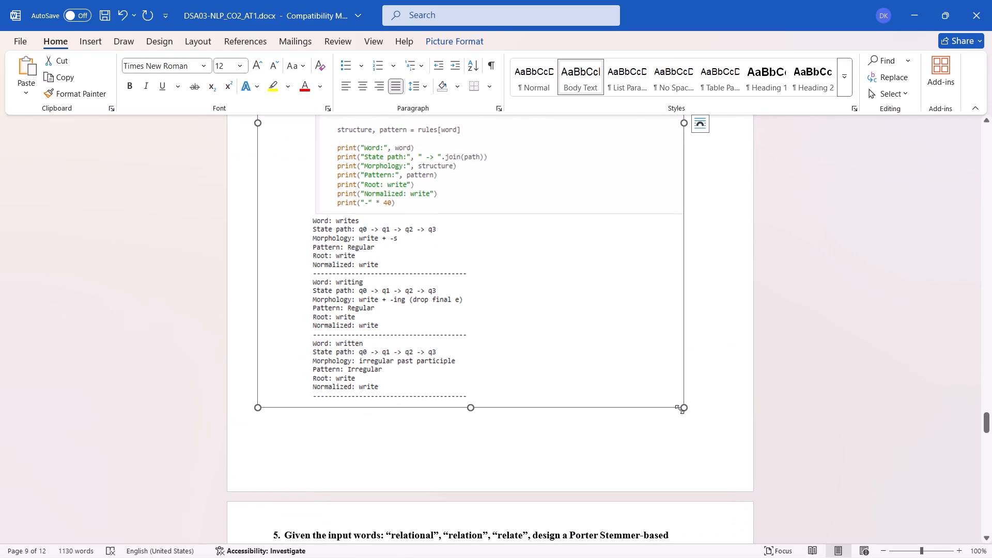
drag(680, 407, 520, 177)
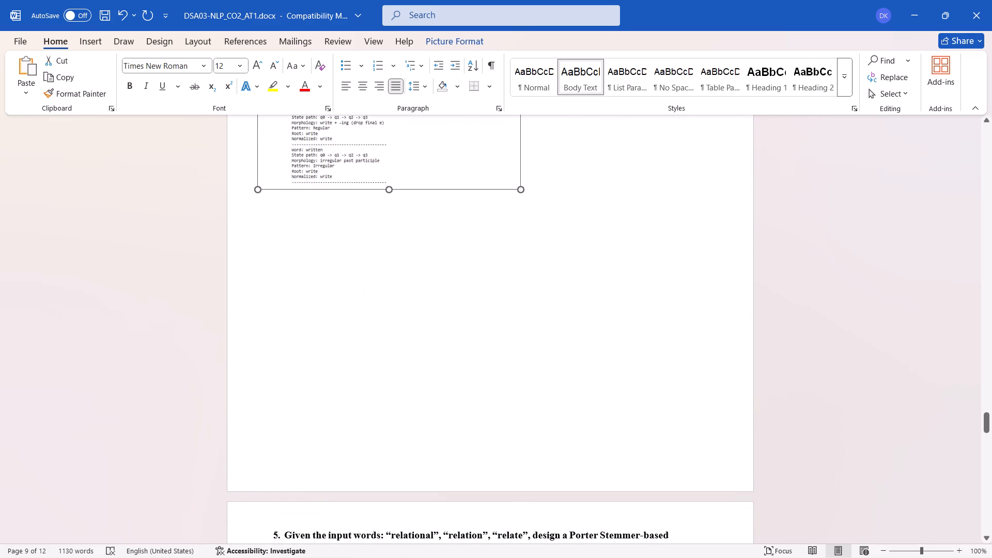
drag(520, 465, 487, 360)
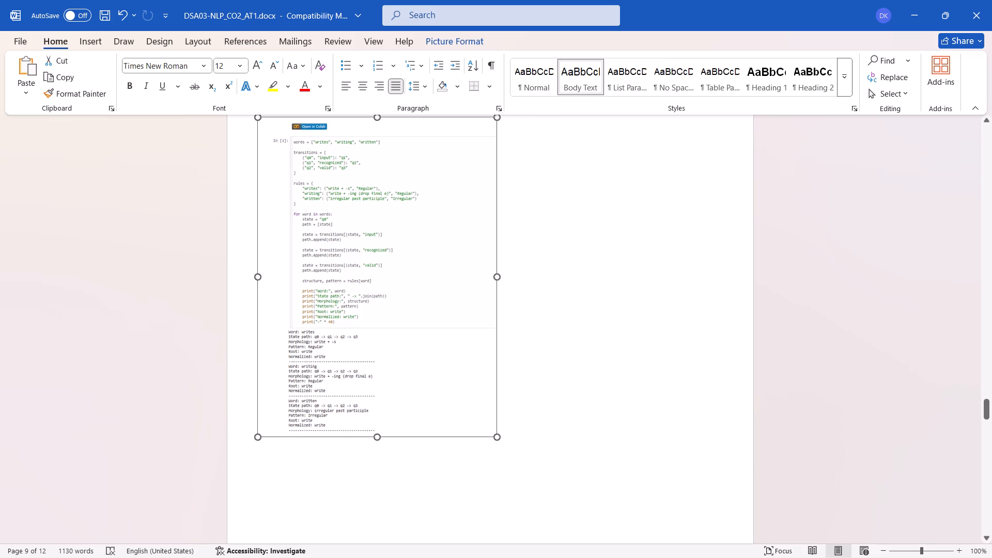
drag(487, 360, 454, 314)
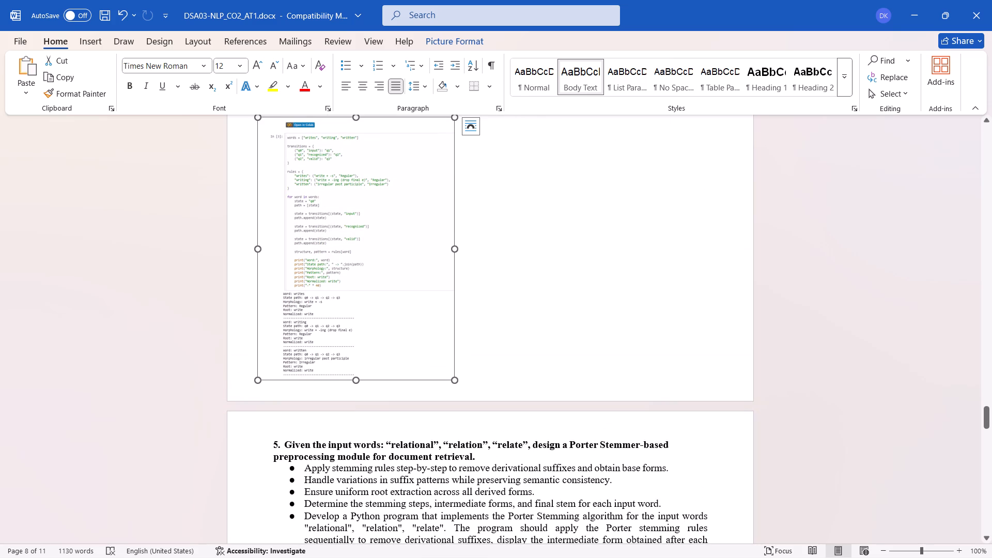
drag(455, 376, 460, 385)
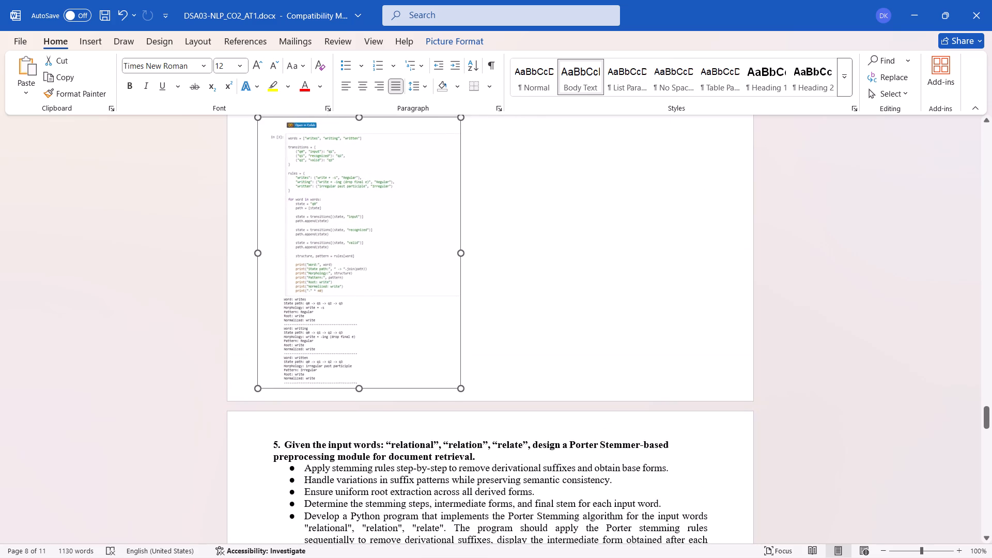
drag(460, 385, 461, 385)
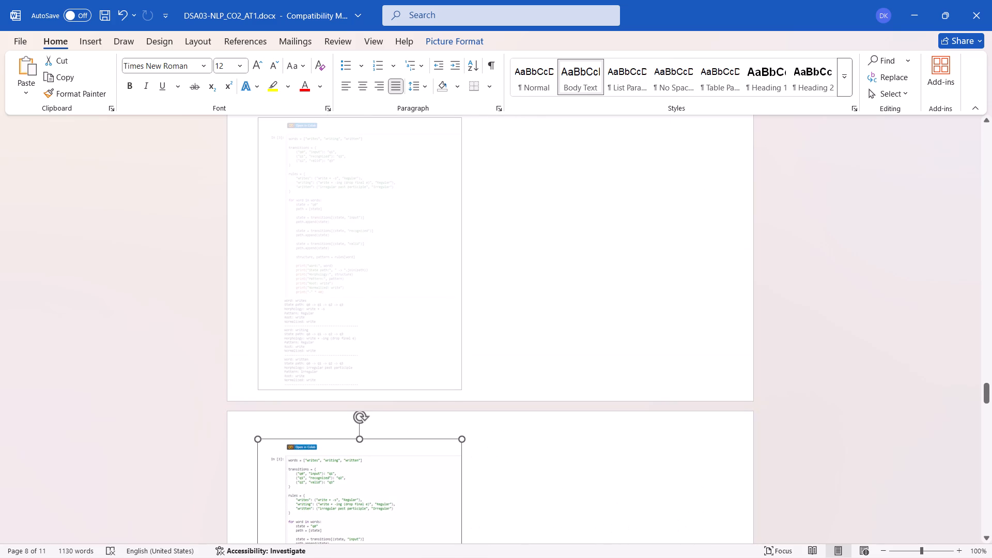
drag(461, 385, 461, 385)
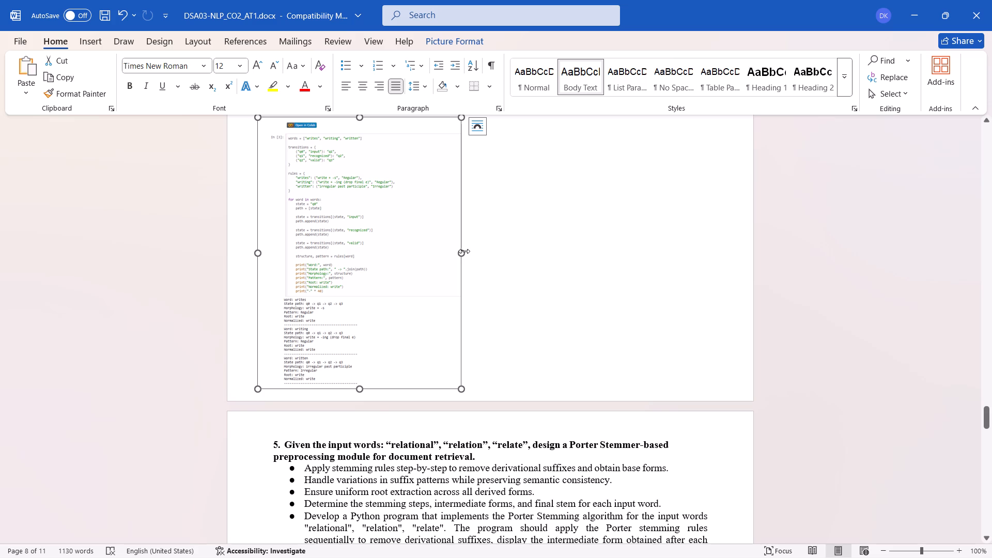
Stretch the 4(e) screenshot horizontally to about three-quarters of the text width, keeping it beneath its bullet on the same page.
drag(464, 251, 720, 259)
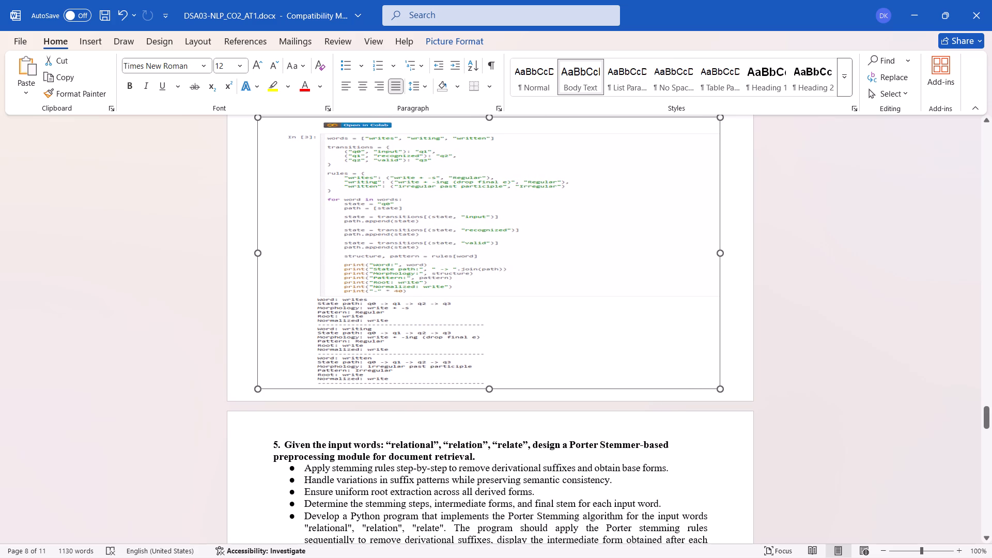
drag(720, 259, 721, 260)
click(525, 320)
scroll(525, 320, up, 1)
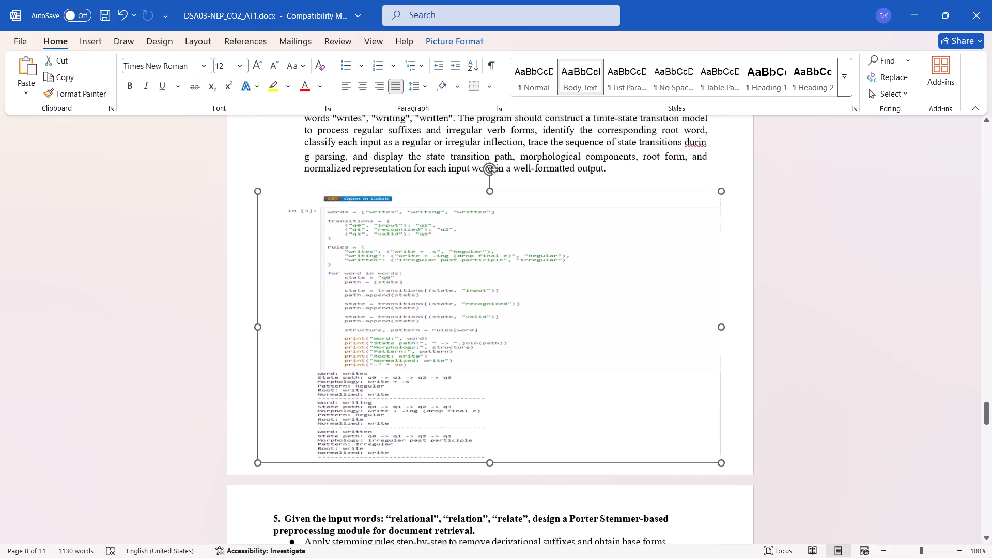
drag(257, 336, 277, 336)
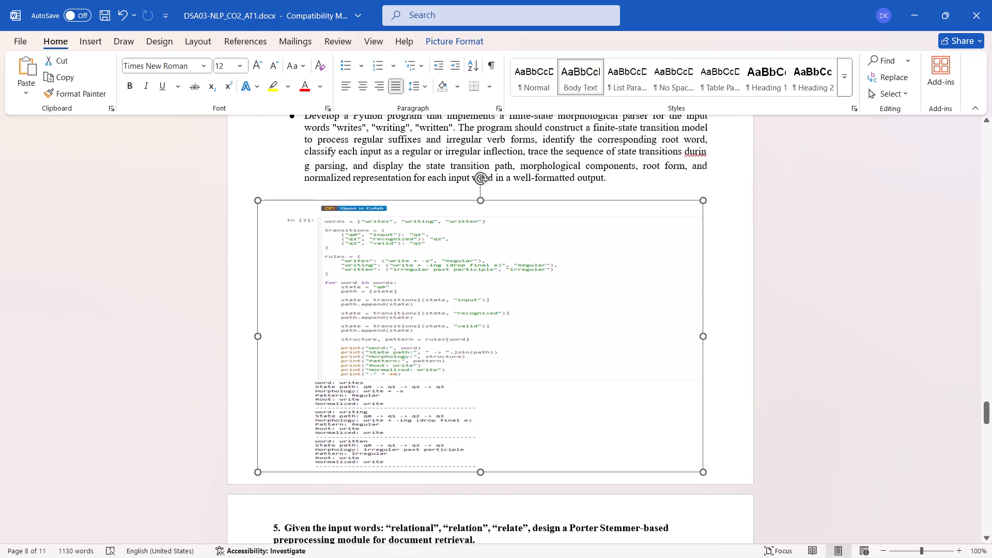
drag(277, 336, 393, 345)
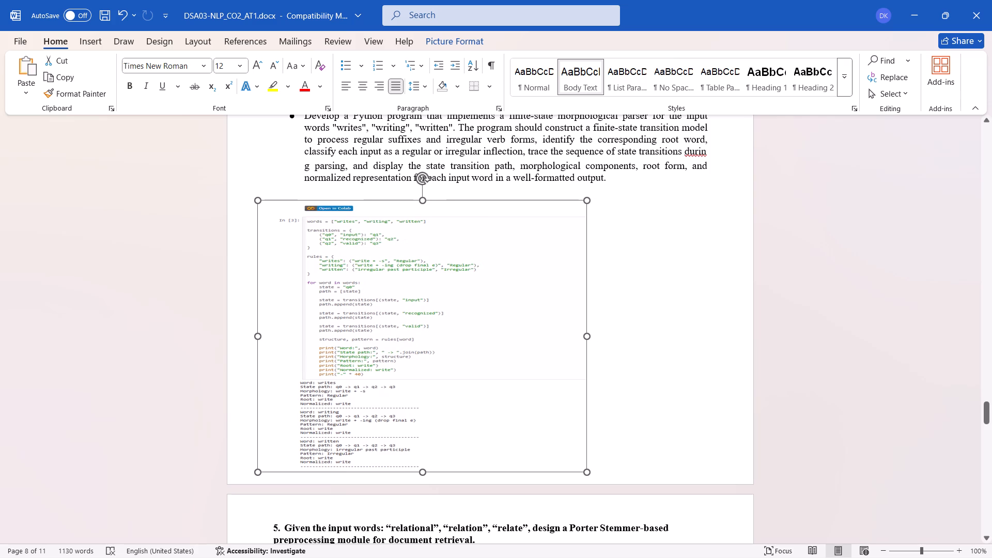
drag(393, 345, 412, 346)
click(671, 313)
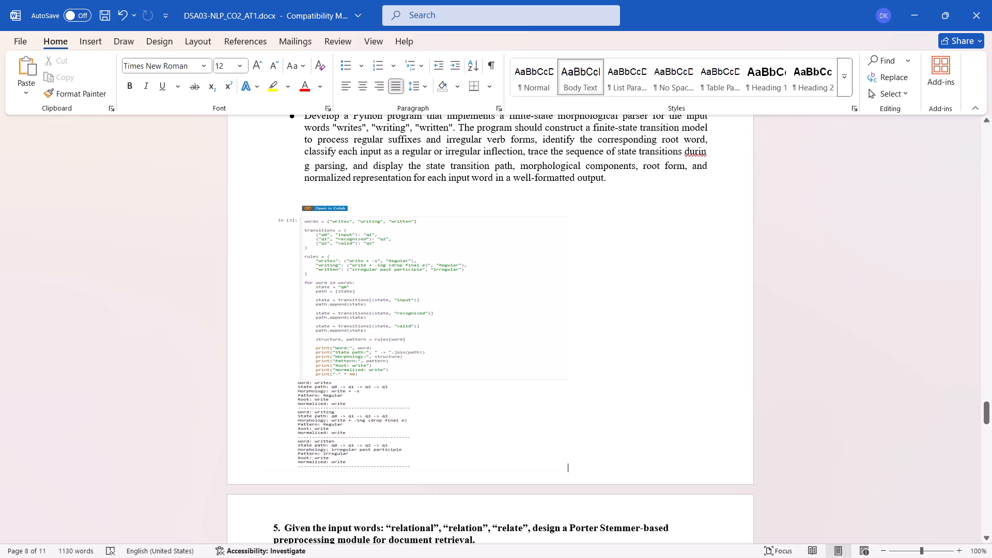
click(500, 330)
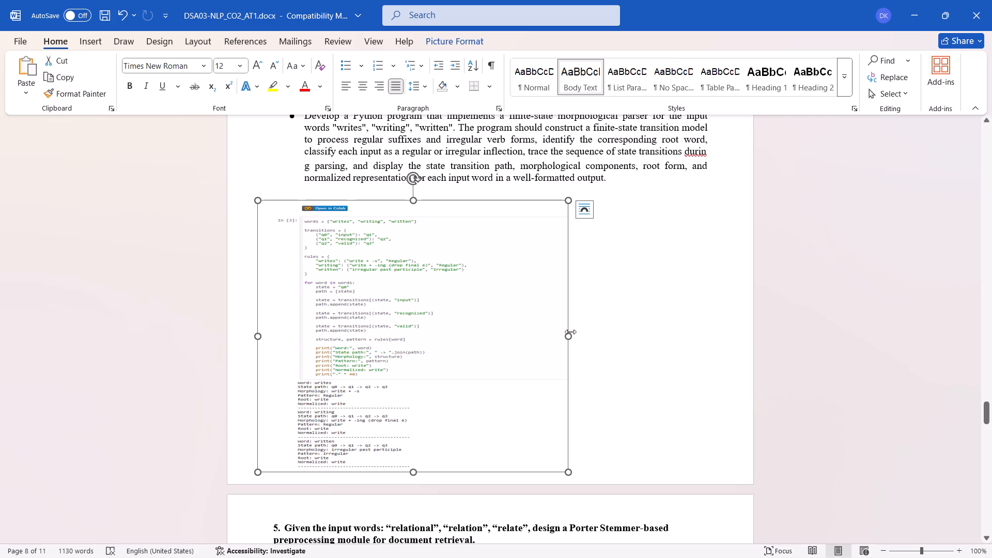
drag(568, 336, 562, 335)
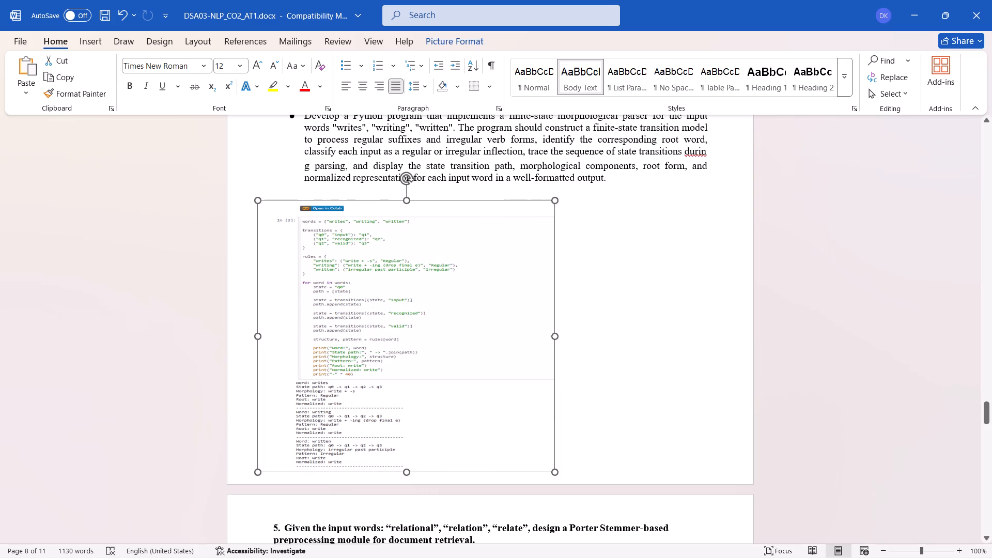
drag(562, 335, 581, 335)
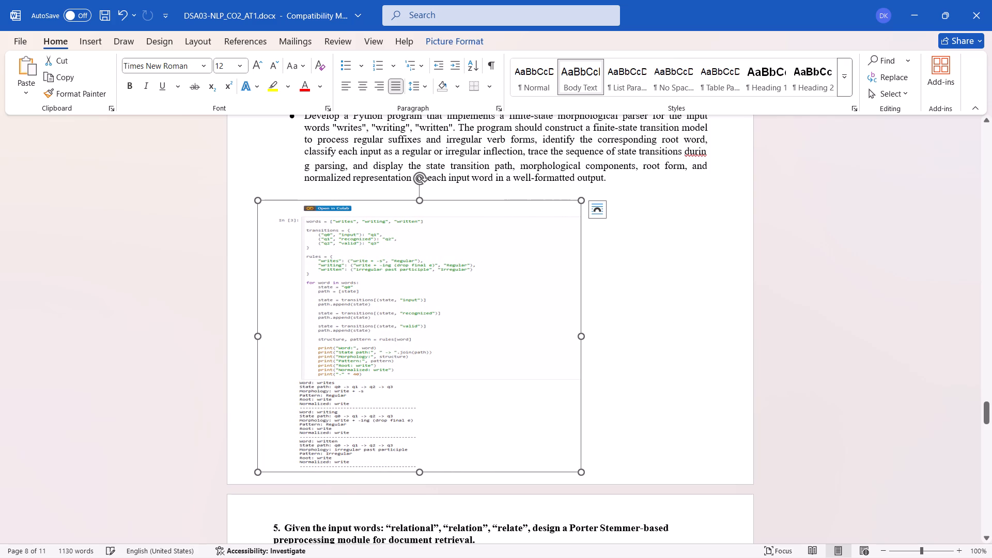
click(420, 203)
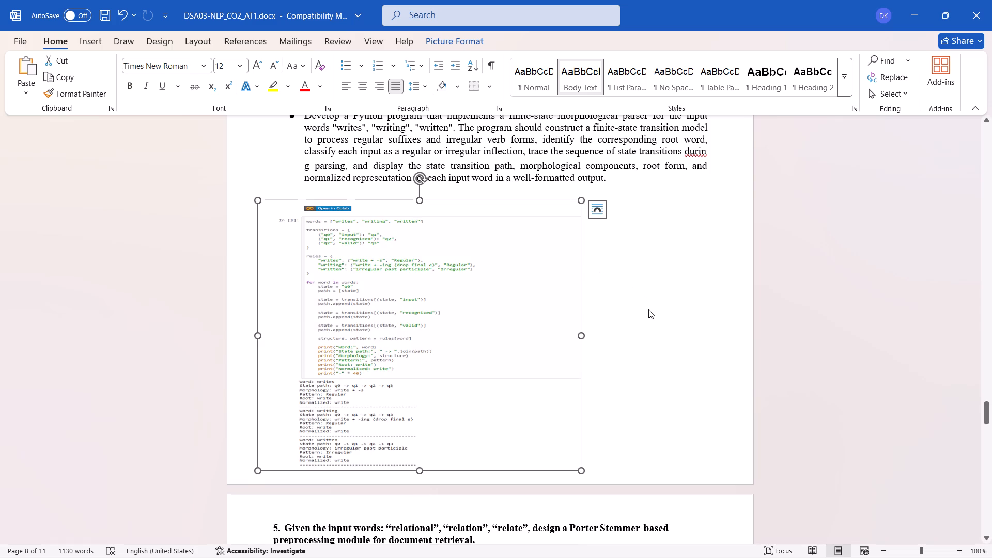
click(648, 309)
Switch to the GitHub repository in Chrome and open the 5(a) Apply stemming rules notebook at 100% zoom, reloading the page to load it.
scroll(648, 309, down, 1)
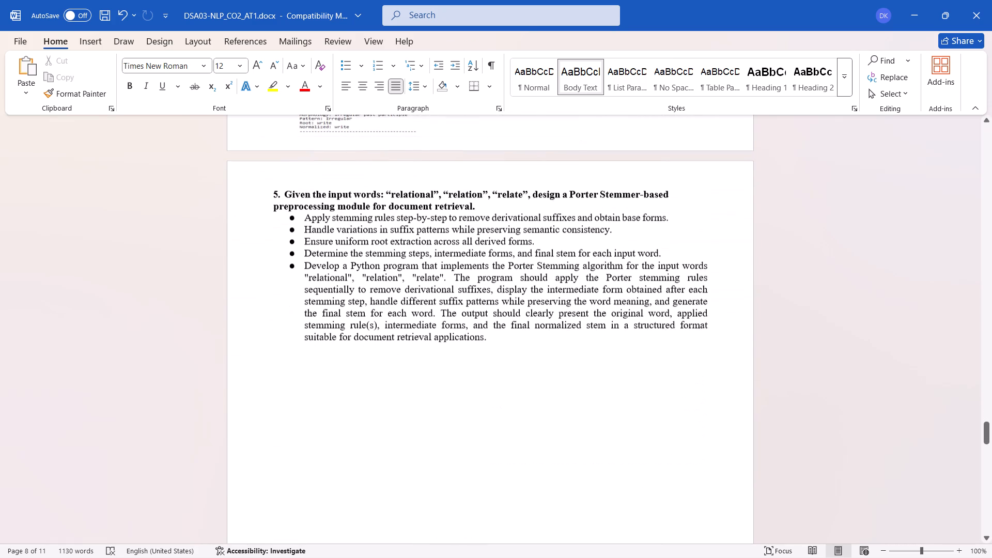
scroll(648, 309, down, 1)
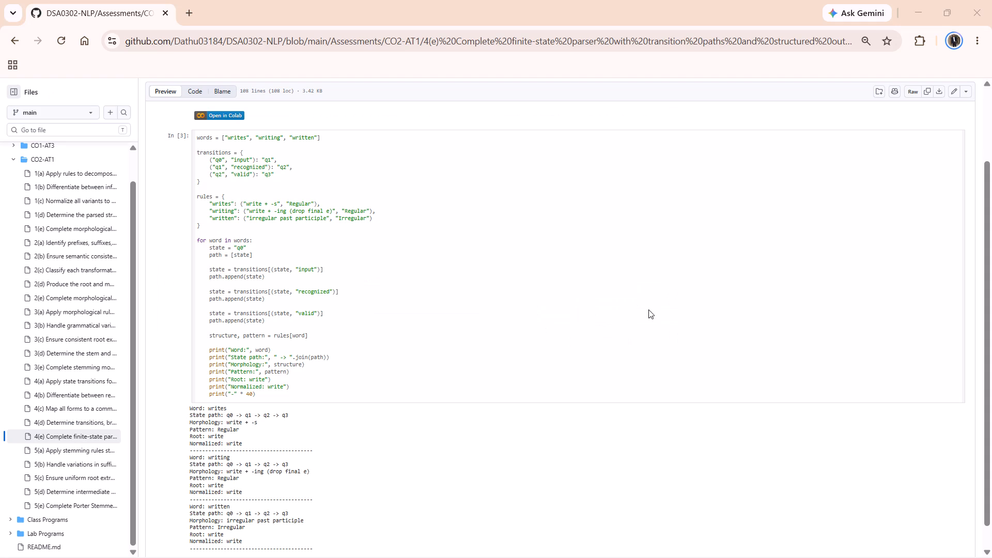
click(85, 448)
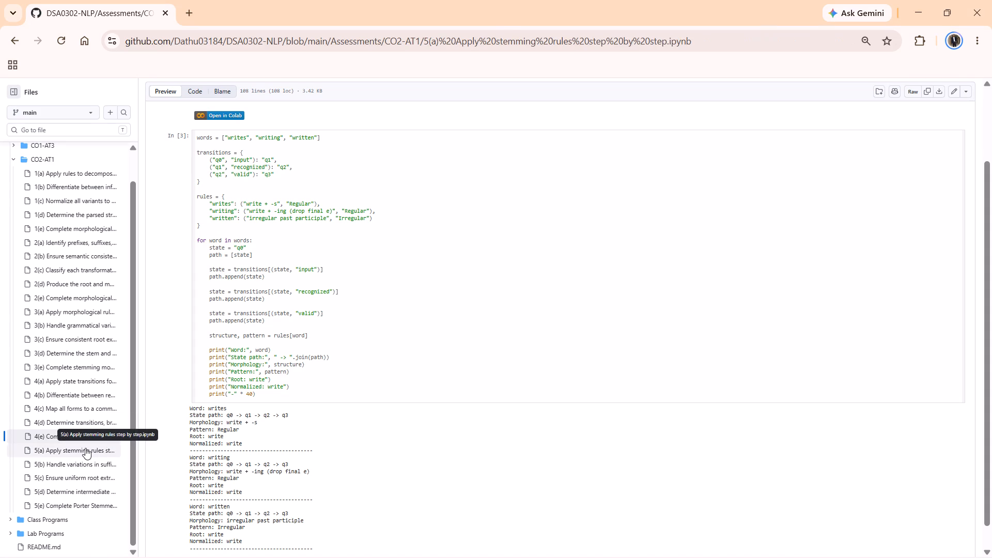
key(ctrl+plus)
key(ctrl+plus)
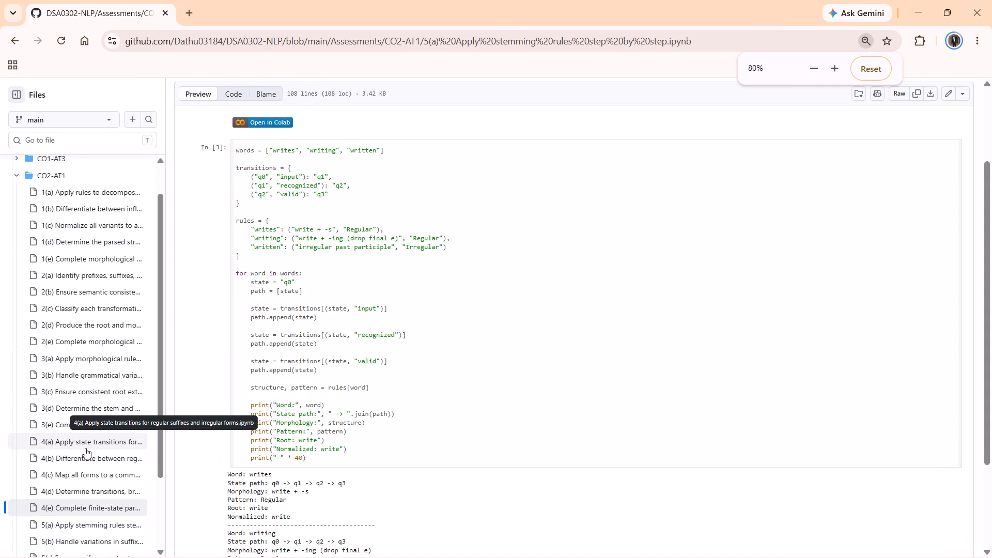
key(ctrl+plus)
key(ctrl+plus)
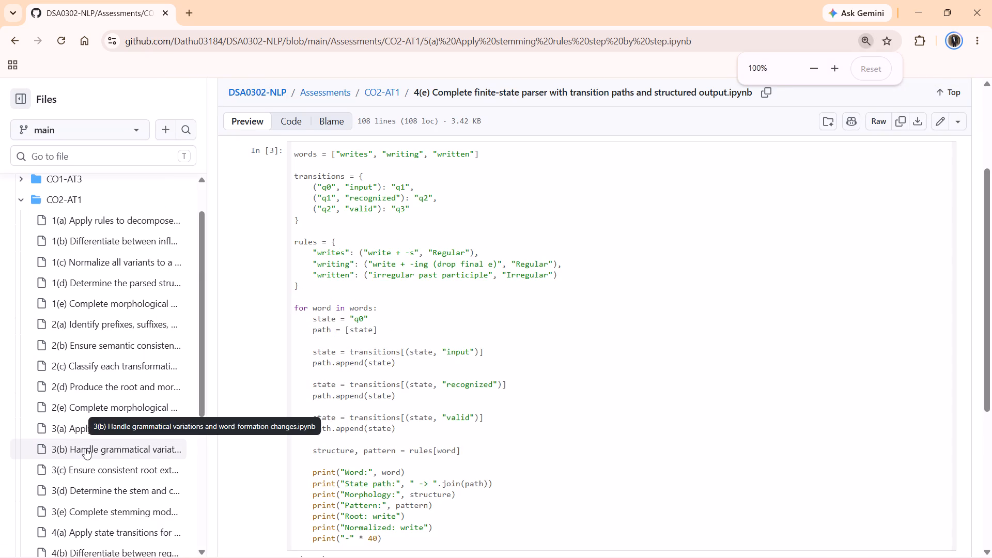
scroll(85, 448, down, 4)
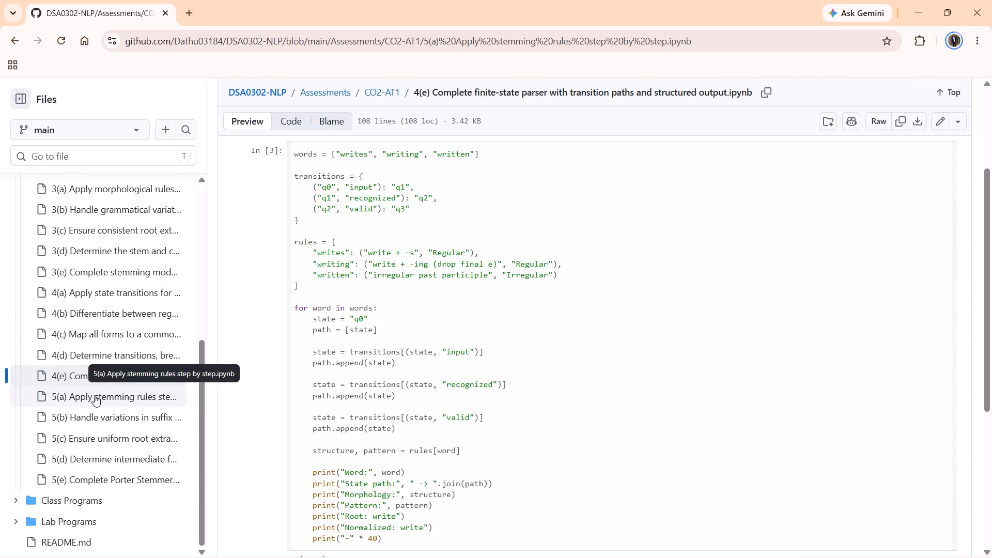
click(95, 395)
click(95, 395)
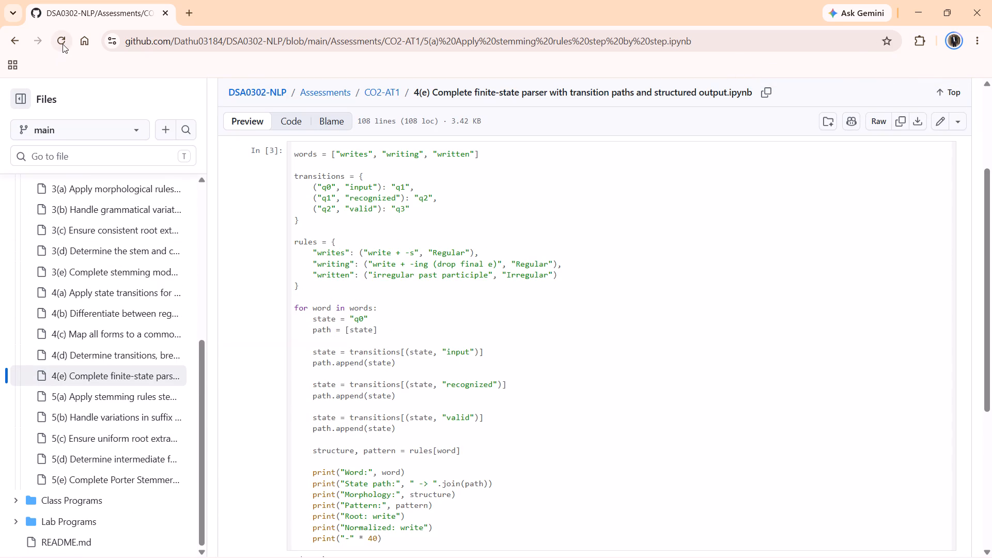
click(63, 44)
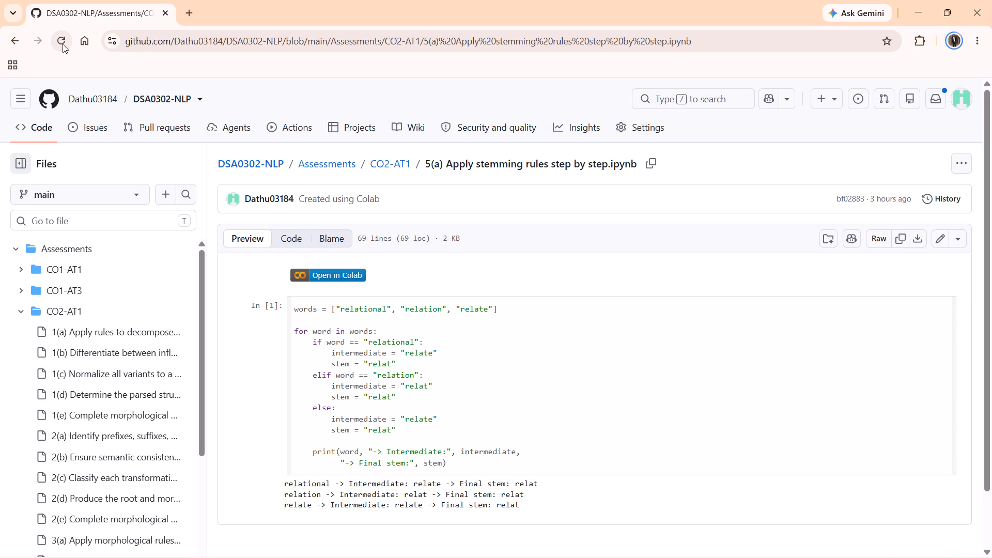
Capture a screenshot of the 5(a) notebook preview, from the Colab badge through the final stem output lines, and copy it.
scroll(63, 44, down, 1)
scroll(304, 333, down, 1)
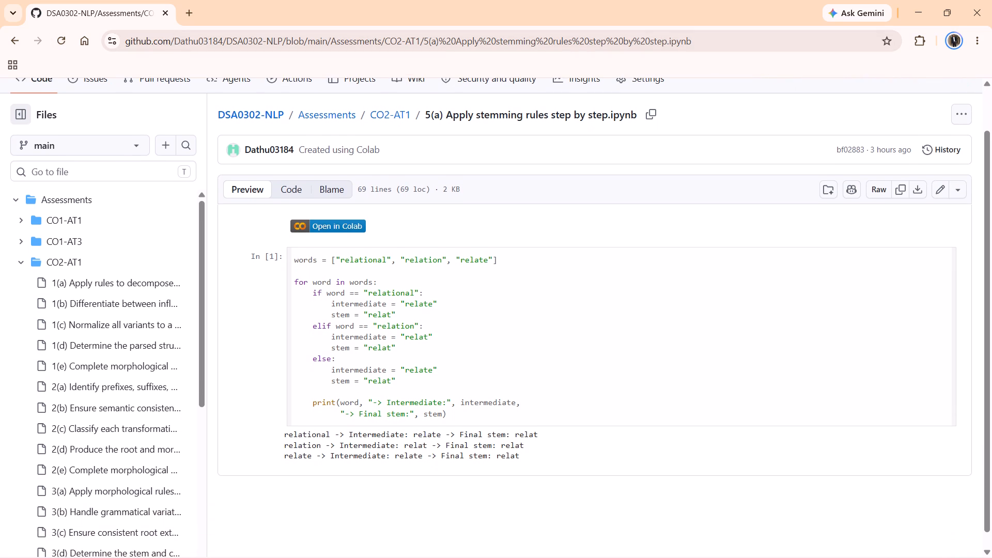
key(Print)
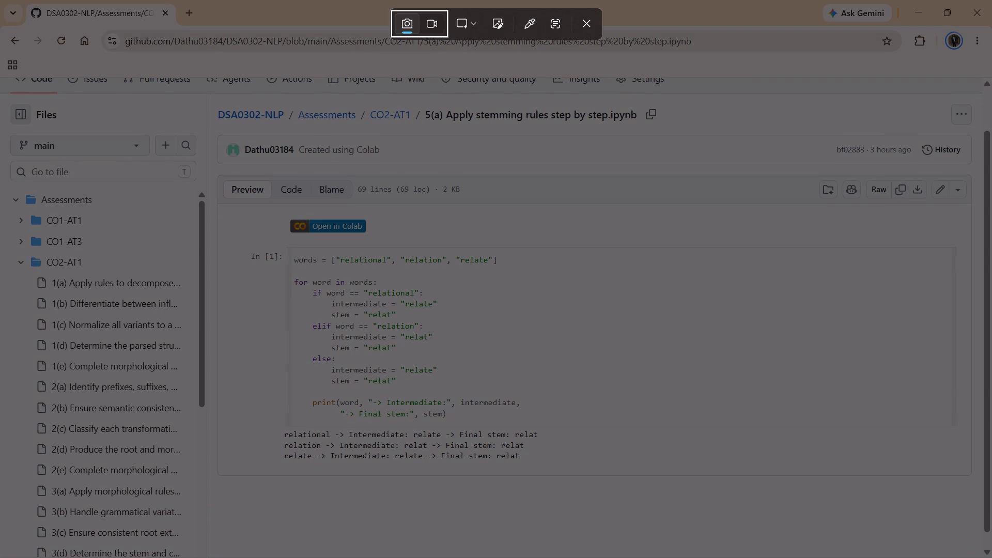
drag(218, 203, 925, 526)
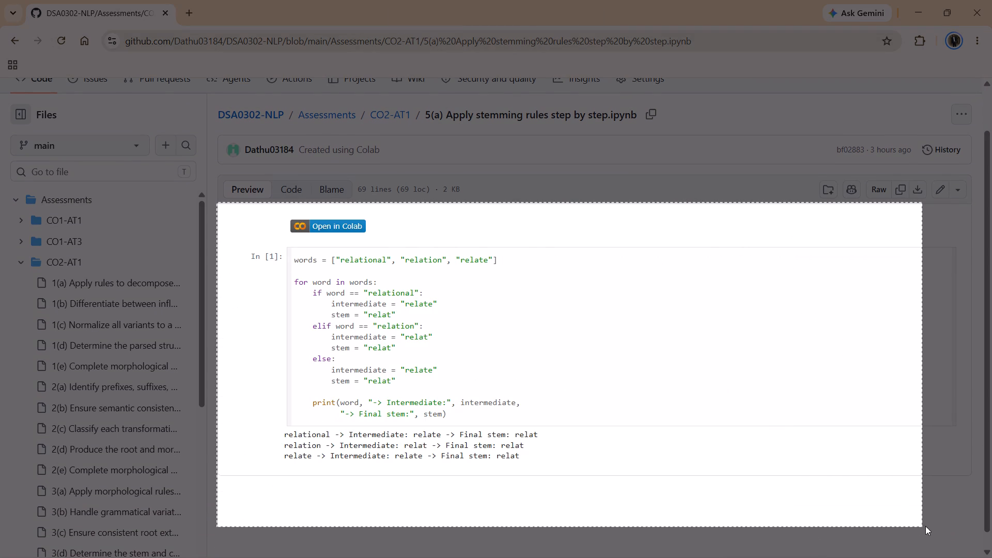
drag(925, 526, 957, 477)
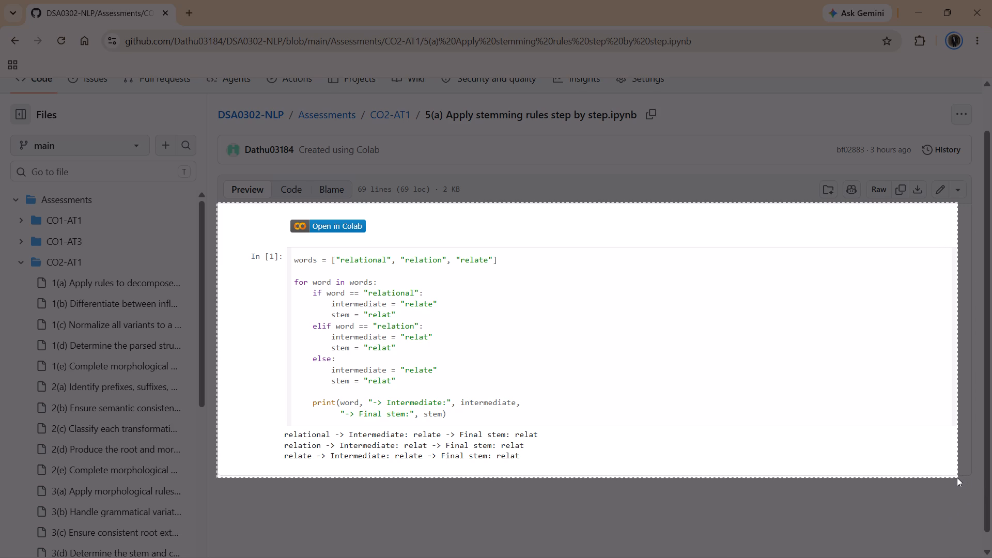
drag(957, 477, 973, 478)
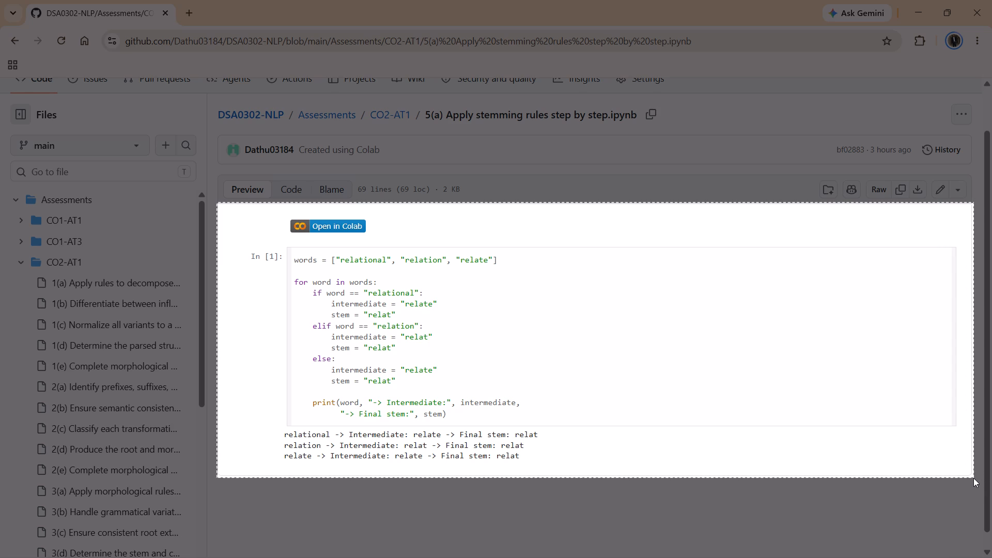
drag(973, 478, 973, 476)
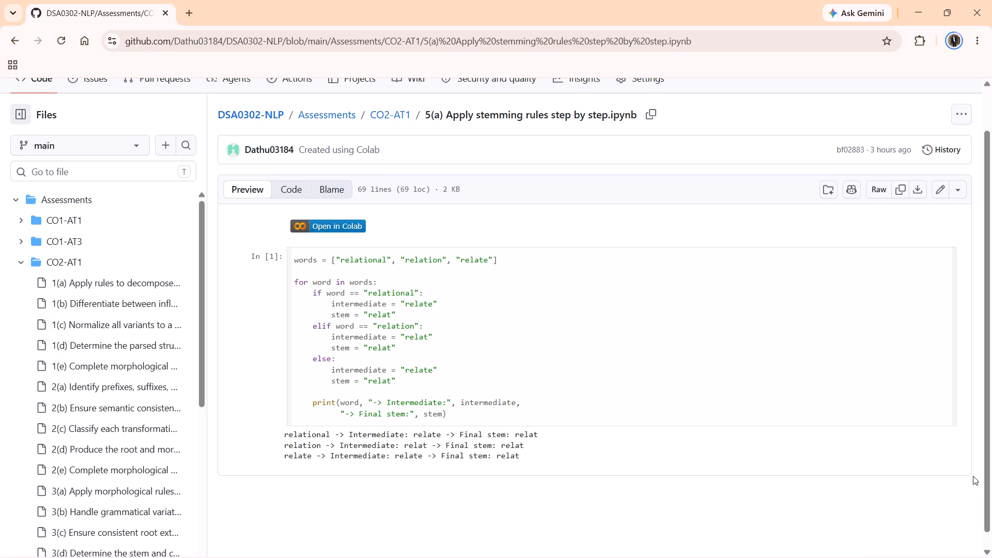
key(ctrl+c)
key(ctrl+c)
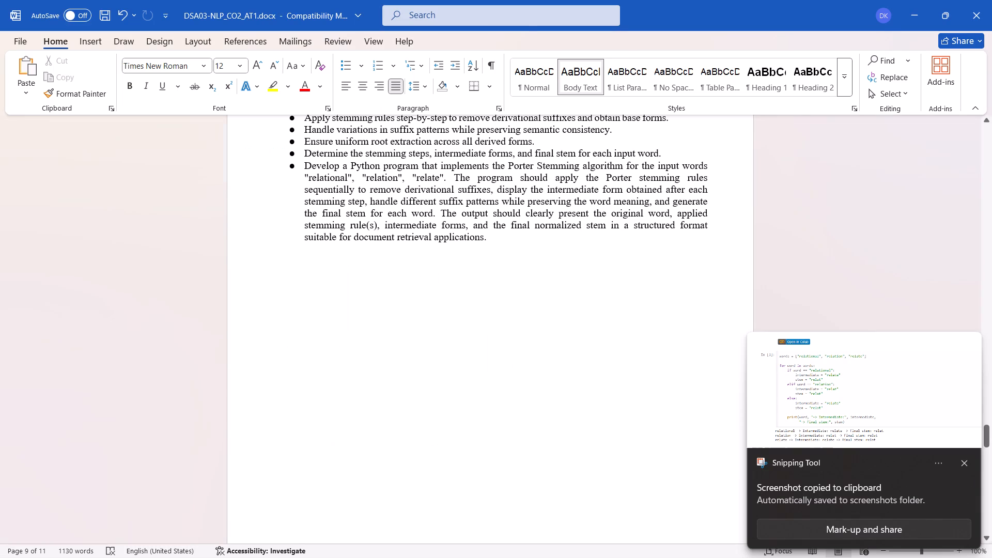
Switch to the Word document and paste the 5(a) screenshot on a new line below the last bullet of question 5.
click(554, 290)
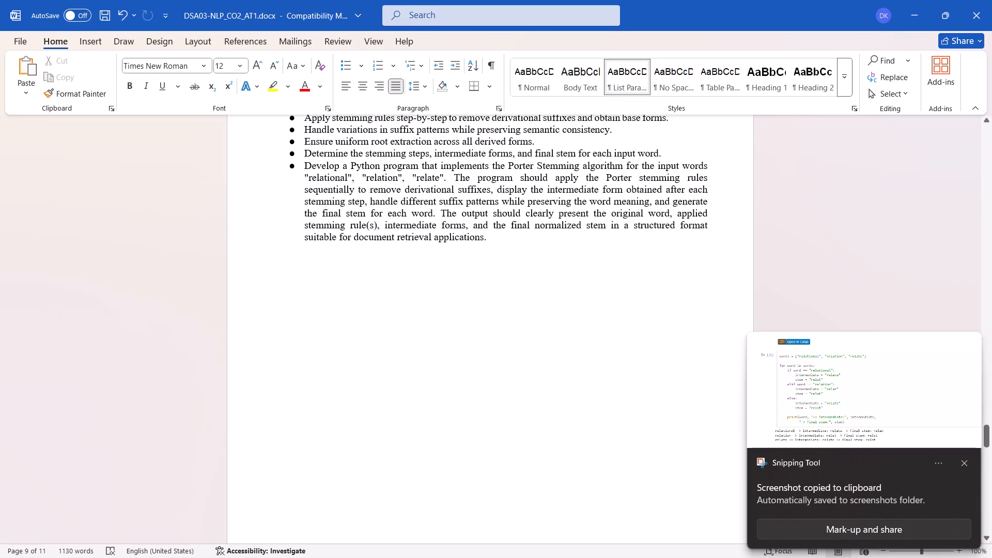
key(Return)
key(ctrl+v)
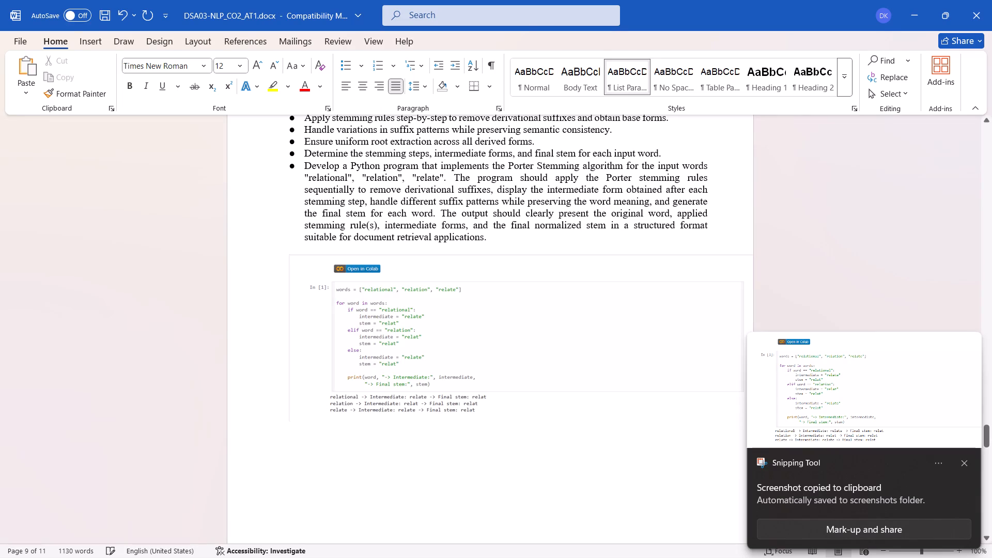
Copy and remove the question 5 bullets from "Handle variations" to the last, bringing the 5(a) screenshot directly beneath the "Apply stemming rules" bullet.
drag(487, 240, 343, 157)
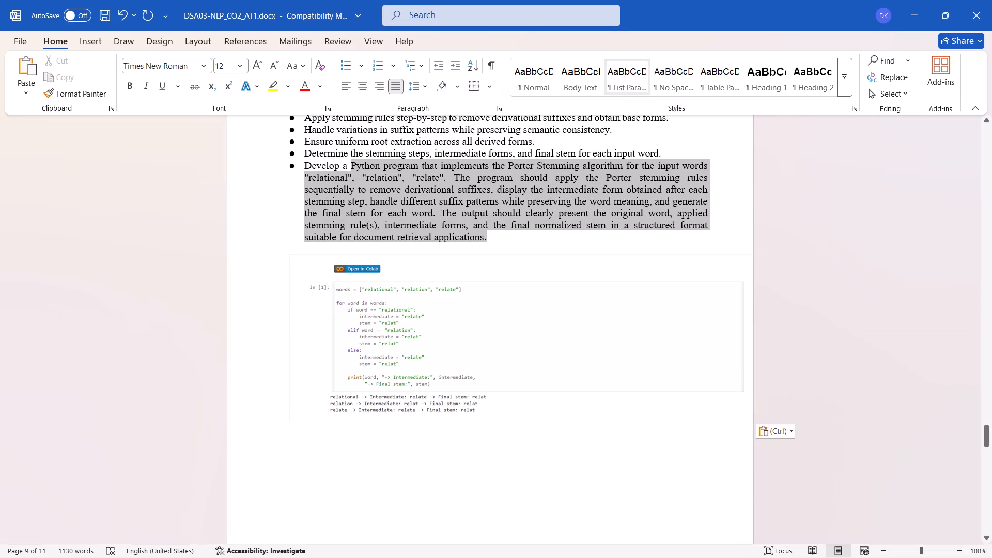
drag(343, 157, 305, 132)
key(ctrl+c)
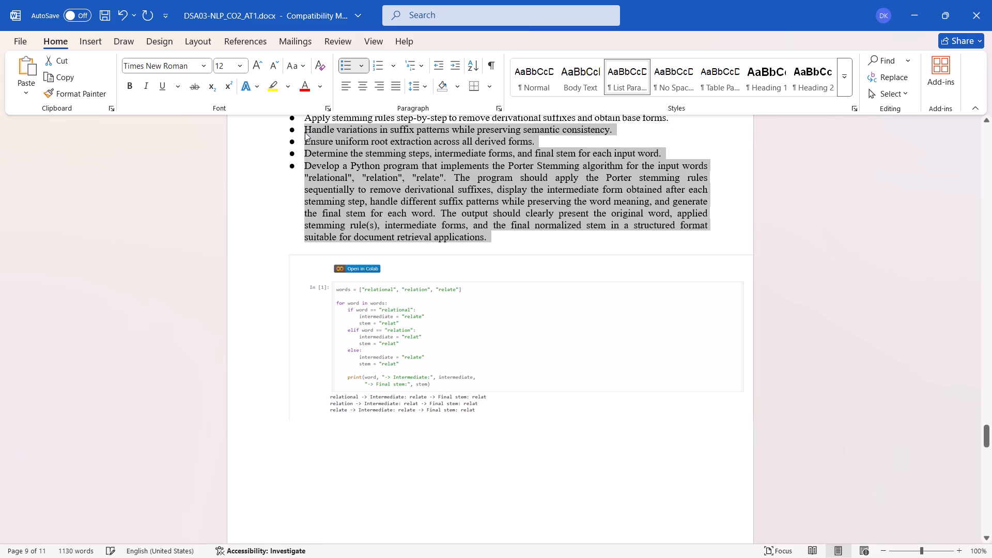
key(BackSpace)
key(BackSpace)
key(BackSpace)
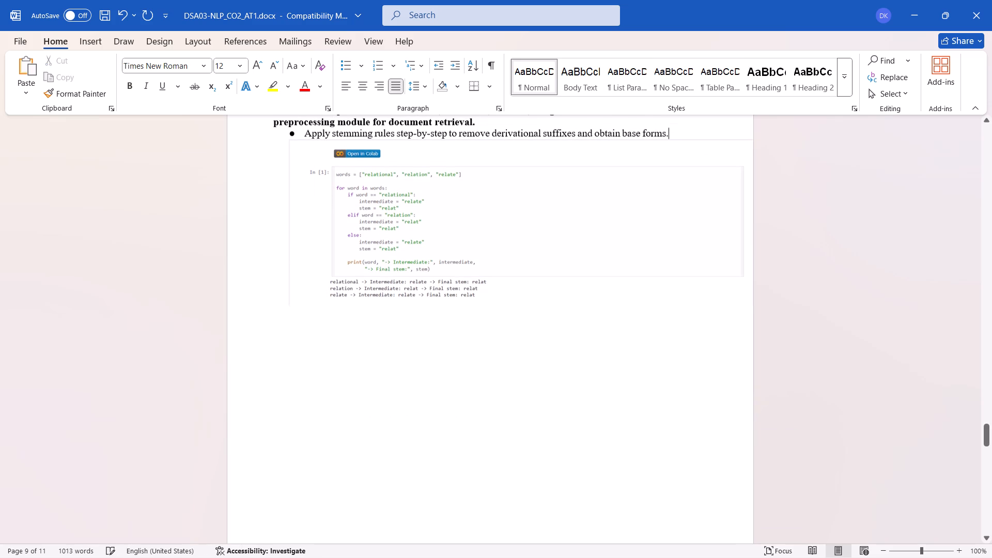
Narrow the 5(a) screenshot horizontally so its right edge sits just inside the page edge.
click(432, 298)
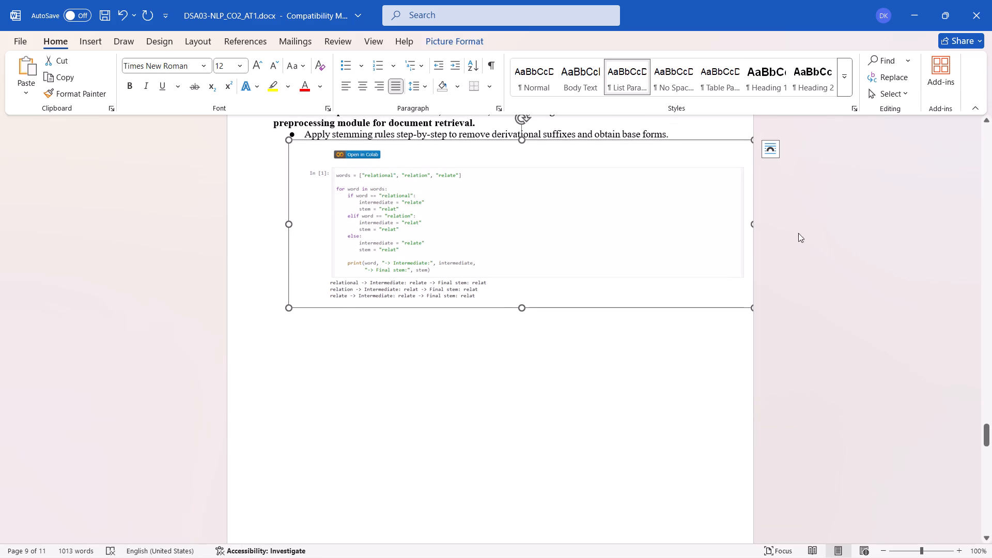
drag(751, 223, 737, 224)
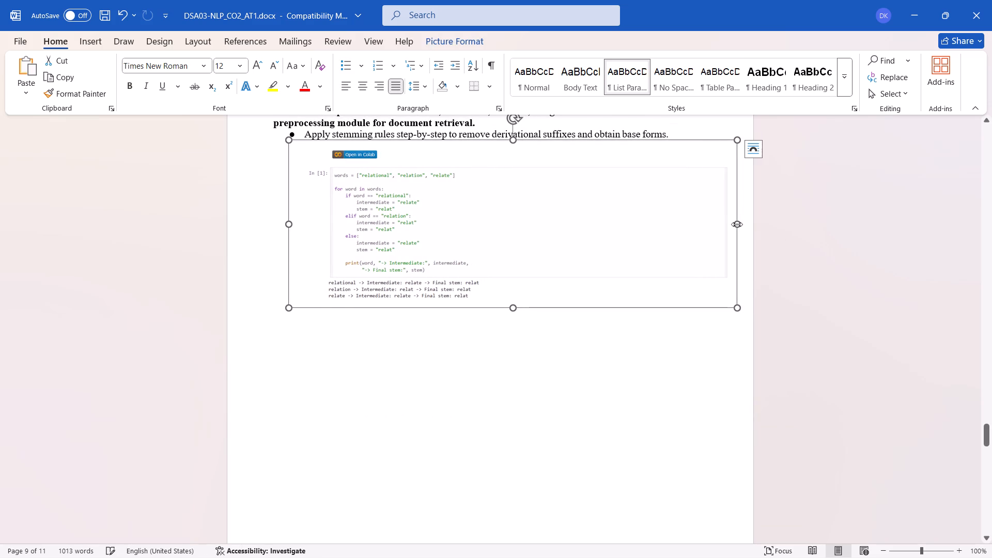
Paste the removed question 5 bullets back on a new line beneath the 5(a) screenshot.
click(748, 289)
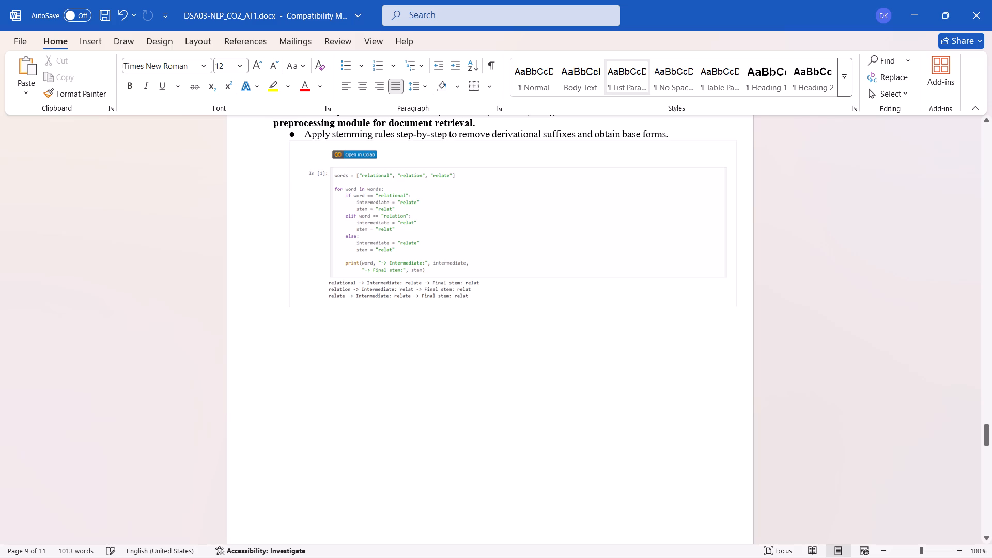
key(Return)
key(Return)
key(ctrl+v)
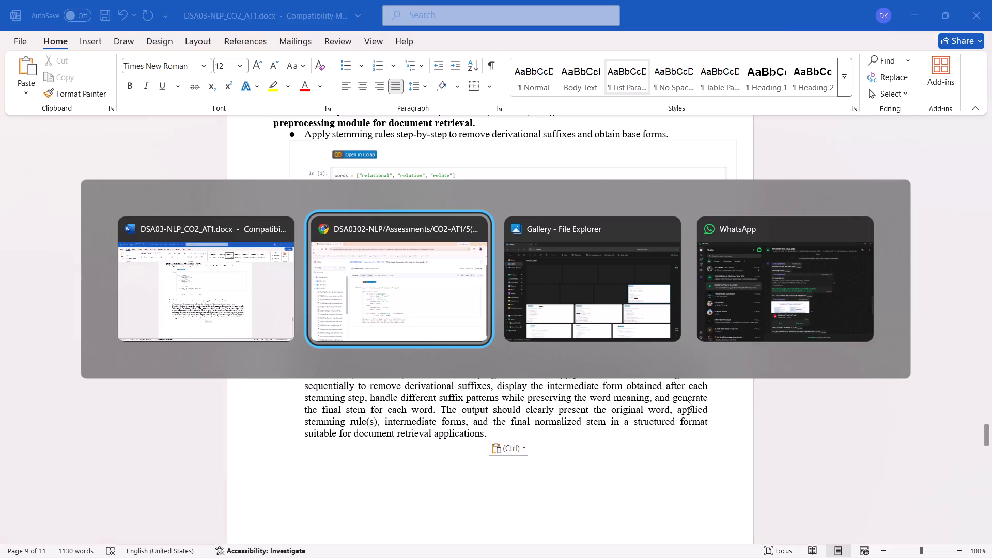
Switch to the GitHub repository in Chrome and open the 5(b) Handle variations in suffix patterns notebook preview.
scroll(58, 467, down, 6)
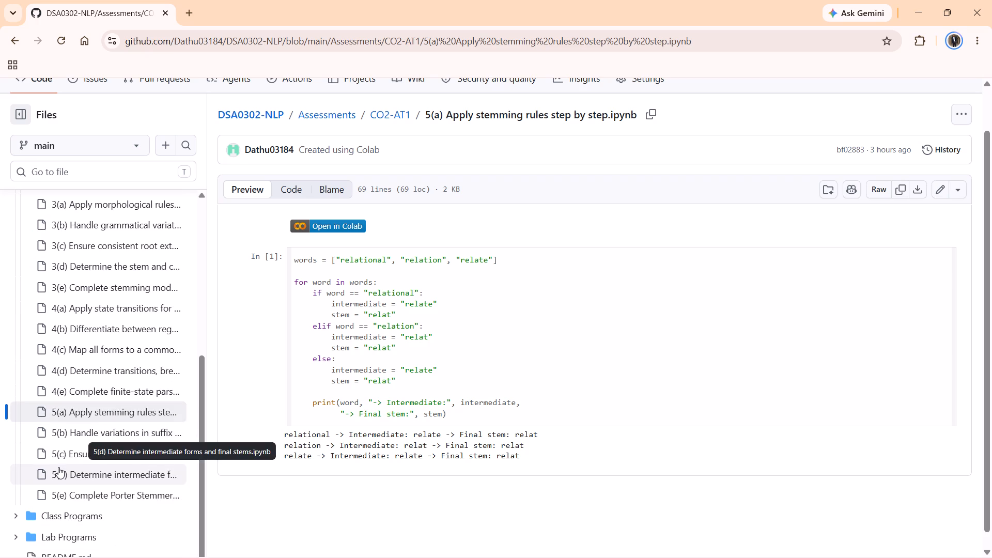
click(74, 437)
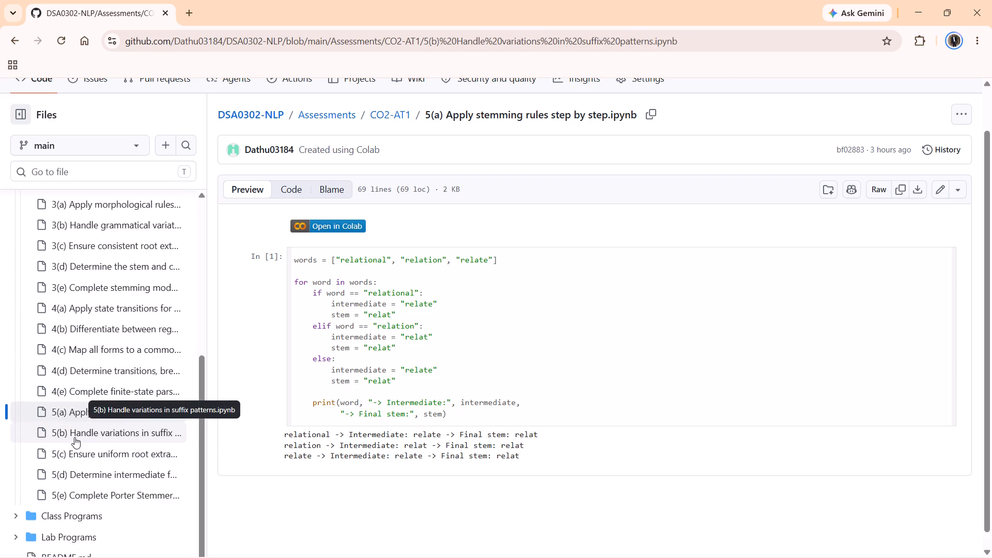
click(74, 437)
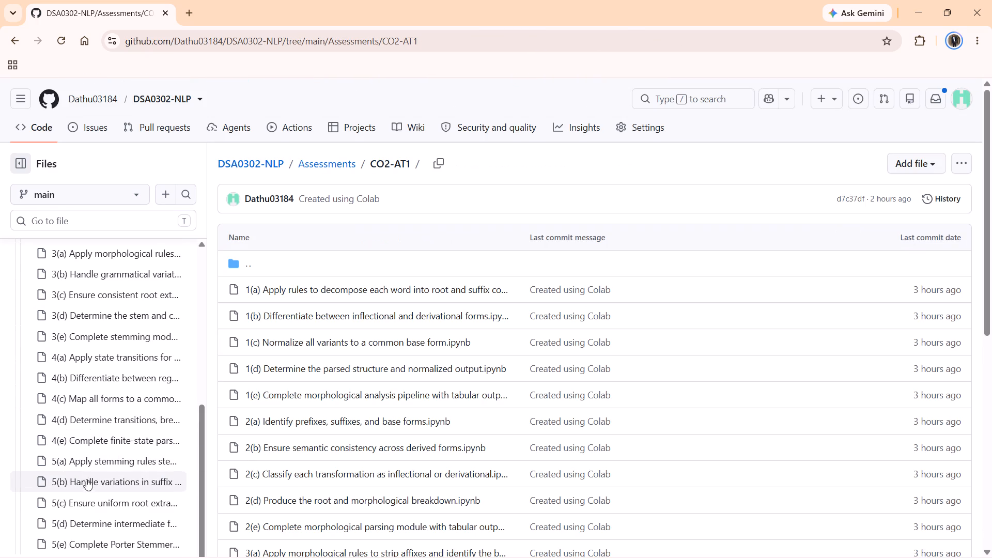
click(86, 482)
scroll(357, 391, down, 1)
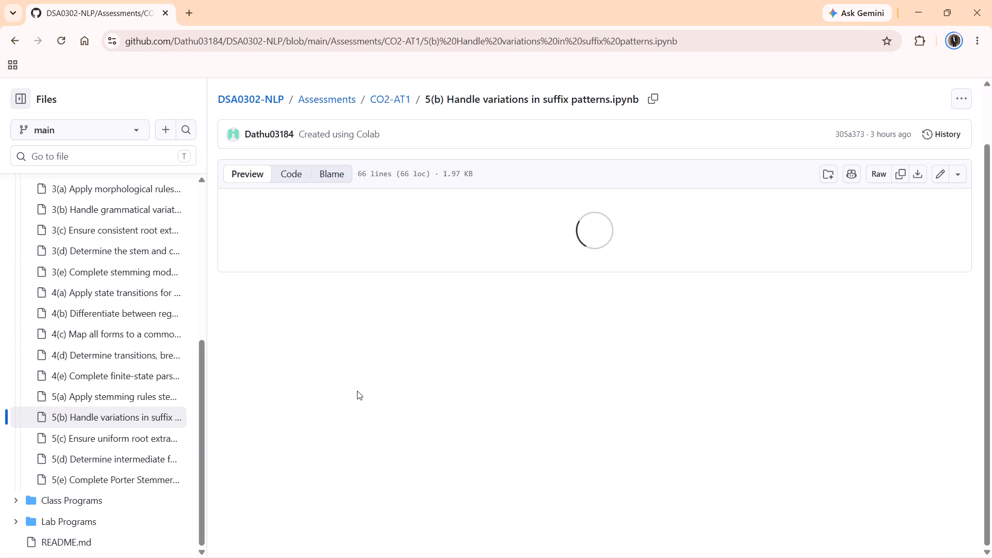
scroll(357, 391, down, 2)
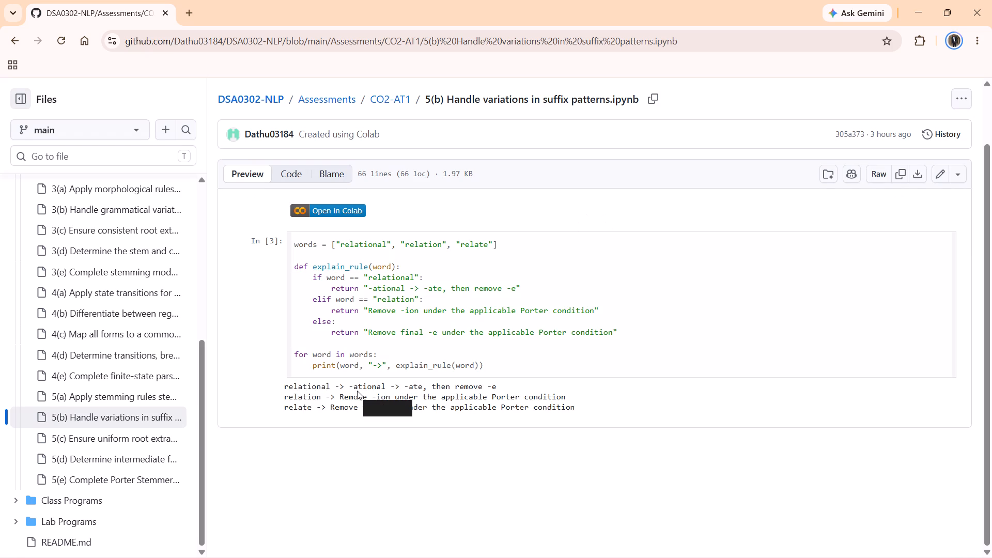
Capture a screenshot of the 5(b) notebook preview, from the Colab badge through the three output lines, and copy it.
key(Print)
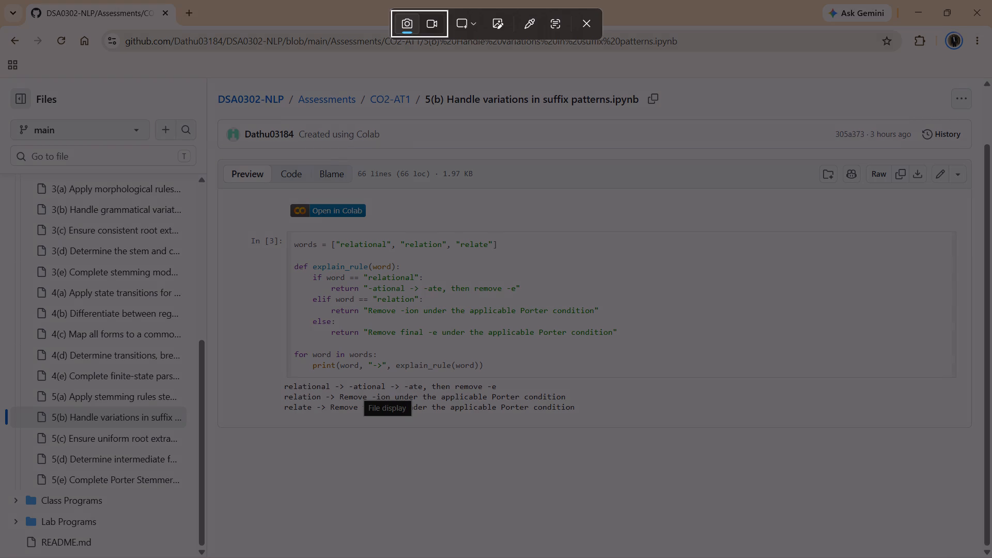
click(218, 189)
drag(219, 188, 991, 467)
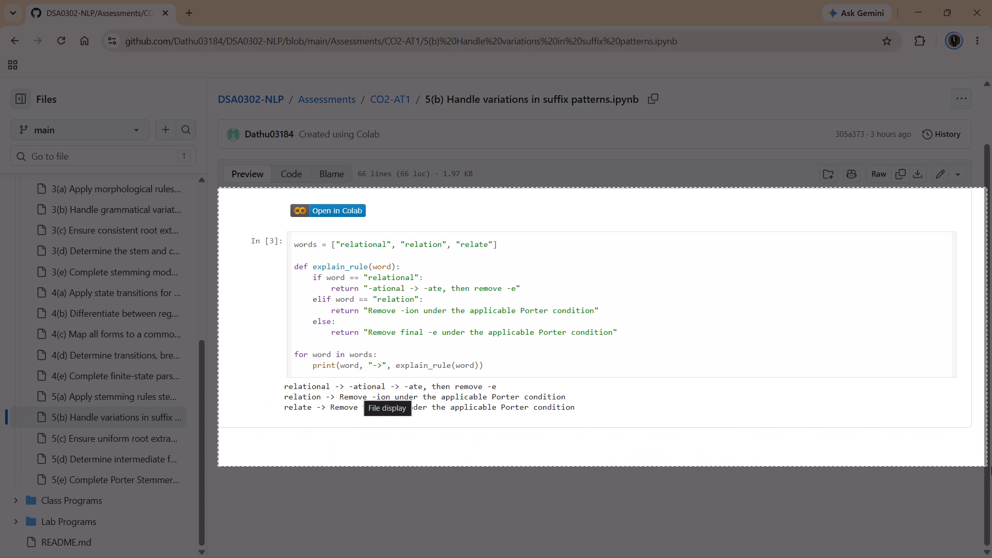
drag(991, 467, 972, 429)
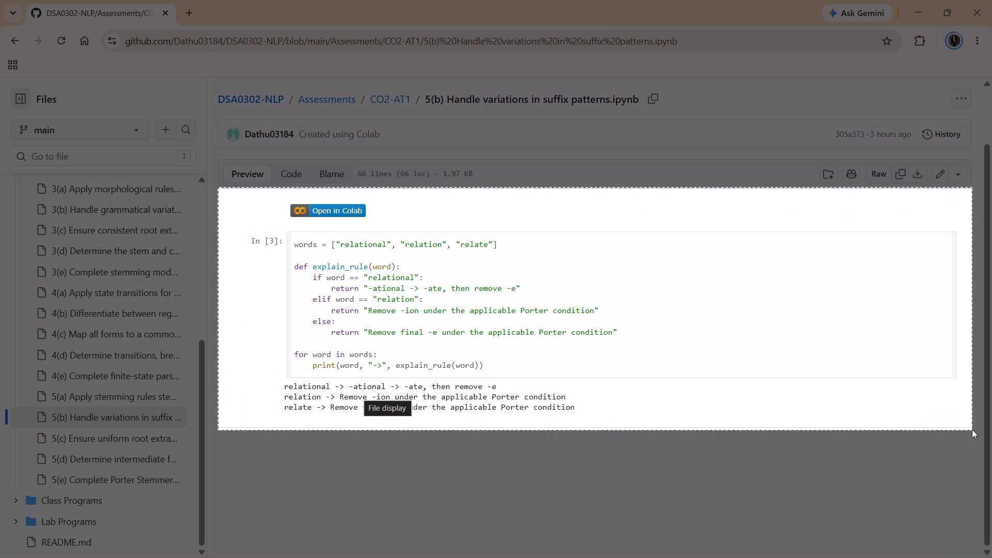
drag(972, 429, 972, 428)
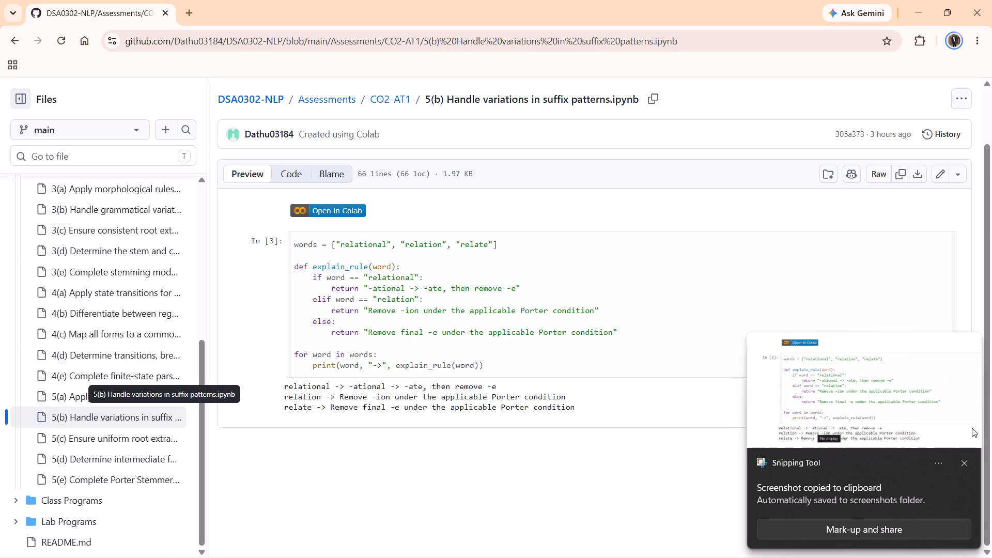
key(ctrl+c)
key(ctrl+c)
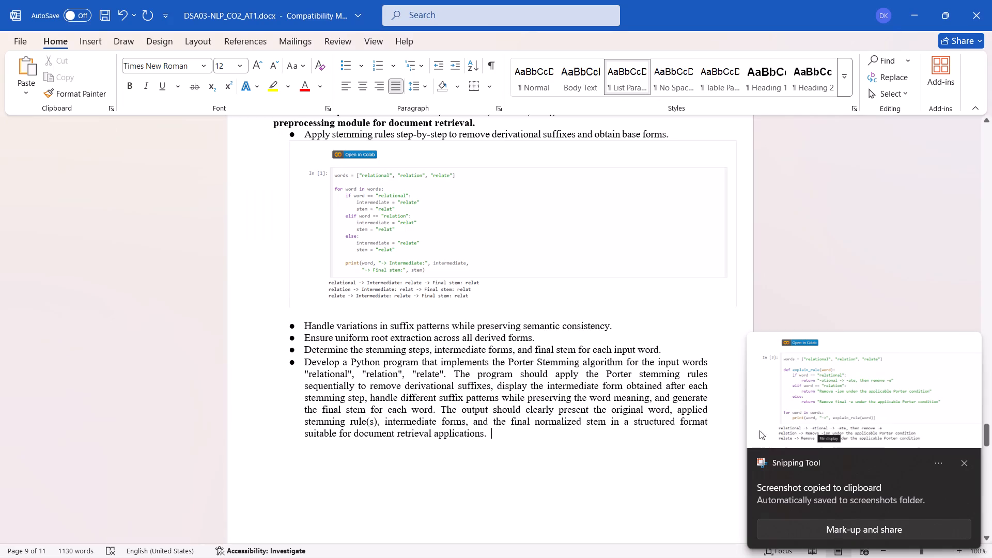
Switch to the Word document and paste the 5(b) screenshot on a new line below the last bullet of question 5.
click(579, 529)
key(Return)
key(ctrl+v)
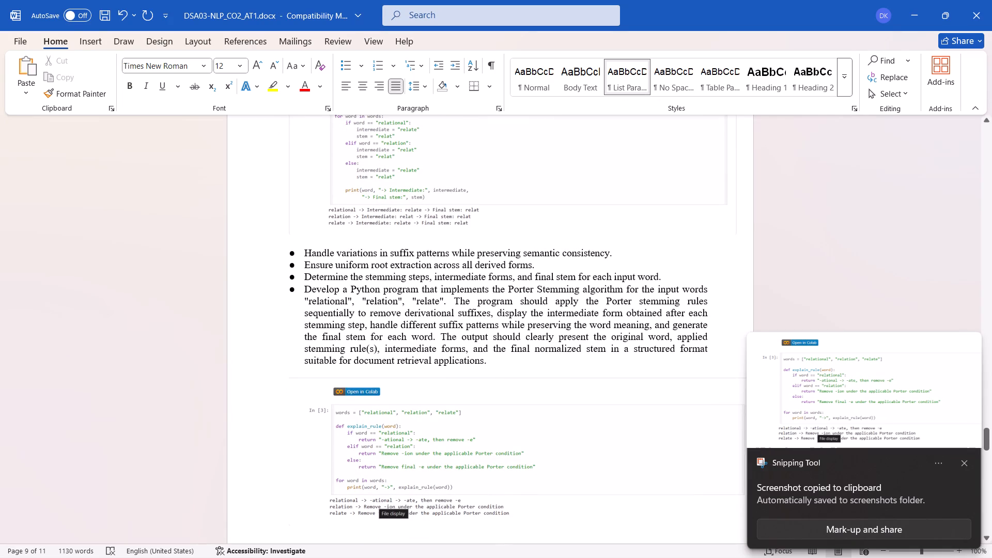
Copy and remove the last three question 5 bullets, bringing the 5(b) screenshot directly beneath the "Handle variations in suffix patterns" bullet.
drag(498, 363, 309, 267)
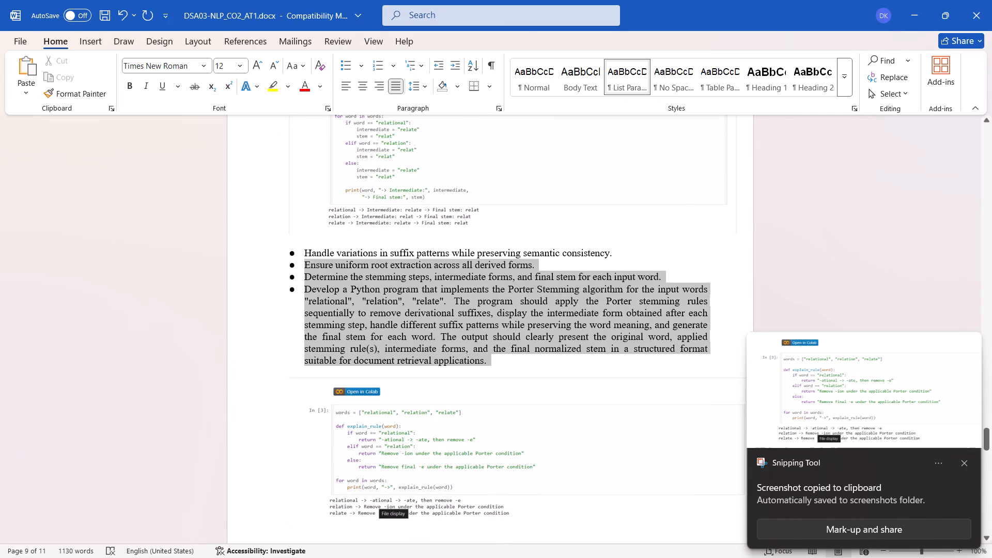
drag(309, 267, 310, 268)
key(ctrl+c)
key(BackSpace)
key(BackSpace)
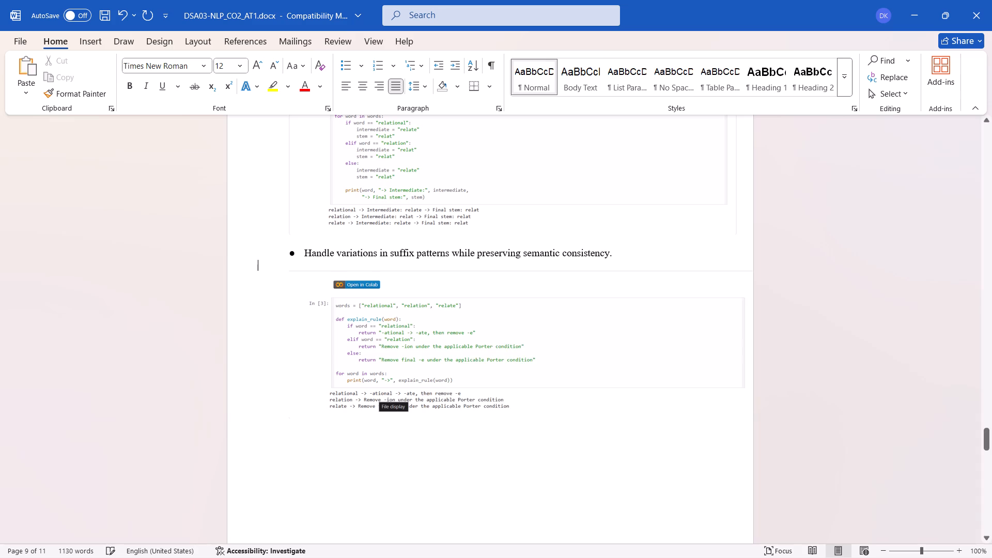
key(BackSpace)
Narrow the 5(b) screenshot horizontally so its right edge sits just inside the page edge.
click(431, 373)
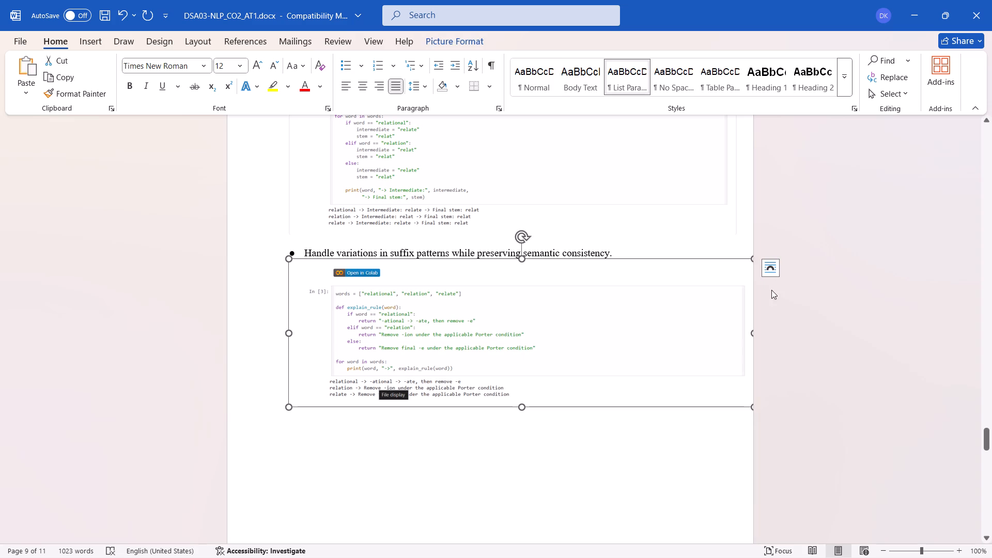
drag(750, 334, 742, 334)
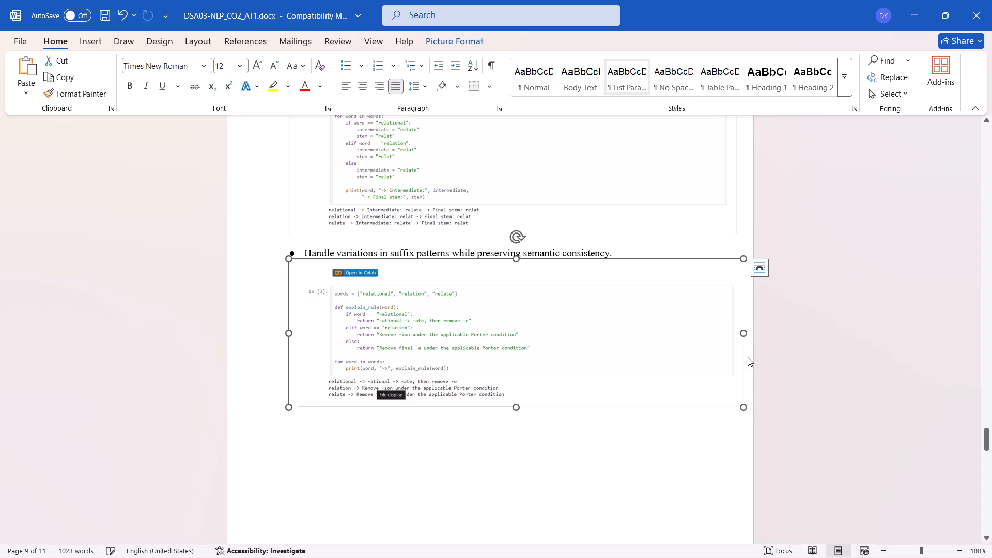
Paste the three removed bullets back on a new line beneath the 5(b) screenshot.
click(746, 364)
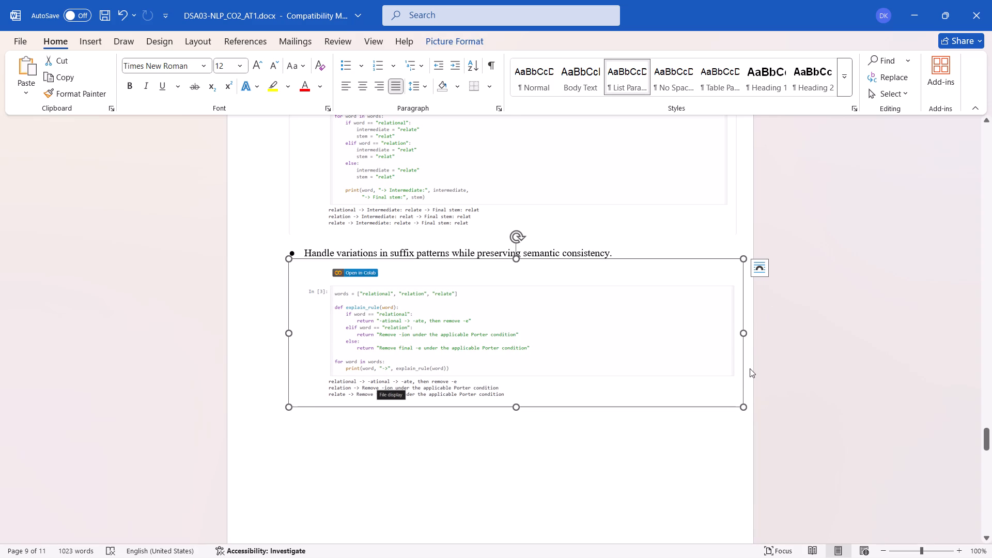
click(750, 368)
click(750, 368)
key(Return)
key(Return)
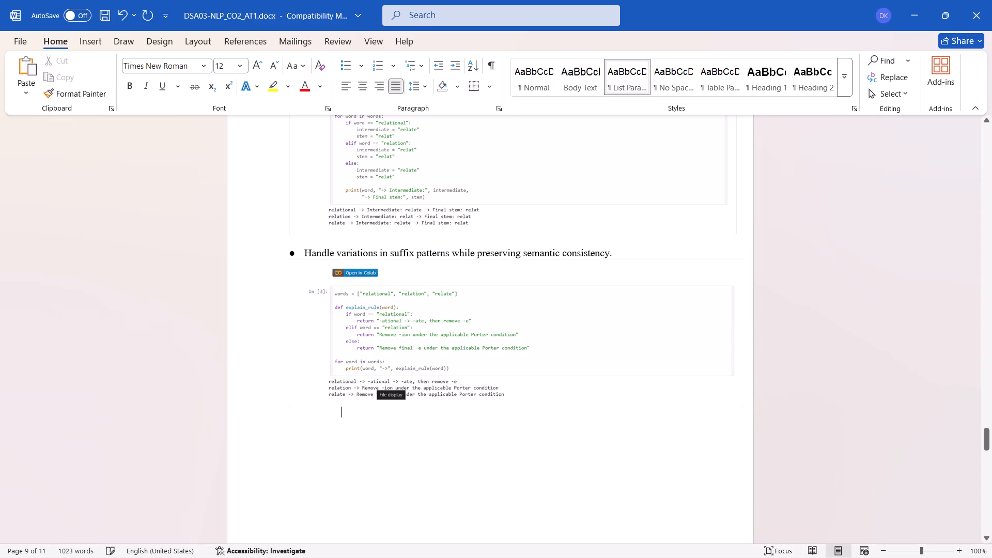
key(ctrl+v)
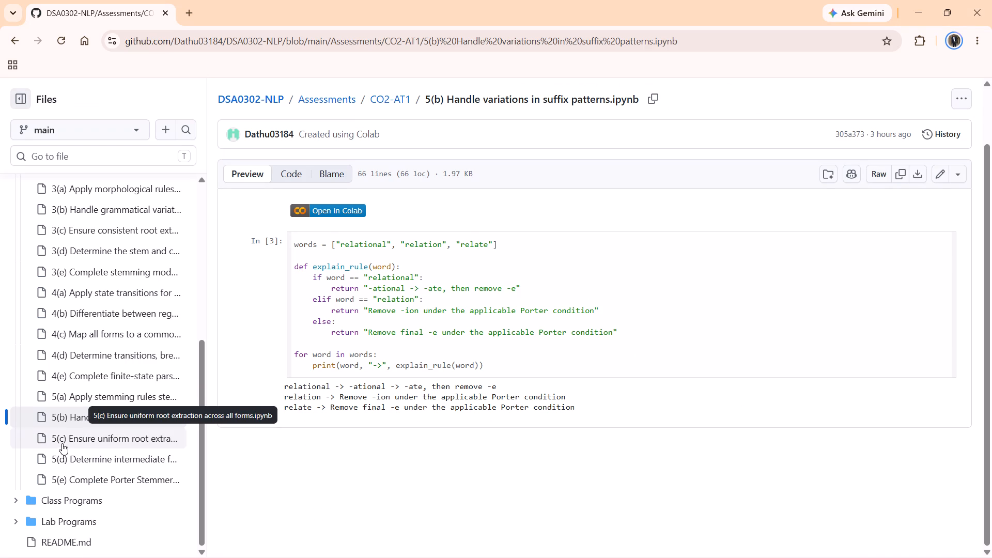
Switch to the GitHub repository in Chrome, open the 5(c) Ensure uniform root extraction notebook and start a screen capture of it.
click(62, 443)
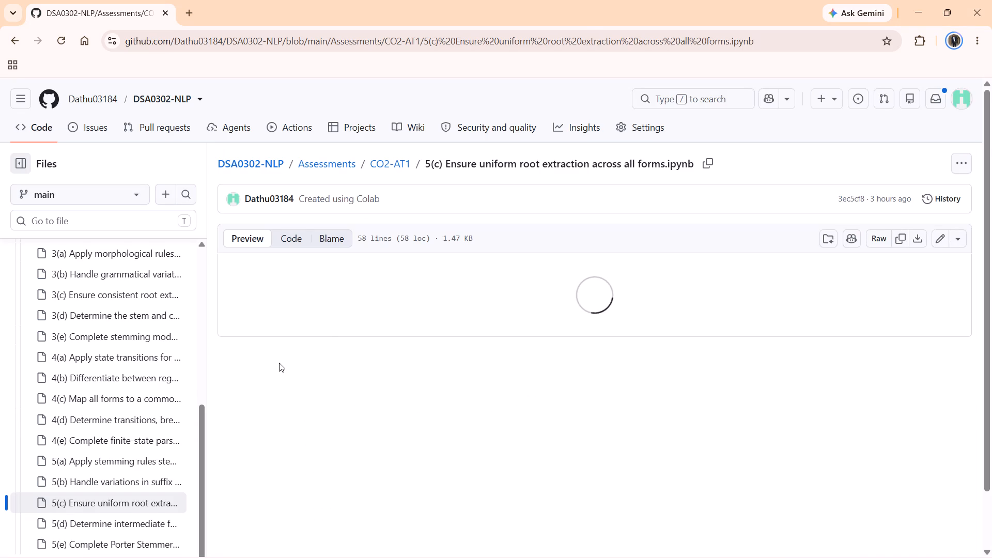
key(Print)
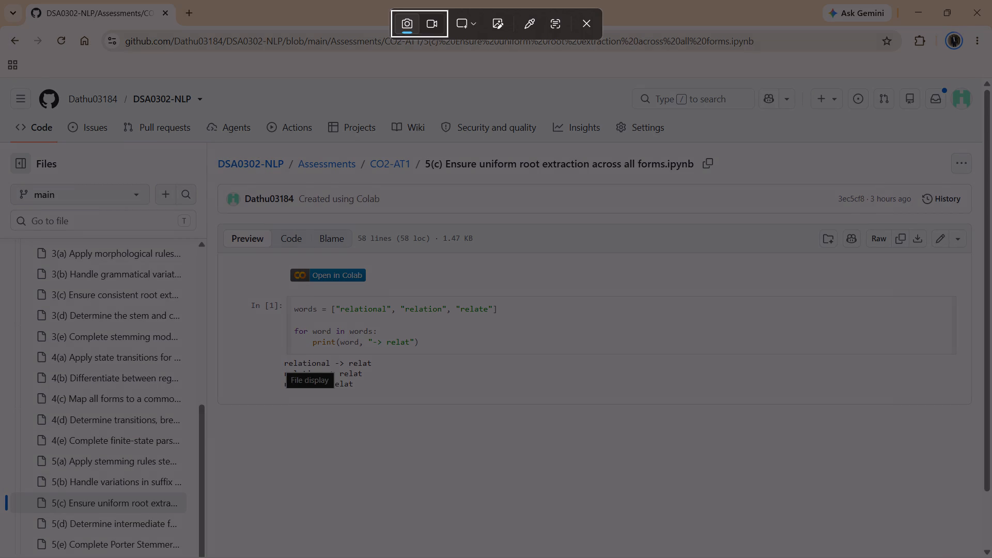
Capture the 5(c) notebook's preview area with its code cell and output to the clipboard.
drag(218, 254, 975, 420)
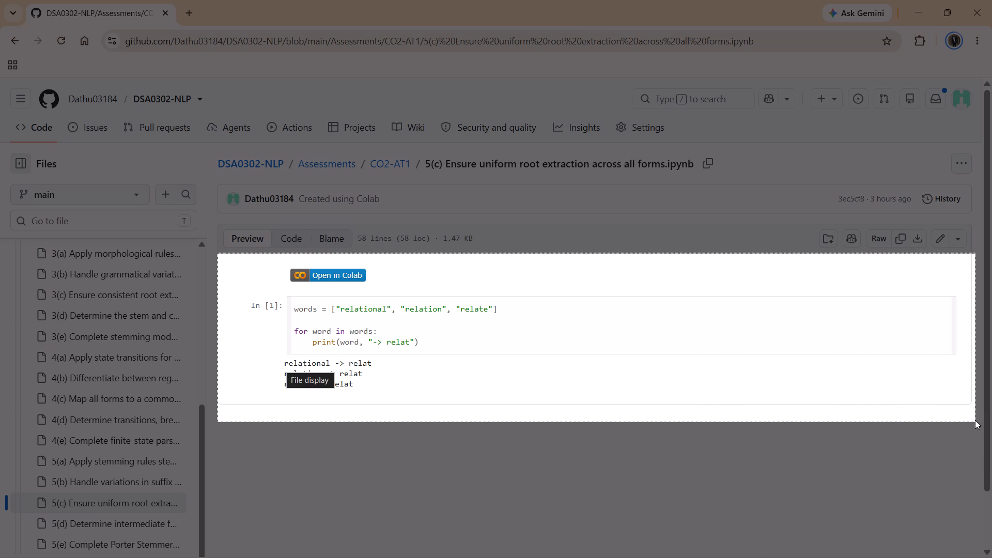
drag(975, 420, 973, 405)
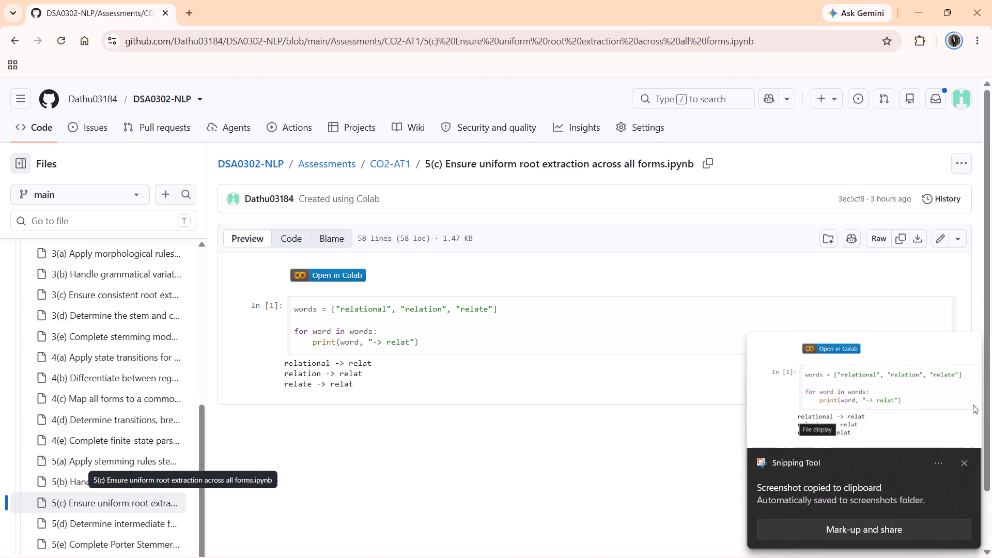
key(ctrl+c)
key(ctrl+c)
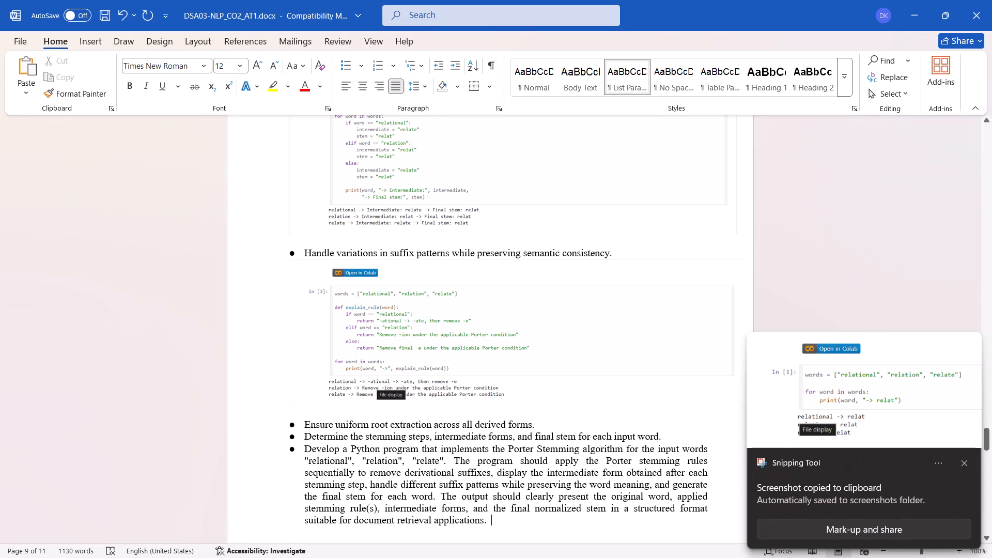
Switch to the Word document and paste the 5(c) screenshot on a new line beneath the last question 5 bullet.
scroll(537, 384, down, 1)
click(550, 476)
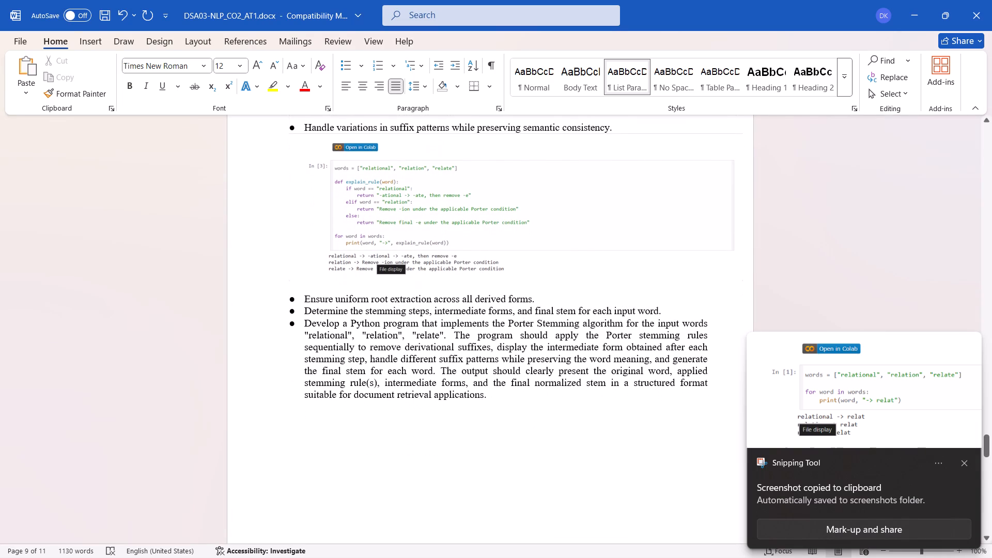
key(Return)
key(ctrl+v)
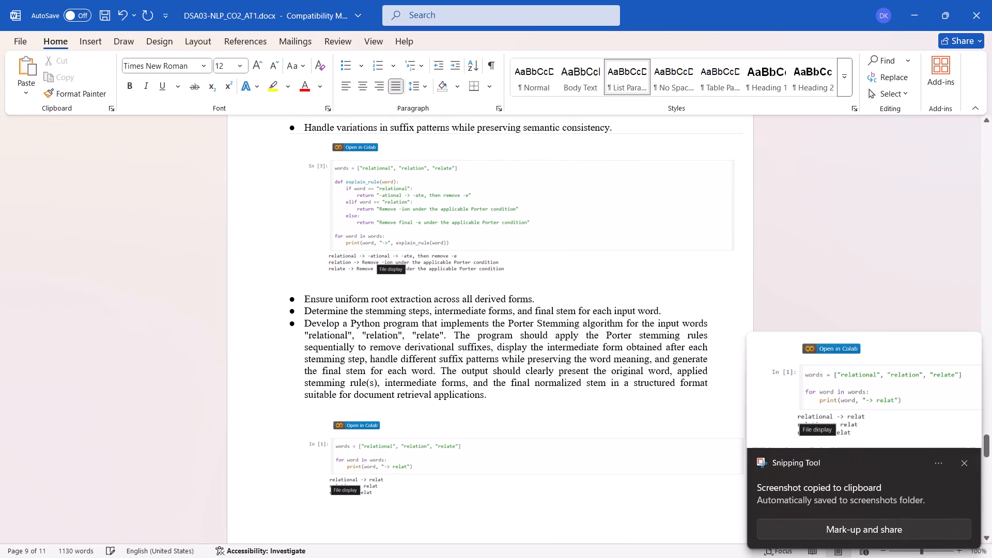
Copy and remove the last two question 5 bullets, bringing the 5(c) screenshot directly beneath the "Ensure uniform root extraction" bullet.
drag(519, 401, 361, 349)
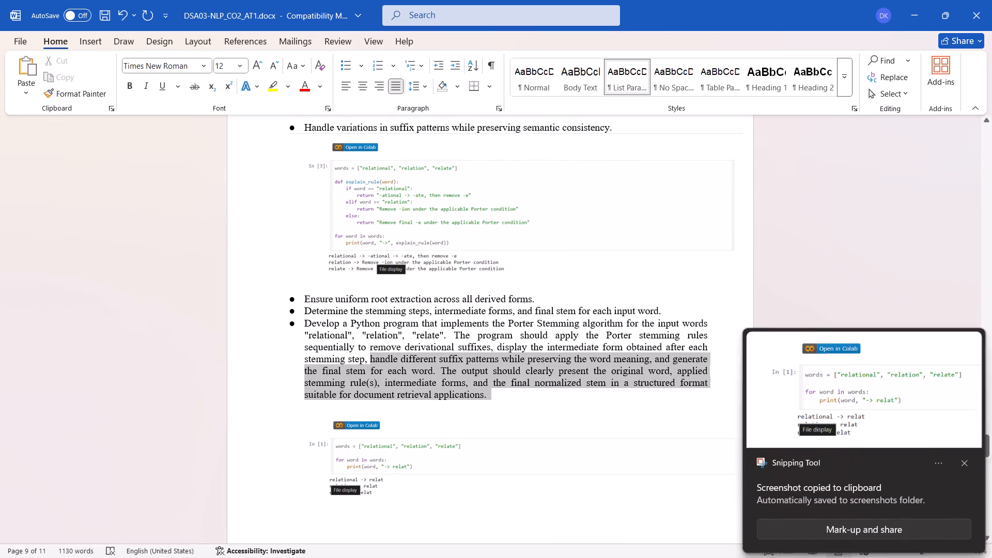
drag(361, 349, 312, 313)
key(ctrl+c)
key(BackSpace)
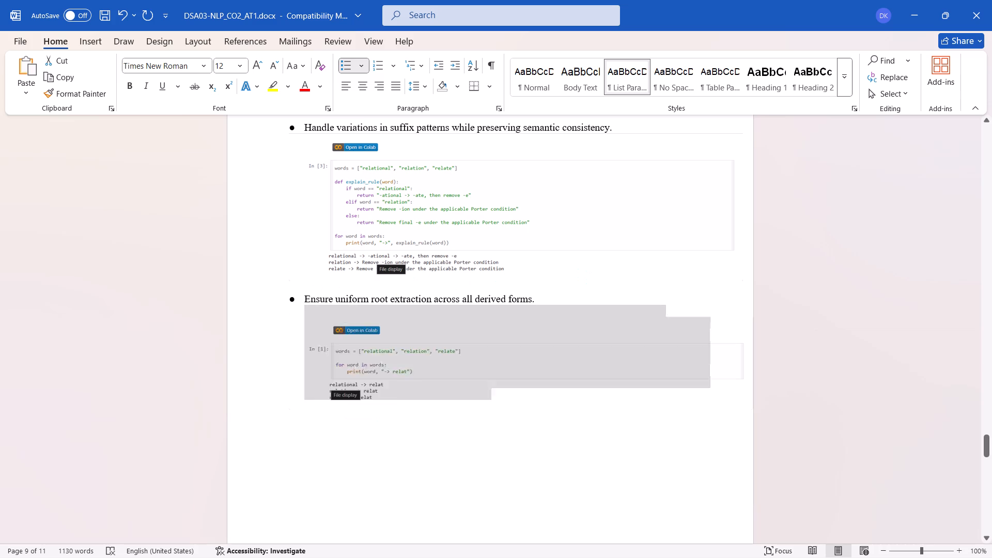
key(BackSpace)
key(BackSpace)
Narrow the 5(c) screenshot horizontally so its right edge sits just inside the page edge.
scroll(312, 313, down, 1)
click(426, 216)
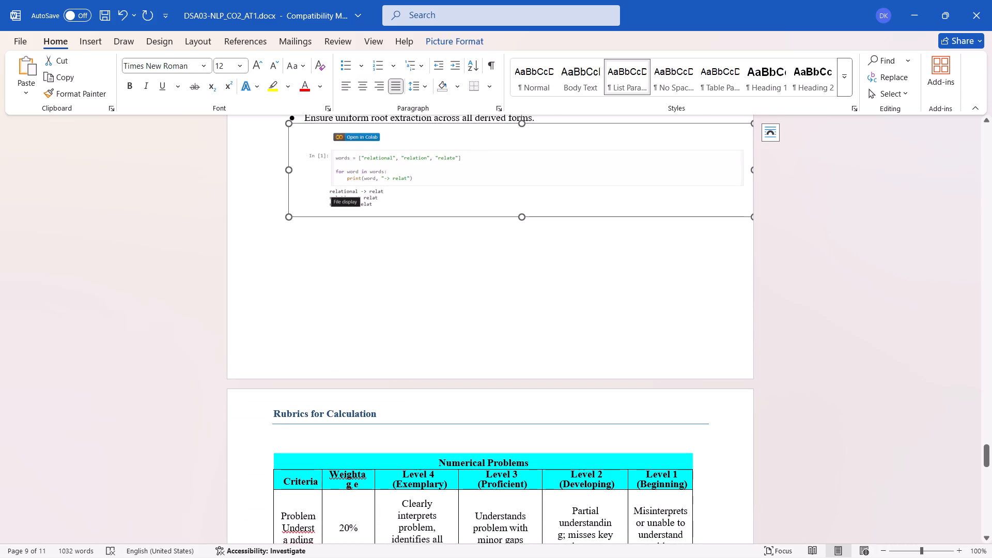
drag(753, 168, 732, 169)
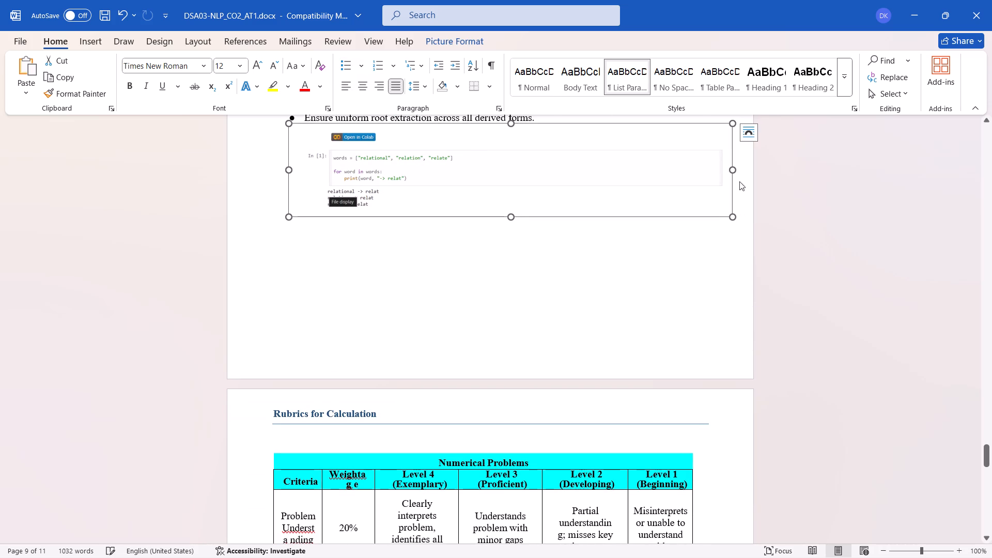
Paste the two removed bullets back on a new line beneath the 5(c) screenshot.
click(739, 194)
key(Return)
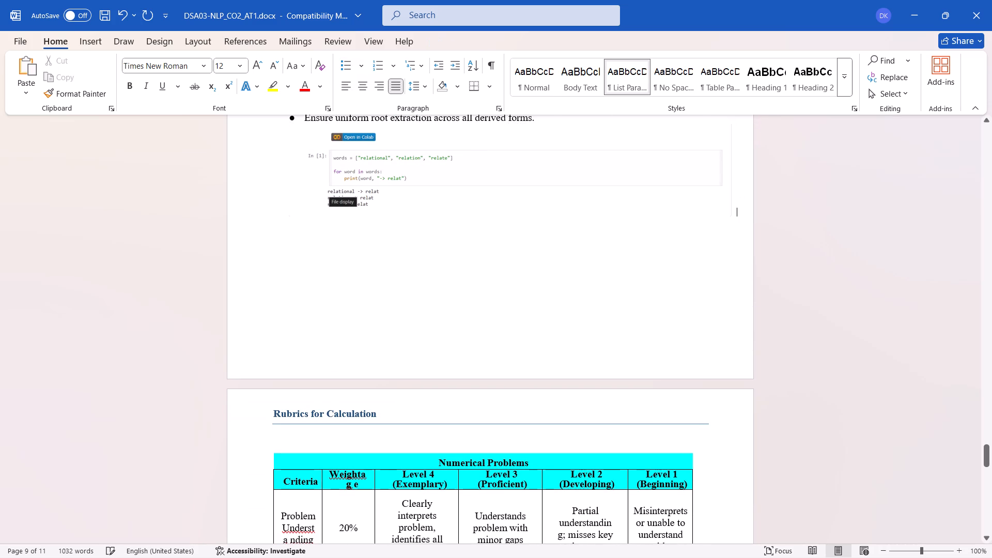
key(Return)
key(ctrl+v)
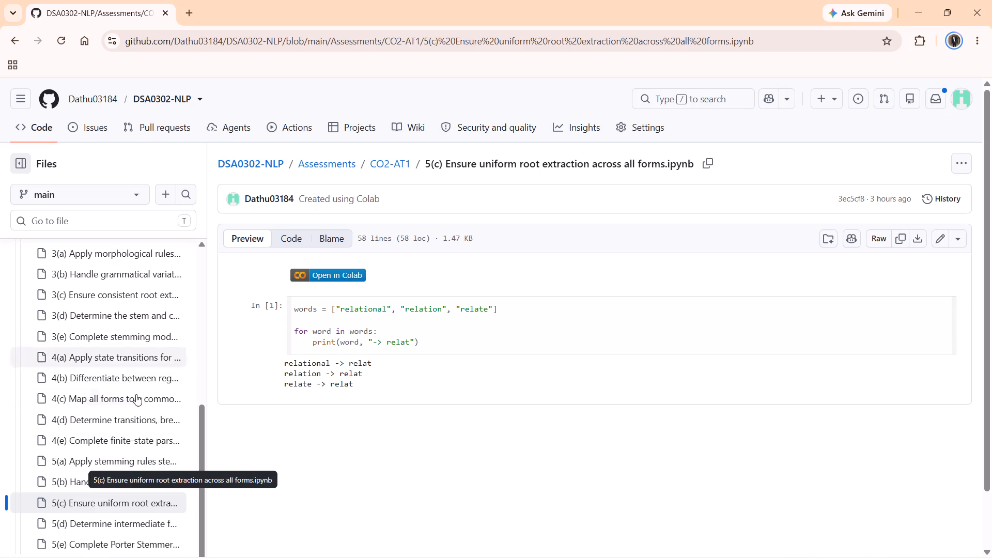
Open the 5(d) Determine intermediate forms and final stems notebook and bring its whole code and output into view.
scroll(81, 425, down, 1)
click(65, 456)
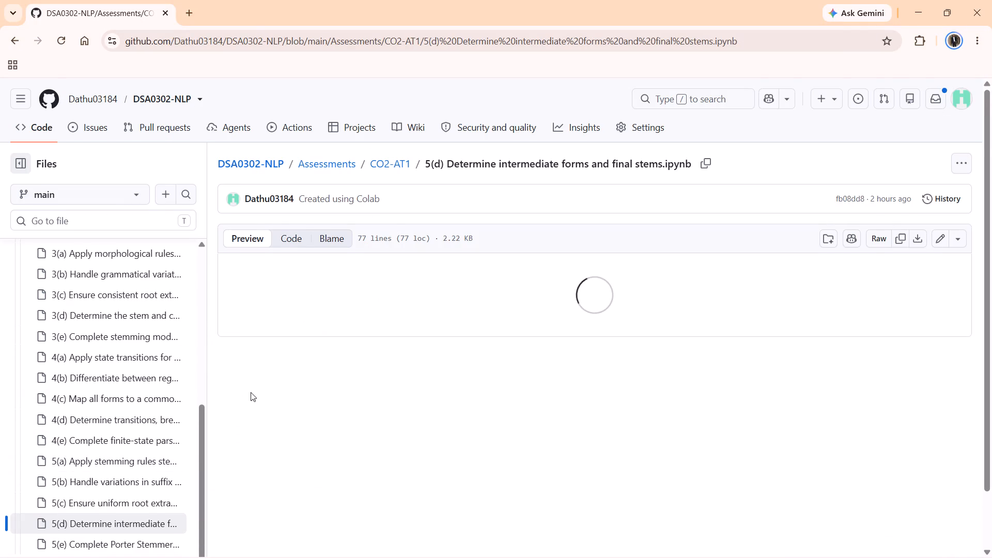
scroll(251, 392, down, 2)
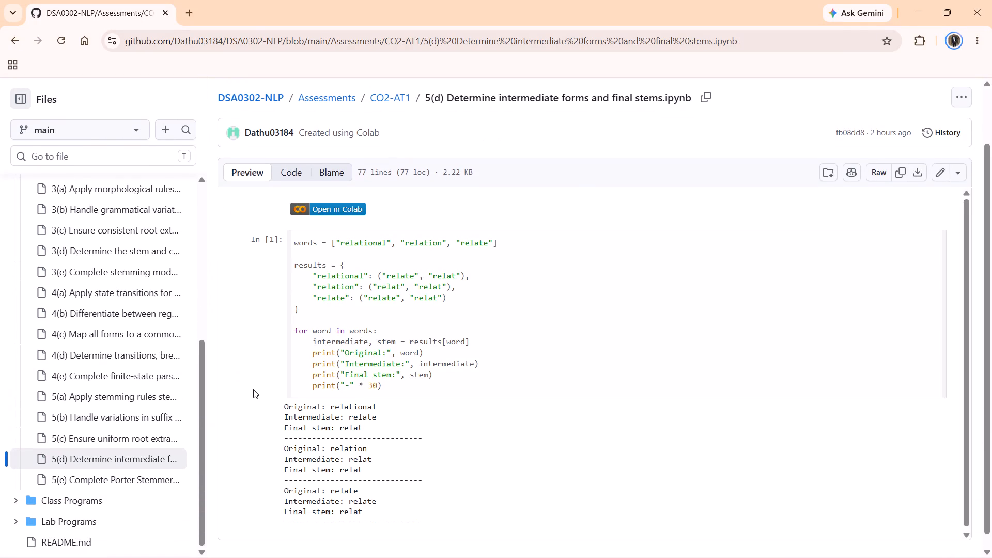
scroll(266, 374, down, 1)
Capture a screenshot of the 5(d) notebook preview, from the Colab badge through the last dashed output line.
key(Print)
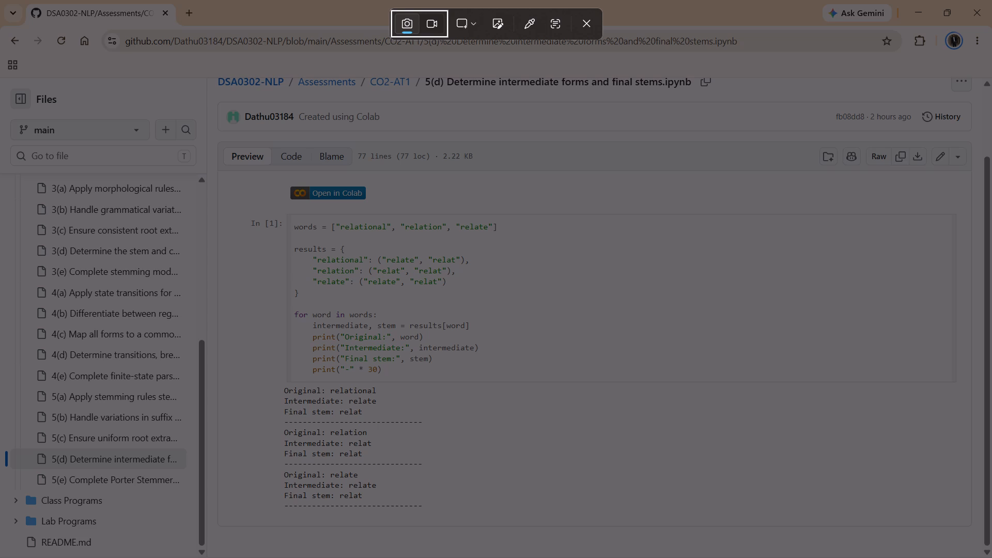
drag(219, 171, 991, 557)
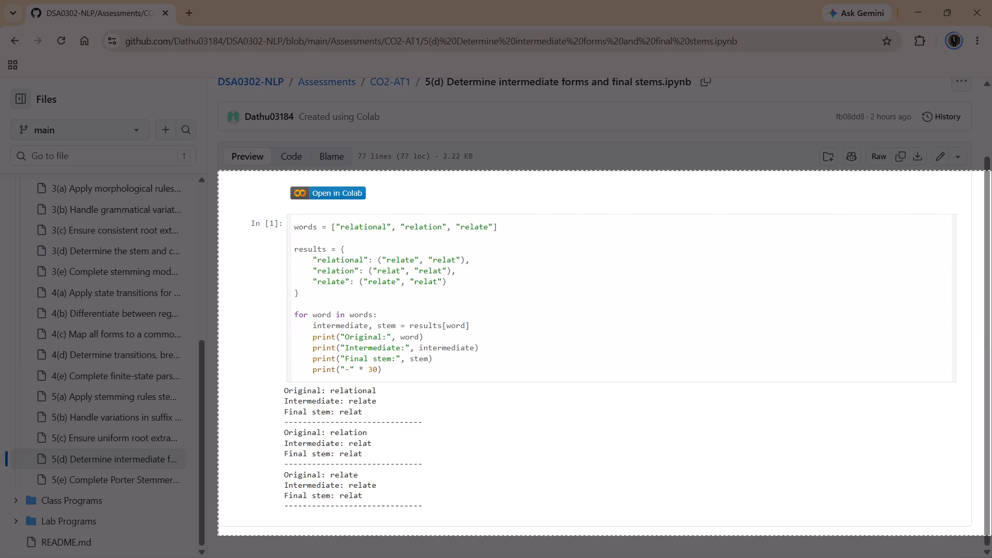
drag(991, 557, 971, 526)
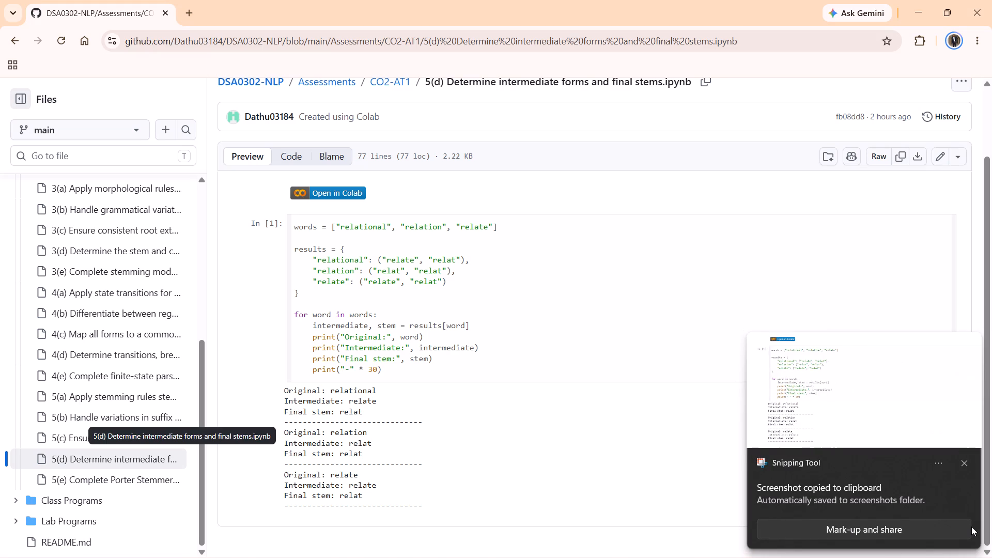
Copy the 5(d) screenshot and paste it into the Word document on a new line beneath the last question 5 bullet.
key(ctrl+c)
key(ctrl+c)
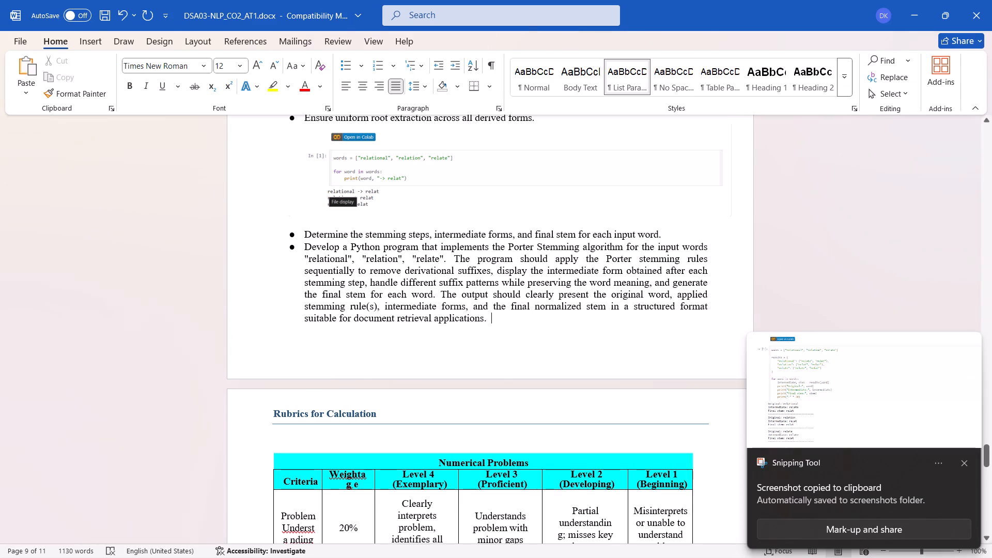
key(Return)
key(ctrl+v)
Copy the "Develop a Python program" bullet above the pasted screenshot and delete it along with its leftover empty line.
drag(503, 223, 427, 193)
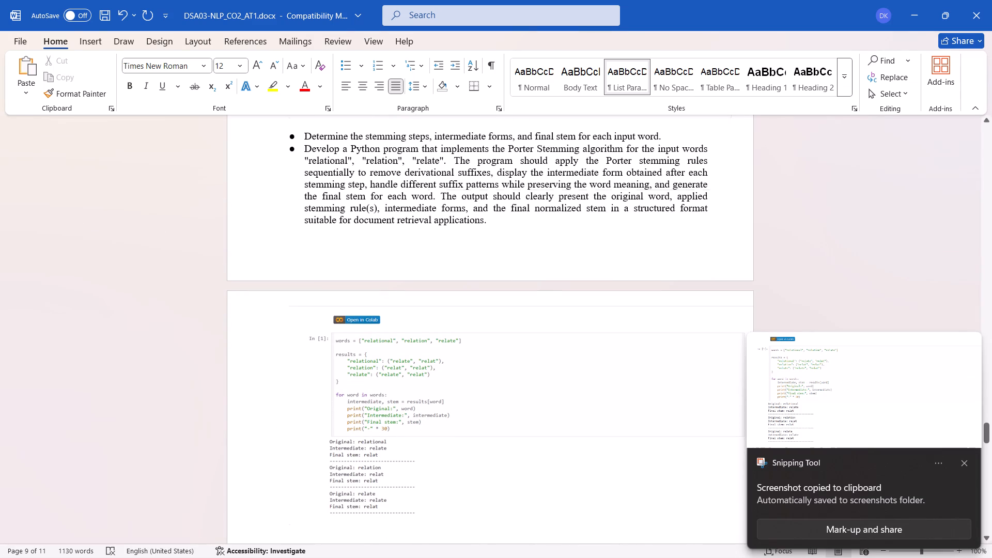
drag(427, 193, 311, 144)
key(ctrl+c)
key(BackSpace)
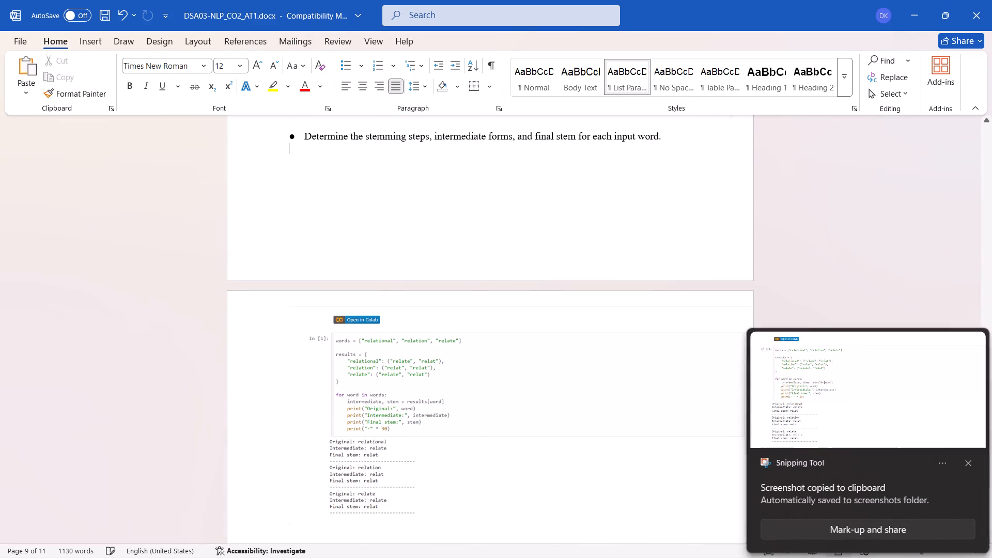
key(BackSpace)
key(BackSpace)
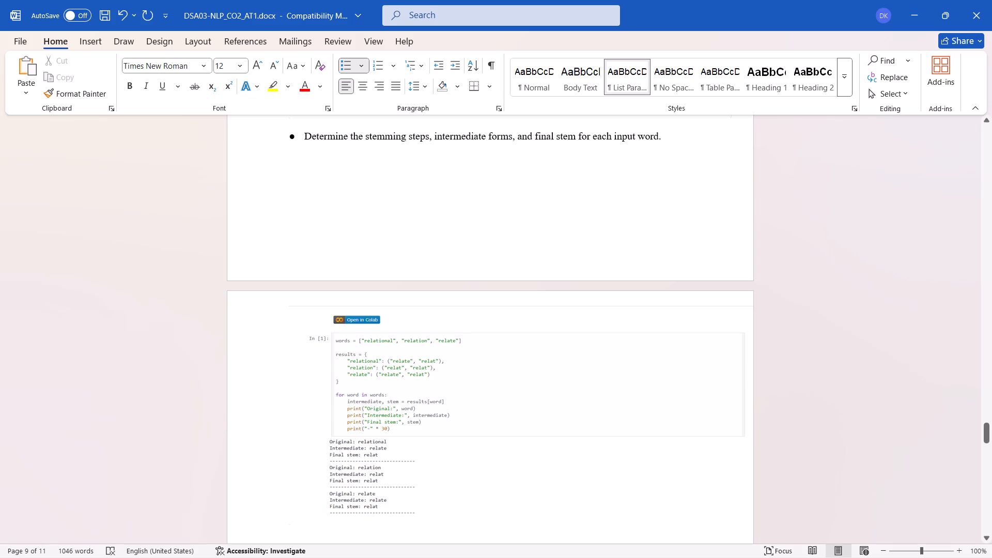
Narrow the 5(d) screenshot from its right side so it fits within the page width.
scroll(273, 277, down, 2)
scroll(395, 252, up, 1)
click(452, 241)
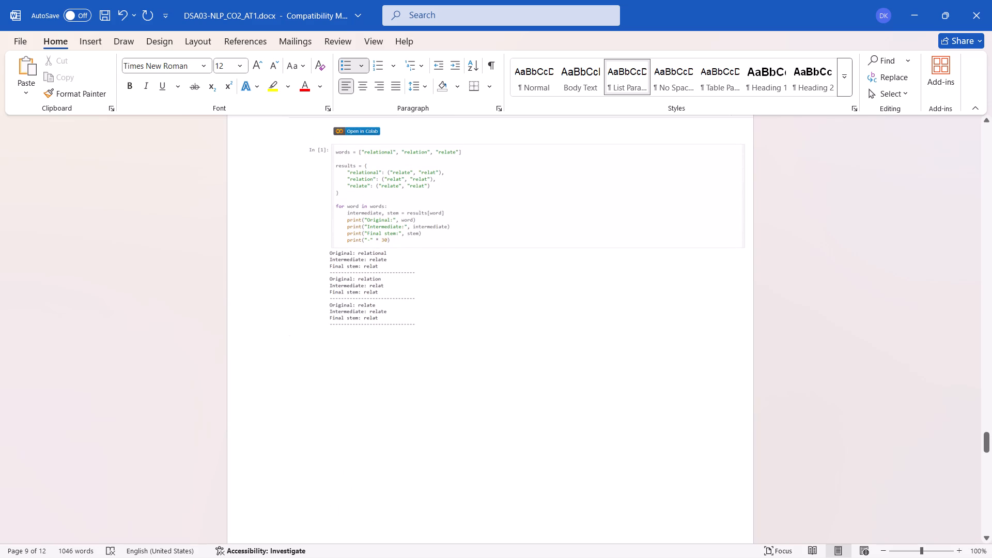
drag(753, 227, 739, 228)
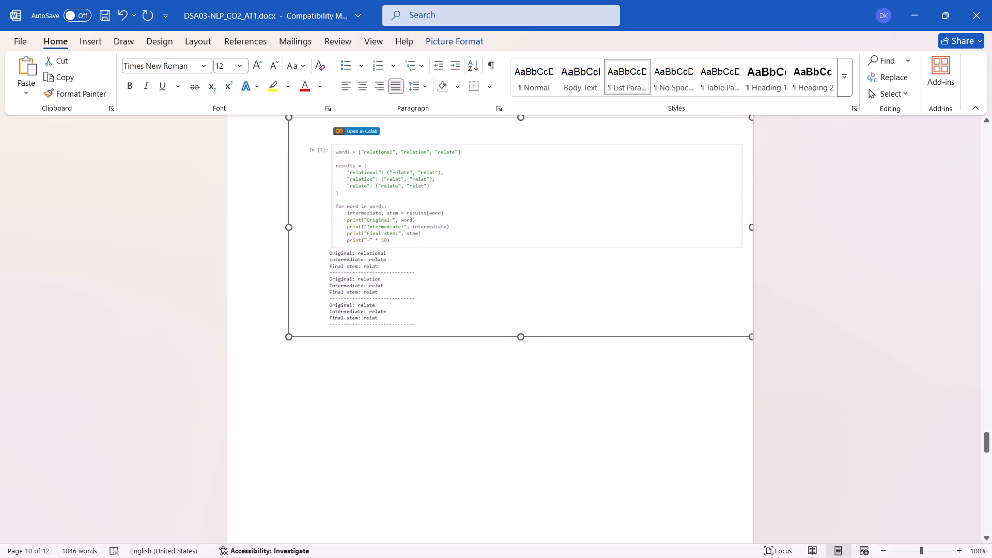
drag(739, 228, 729, 228)
Paste the removed "Develop a Python program" bullet back beneath the 5(d) screenshot, leaving blank space between them.
double_click(742, 311)
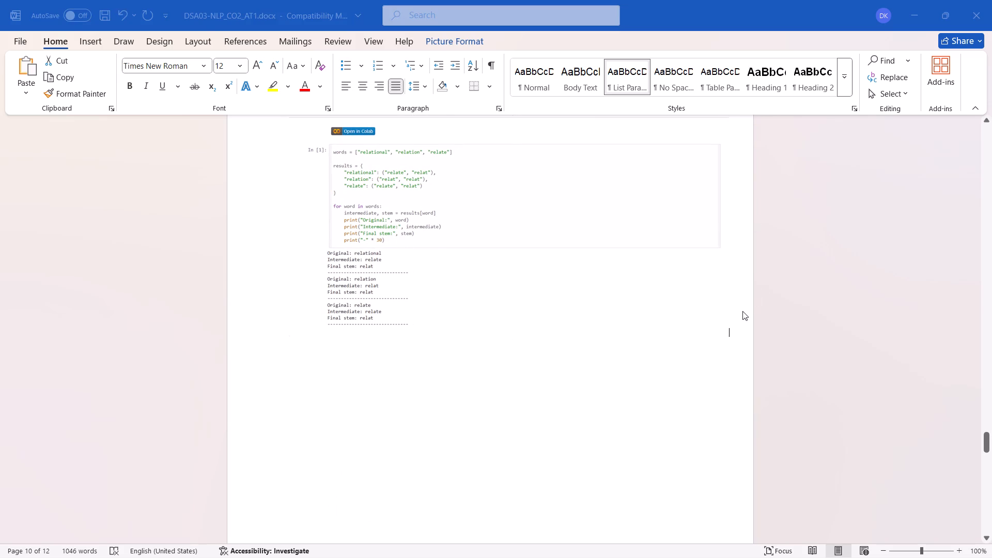
key(Return)
key(Return)
key(Return)
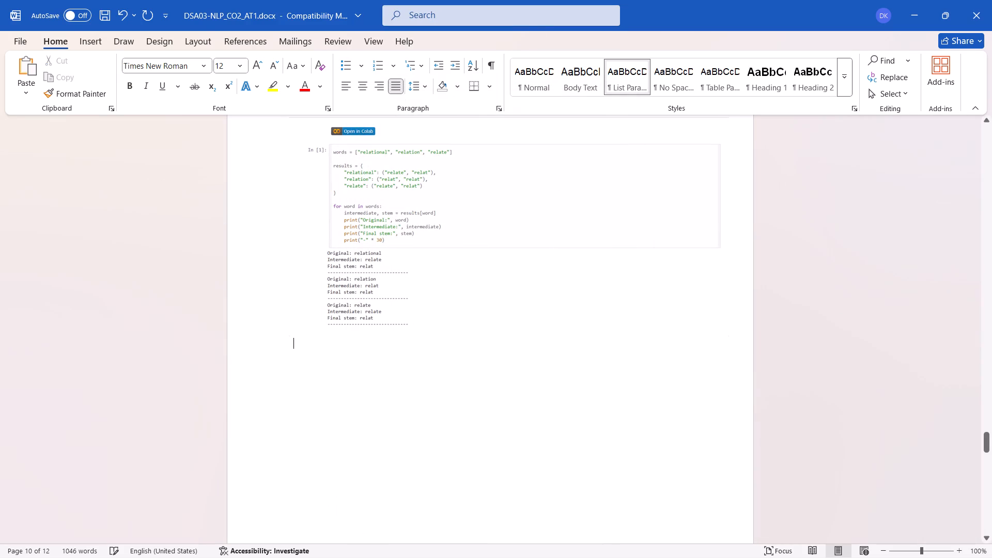
key(ctrl+v)
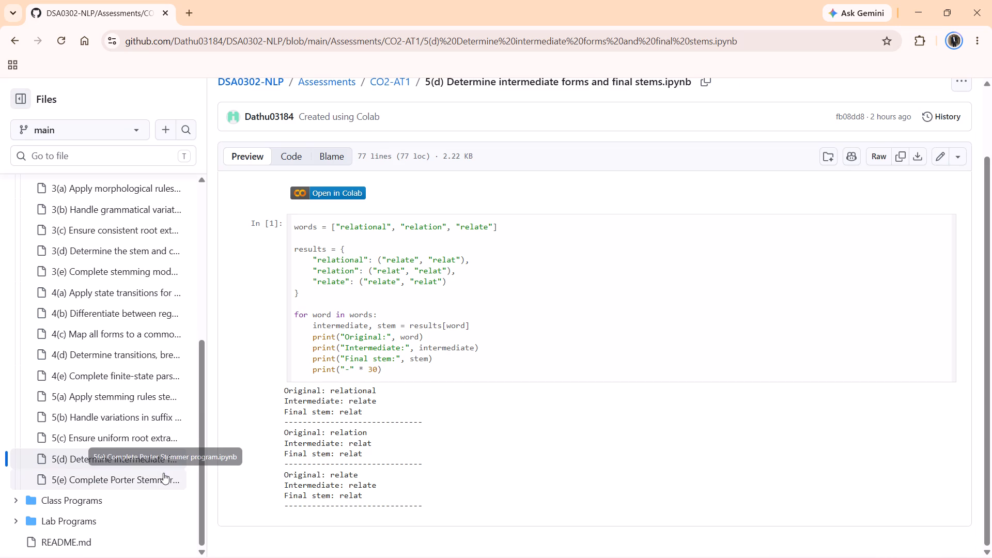
In the GitHub repository in Chrome, open the 5(e) Complete Porter Stemmer program notebook and capture its whole preview with code and output.
click(163, 473)
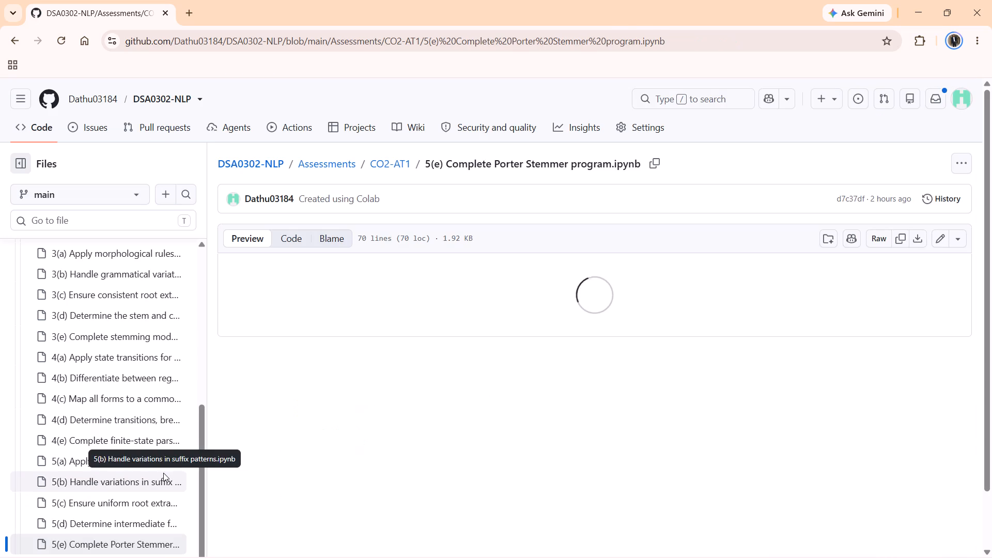
scroll(334, 430, down, 2)
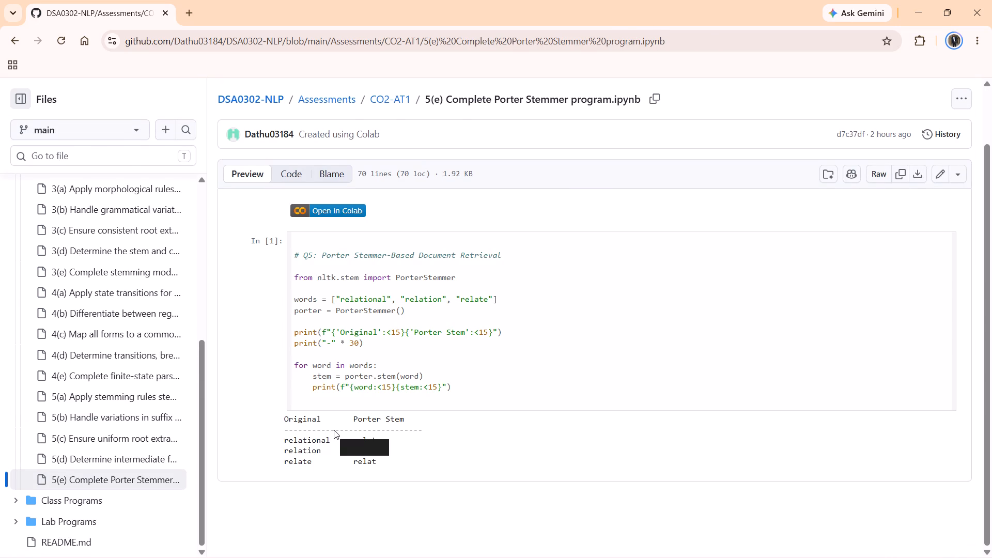
scroll(334, 430, down, 1)
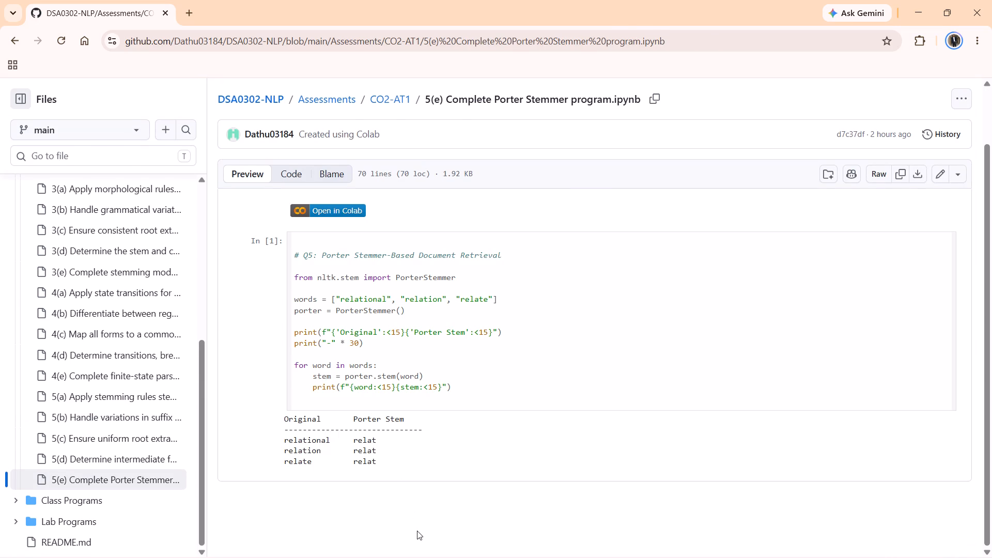
key(Print)
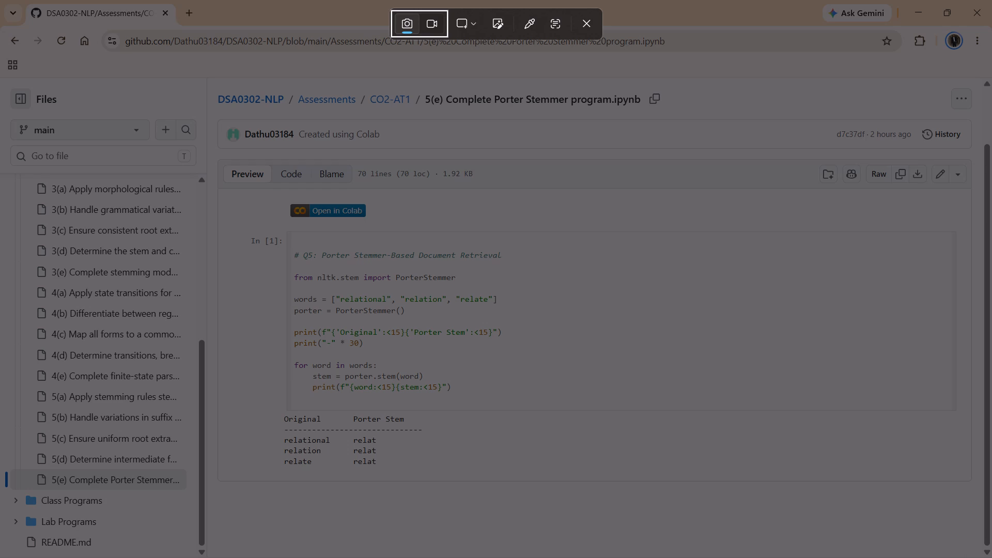
drag(219, 187, 973, 484)
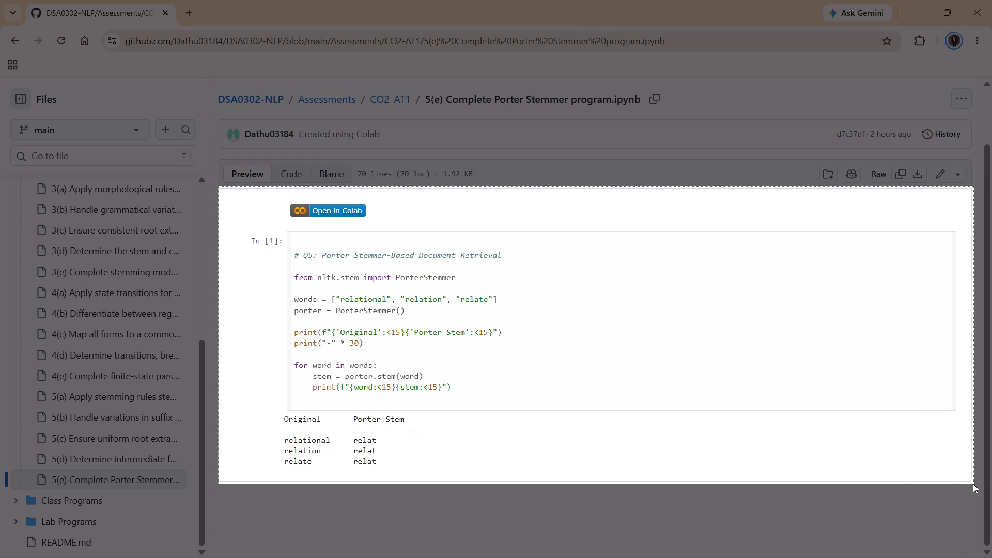
drag(973, 484, 972, 483)
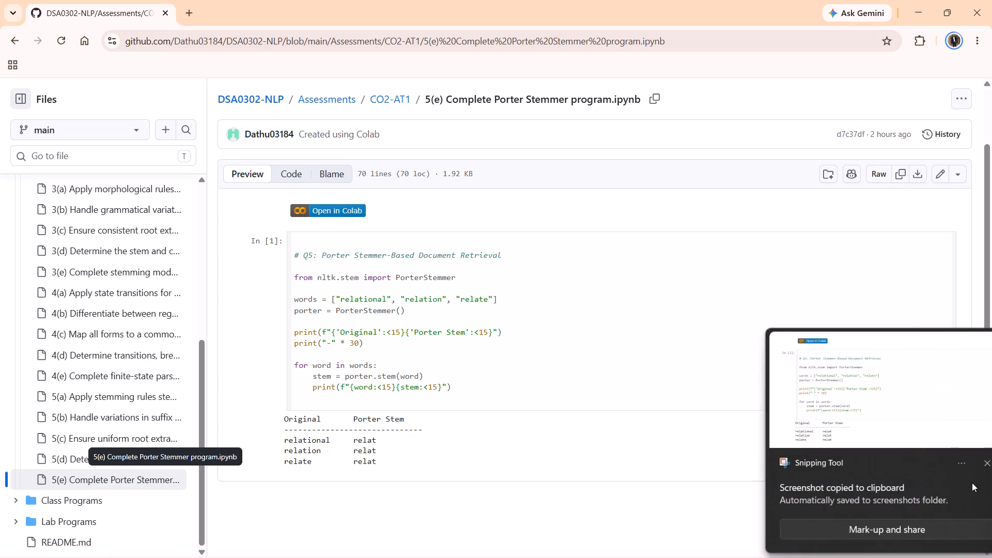
Copy the 5(e) screenshot and paste it into the Word document on a new line beneath the "Develop a Python program" bullet.
key(ctrl+c)
key(ctrl+c)
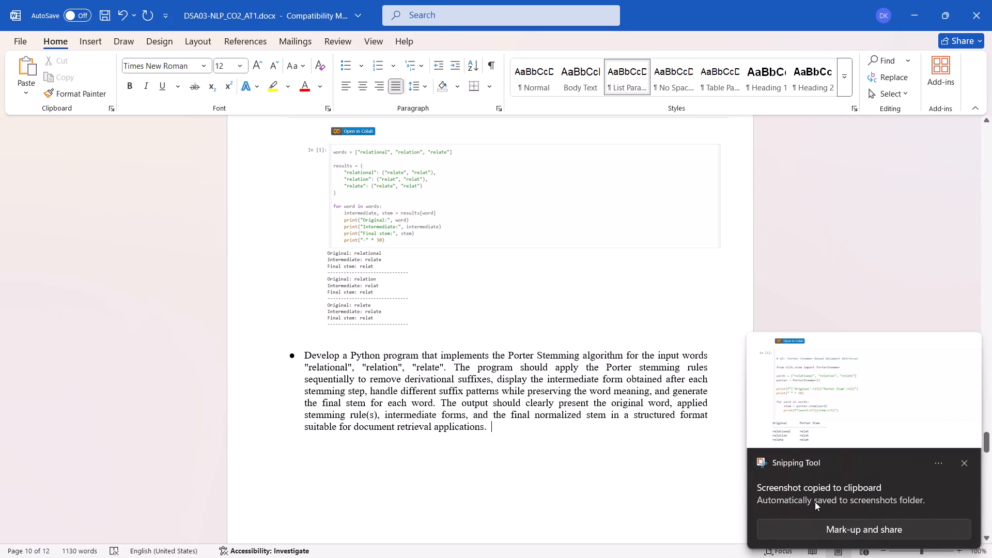
key(Return)
key(ctrl+v)
Insert an empty line between the marks table and the Faculty In-charge signature table near the document's end.
scroll(782, 503, down, 3)
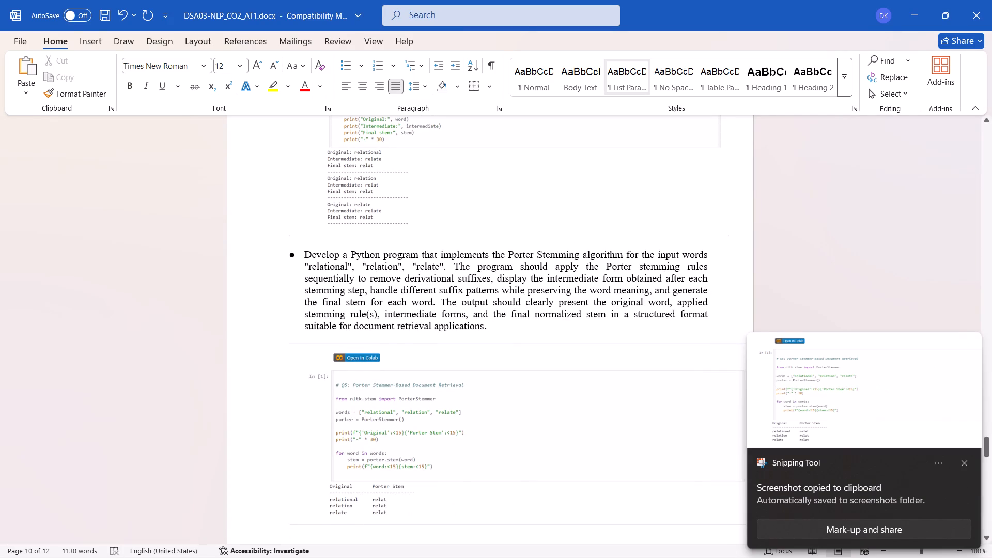
scroll(553, 423, down, 3)
scroll(553, 423, up, 1)
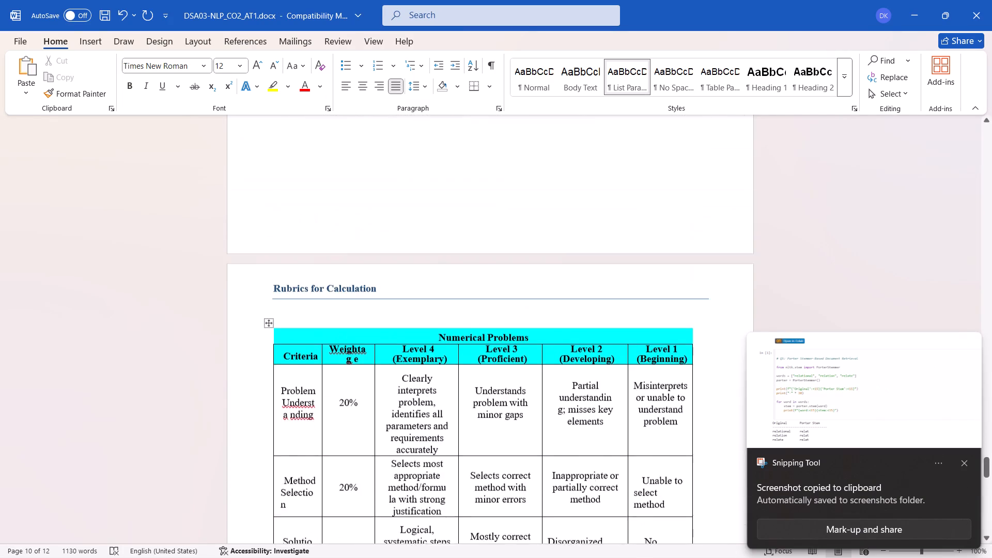
scroll(553, 423, down, 3)
scroll(553, 423, up, 1)
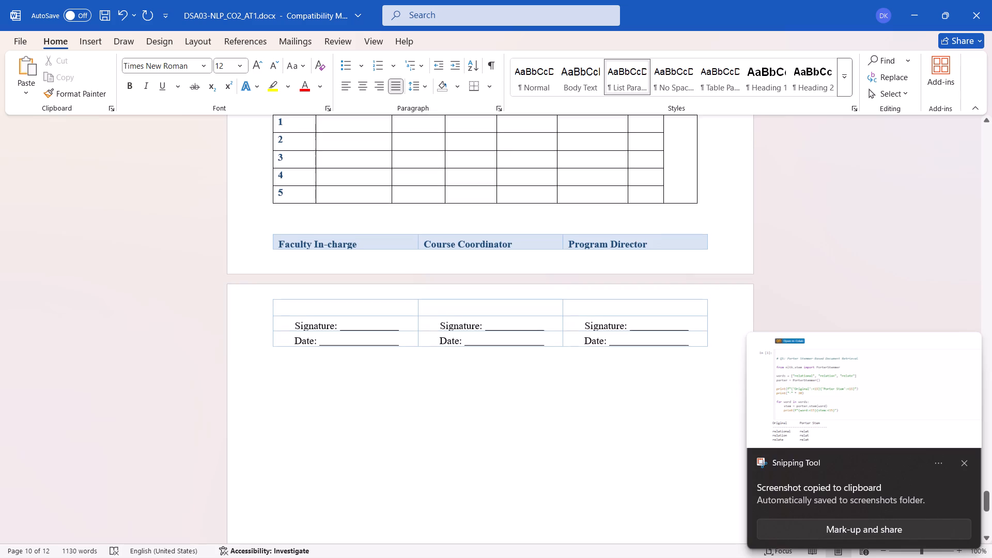
click(303, 228)
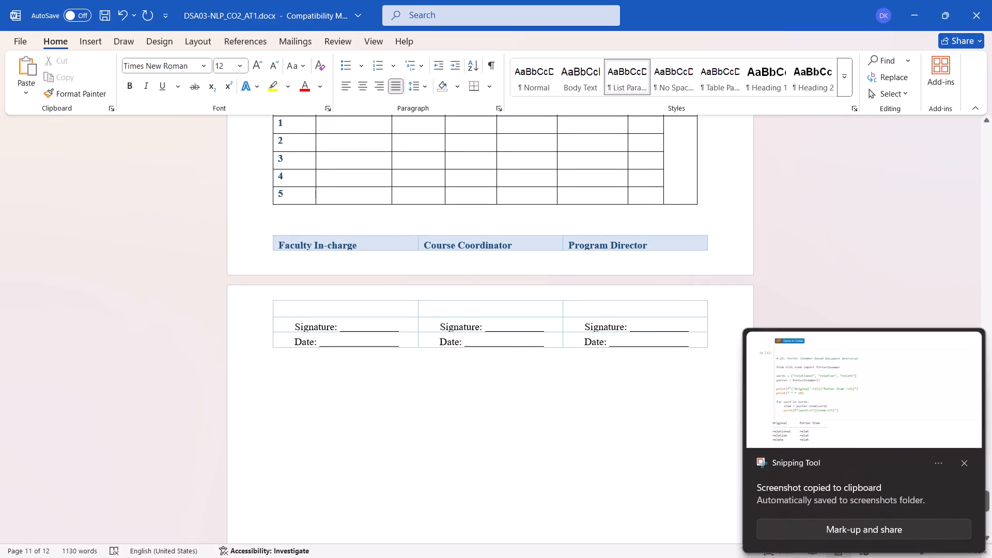
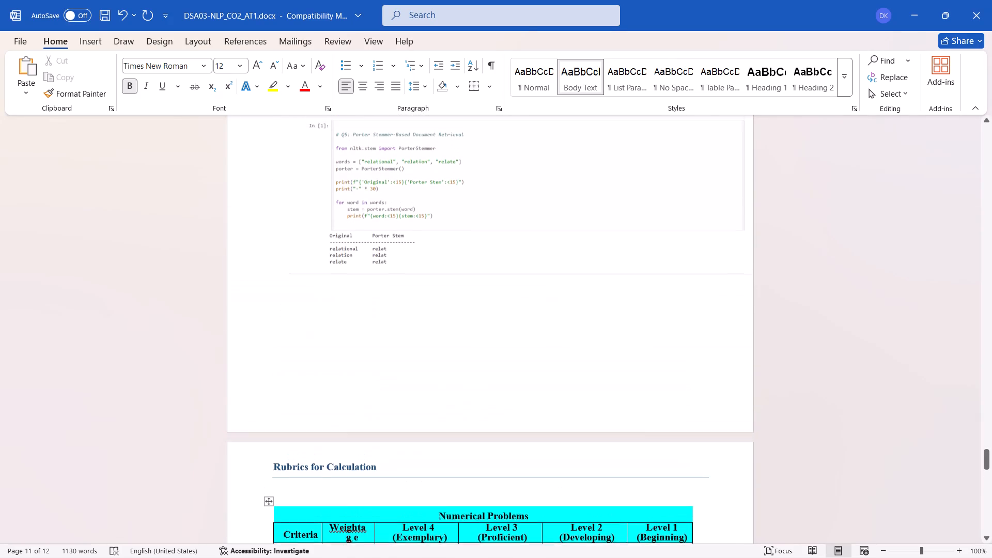
click(440, 321)
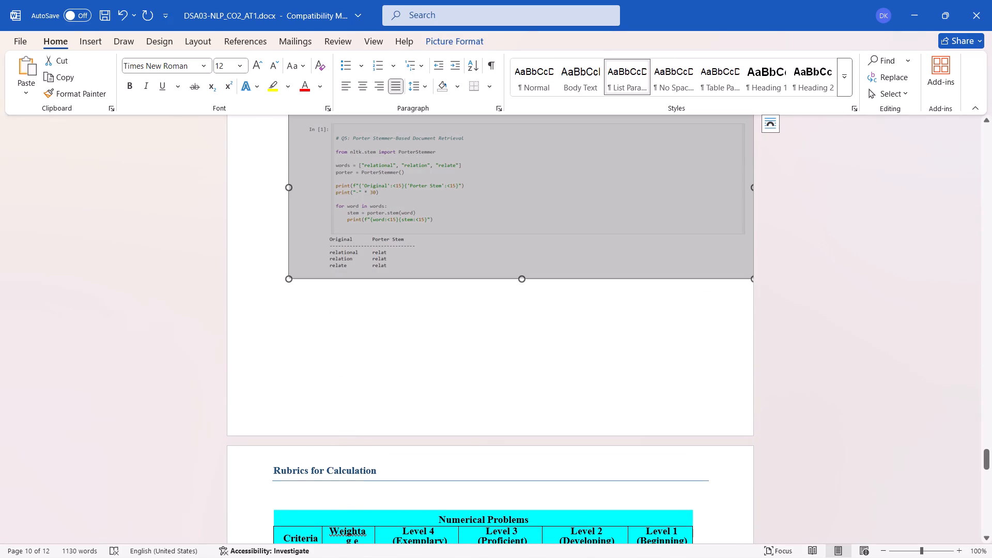
drag(751, 188, 743, 188)
Paste the copied GitHub Repository Link section below the Porter Stemmer screenshot, with blank lines above its heading.
click(748, 240)
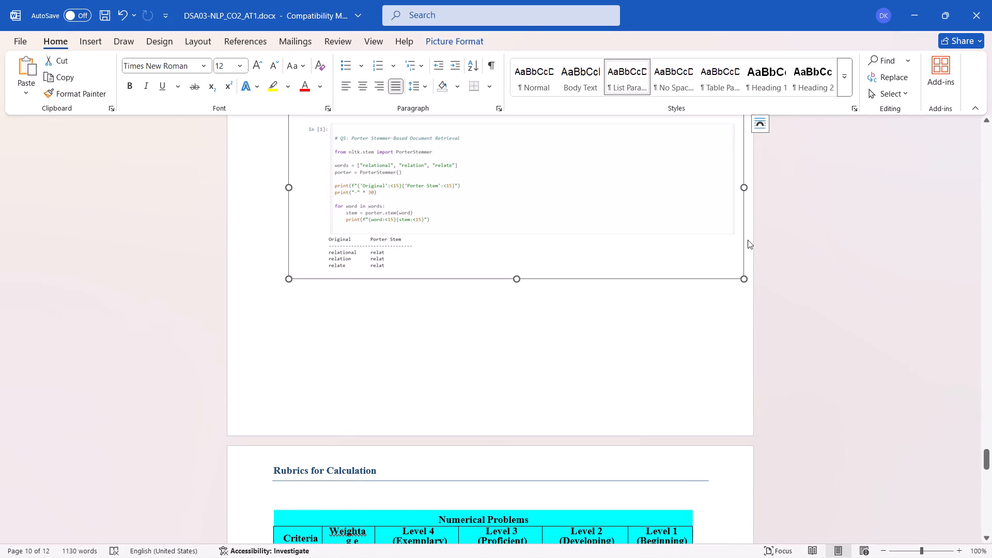
key(Return)
key(Return)
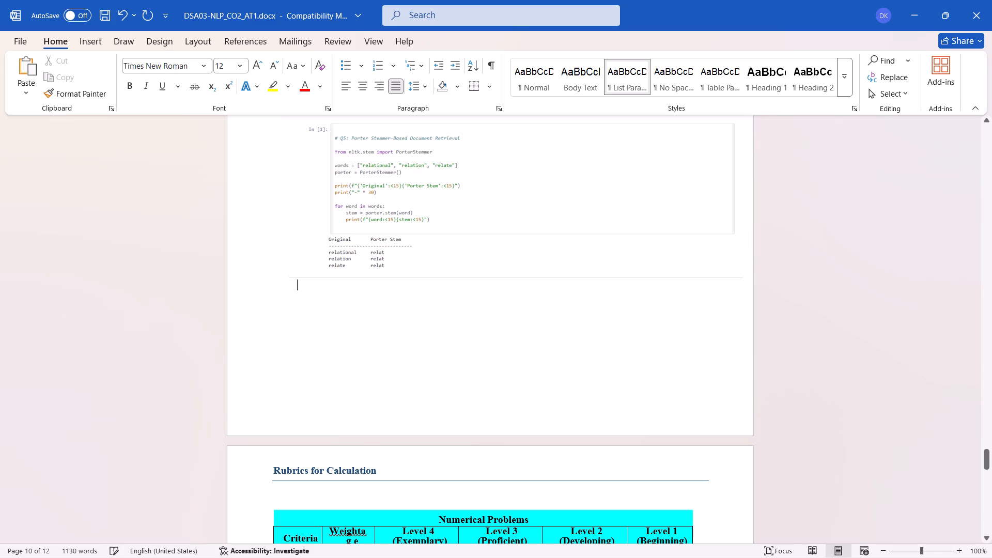
key(ctrl+v)
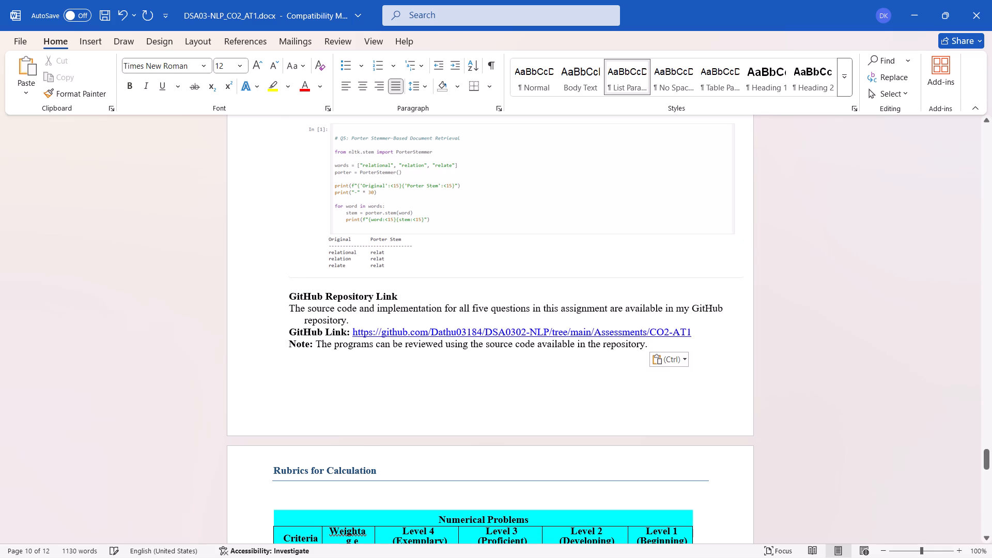
click(293, 291)
key(Left)
key(Return)
Set the font of the whole document to Times New Roman.
click(346, 366)
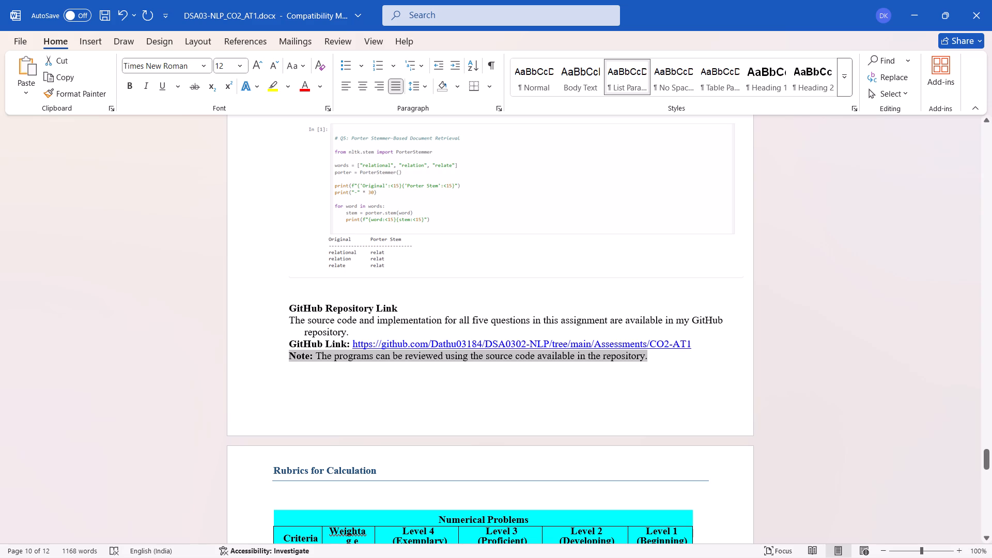
key(ctrl+a)
click(186, 63)
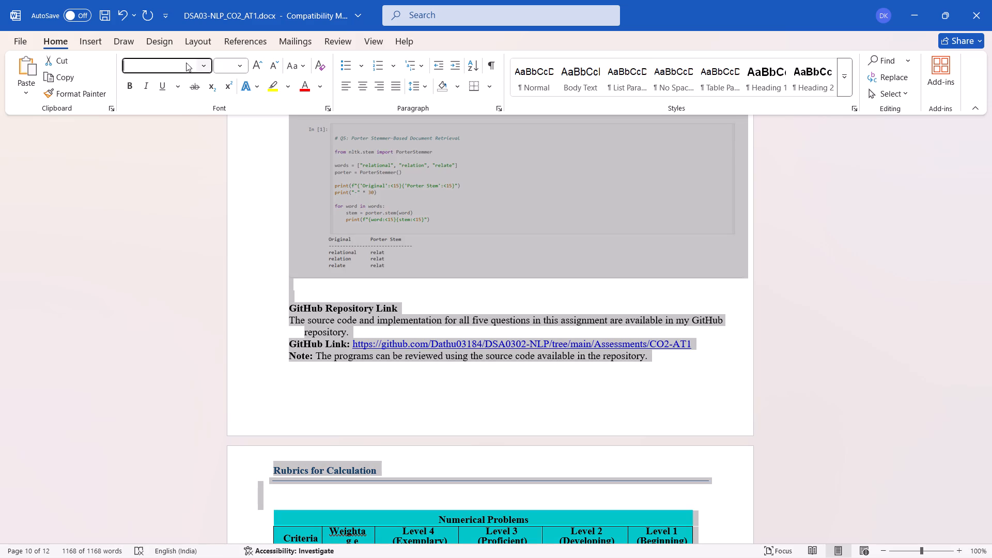
text(times)
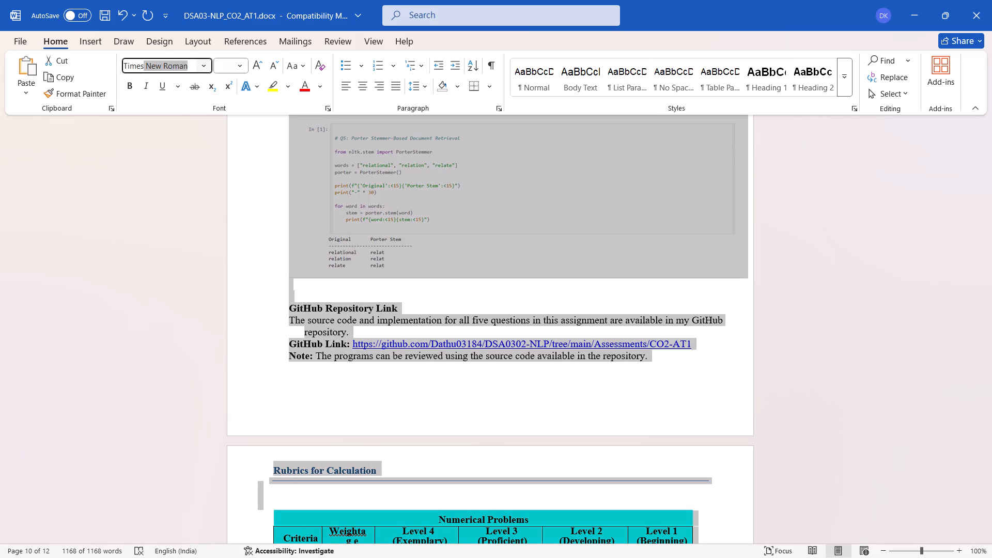
key(Return)
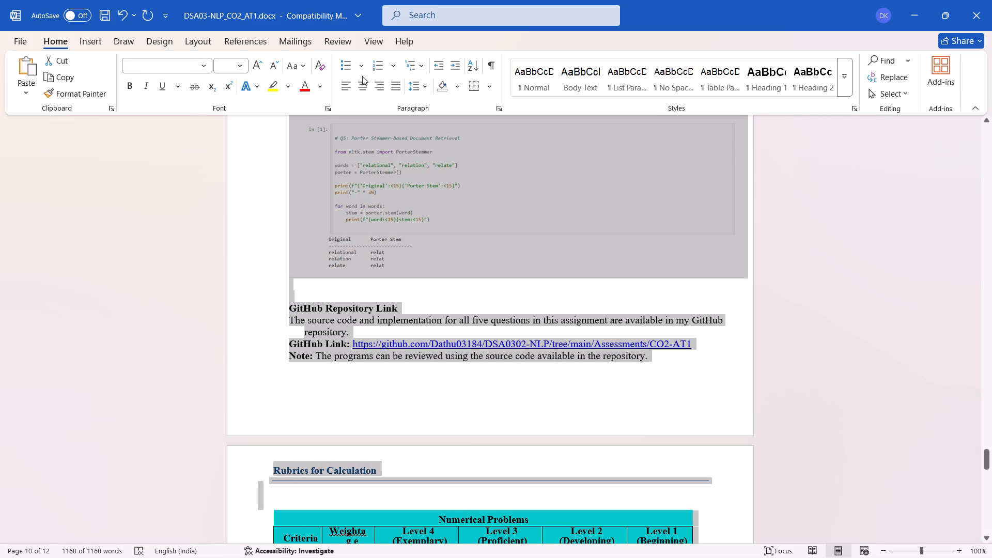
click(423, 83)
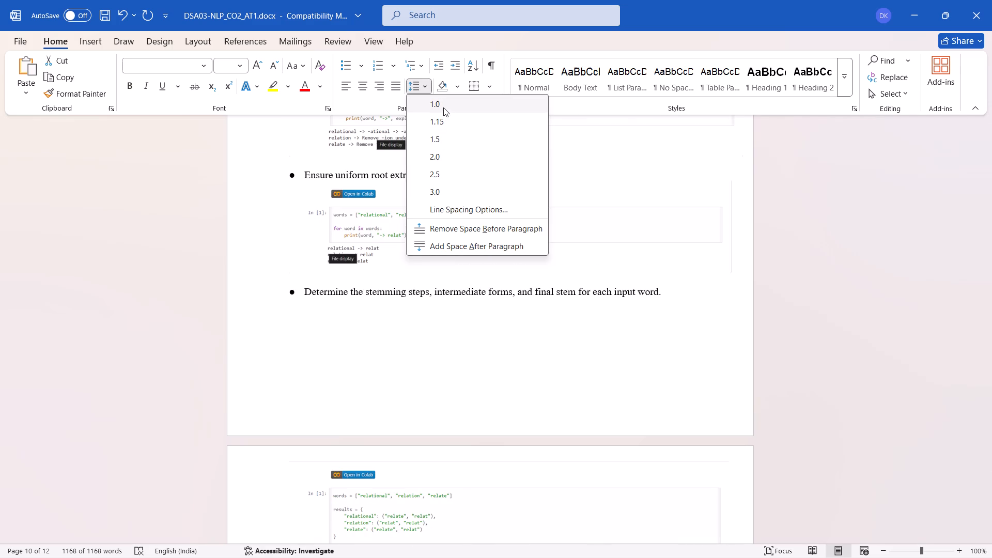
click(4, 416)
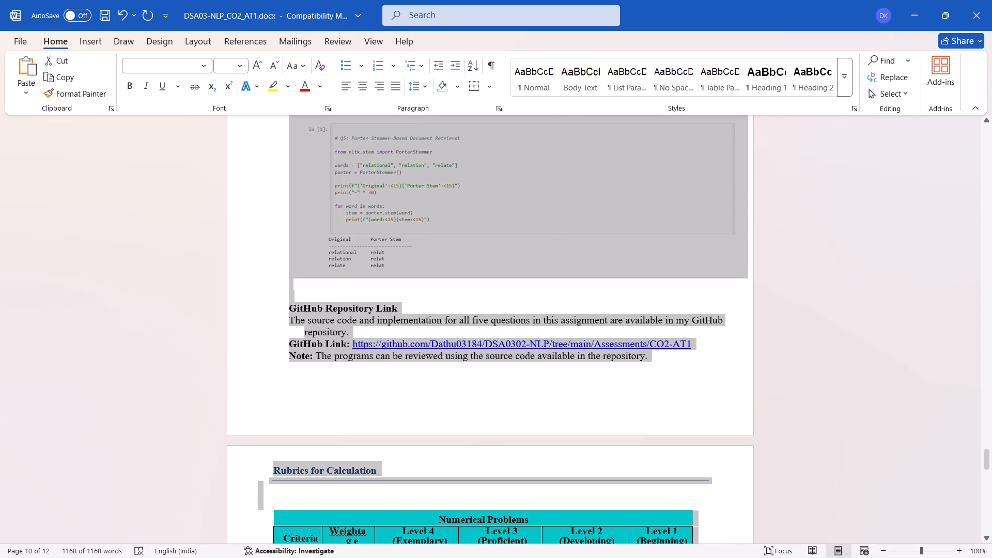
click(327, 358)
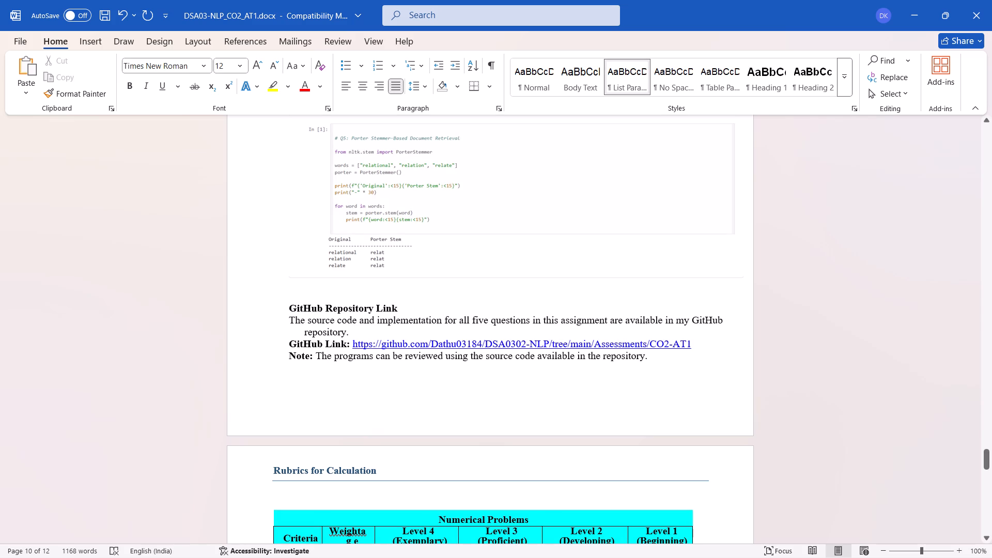
Set the line spacing of the GitHub Repository Link section, from its heading through the Note line, to 1.5.
drag(668, 353, 293, 305)
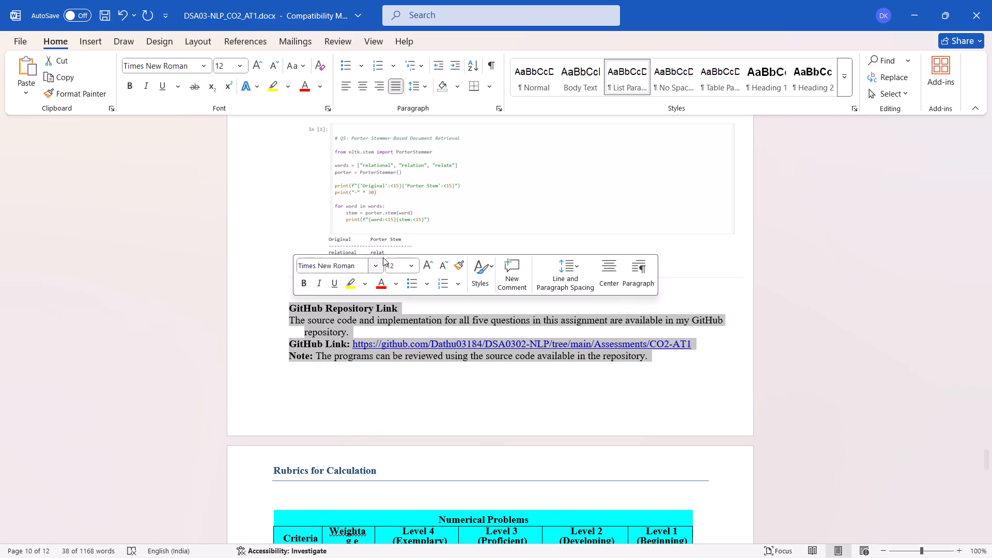
click(425, 87)
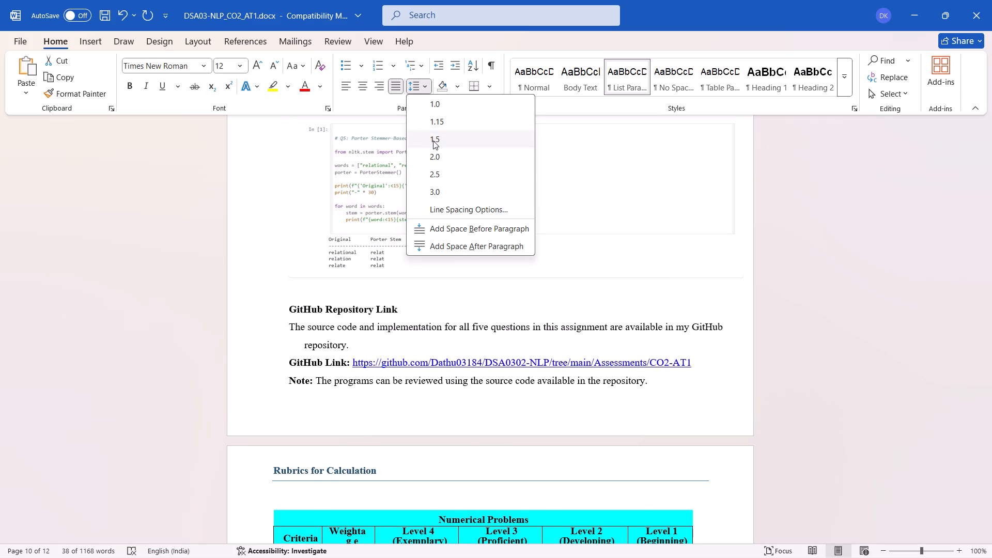
click(433, 141)
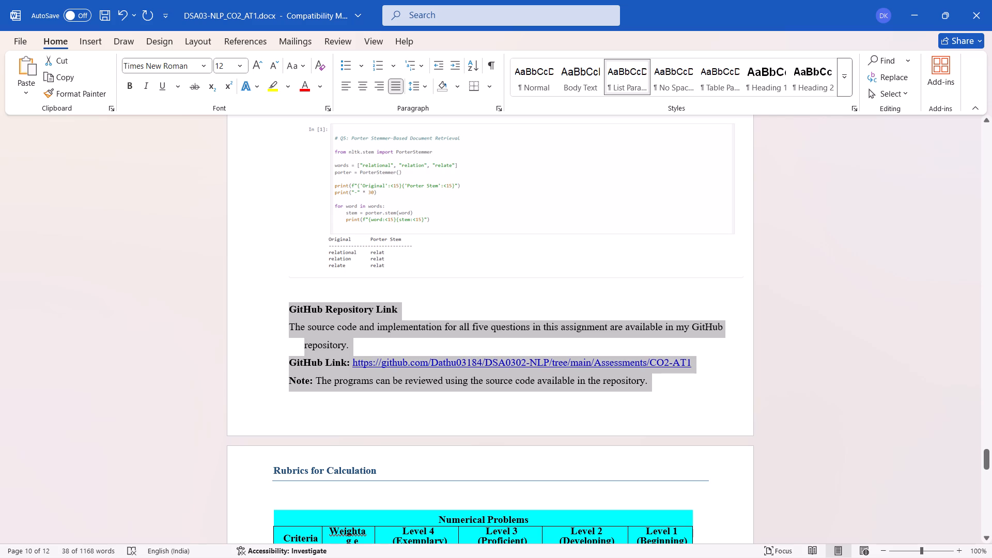
click(227, 398)
click(276, 436)
Insert page numbers at the bottom of the pages using the Plain Number 3 style.
scroll(276, 436, down, 2)
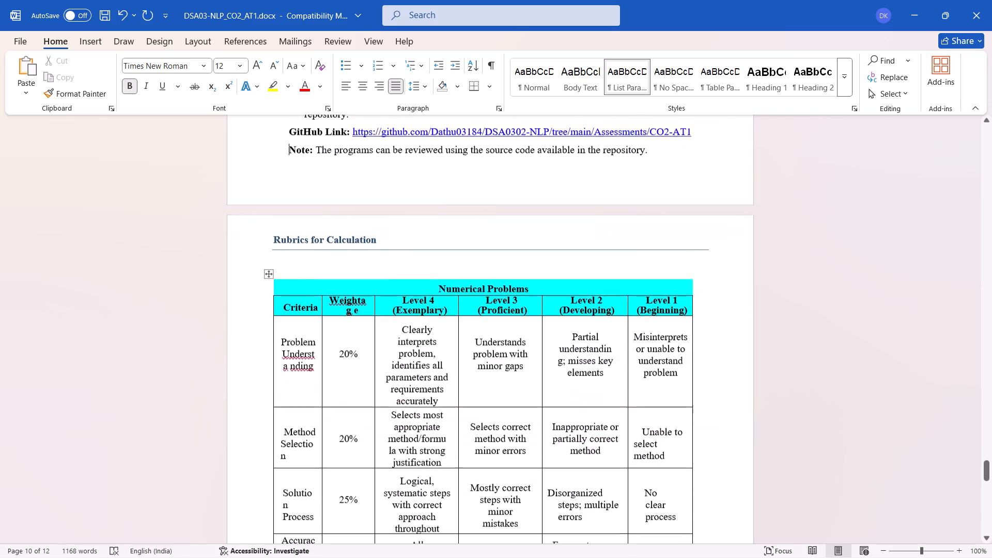
scroll(276, 436, down, 4)
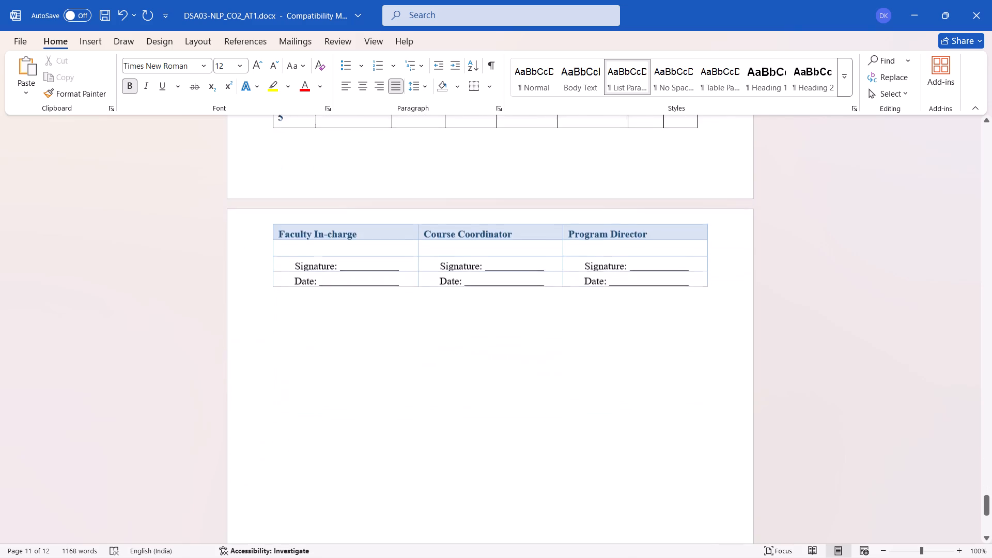
scroll(276, 436, down, 2)
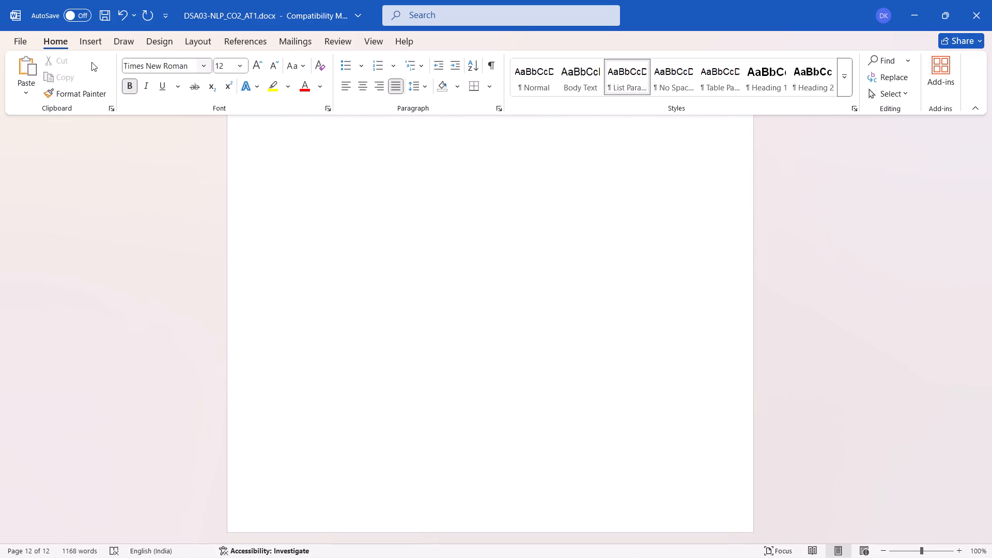
click(101, 37)
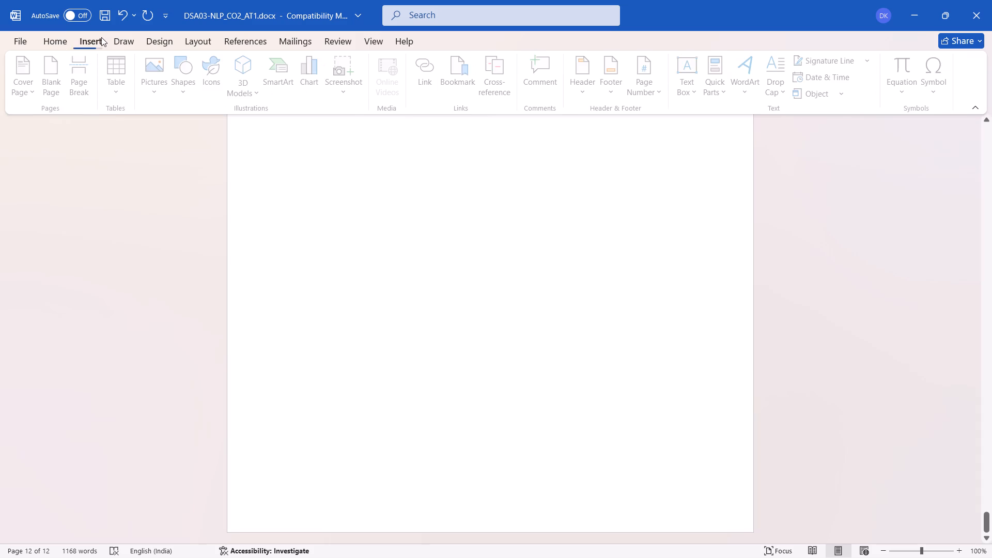
click(663, 84)
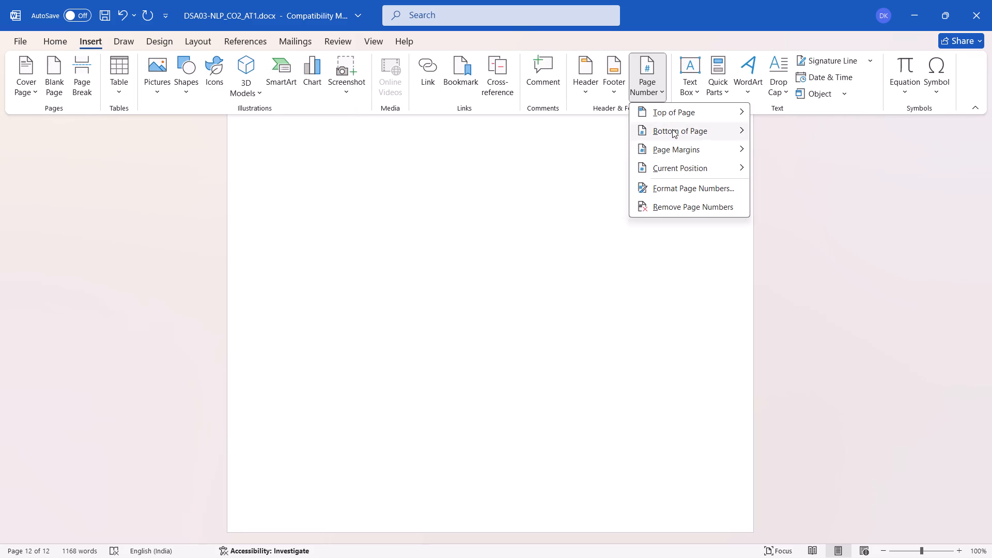
click(567, 333)
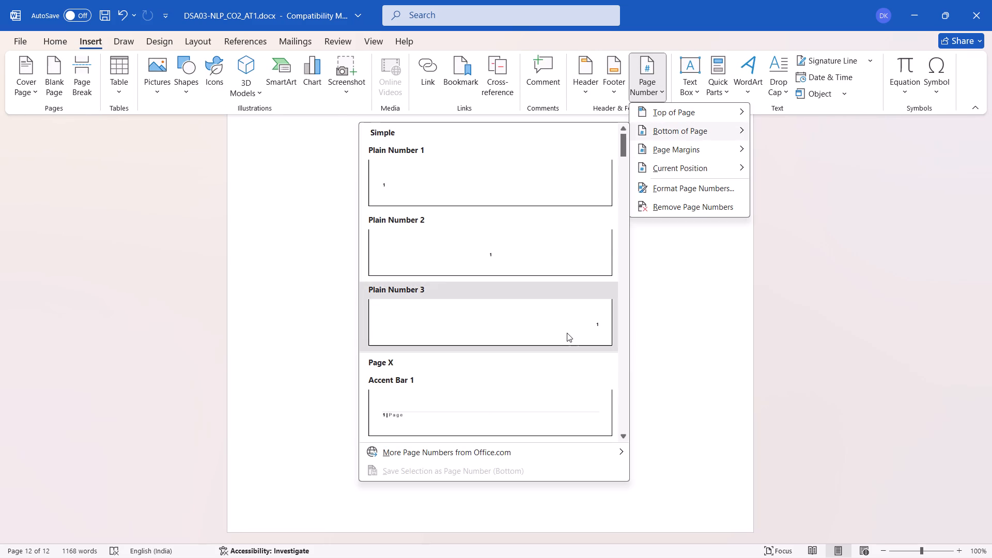
scroll(567, 333, down, 9)
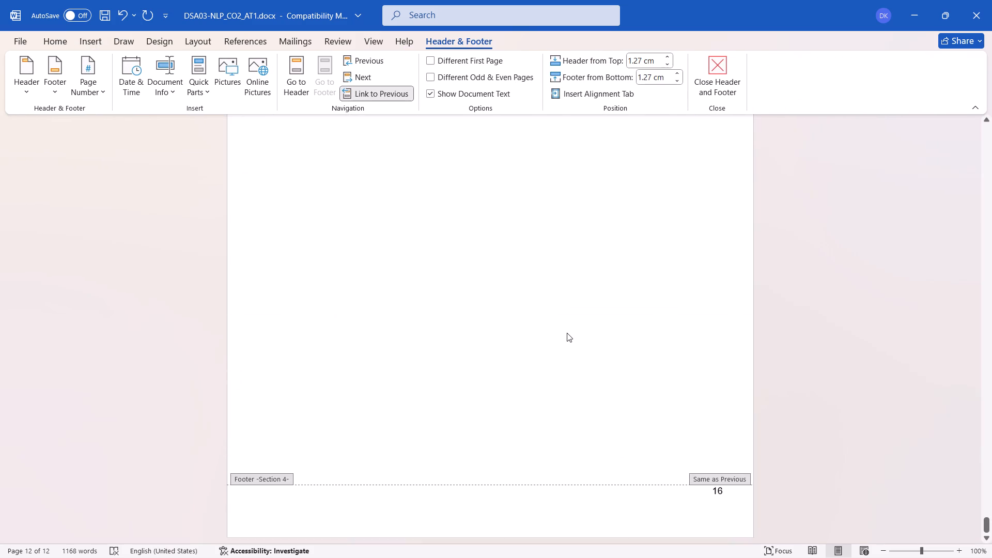
Exit header and footer editing and return to the document's body text.
click(567, 333)
click(809, 362)
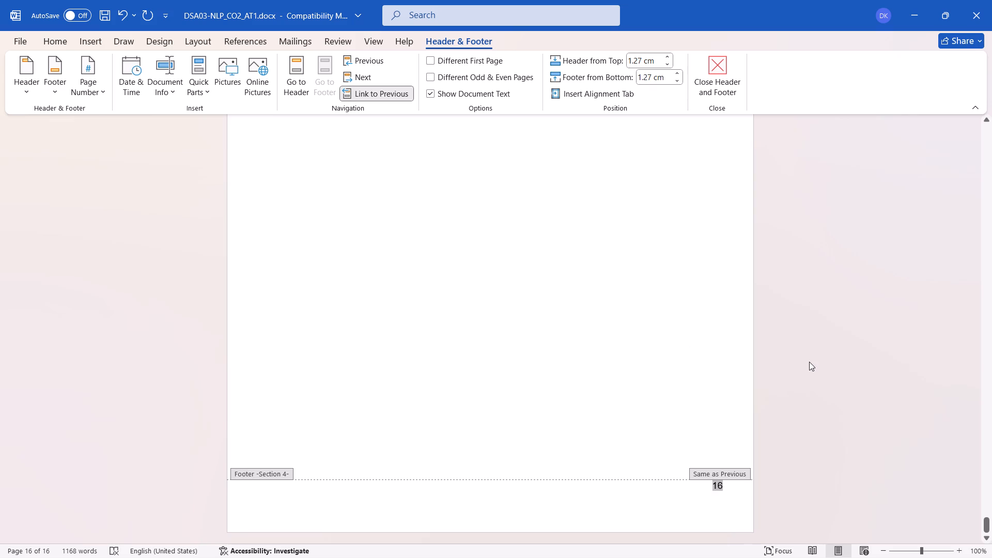
scroll(280, 307, up, 10)
scroll(280, 307, up, 20)
scroll(280, 307, up, 15)
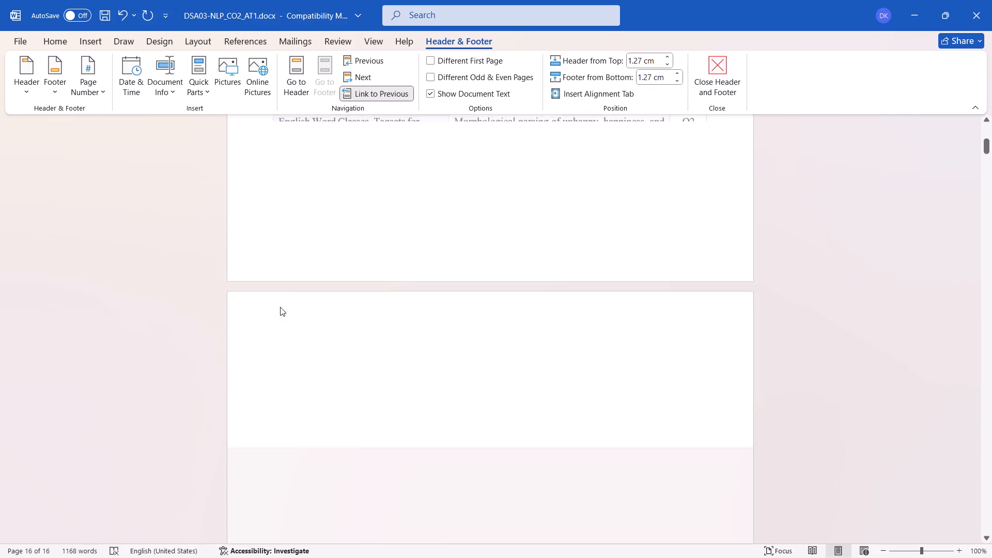
scroll(280, 307, up, 20)
click(710, 97)
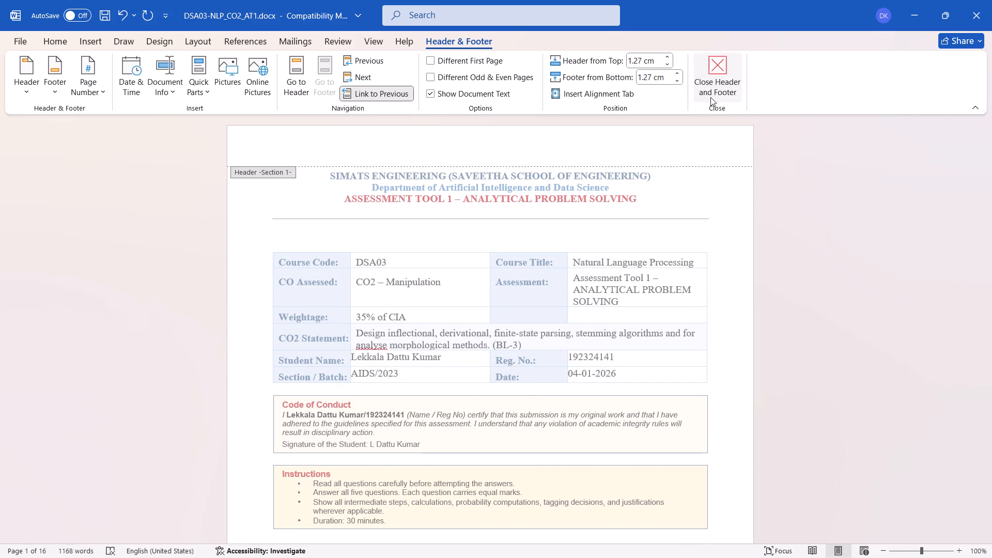
Correct "analyse" to "analyze" in the CO2 Statement row of the course details table.
scroll(637, 289, down, 15)
scroll(637, 289, up, 6)
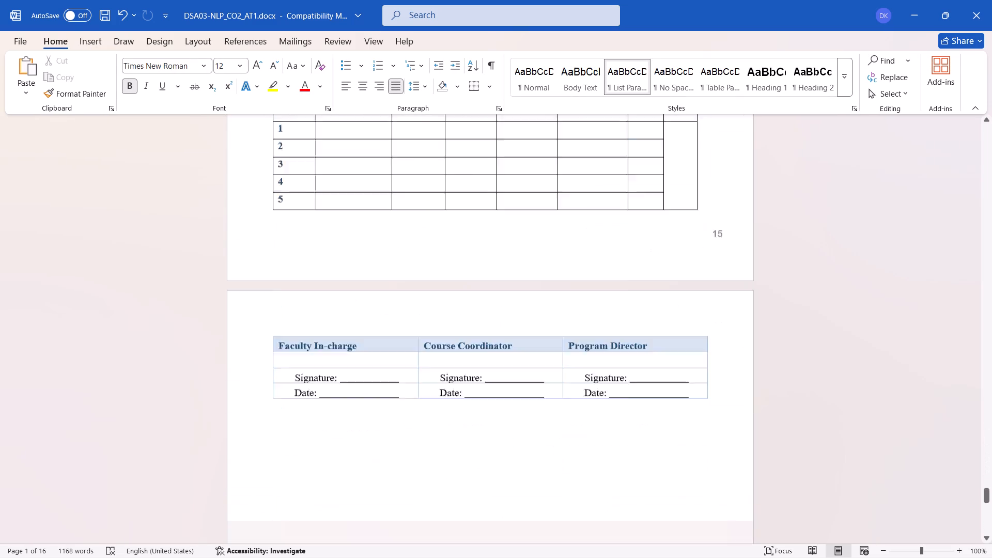
scroll(637, 289, up, 20)
scroll(637, 289, up, 7)
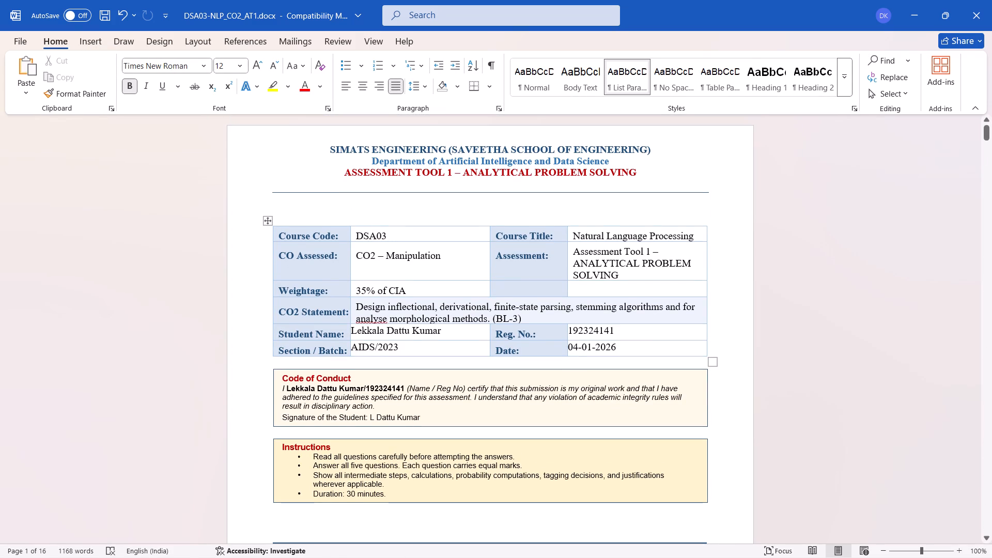
click(382, 319)
key(BackSpace)
key(z)
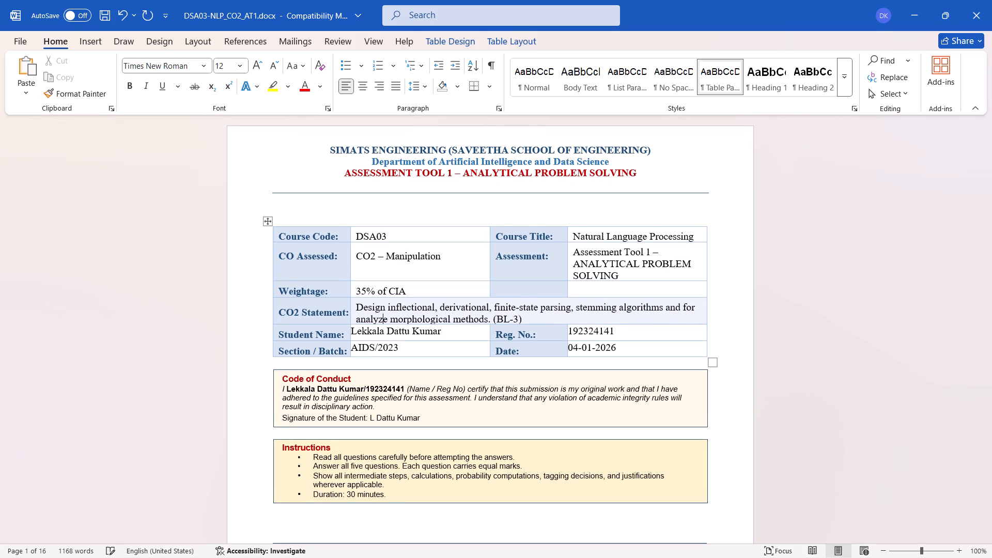
Save the document as the PDF DSA03-NLP_CO2_AT1.pdf in the Assessments folder inside the Desktop's NLP folder.
scroll(437, 350, down, 1)
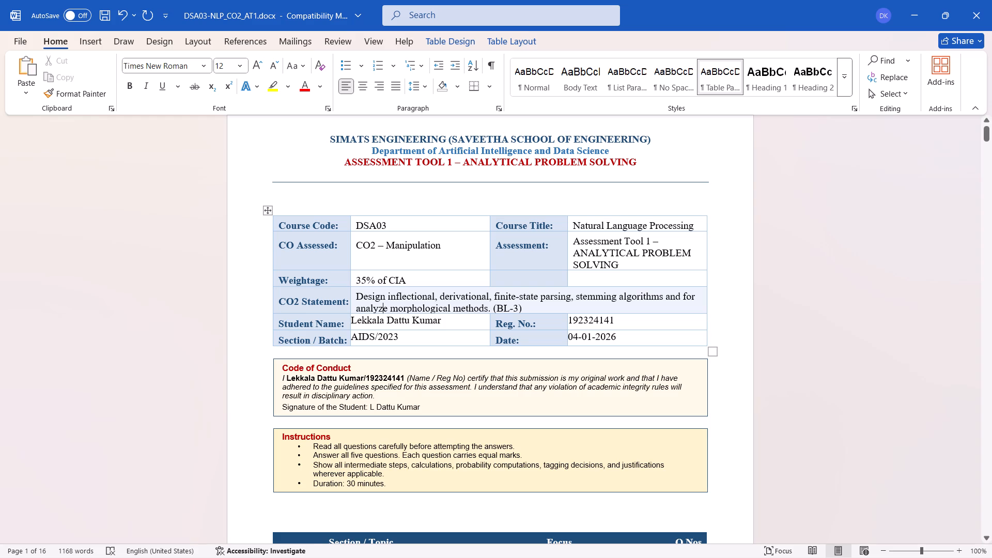
click(26, 34)
click(47, 238)
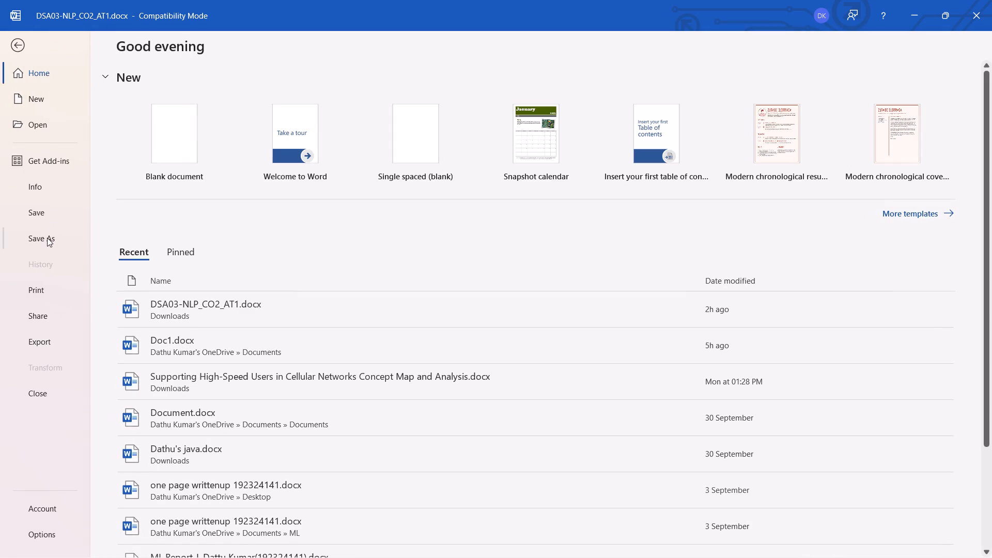
click(351, 219)
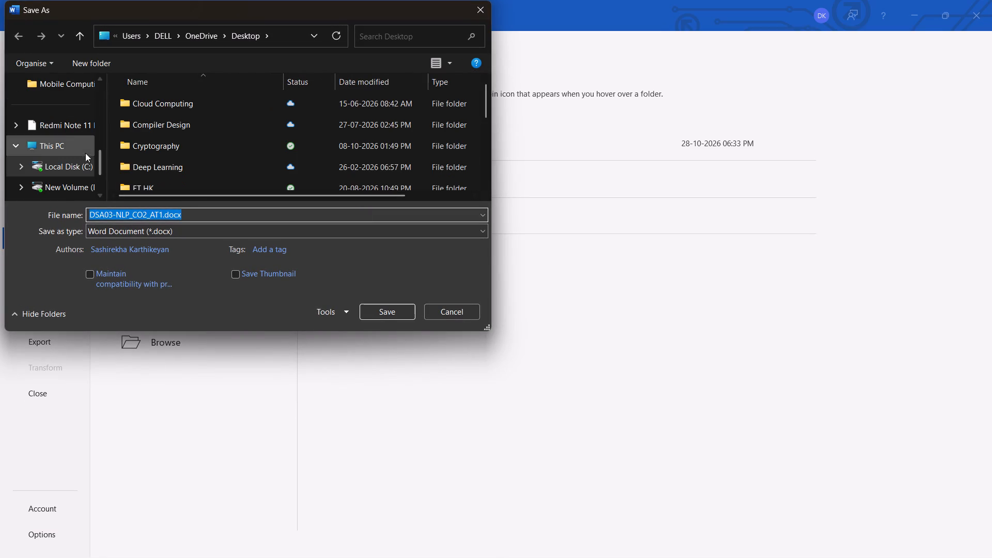
scroll(64, 120, up, 2)
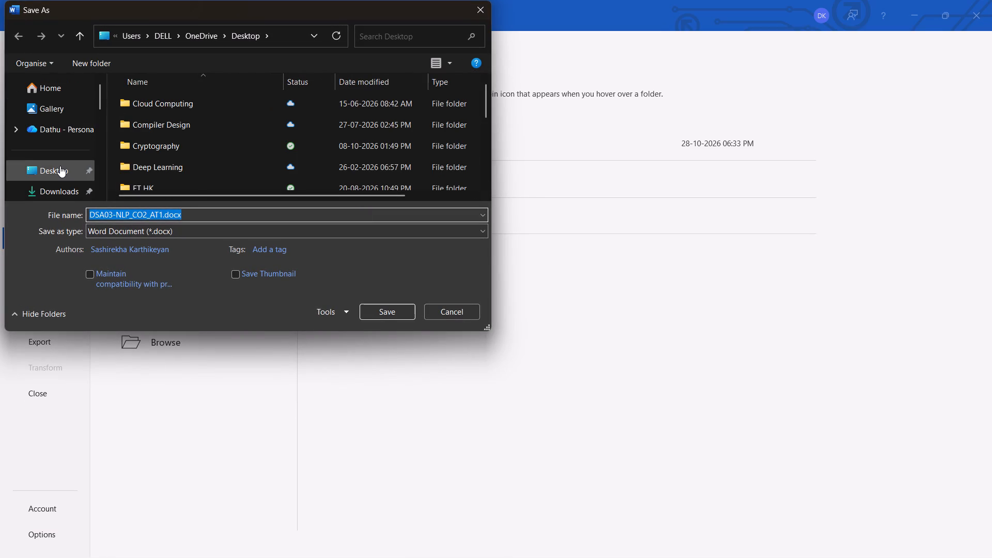
click(60, 166)
scroll(182, 144, down, 1)
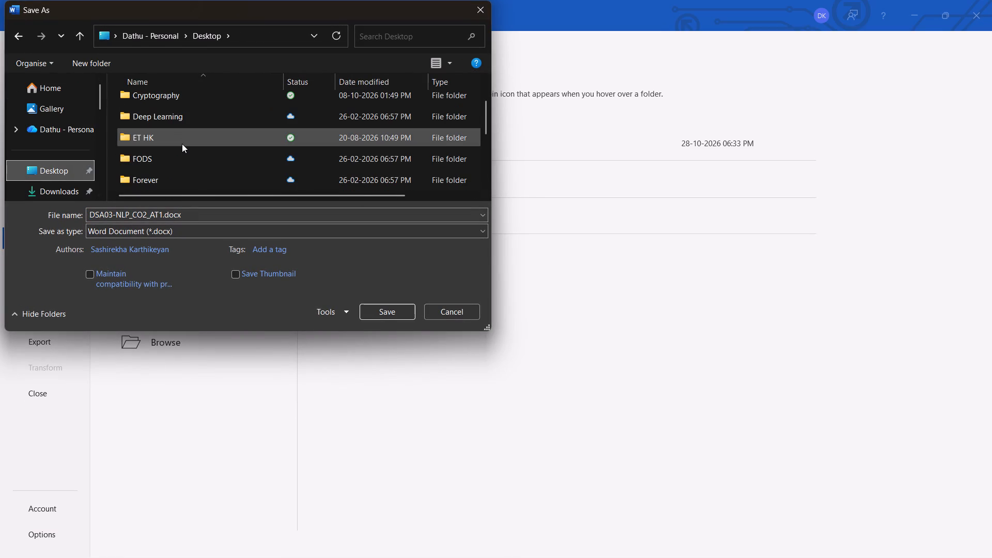
scroll(182, 144, down, 1)
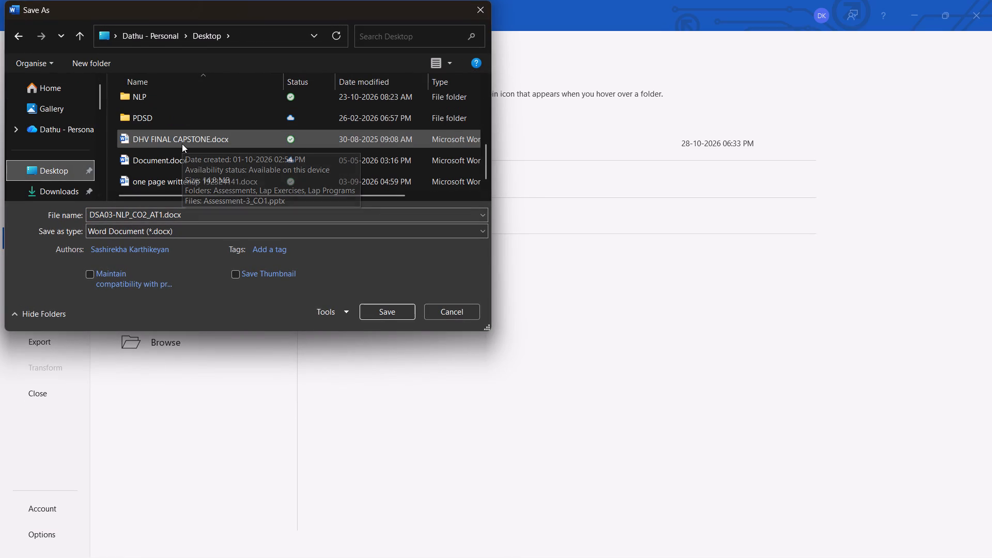
scroll(182, 144, down, 1)
double_click(159, 98)
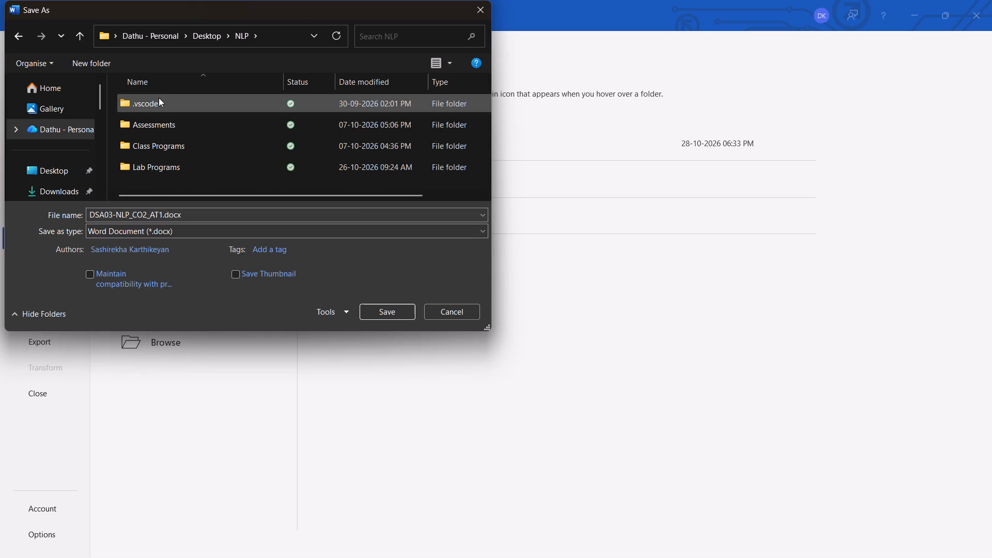
double_click(157, 128)
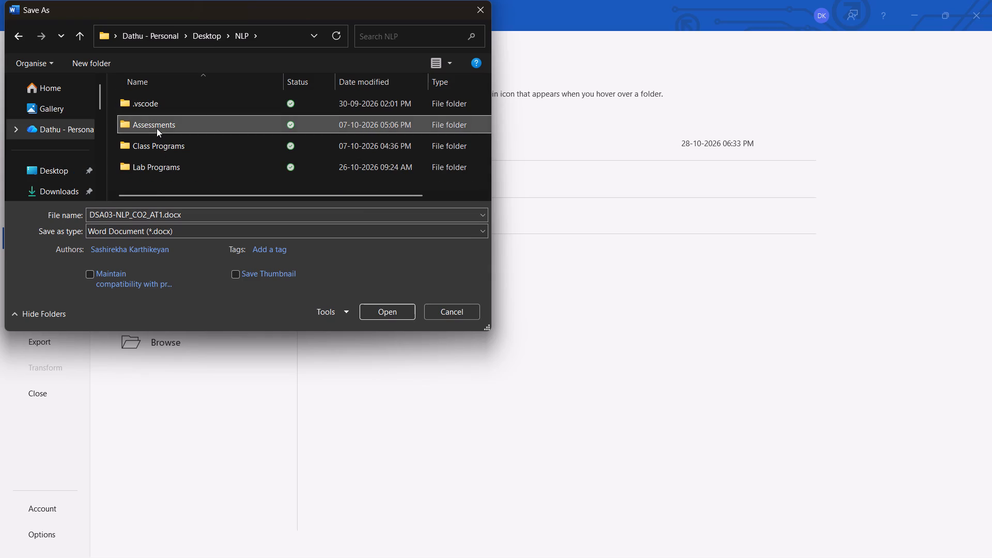
click(321, 234)
click(247, 305)
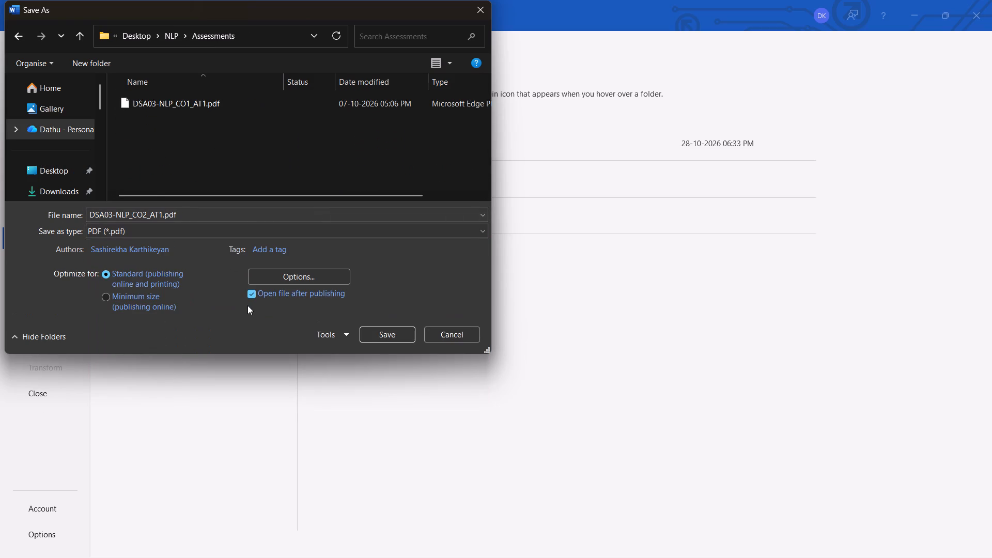
click(376, 331)
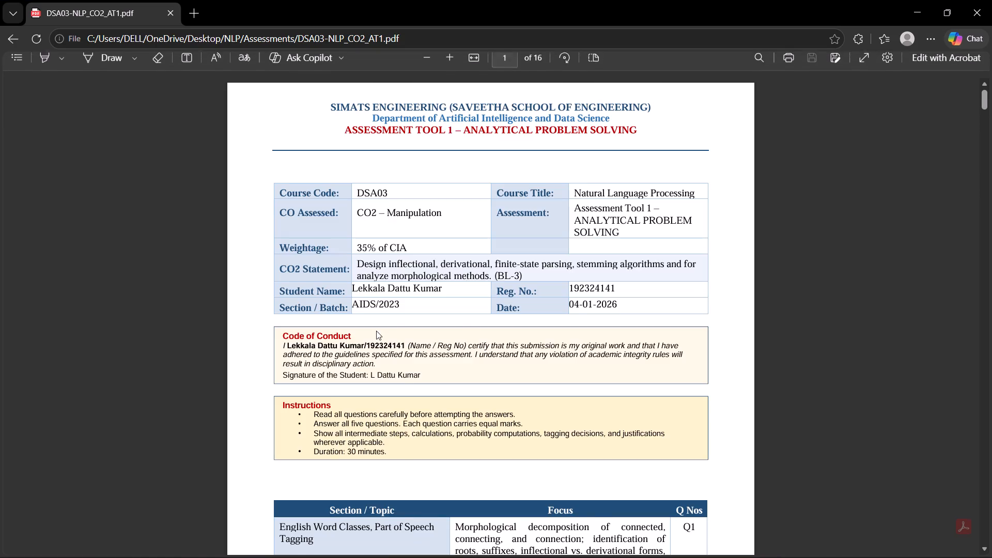
Check the layout of the first pages of the exported PDF, including where the Section / Topic table breaks.
scroll(376, 331, down, 4)
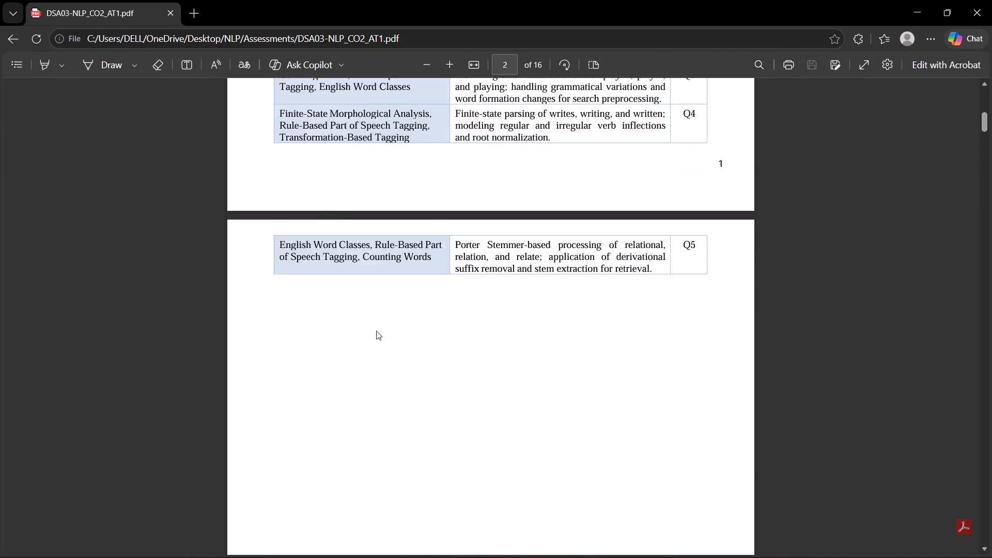
scroll(376, 331, down, 3)
scroll(376, 331, up, 4)
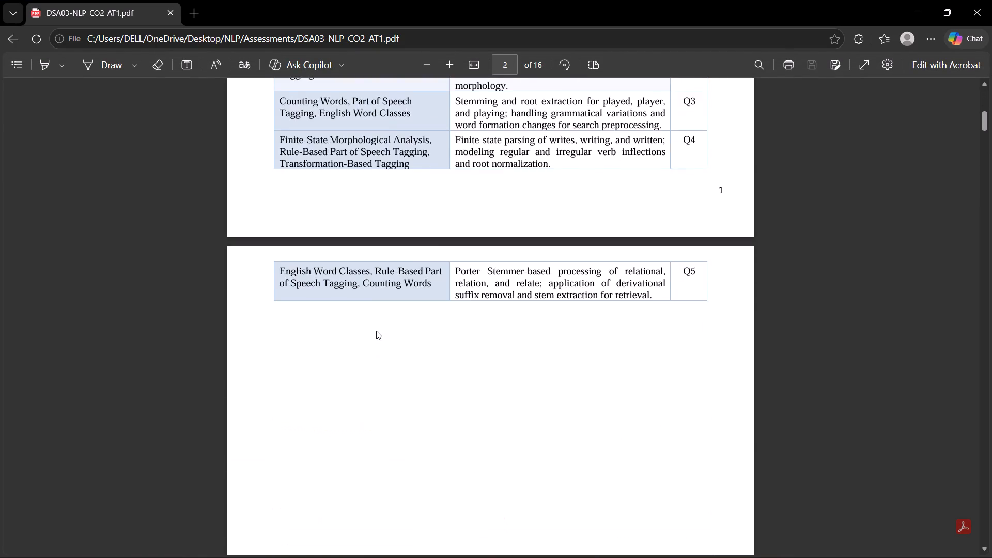
scroll(376, 331, up, 4)
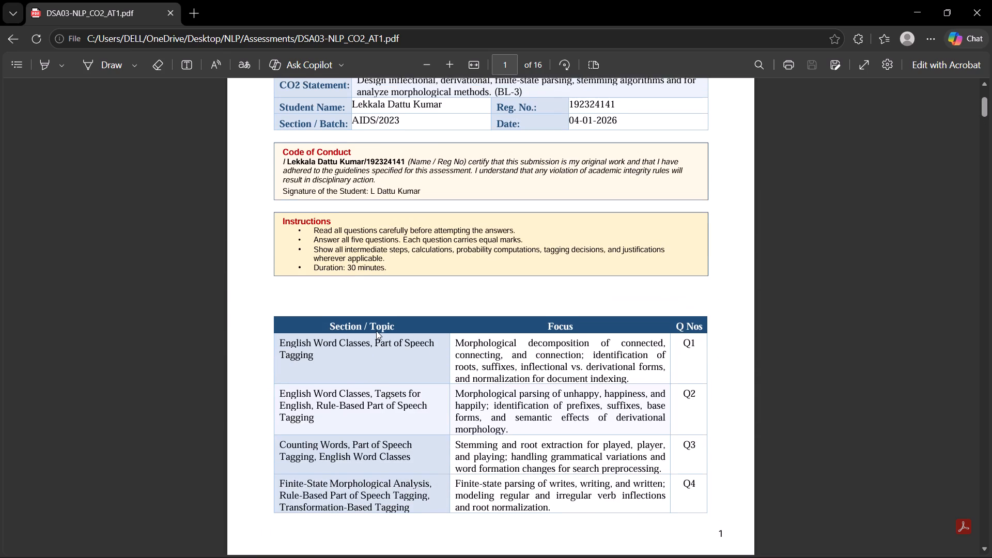
scroll(376, 331, up, 1)
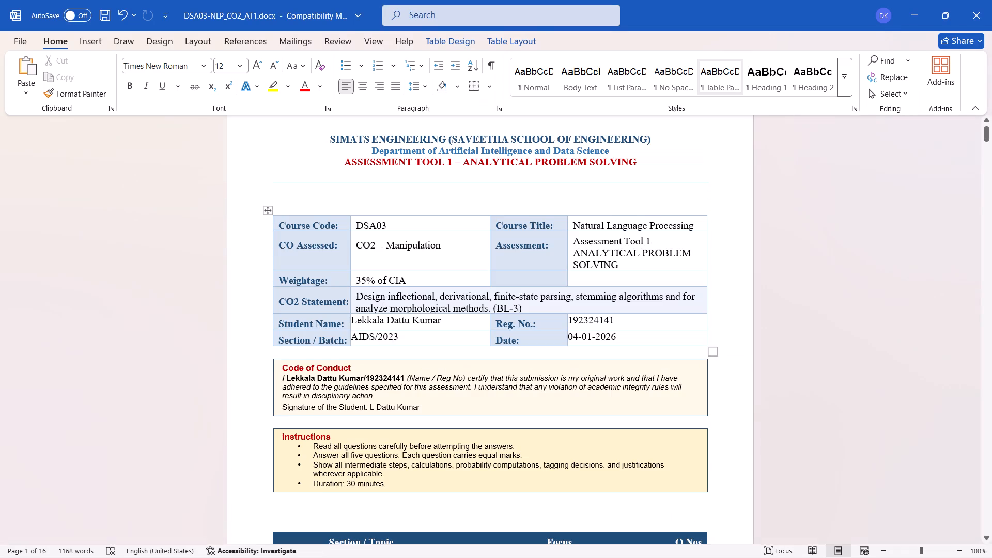
Back in the Word document, delete two blank lines between the Instructions box and the Section / Topic table.
scroll(376, 331, down, 1)
scroll(376, 331, up, 3)
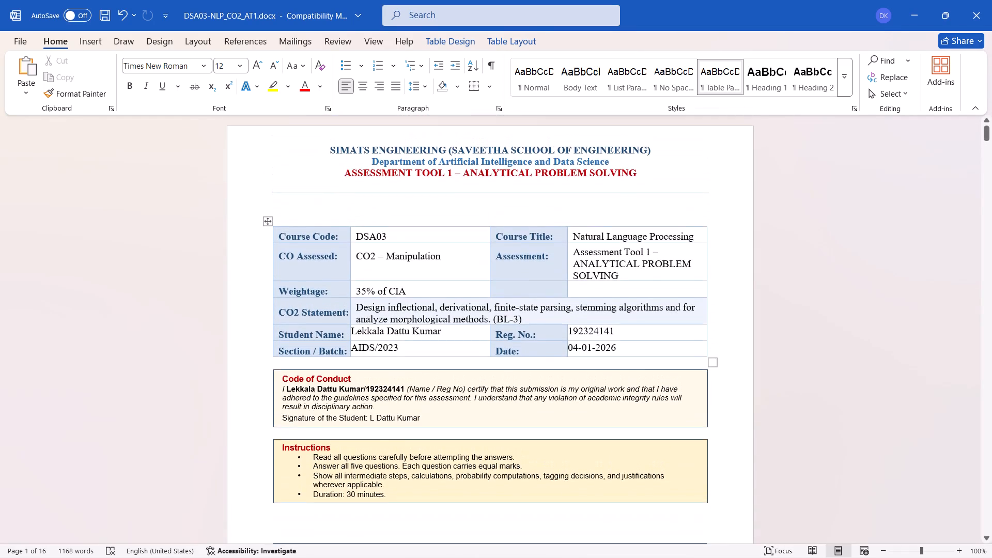
scroll(376, 331, down, 1)
click(363, 360)
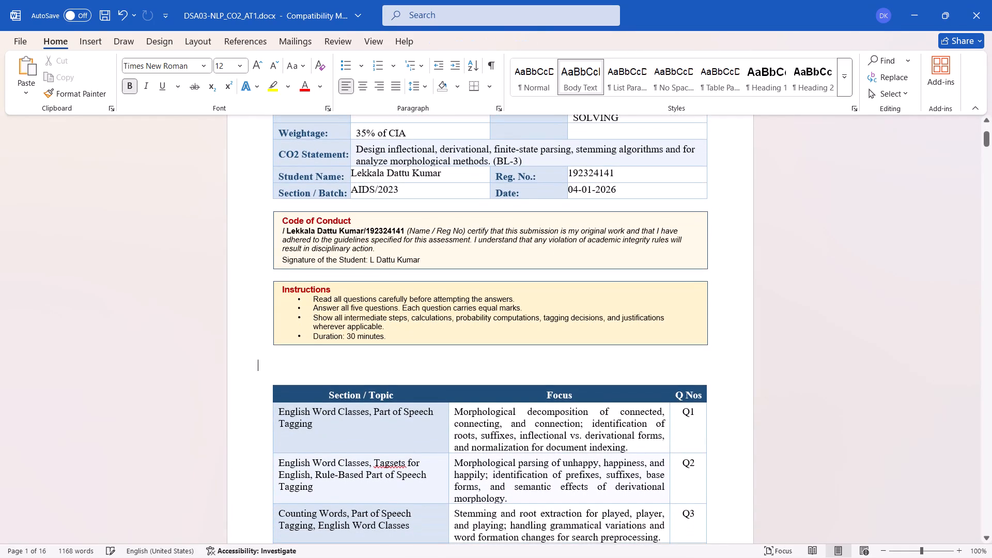
key(BackSpace)
scroll(363, 360, down, 2)
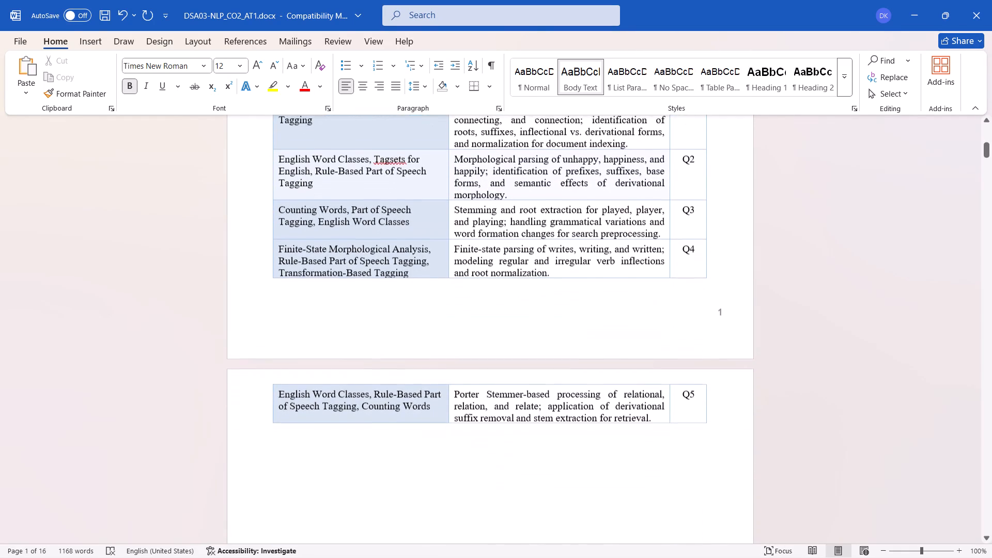
click(289, 339)
scroll(289, 339, up, 1)
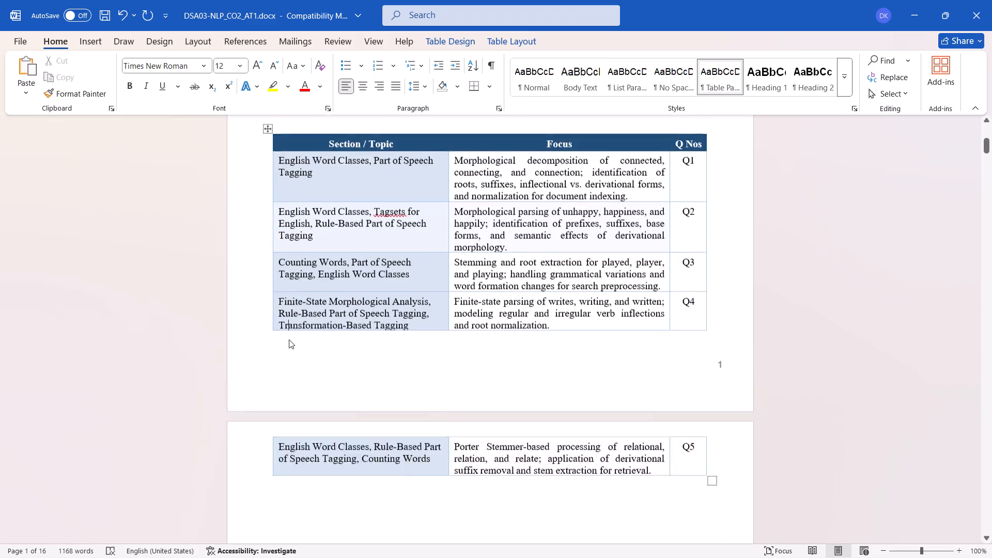
scroll(289, 339, up, 1)
click(303, 304)
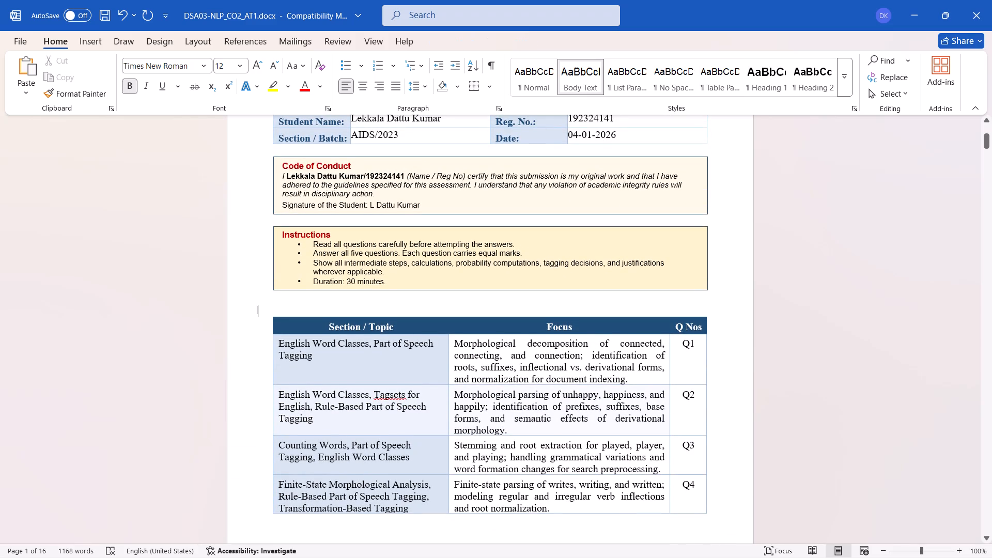
key(BackSpace)
Check how the Section / Topic table fits on page 1 and where Annexure A starts in the Word document.
scroll(303, 304, down, 1)
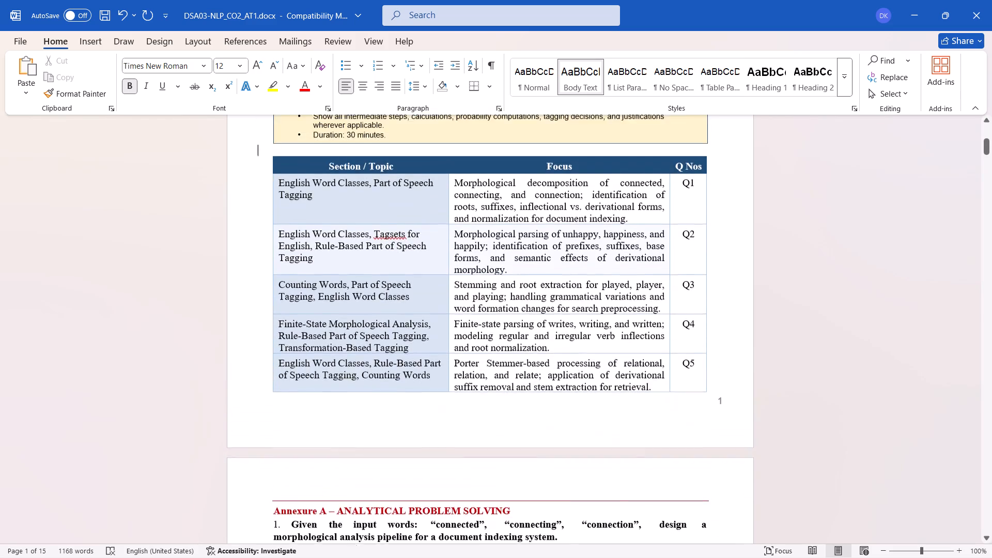
scroll(303, 304, down, 1)
scroll(303, 304, up, 1)
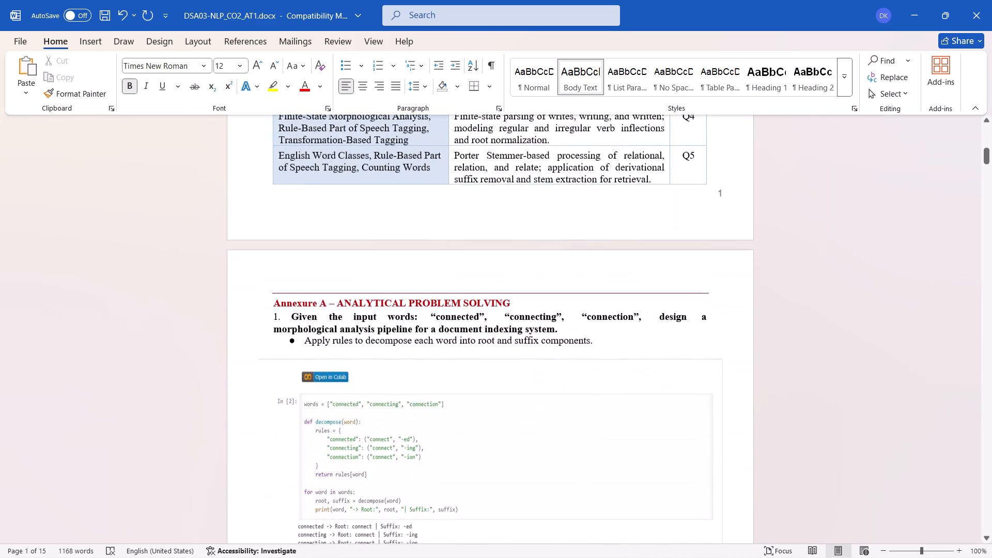
scroll(303, 304, up, 2)
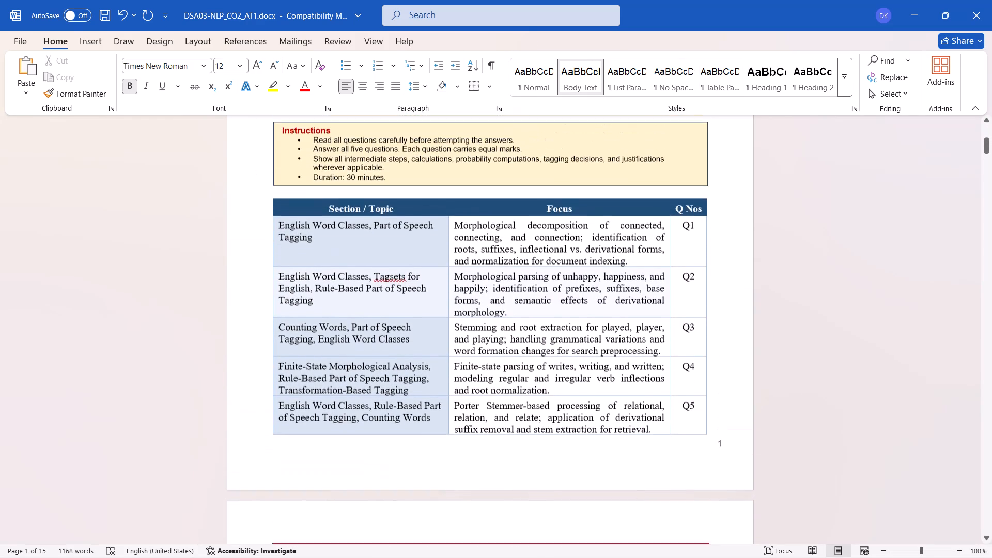
scroll(303, 304, up, 2)
scroll(252, 241, up, 1)
Save the document again as the PDF DSA03-NLP_CO2_AT1.pdf in the Desktop's NLP Assessments folder, replacing the existing file.
click(22, 38)
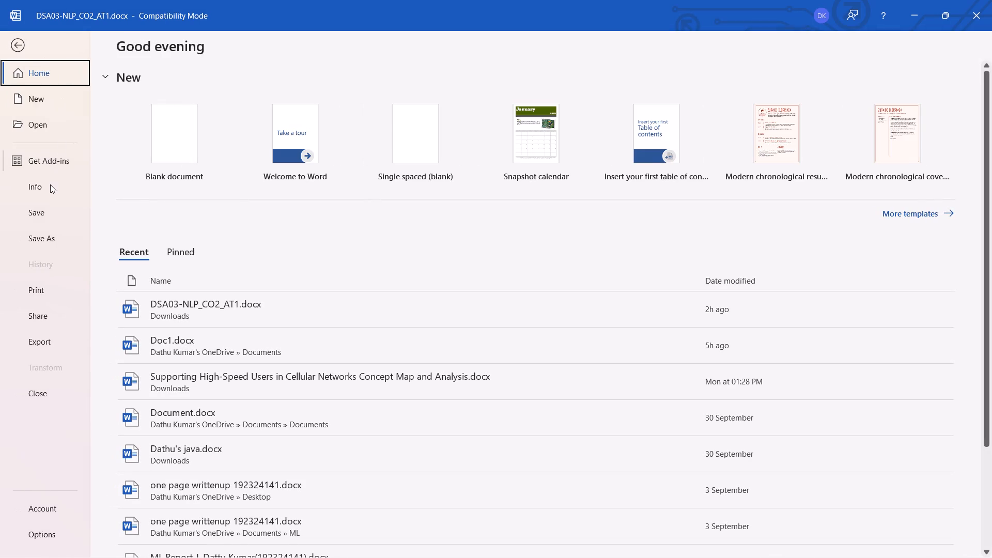
click(37, 241)
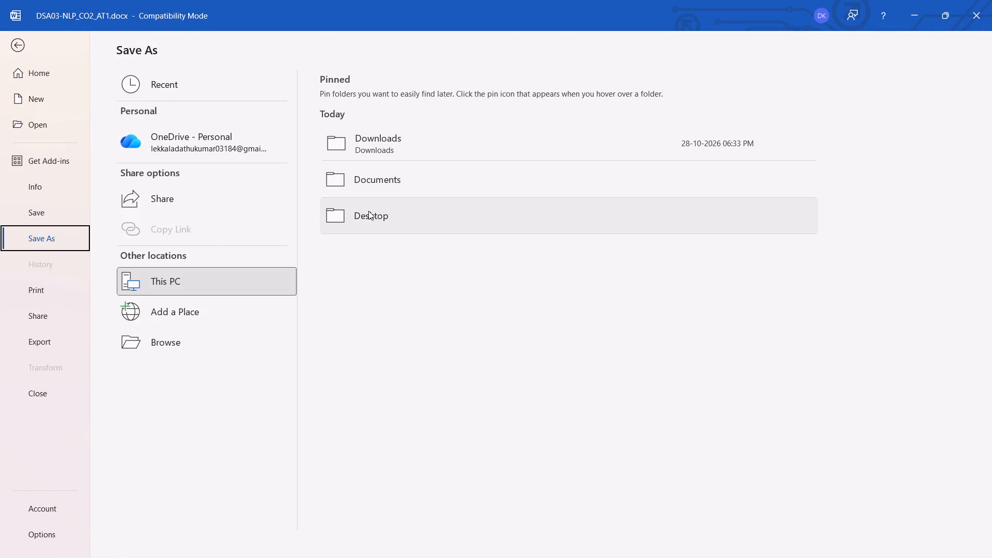
click(369, 212)
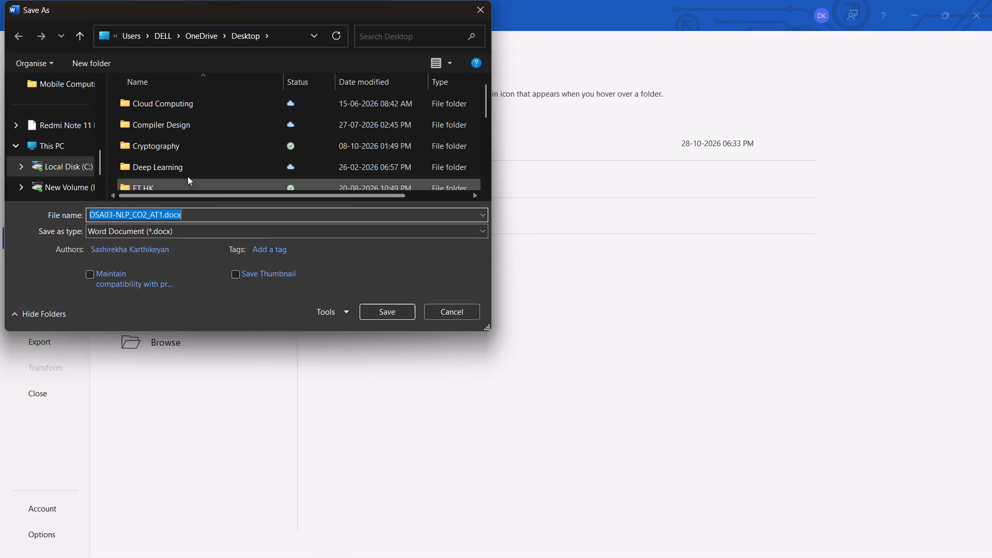
scroll(161, 154, down, 1)
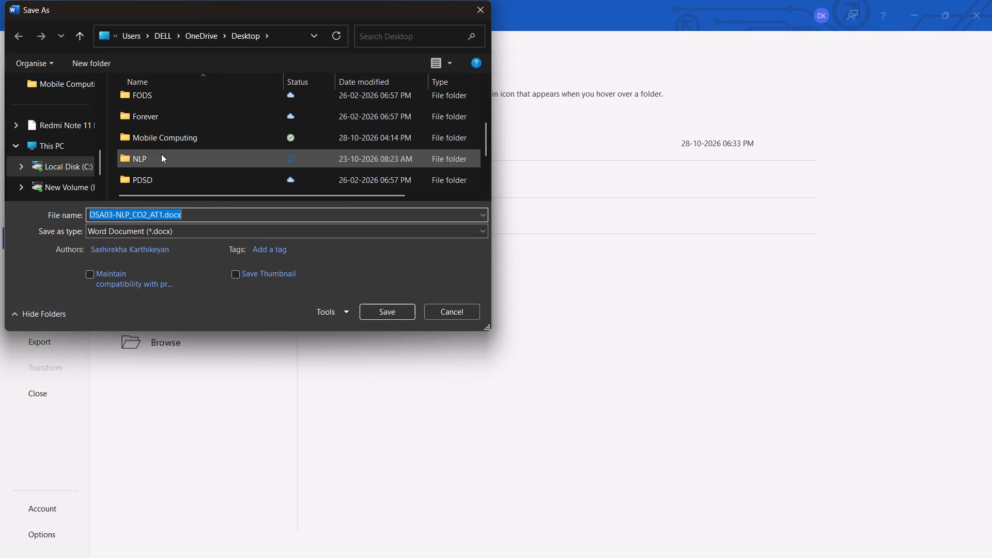
double_click(159, 155)
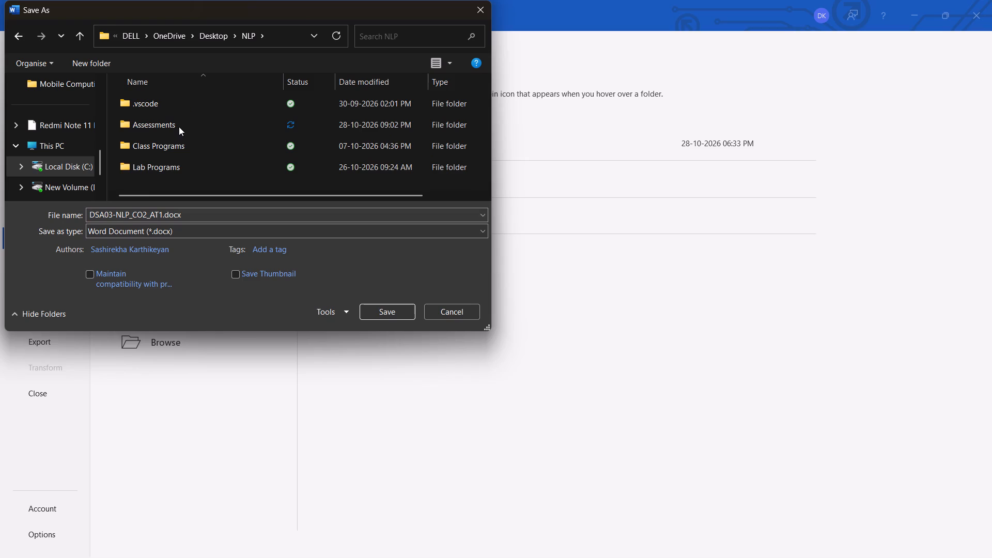
double_click(179, 127)
click(180, 234)
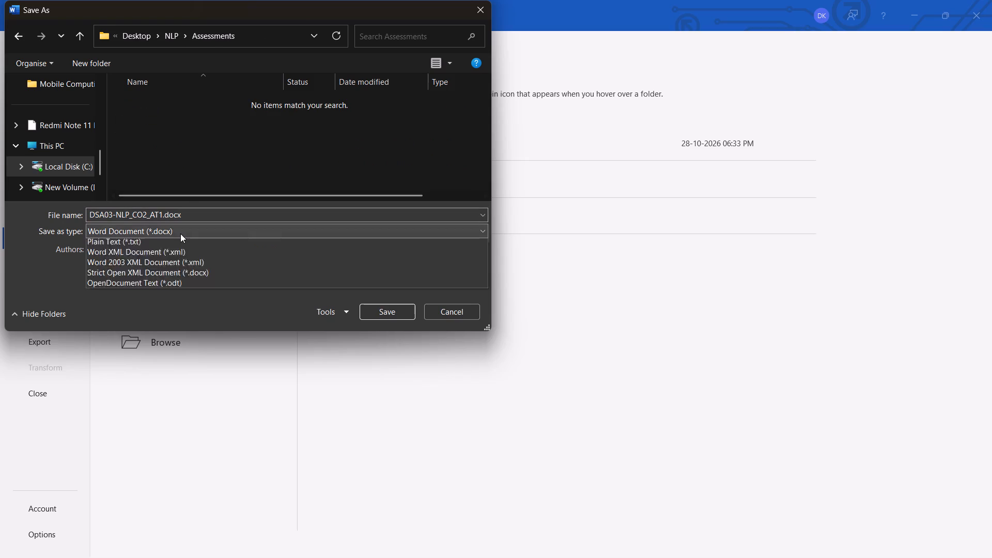
click(171, 308)
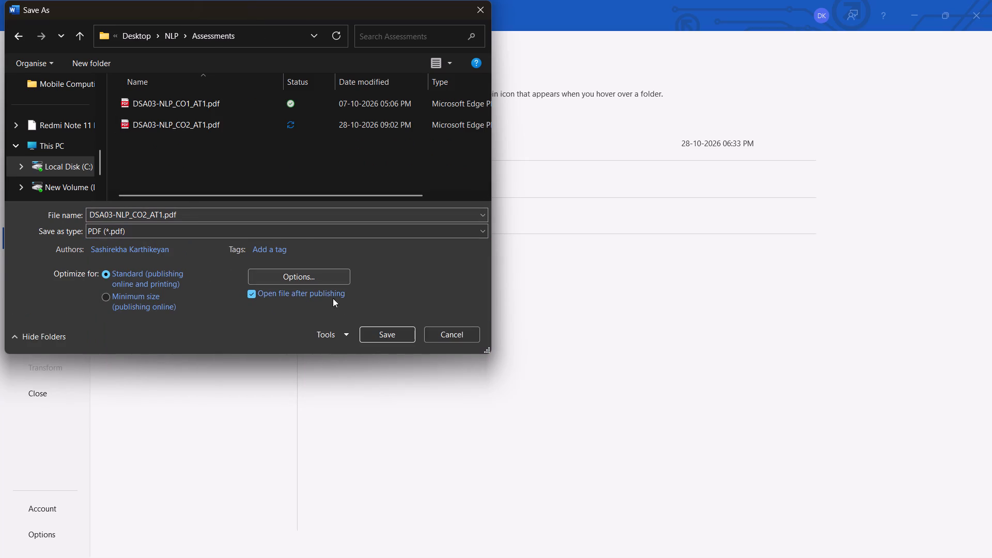
click(378, 335)
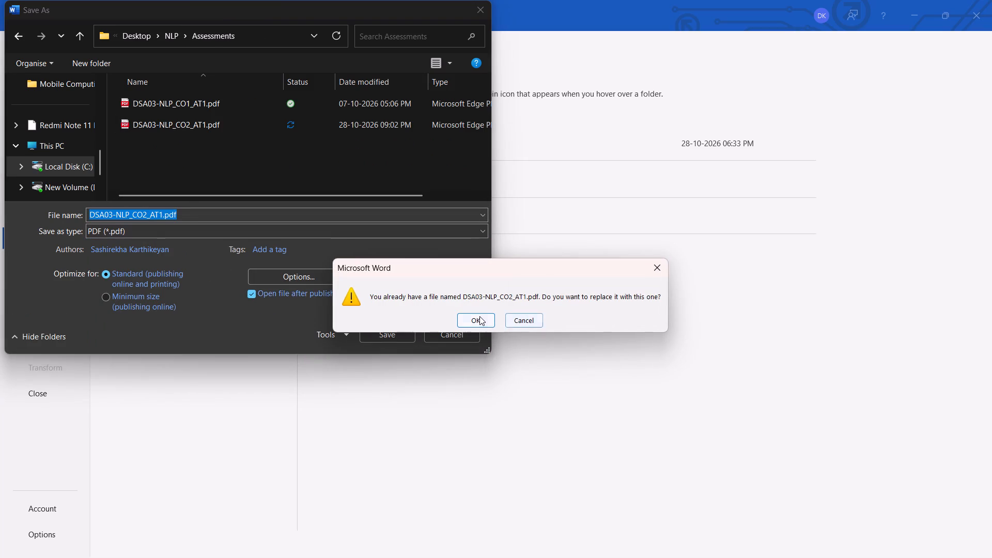
click(479, 316)
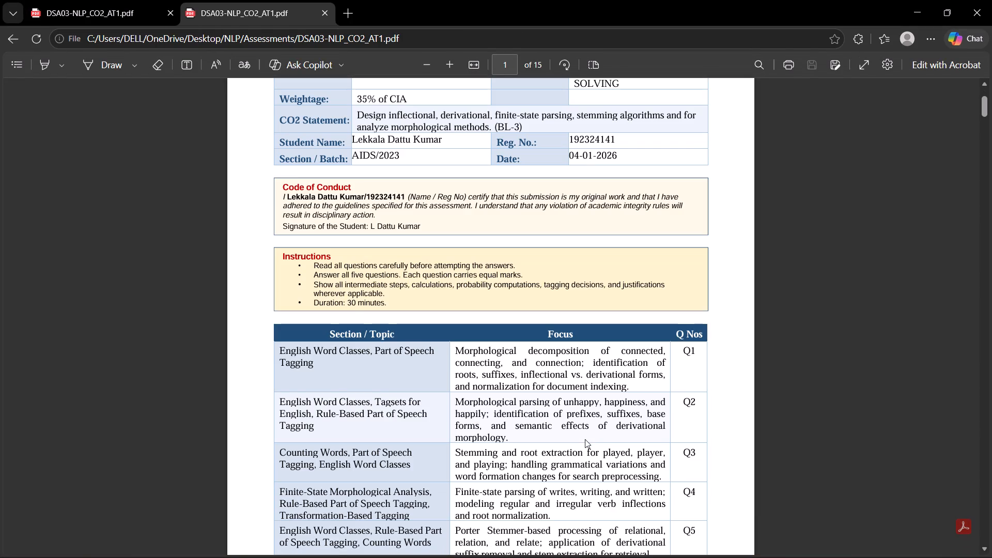
Check the layout of the first pages of the new PDF, from the Section / Topic table through question 2.
scroll(585, 439, down, 2)
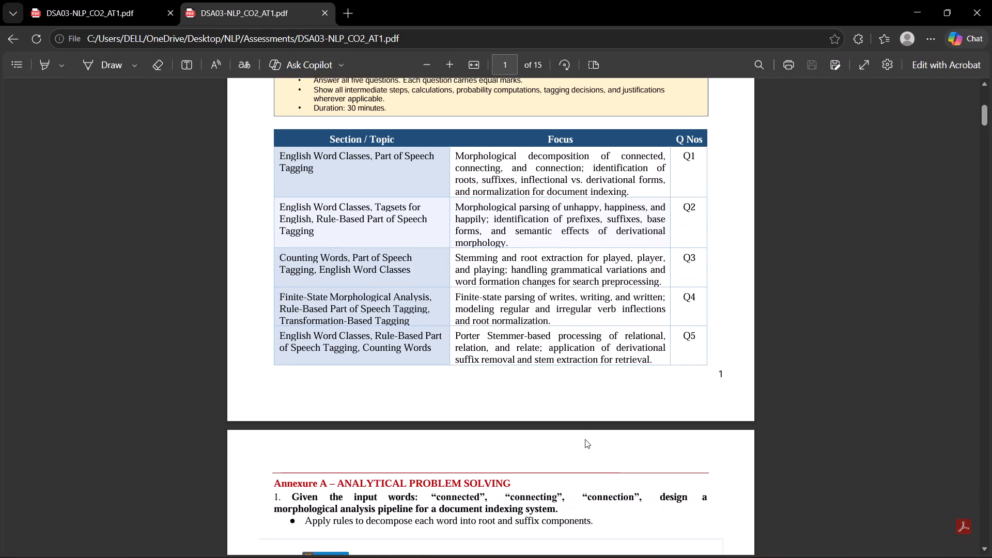
scroll(585, 439, down, 5)
scroll(585, 439, up, 1)
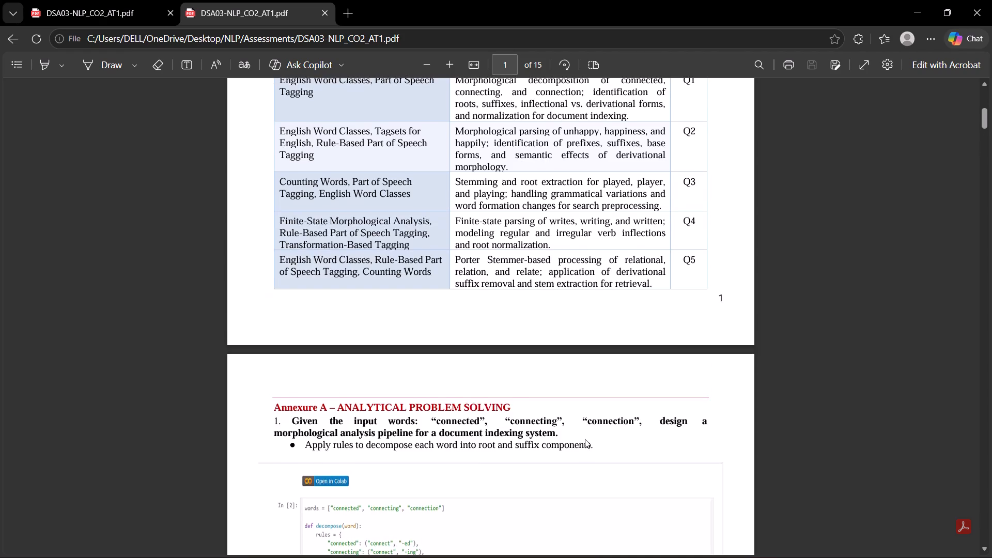
scroll(585, 439, up, 1)
scroll(585, 439, down, 3)
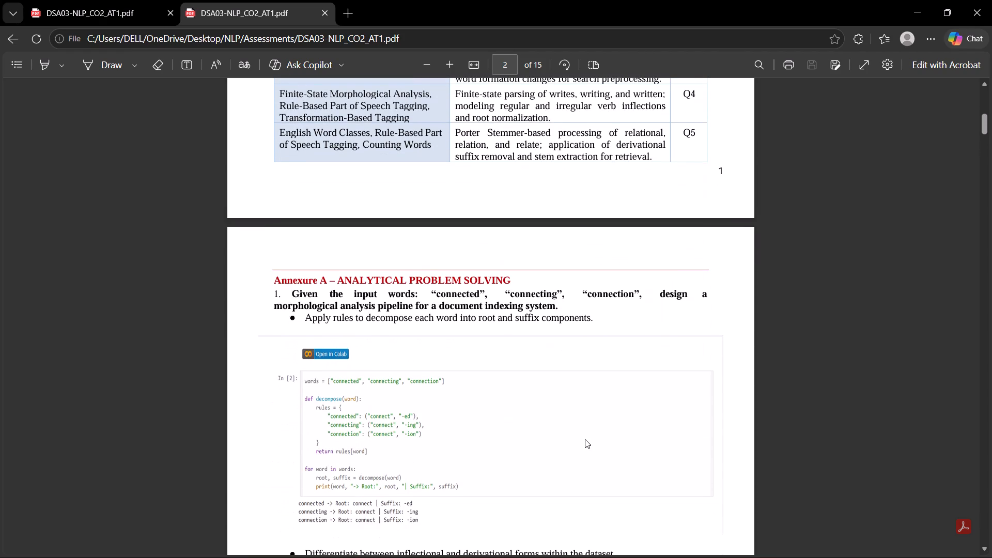
scroll(585, 439, down, 6)
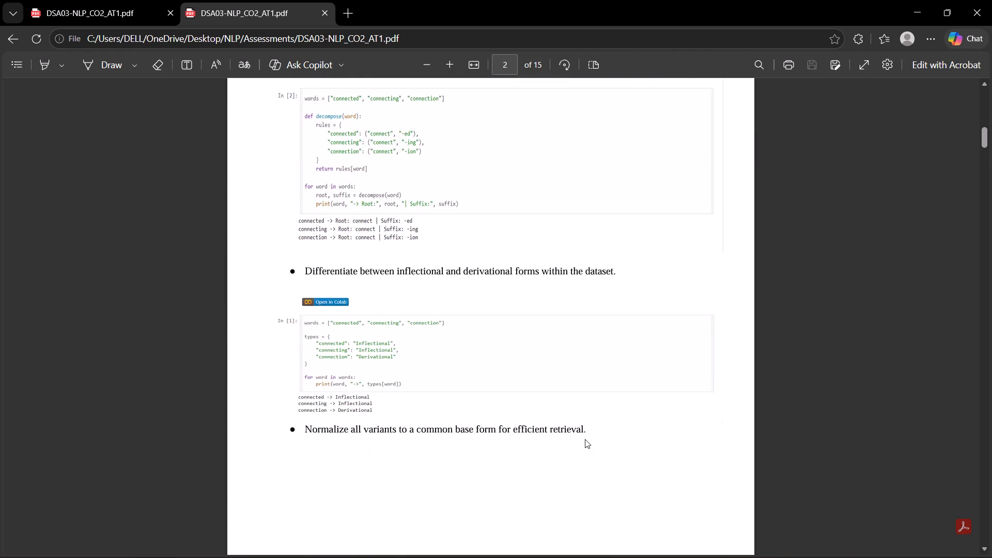
scroll(585, 439, down, 11)
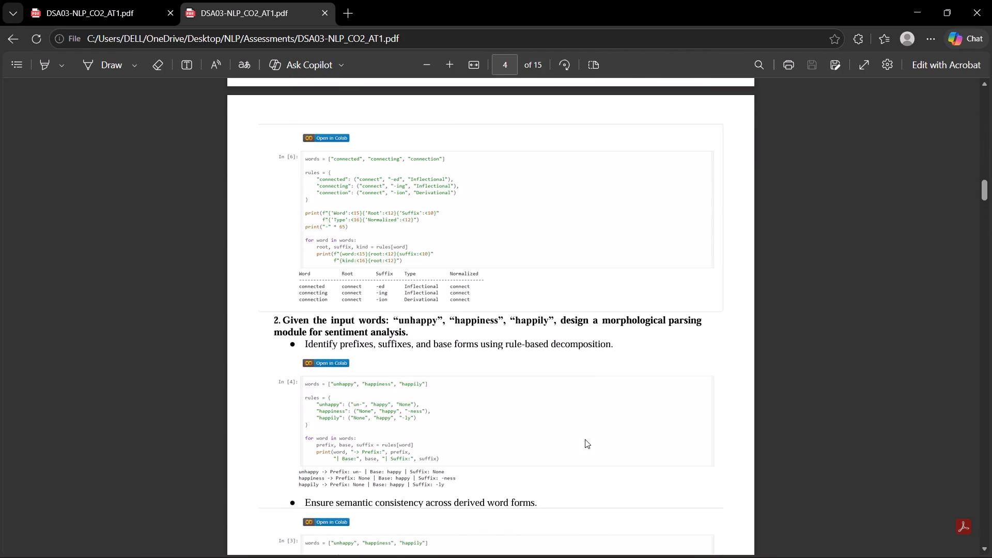
Examine the last pages of the PDF, especially the page break between the GitHub Link and Note lines.
scroll(585, 439, down, 14)
scroll(585, 439, up, 1)
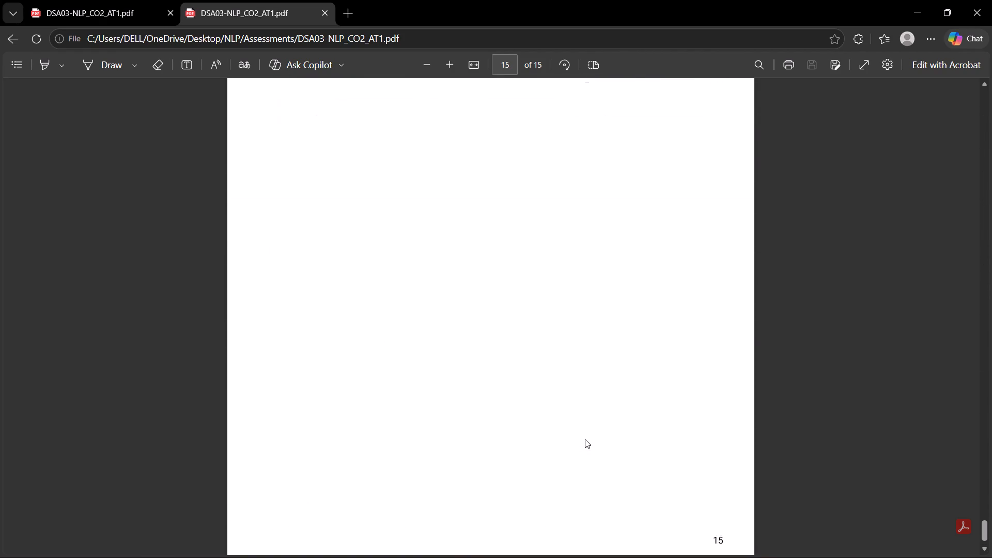
scroll(585, 439, up, 6)
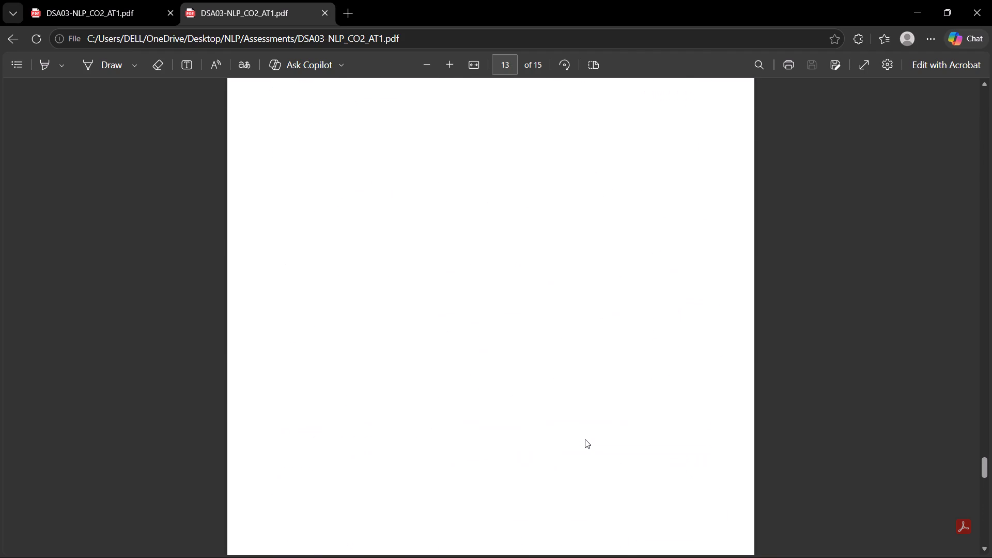
scroll(585, 439, up, 3)
scroll(585, 439, down, 2)
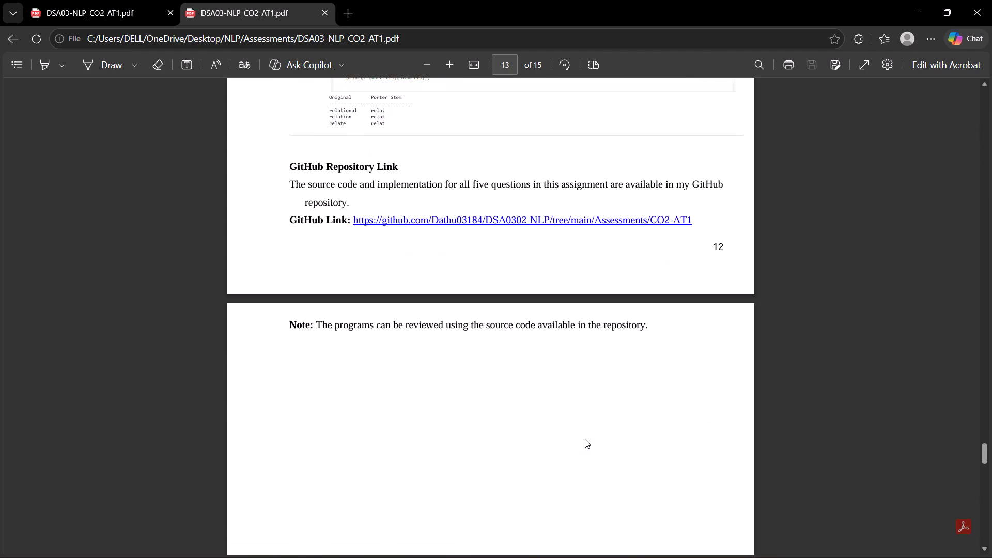
scroll(585, 439, down, 2)
scroll(585, 439, up, 3)
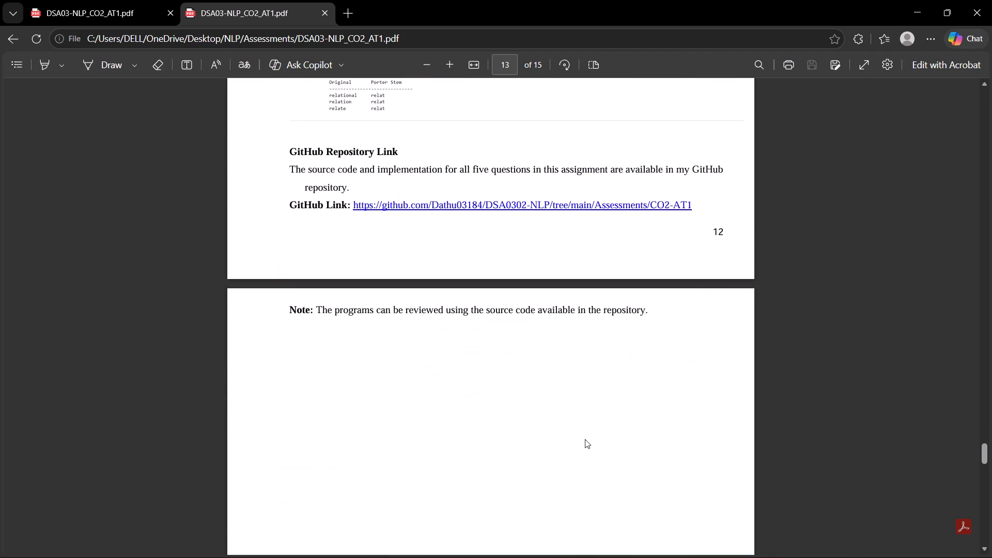
scroll(585, 439, up, 2)
scroll(585, 439, down, 1)
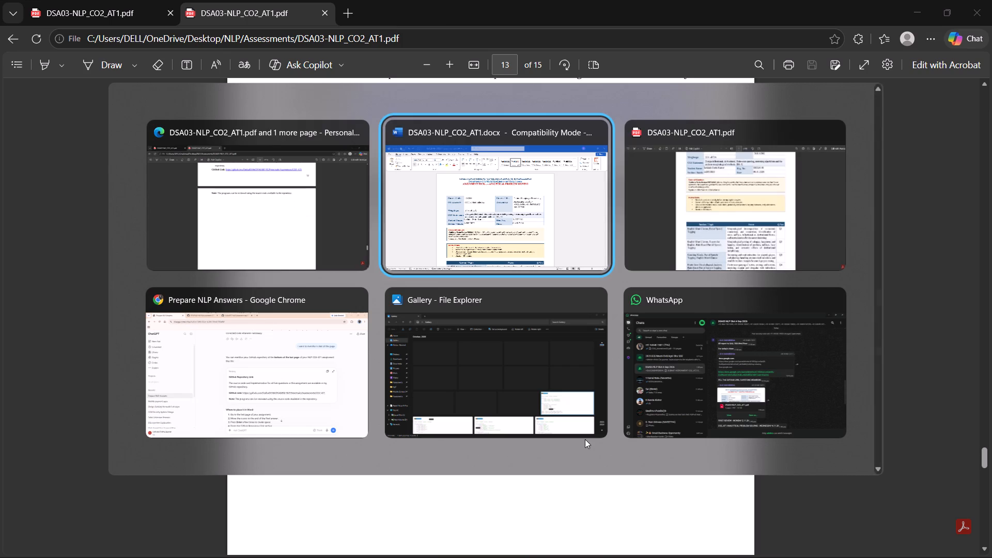
Back in the Word document, reduce the line spacing from the GitHub Repository Link heading through the Note line to fit them on one page.
scroll(535, 400, down, 11)
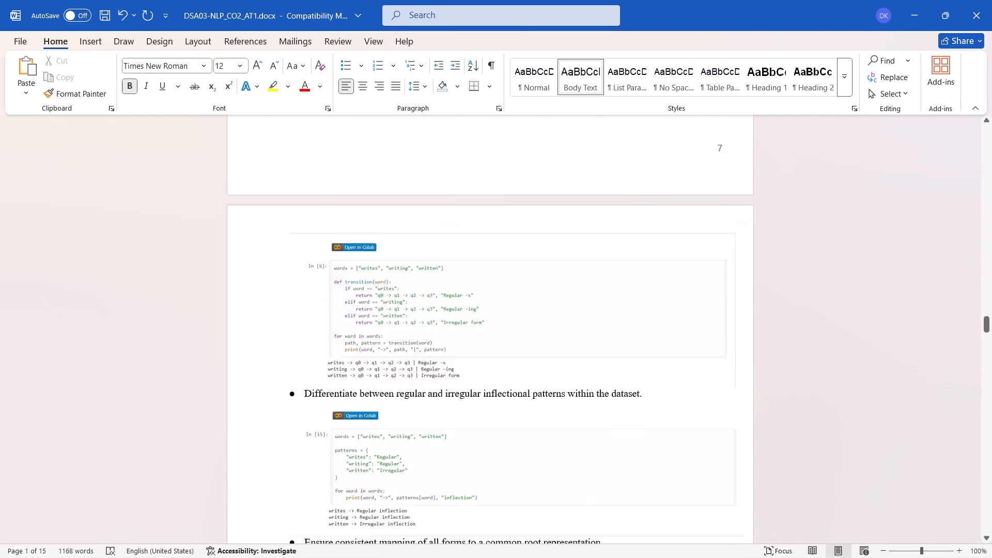
scroll(535, 400, down, 9)
scroll(535, 400, up, 2)
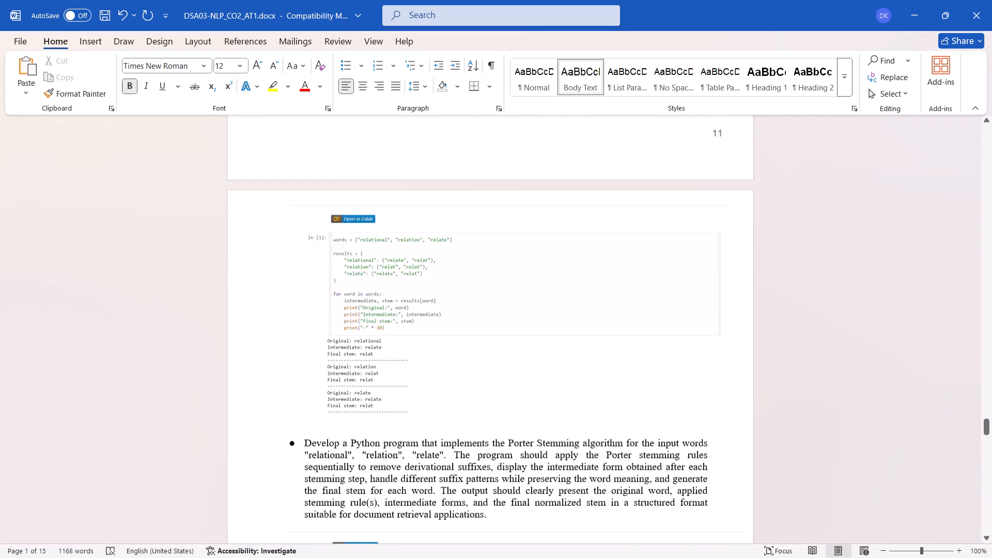
scroll(535, 400, down, 3)
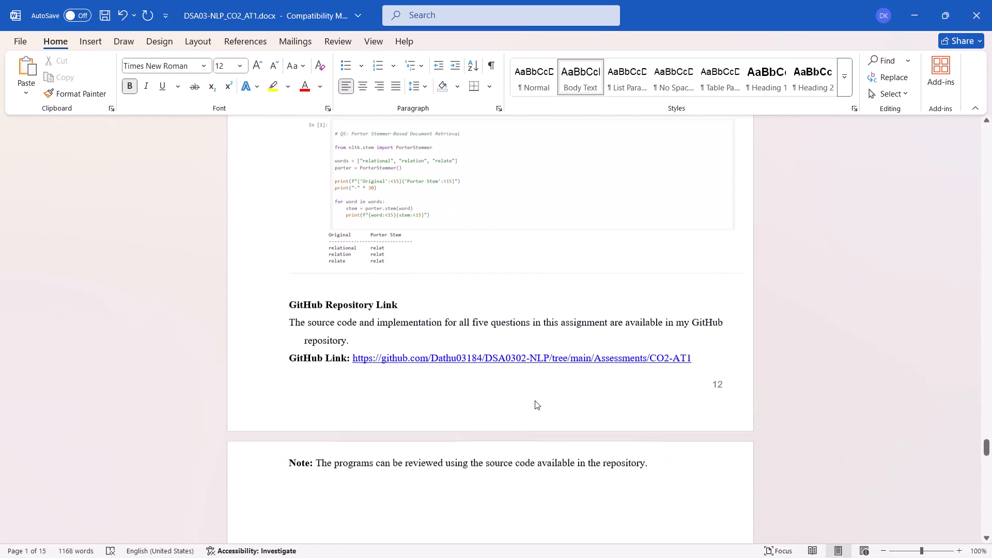
scroll(535, 400, down, 1)
drag(659, 446, 643, 443)
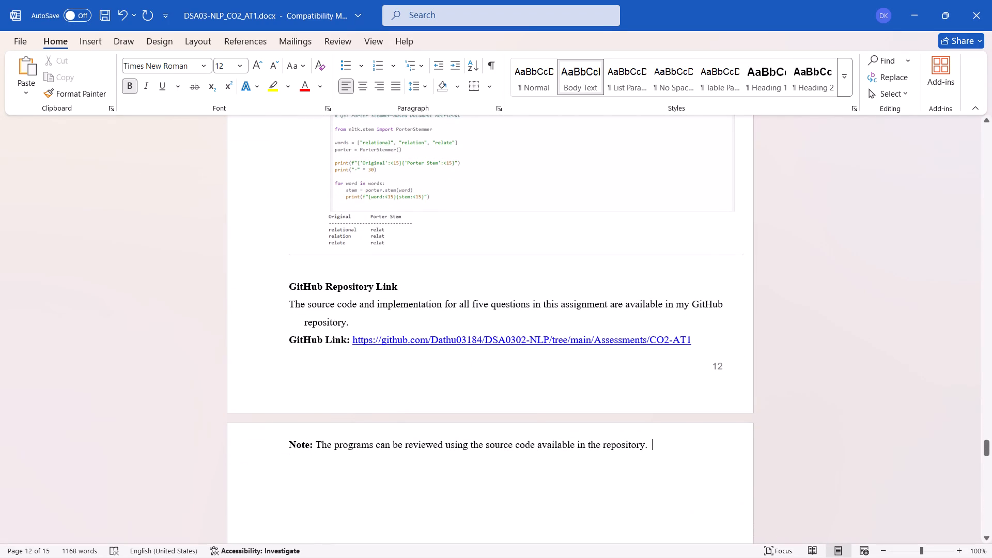
drag(643, 443, 296, 286)
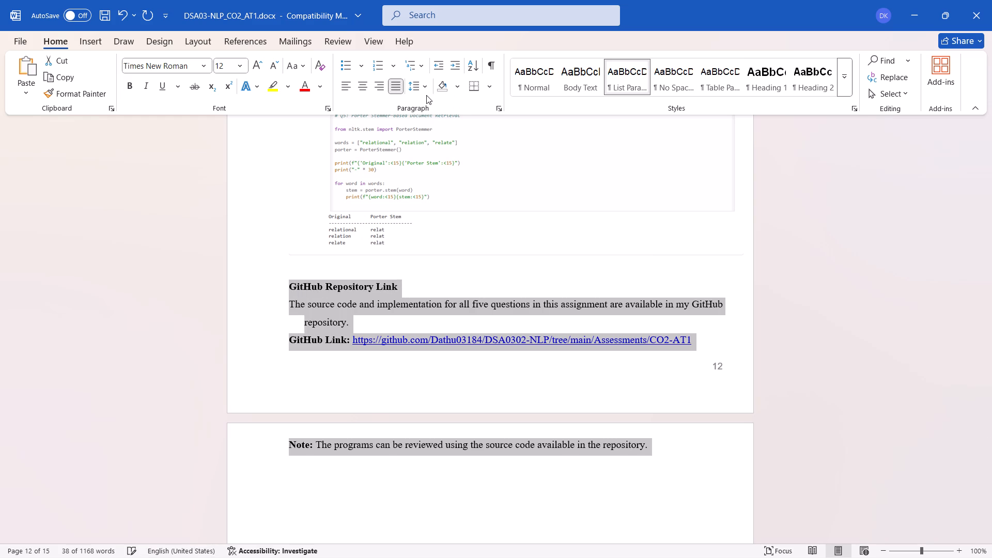
click(421, 81)
click(432, 109)
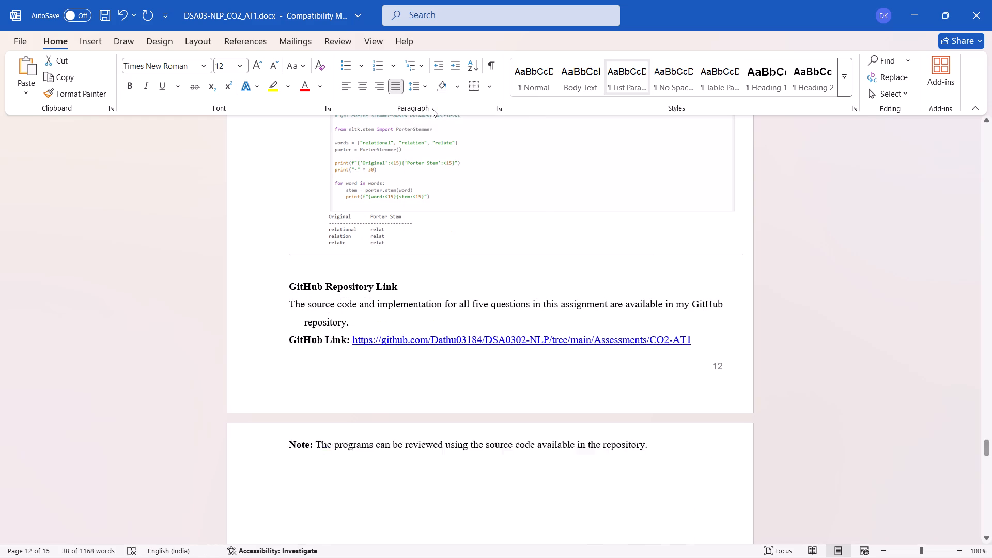
click(408, 391)
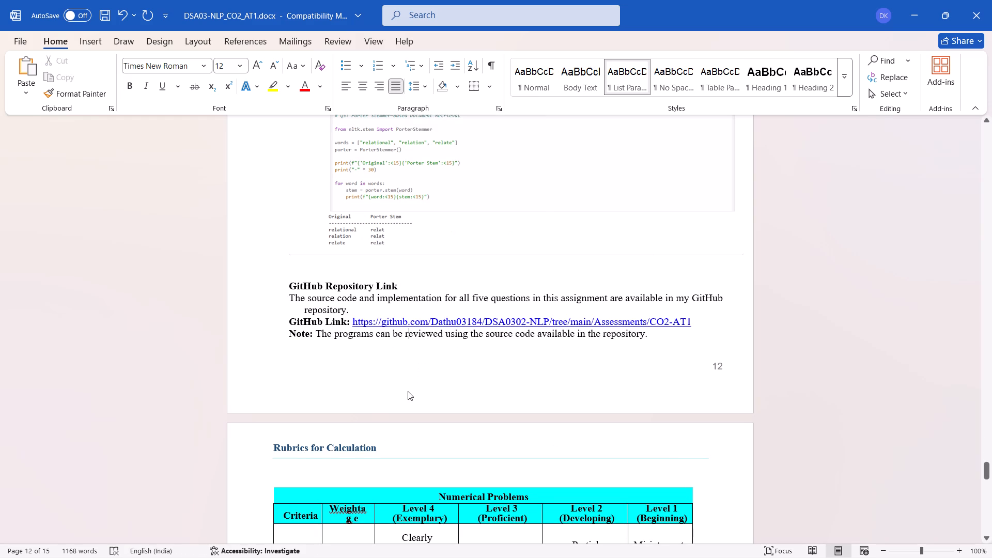
Save the document as the PDF DSA03-NLP_CO2_AT1.pdf in the Desktop's NLP Assessments folder, replacing the existing file.
click(17, 35)
click(48, 235)
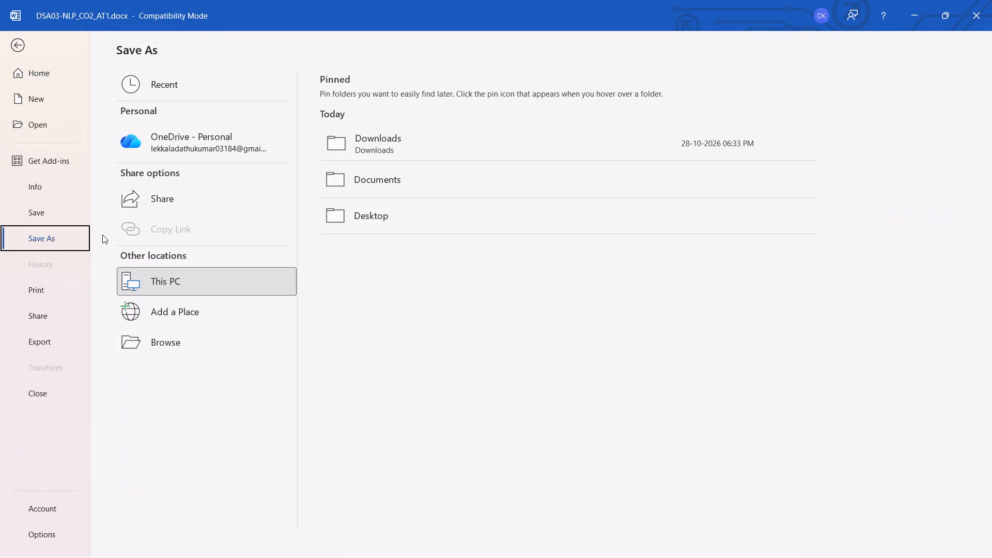
click(160, 283)
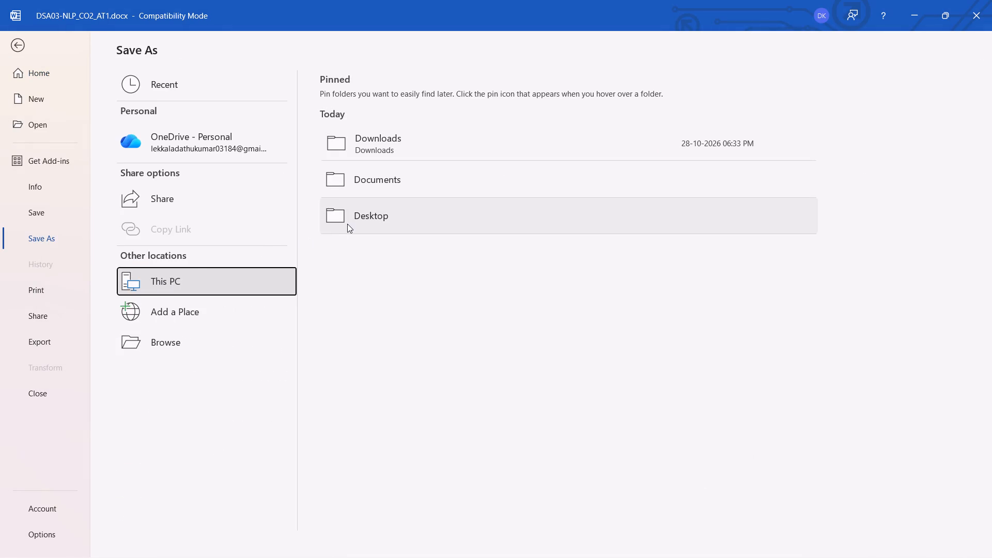
double_click(347, 224)
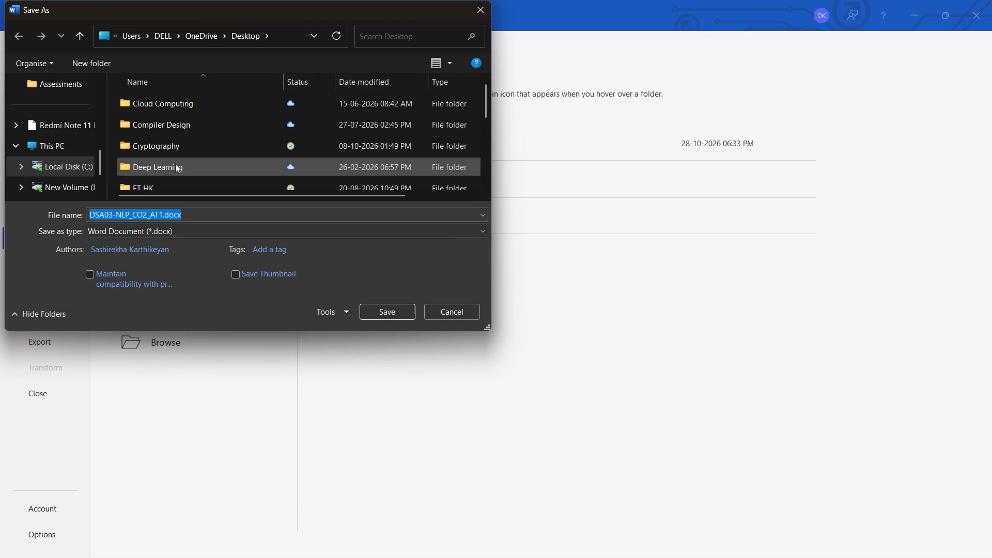
scroll(175, 164, down, 1)
double_click(171, 156)
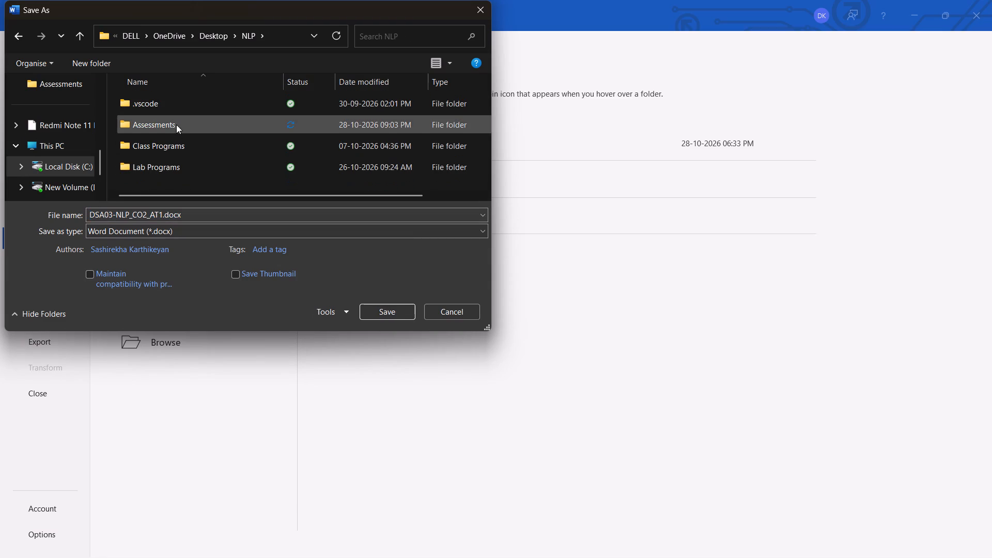
double_click(172, 123)
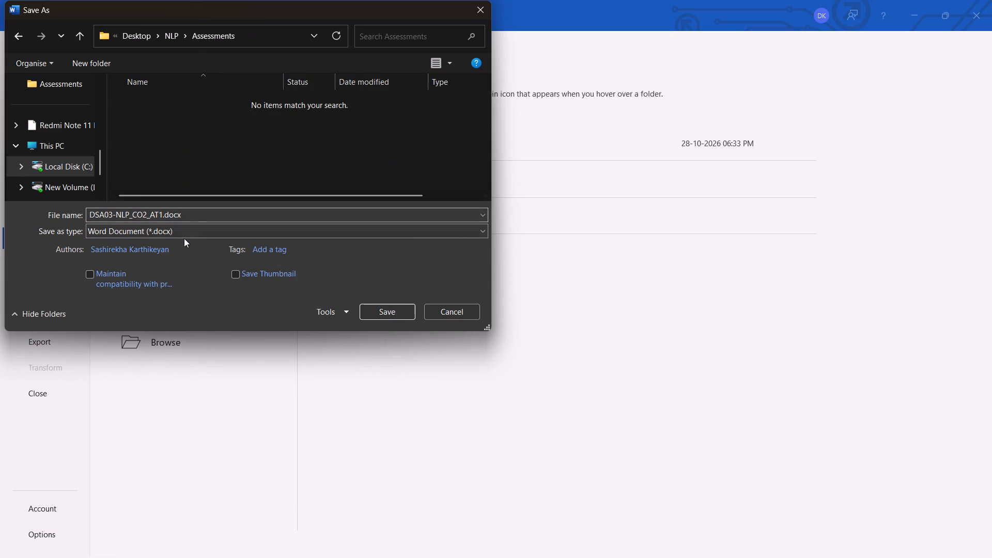
click(183, 239)
click(187, 234)
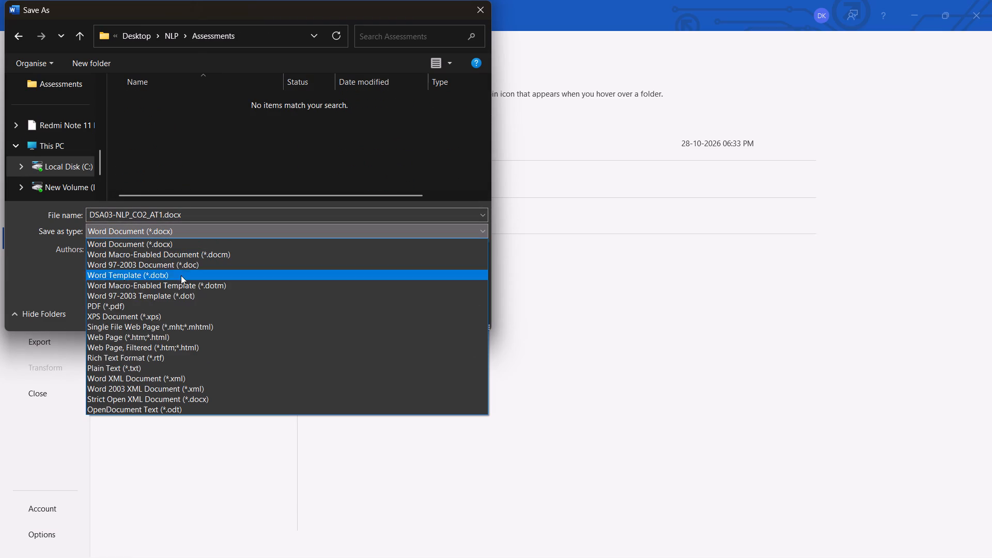
click(173, 301)
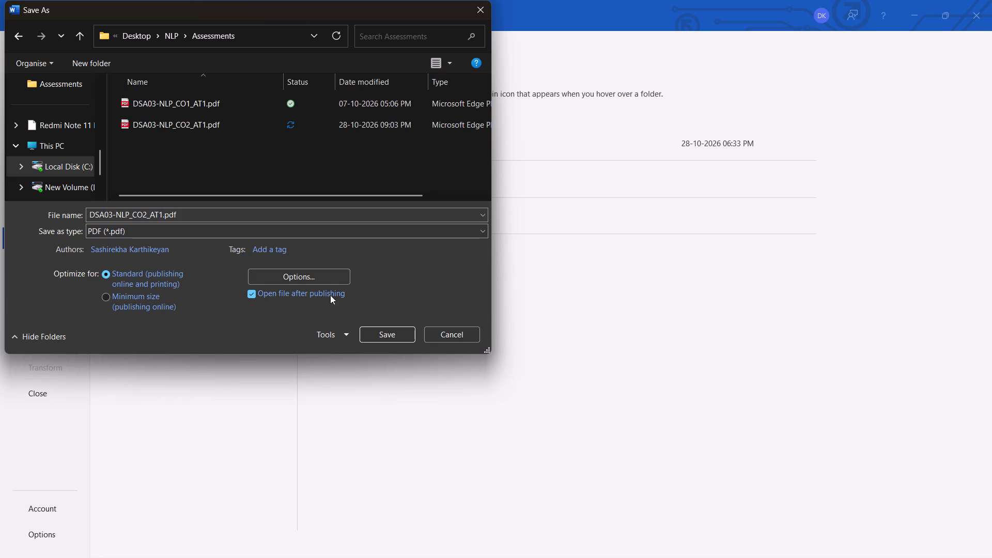
click(377, 333)
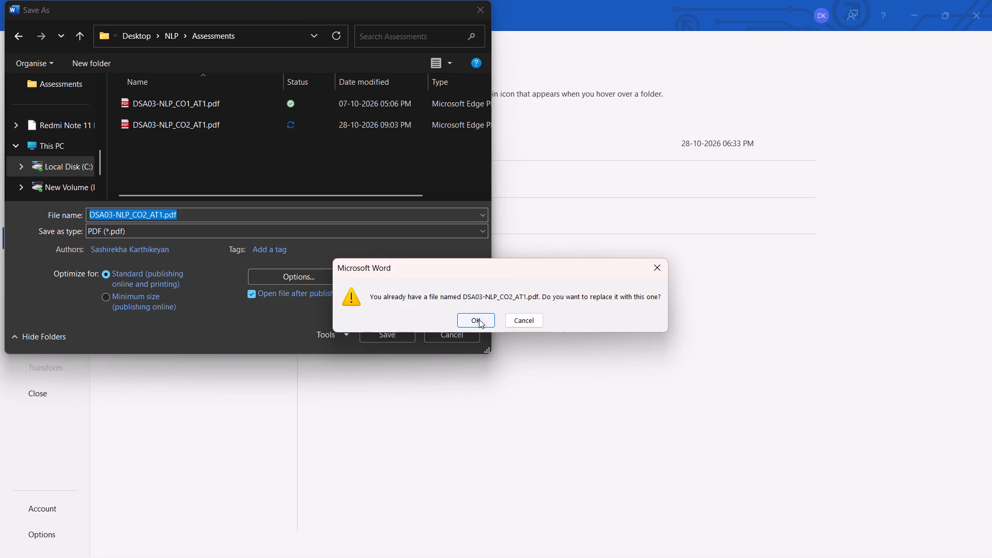
click(479, 319)
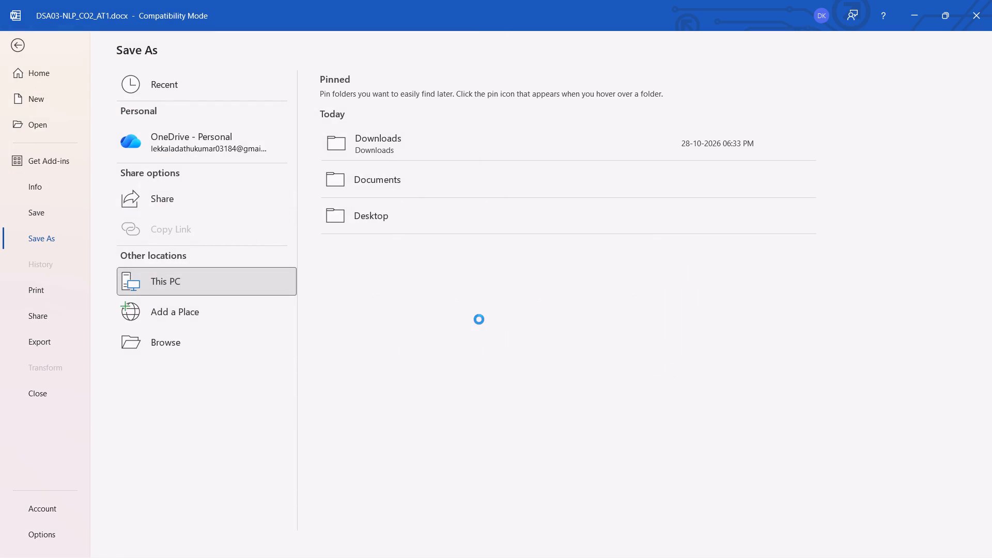
Check the last pages of the new PDF, from the GitHub Repository Link section through the rubrics and signature table.
scroll(435, 298, down, 2)
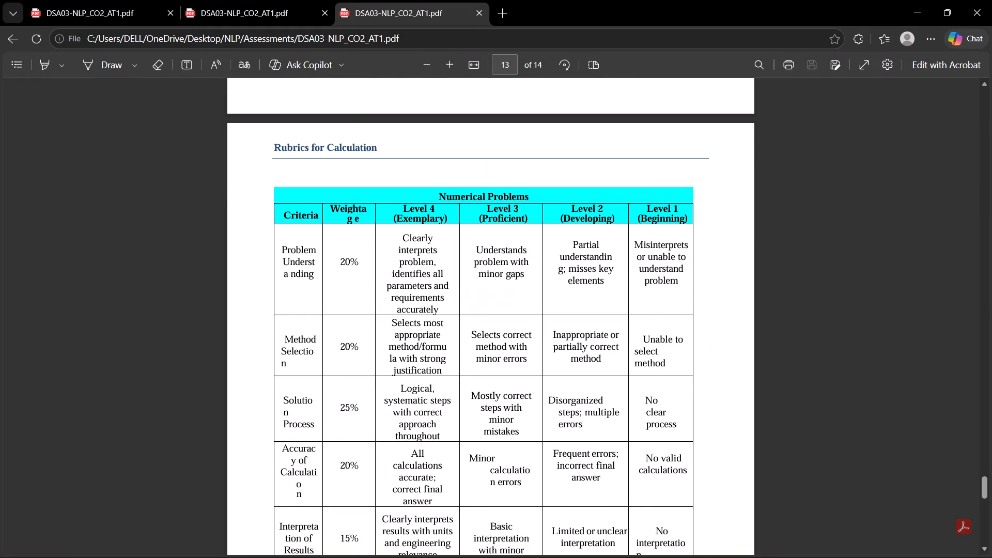
scroll(435, 298, up, 2)
scroll(435, 298, down, 5)
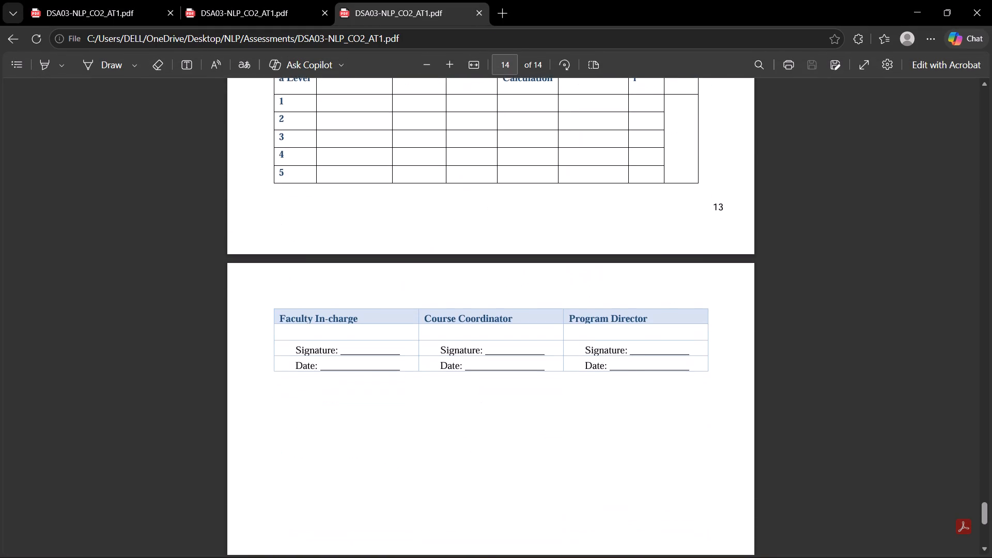
scroll(435, 298, down, 5)
scroll(435, 298, up, 4)
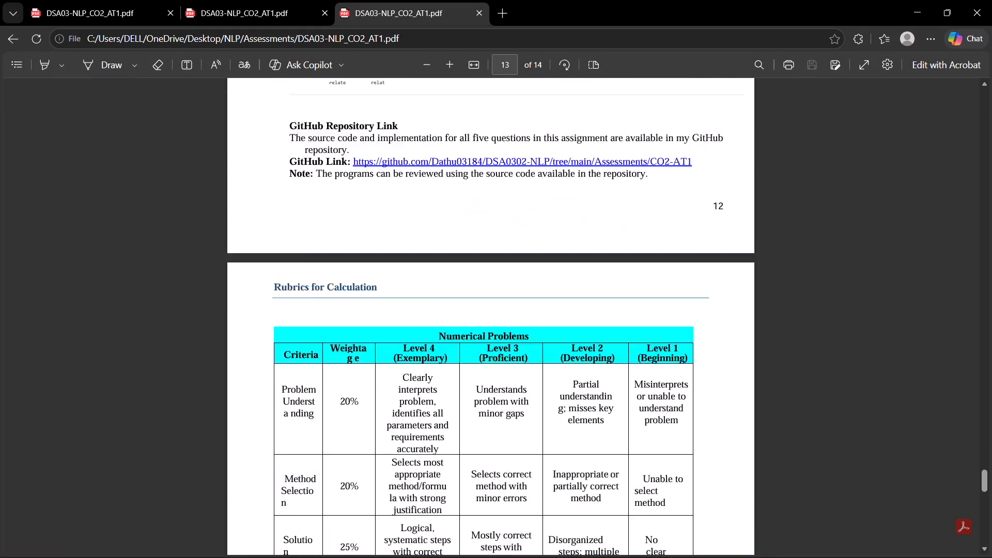
Examine the page breaks in the middle pages of the PDF, from the stemming questions on page 6 through question 5.
scroll(435, 298, up, 7)
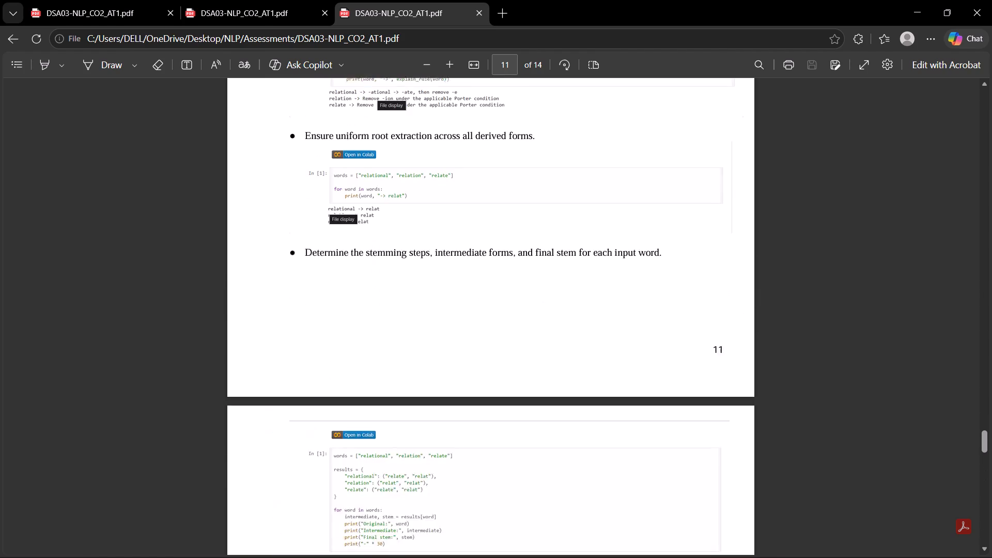
scroll(435, 298, up, 6)
scroll(435, 298, down, 2)
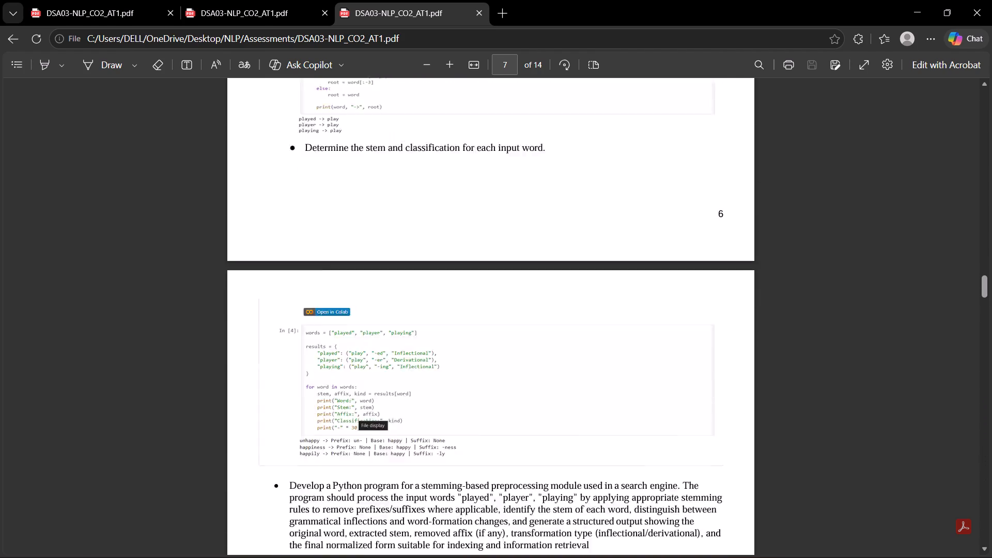
scroll(435, 298, down, 7)
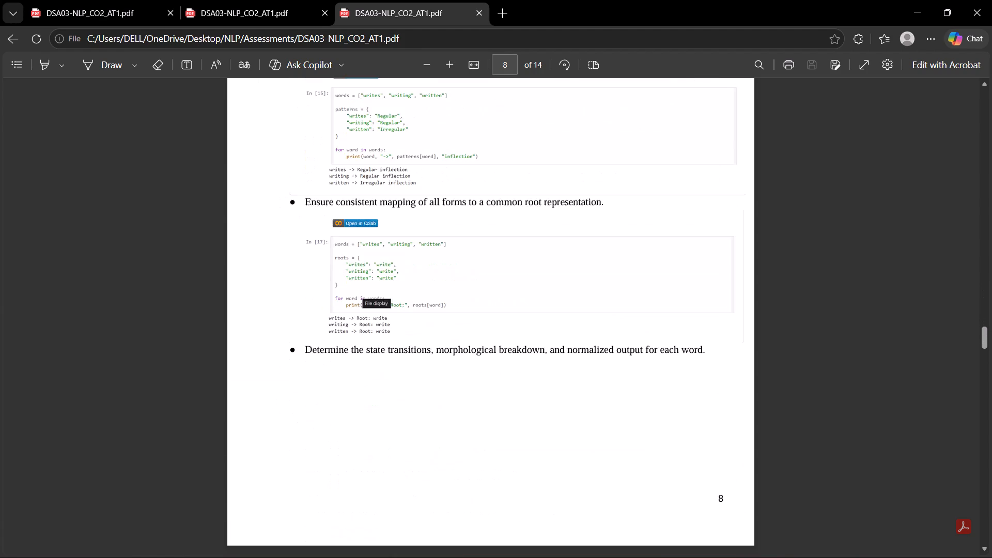
scroll(435, 298, down, 5)
scroll(435, 298, up, 2)
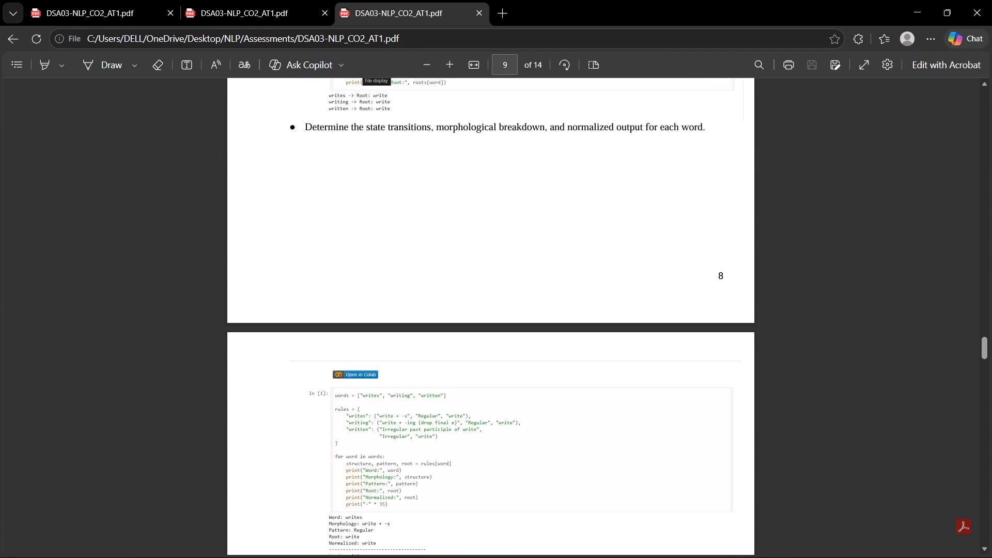
scroll(435, 298, up, 2)
scroll(435, 298, down, 7)
scroll(435, 298, up, 1)
scroll(435, 298, down, 1)
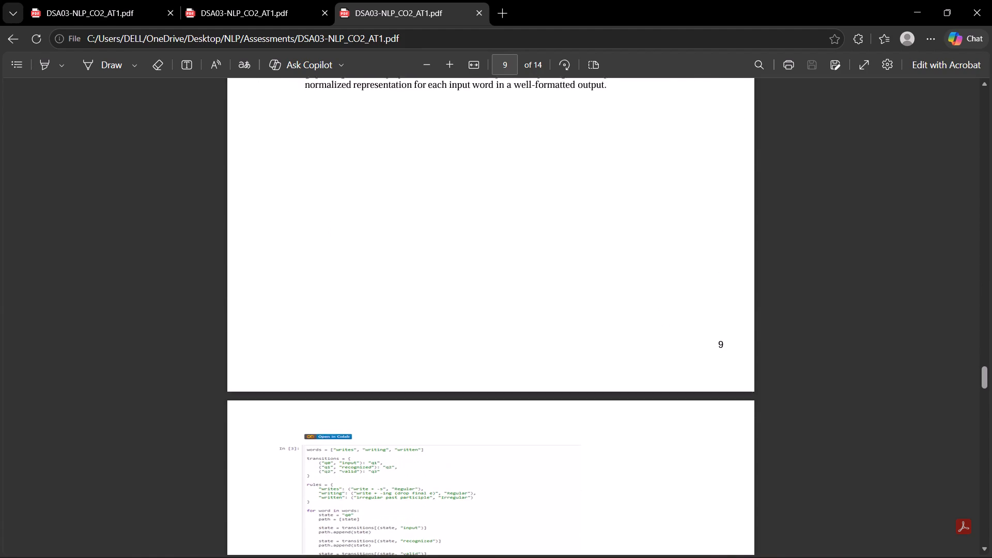
scroll(435, 298, down, 3)
scroll(435, 298, up, 3)
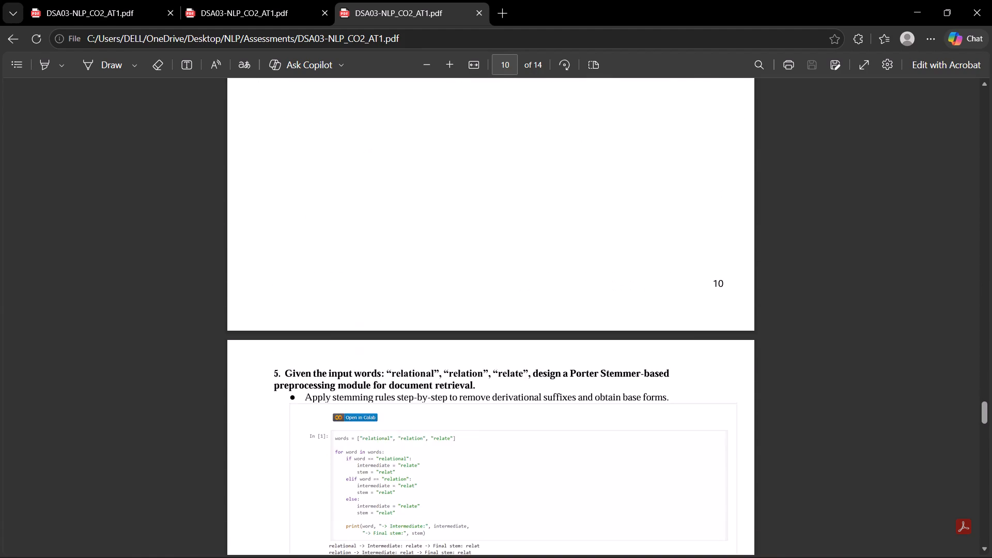
scroll(435, 298, up, 6)
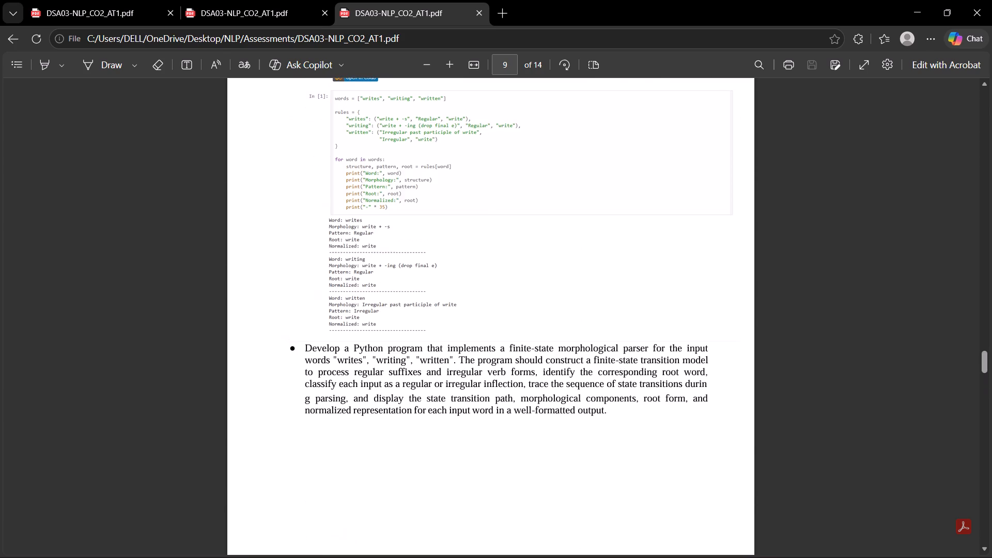
Back in the Word document, shrink the height of the "Normalize all variants" code screenshot so it fits at the bottom of page 2.
scroll(435, 298, up, 7)
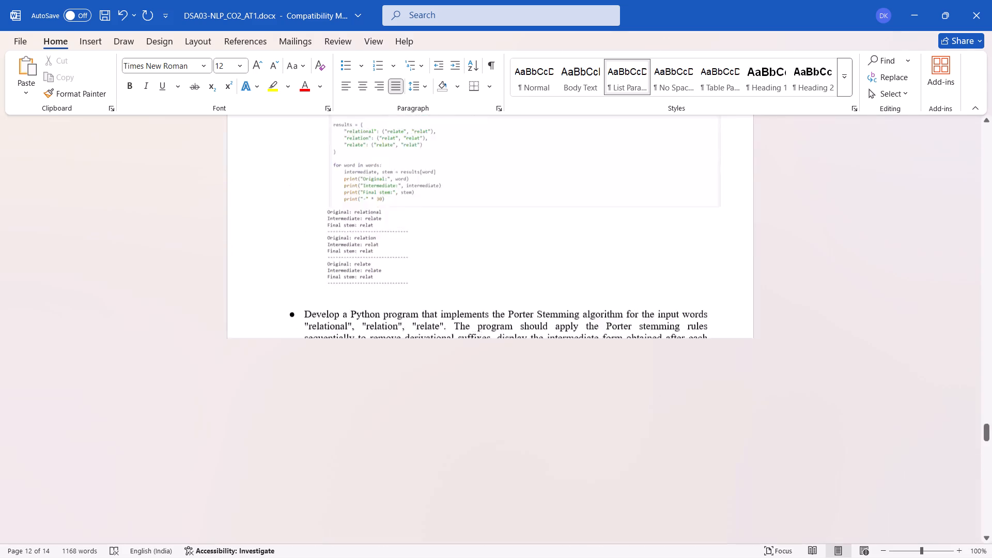
scroll(435, 298, up, 16)
scroll(435, 298, down, 5)
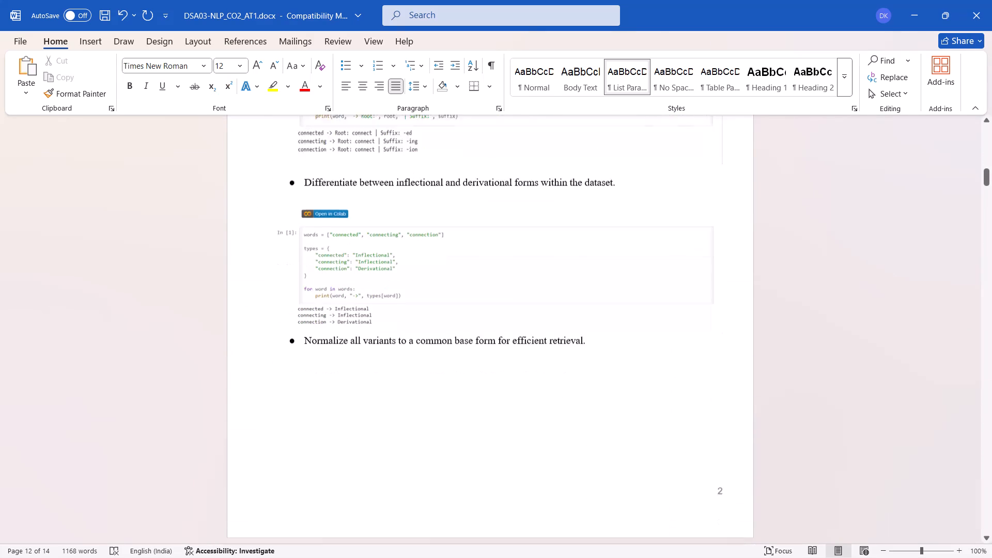
scroll(435, 298, down, 1)
click(427, 342)
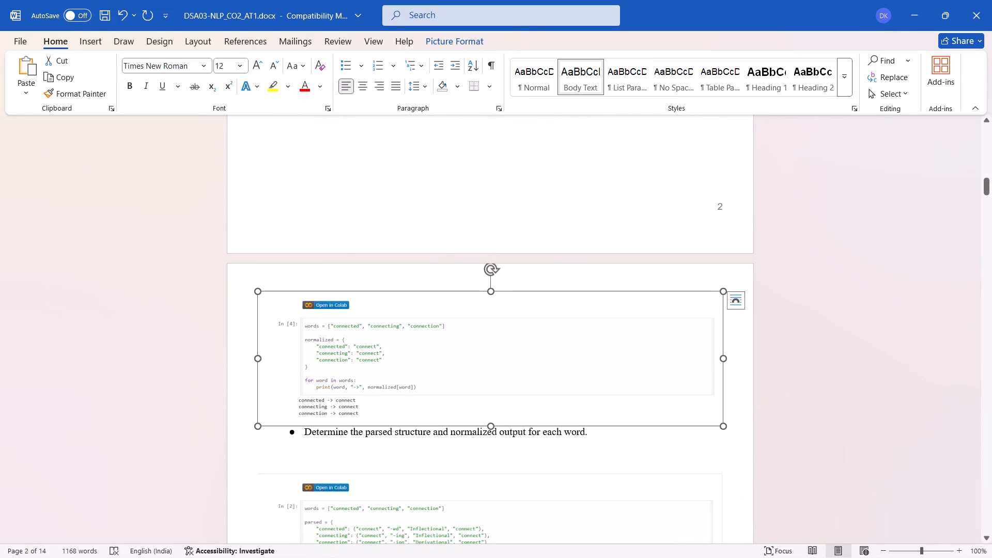
drag(490, 424, 490, 406)
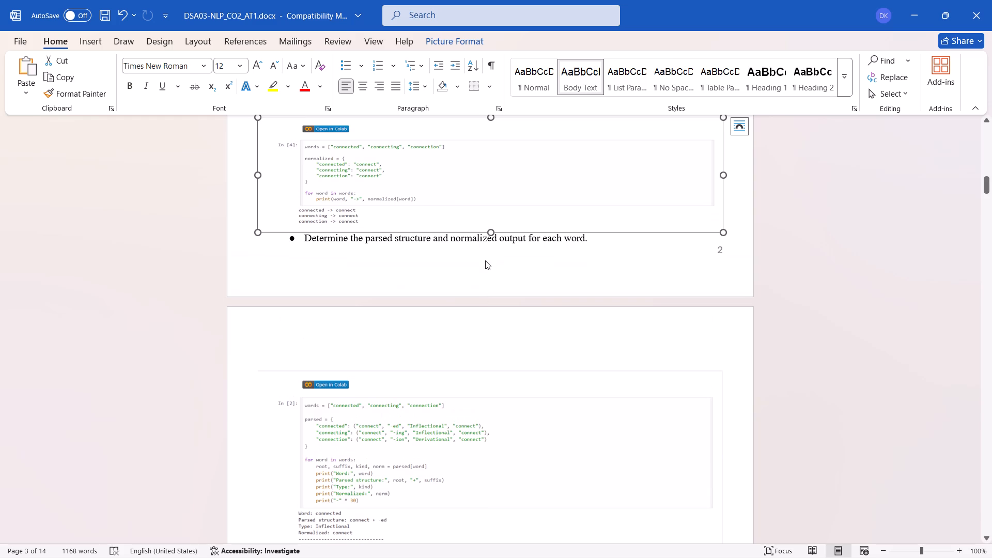
drag(489, 230, 491, 245)
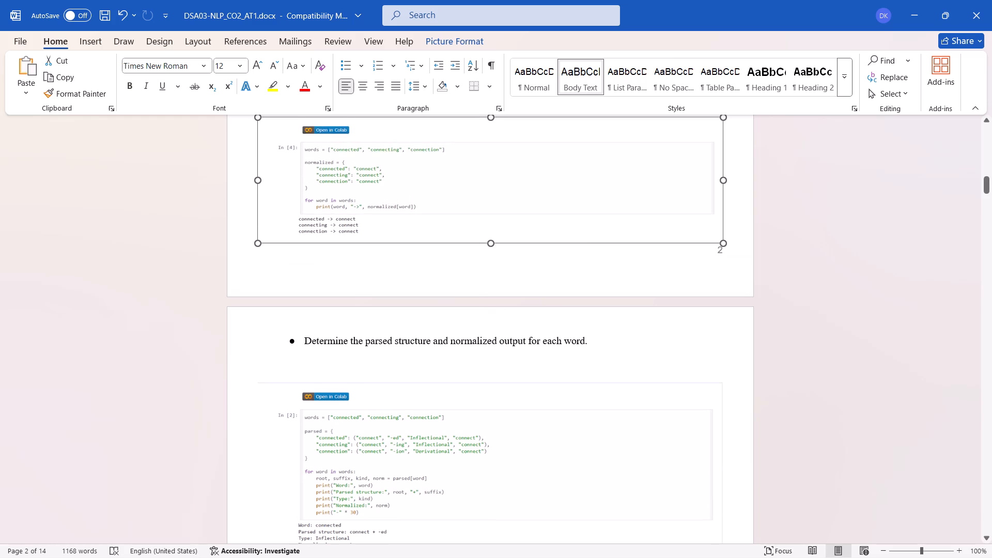
drag(491, 245, 493, 247)
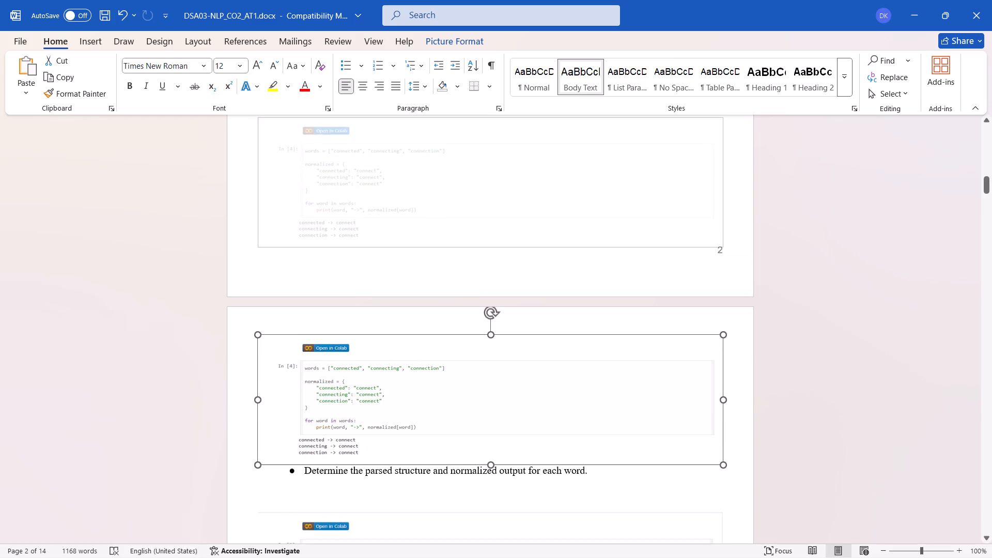
drag(493, 247, 494, 243)
Slightly reduce the height of the decompose(word) code screenshot on page 2, above the "Differentiate between inflectional and derivational forms" bullet.
scroll(494, 243, up, 1)
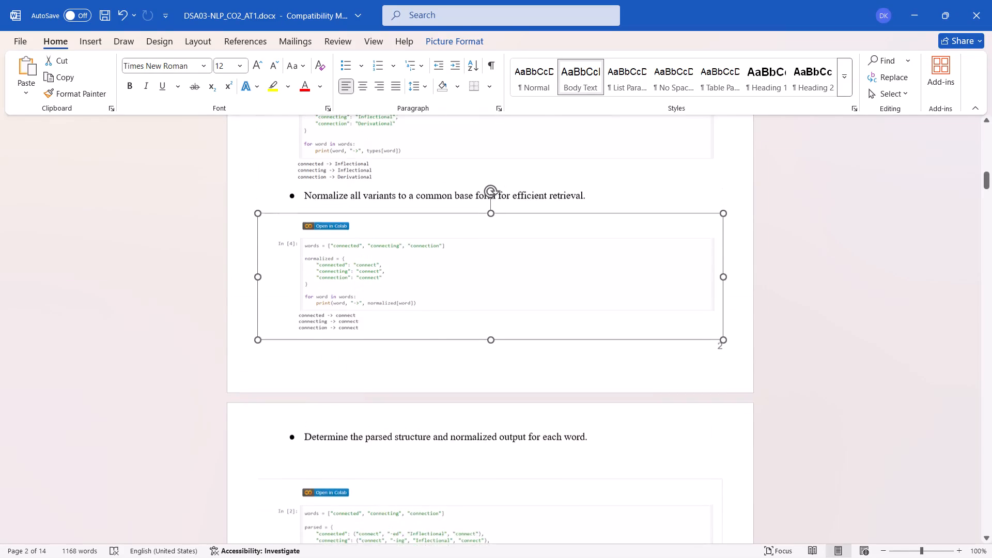
scroll(494, 243, up, 2)
click(494, 261)
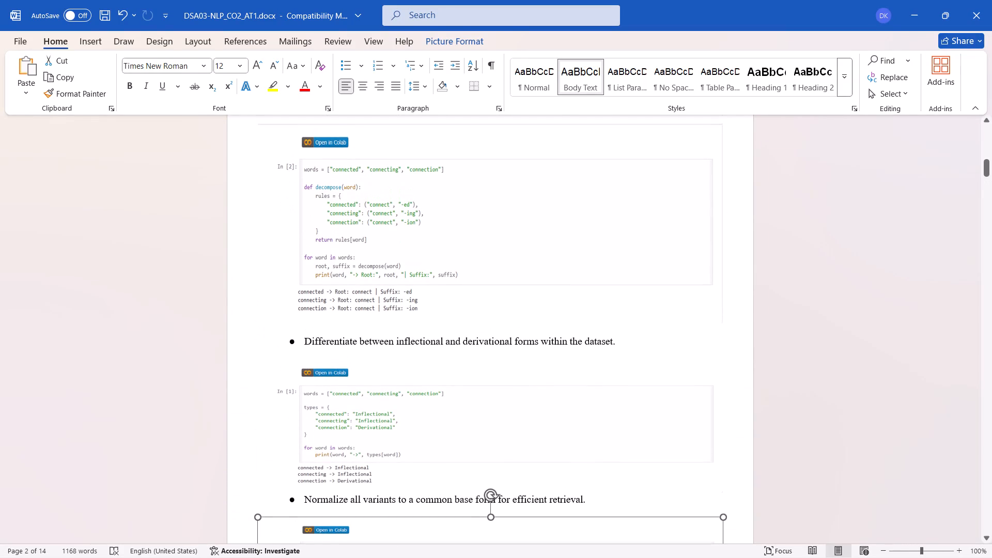
drag(487, 322, 487, 321)
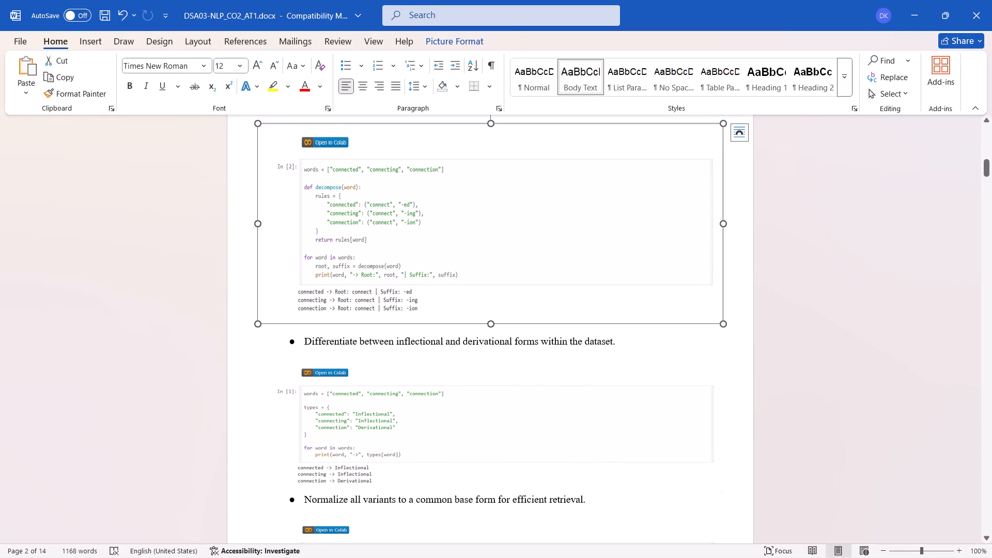
drag(487, 321, 490, 305)
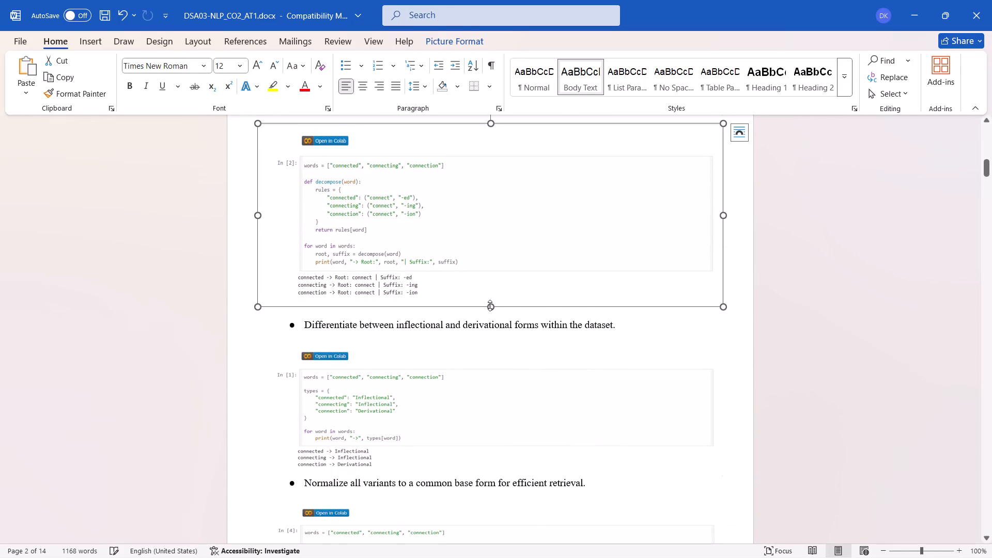
Increase the height of the "Normalize all variants" code screenshot until it fills page 2 and the "Determine the parsed structure" bullet starts page 3.
scroll(490, 305, down, 1)
click(468, 342)
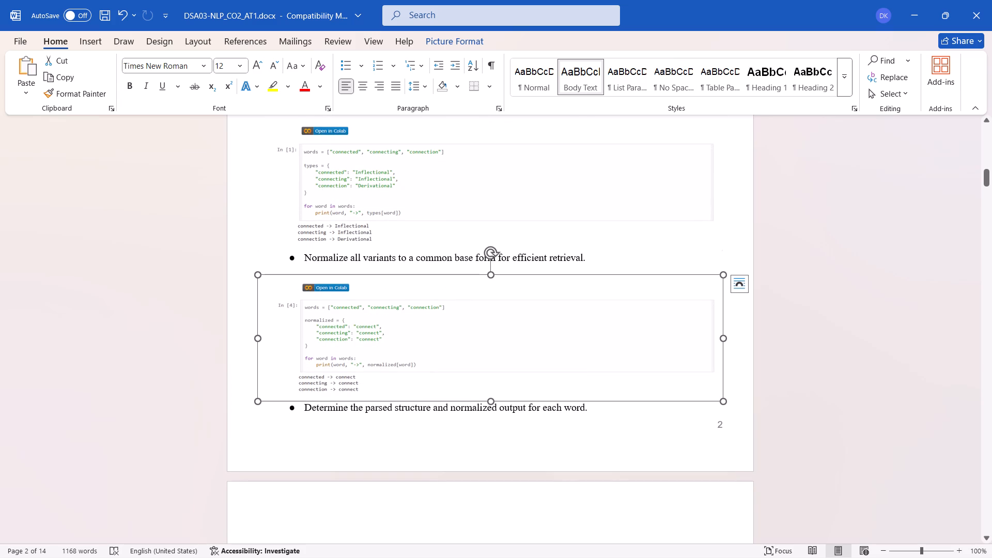
drag(489, 398, 489, 421)
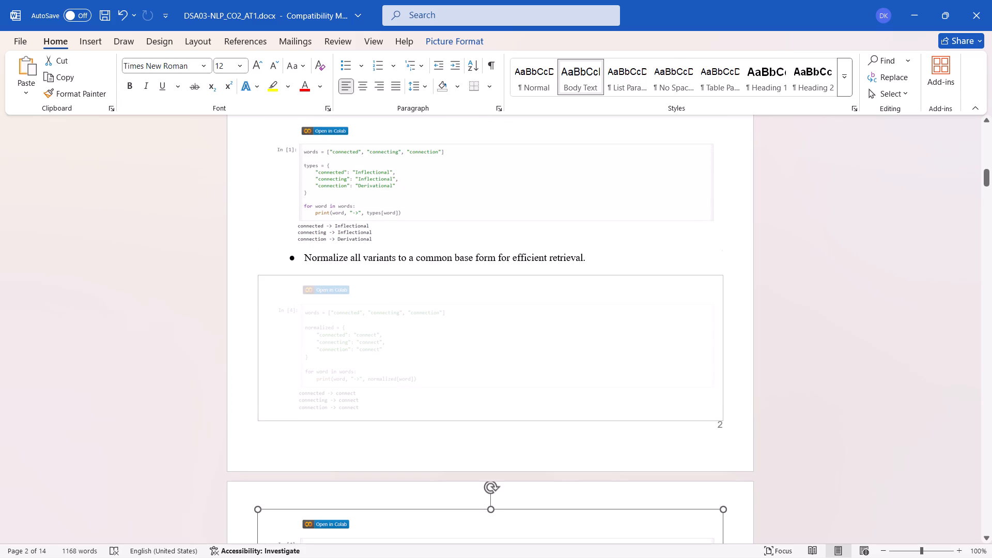
drag(489, 421, 491, 417)
Insert a blank line above the question 2 heading ("unhappy", "happiness", "happily") on page 3.
scroll(491, 417, down, 1)
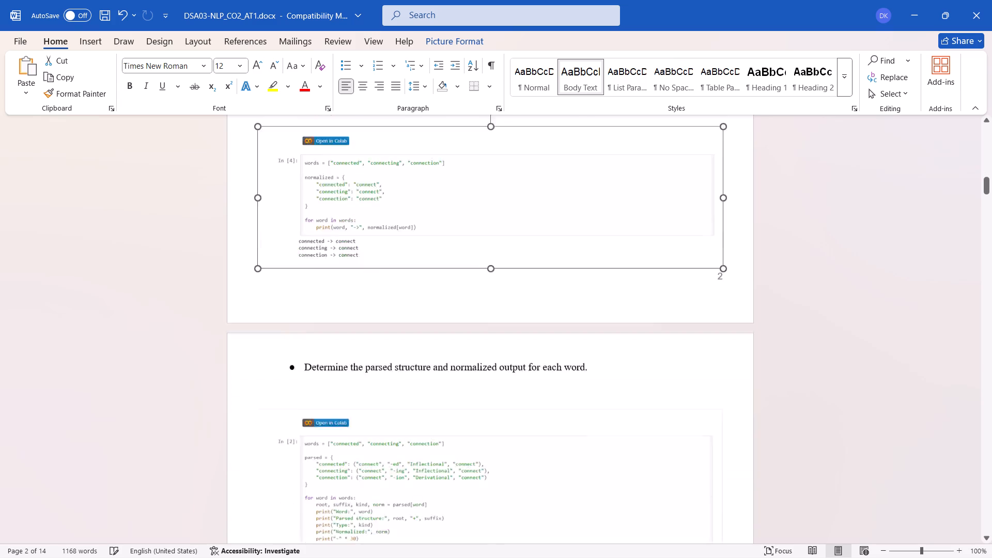
scroll(491, 417, down, 4)
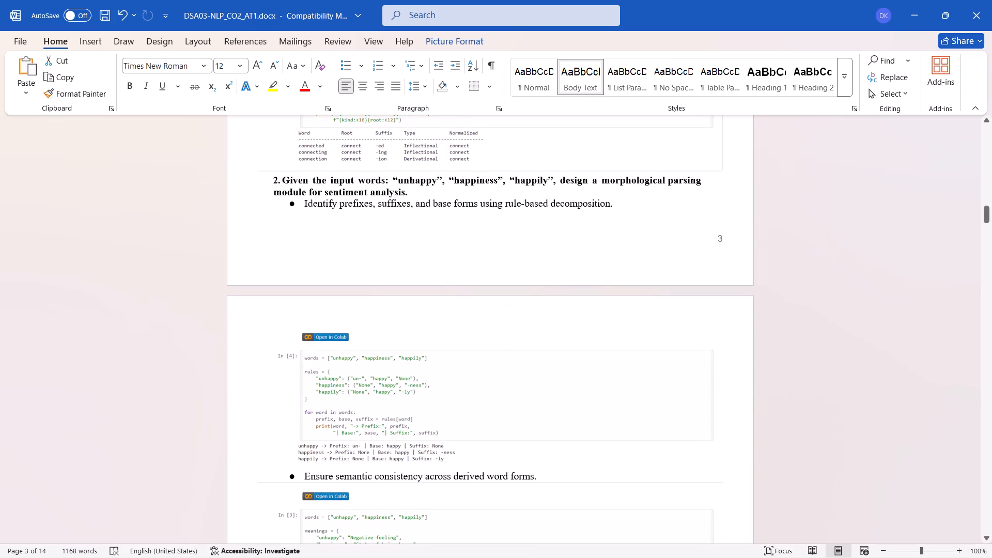
click(275, 176)
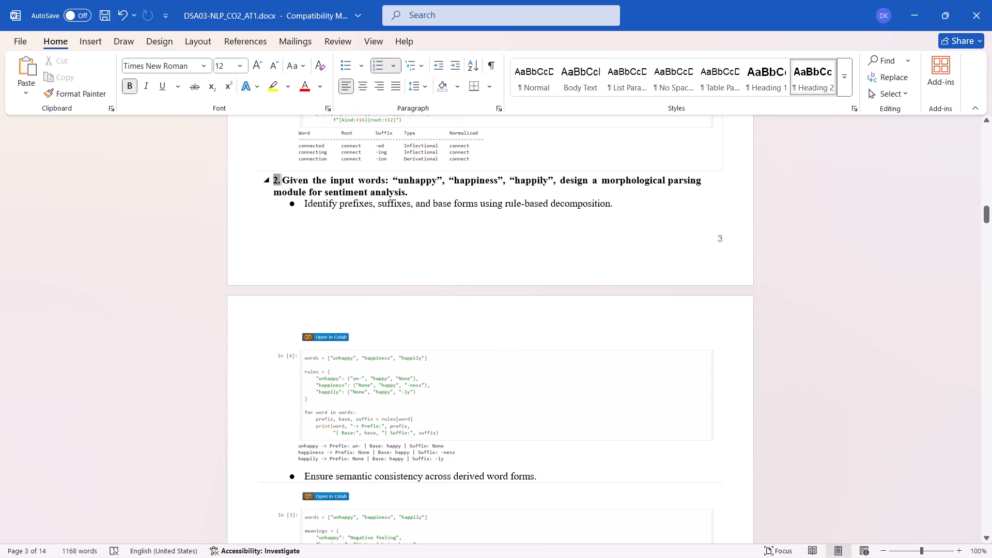
key(Left)
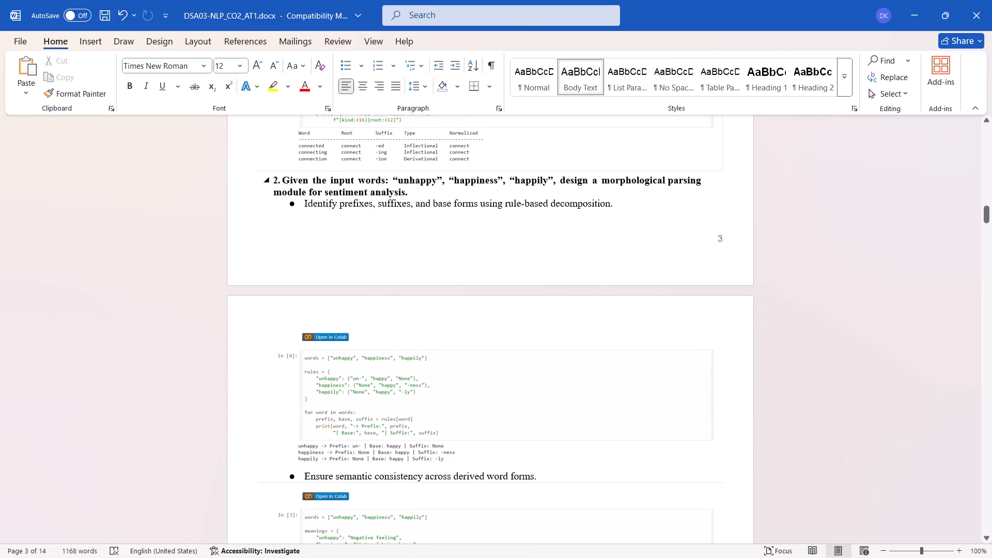
key(Return)
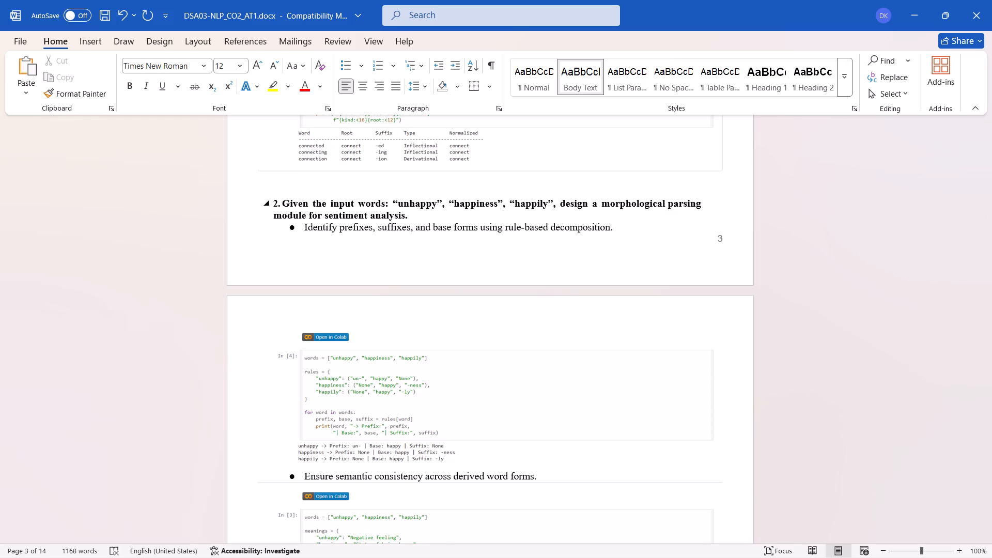
Reduce the height of the morphological breakdown code screenshot at the top of page 5, above the "Write a Python program" bullet.
scroll(275, 176, down, 4)
scroll(275, 176, up, 1)
scroll(275, 176, down, 1)
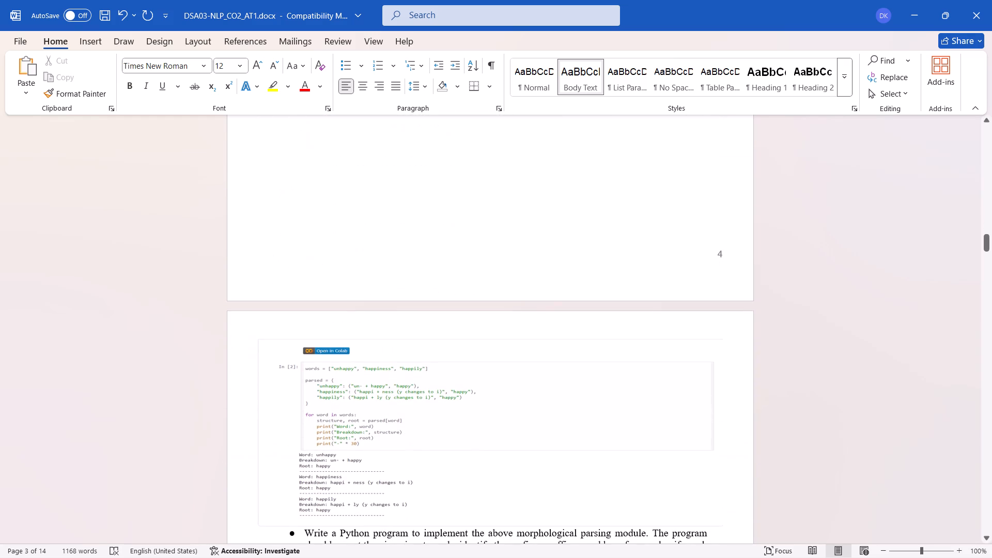
scroll(299, 357, down, 1)
click(355, 277)
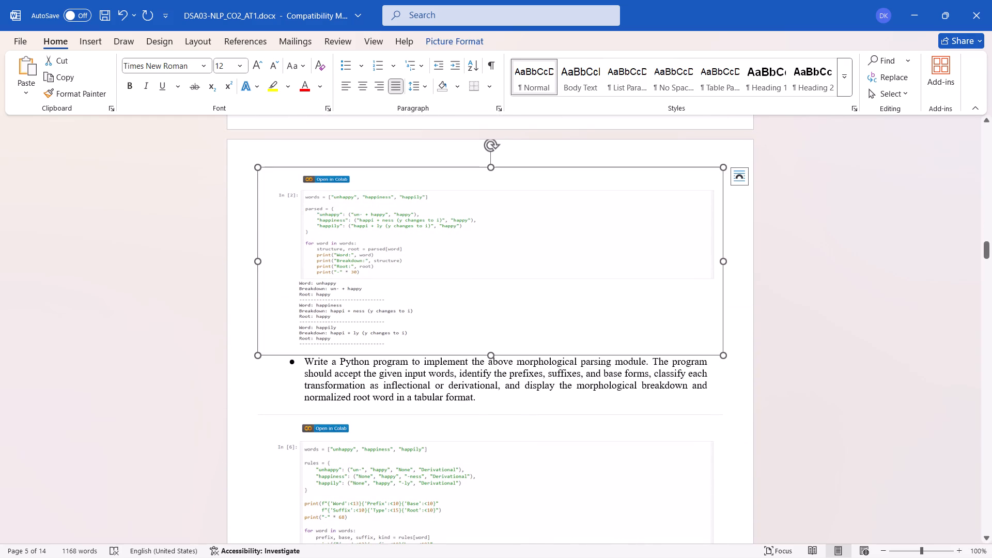
drag(492, 353, 492, 338)
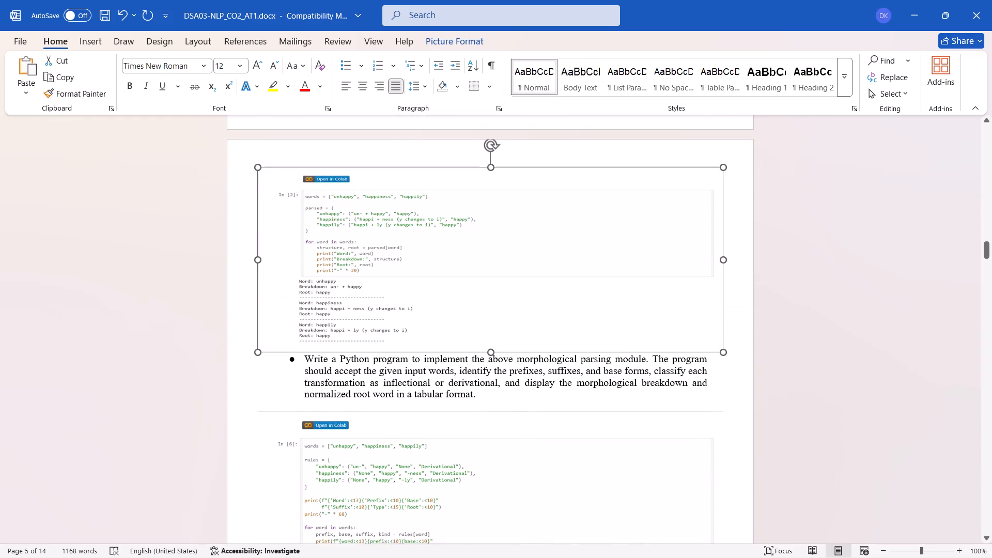
drag(492, 338, 493, 329)
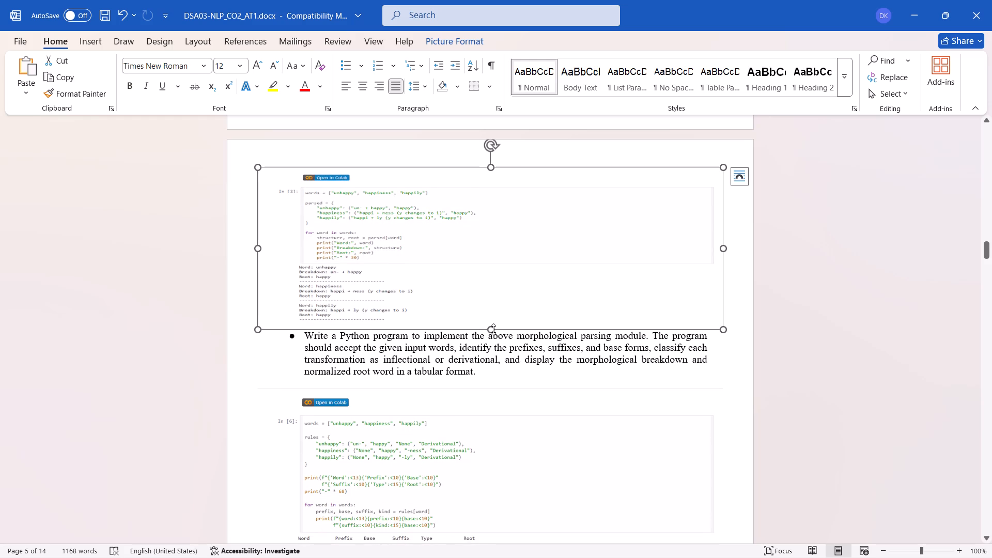
Shrink the heights of the first two code screenshots on page 4 so the morphological breakdown screenshot fits on that page.
scroll(493, 329, up, 3)
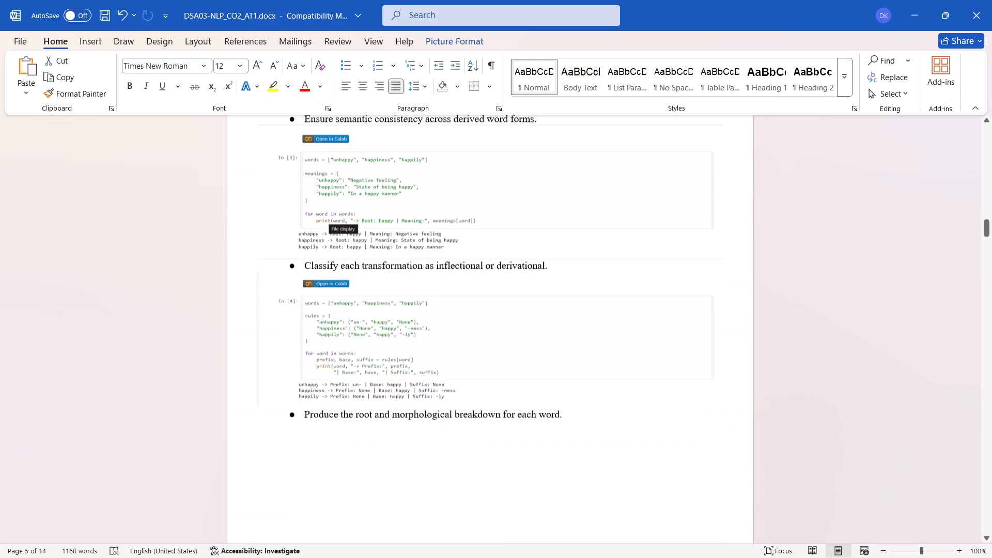
scroll(493, 329, up, 3)
click(476, 293)
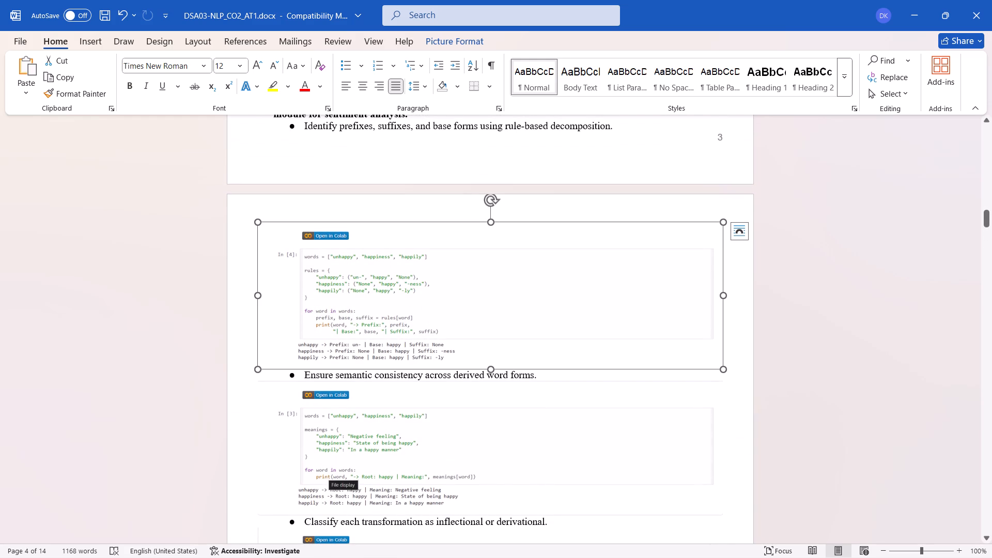
drag(489, 367, 492, 347)
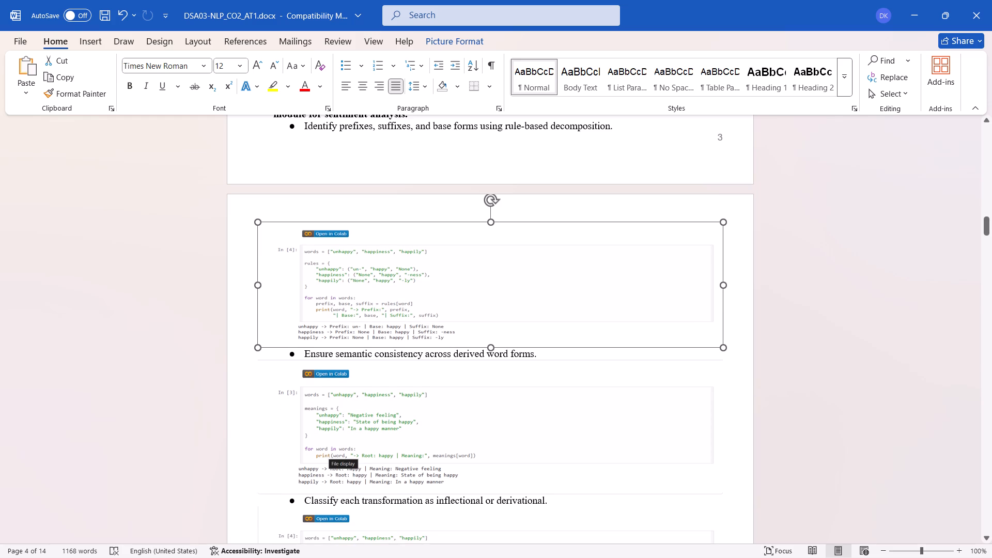
click(486, 410)
drag(491, 491, 491, 483)
Slightly increase the height of the first code screenshot on page 4 so the "Write a Python program" bullet starts page 5.
scroll(491, 483, down, 1)
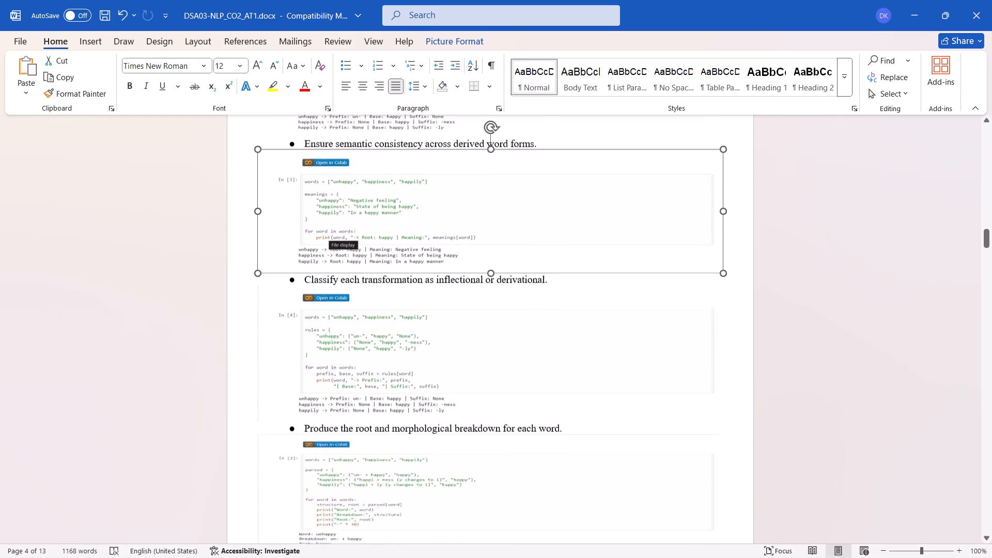
scroll(491, 483, down, 1)
scroll(483, 379, down, 1)
scroll(483, 379, up, 1)
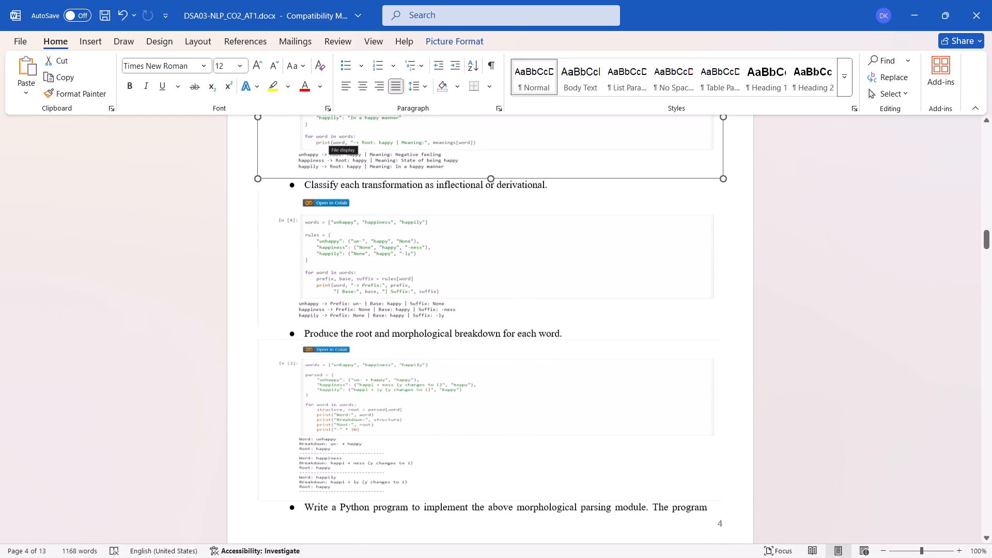
scroll(483, 379, up, 2)
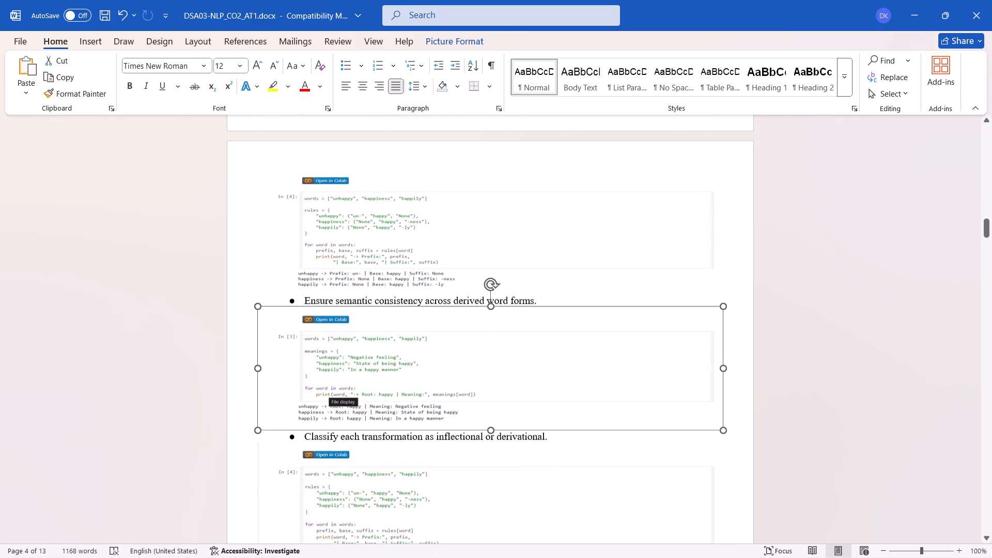
click(471, 273)
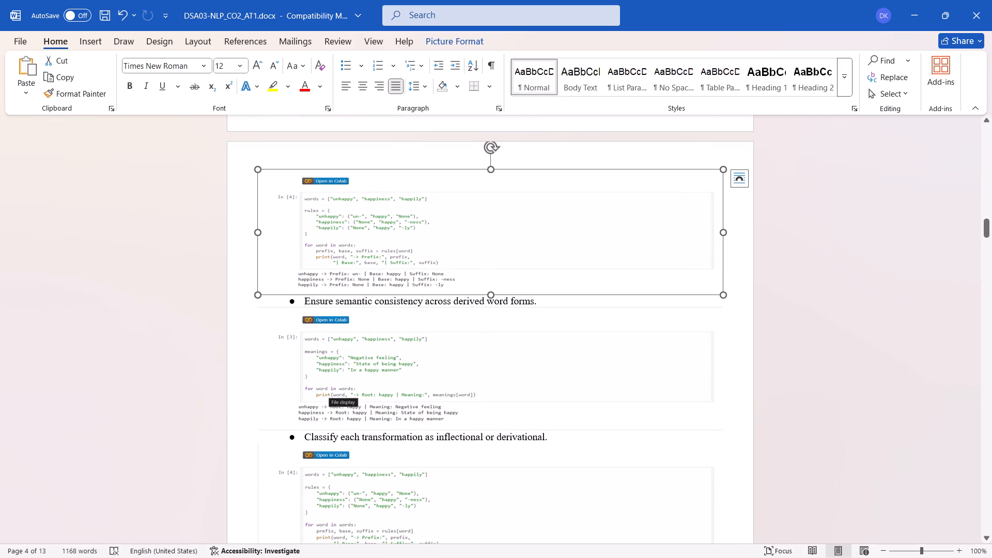
drag(490, 292, 491, 304)
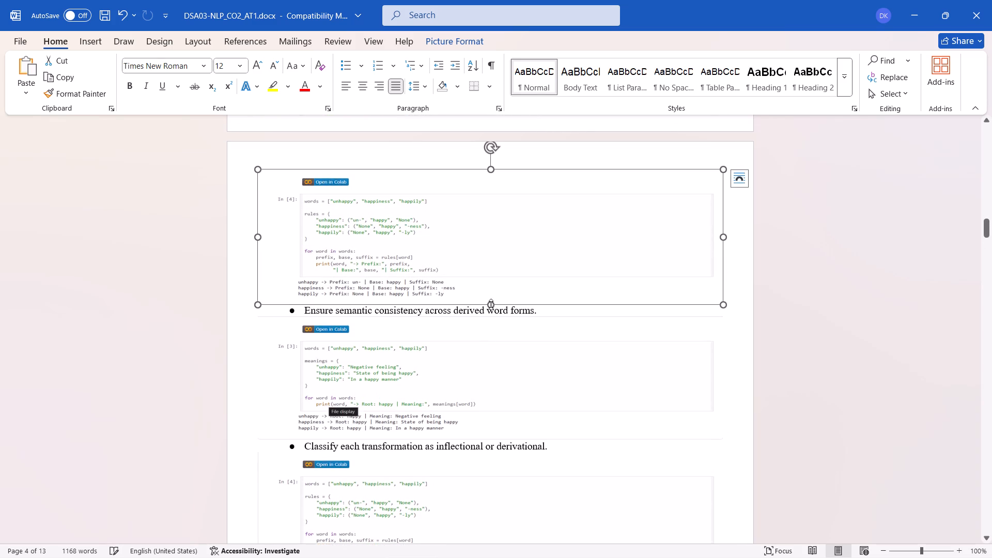
Examine the page breaks from page 4 onward, covering the rest of question 2 and the stemming section of question 3.
scroll(491, 304, down, 1)
scroll(491, 304, up, 3)
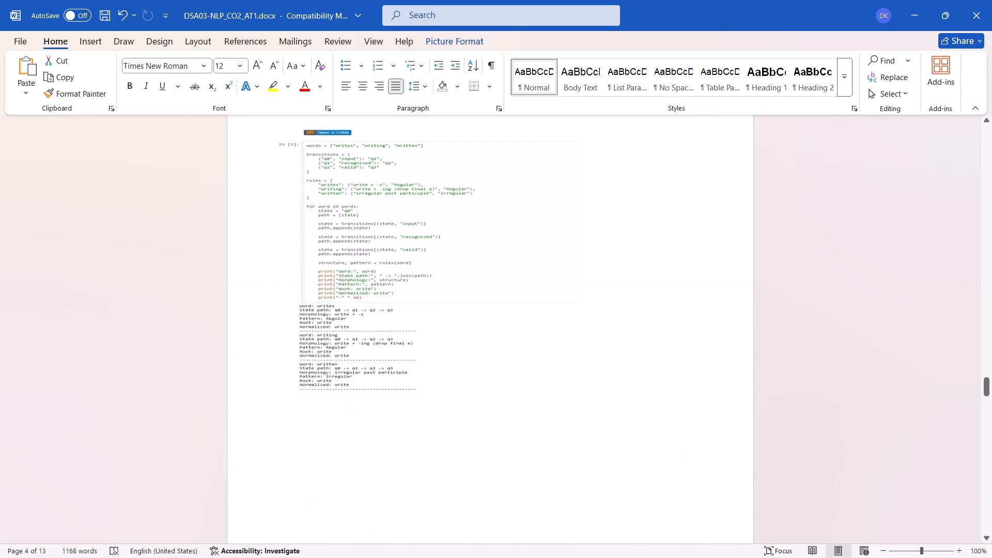
scroll(491, 304, up, 3)
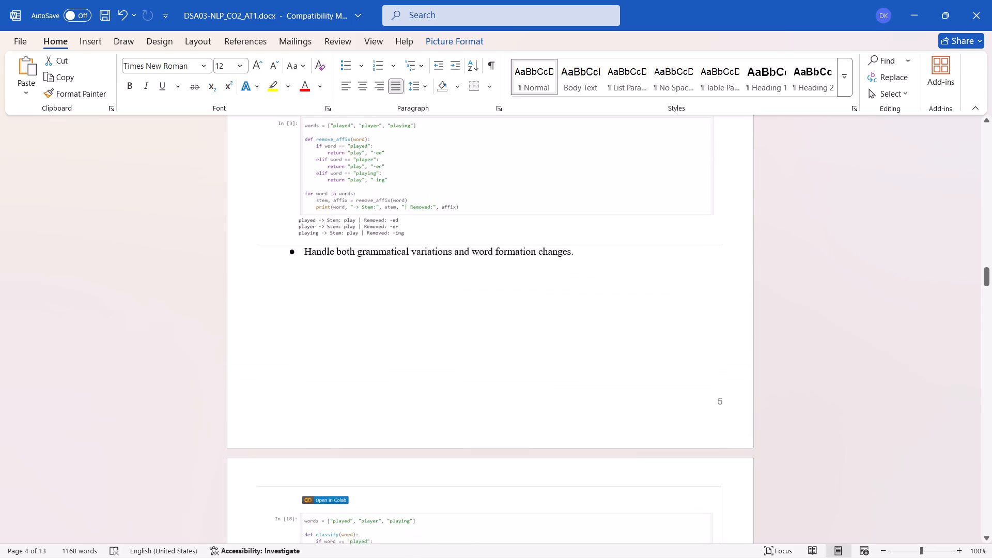
scroll(491, 304, up, 3)
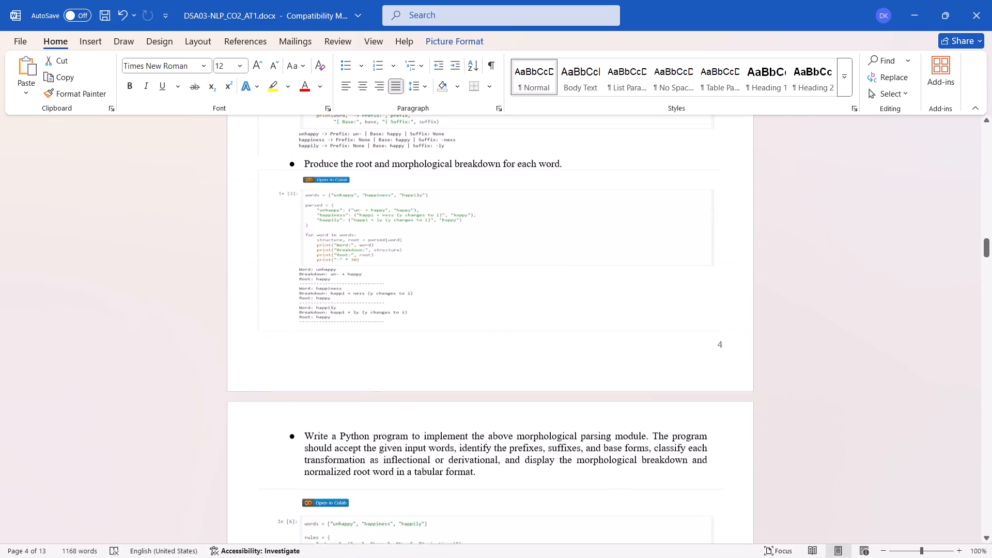
scroll(491, 304, up, 3)
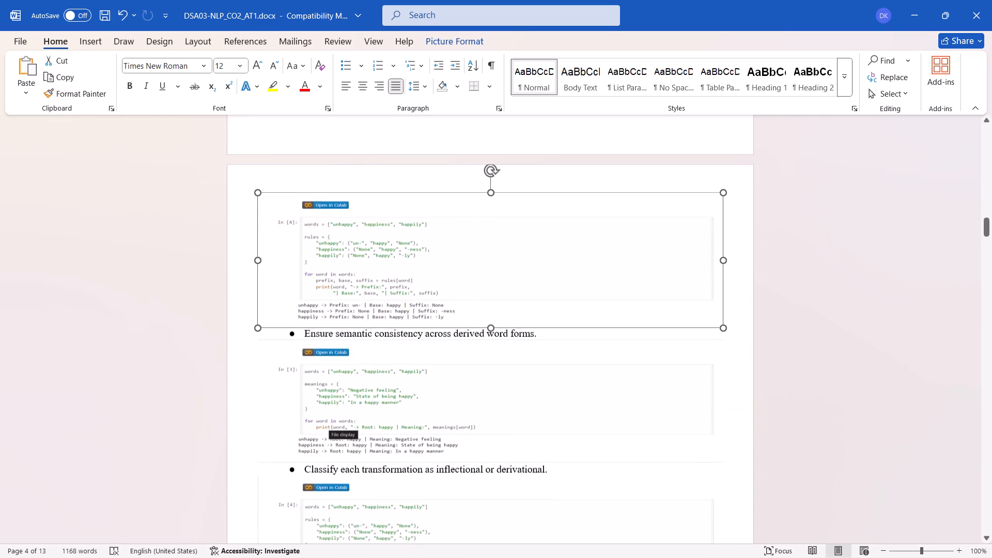
scroll(491, 304, up, 1)
scroll(491, 304, down, 2)
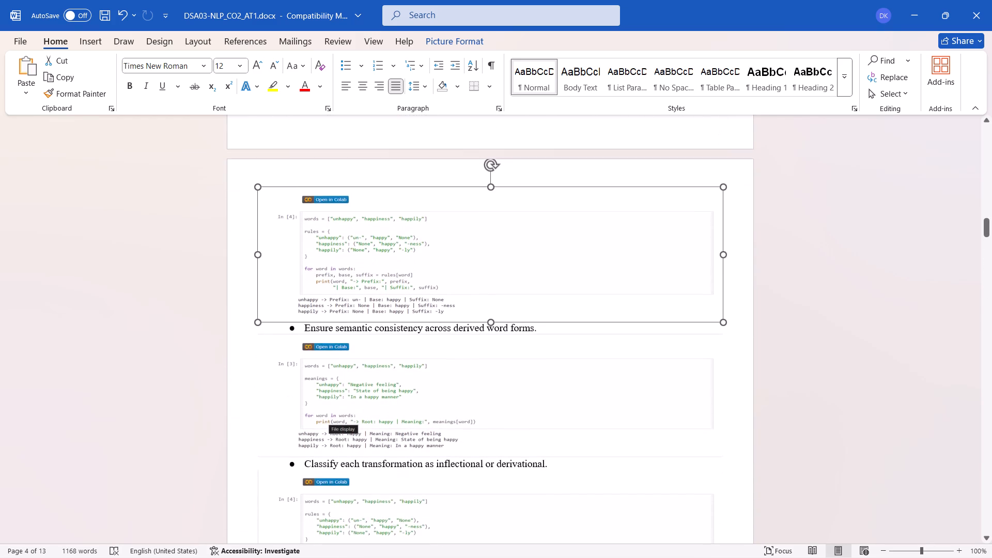
scroll(491, 304, down, 3)
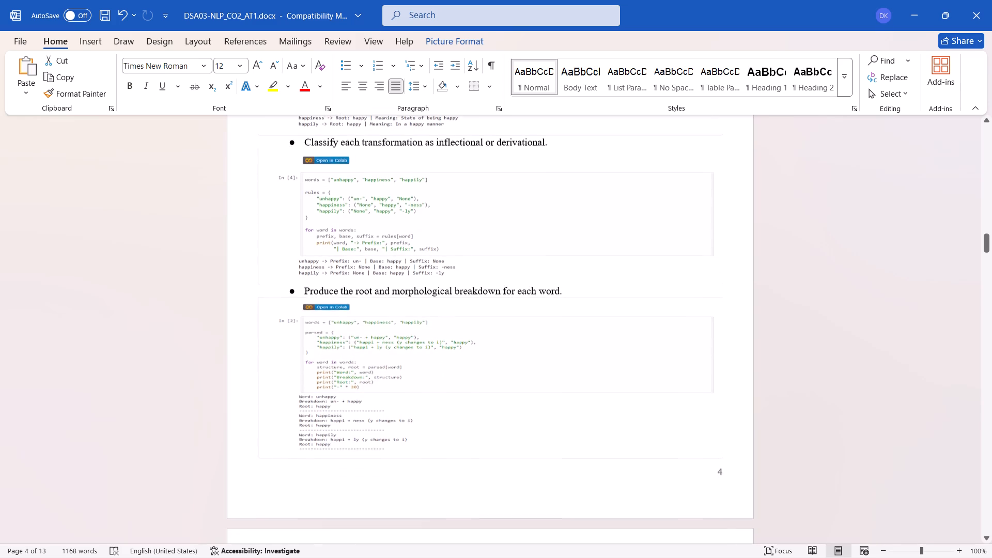
scroll(491, 304, down, 5)
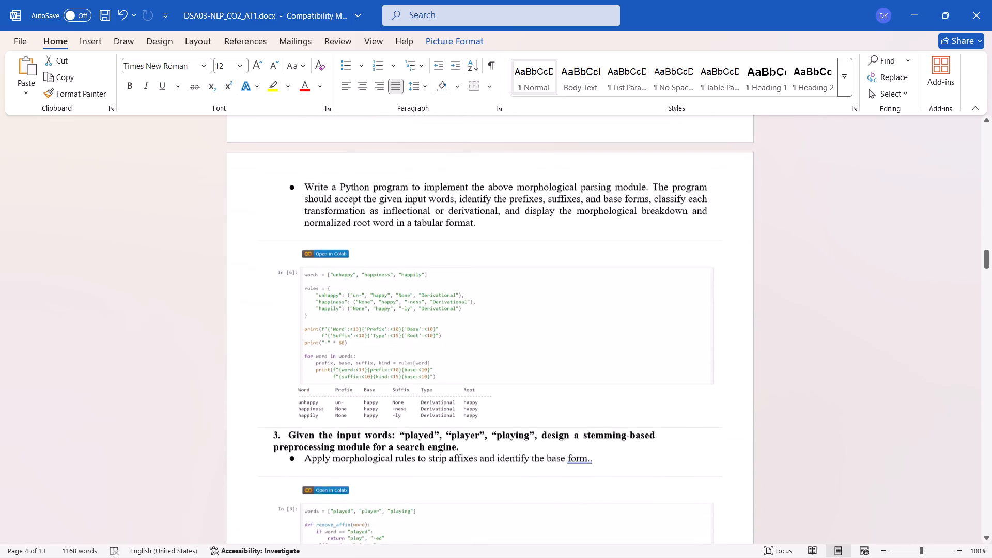
Reduce the height of the classify(word) code screenshot at the top of page 6, above the "Ensure consistent root extraction" bullet.
scroll(491, 304, down, 3)
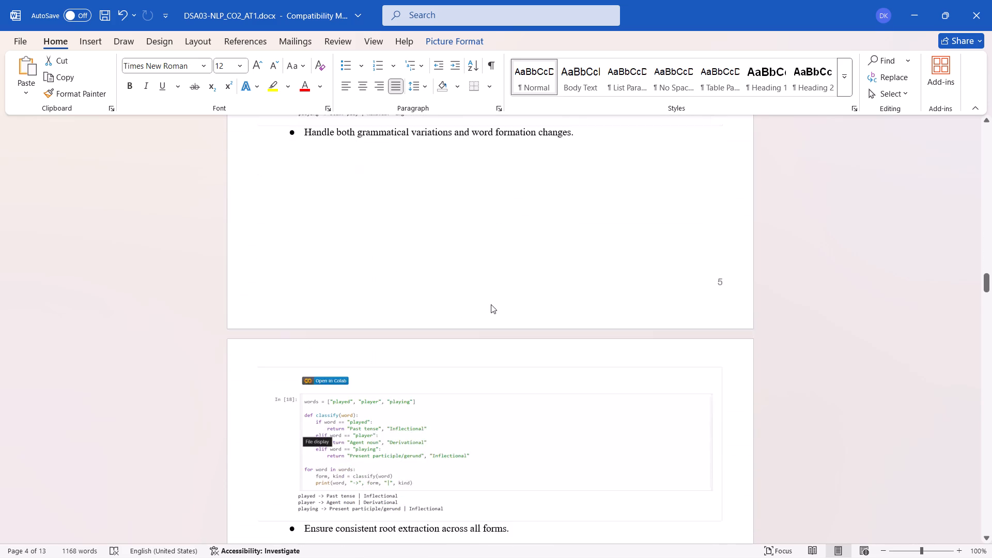
scroll(491, 304, down, 1)
click(461, 371)
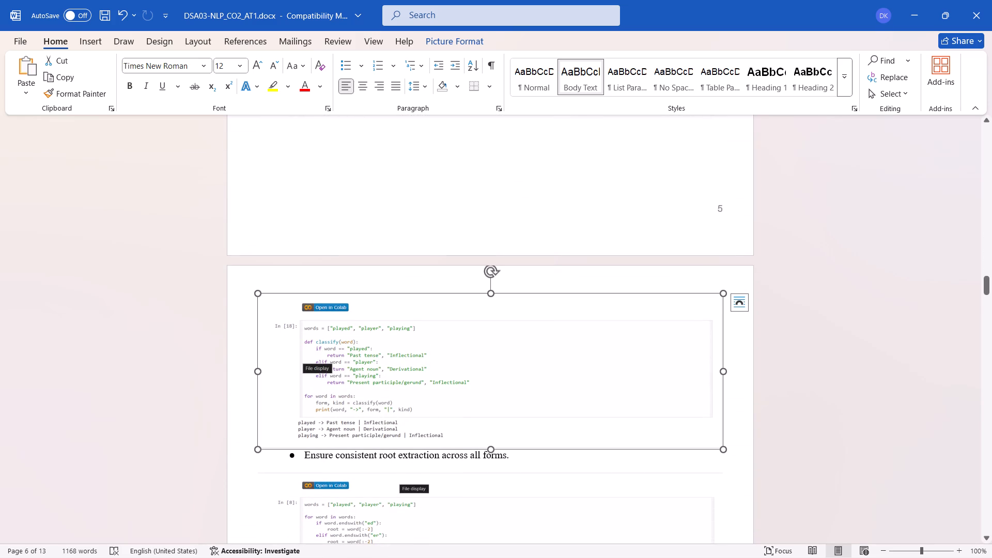
drag(490, 447, 490, 425)
Reduce the height of the remove_affix(word) code screenshot on page 5 just enough for the classify(word) screenshot to fit below it.
scroll(488, 320, up, 1)
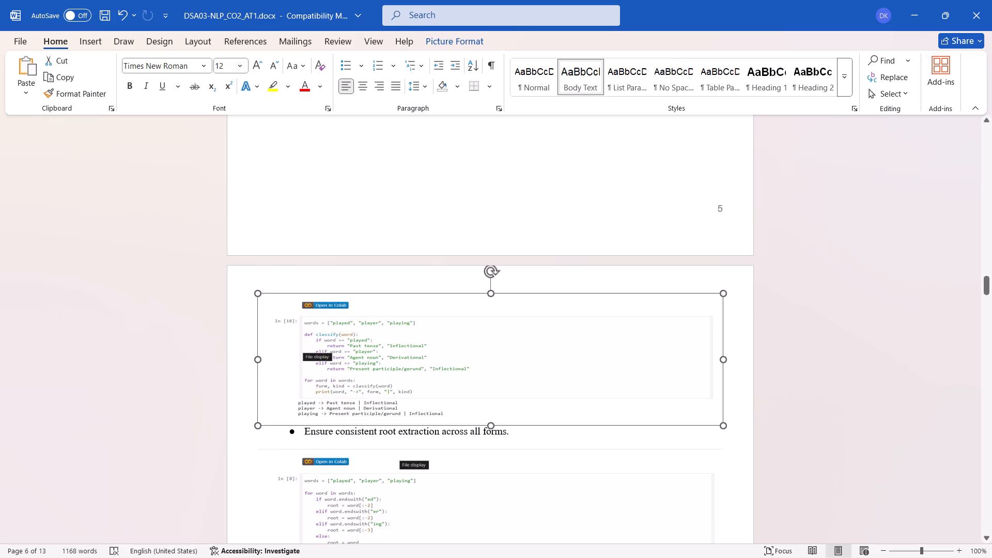
scroll(488, 320, up, 1)
click(481, 306)
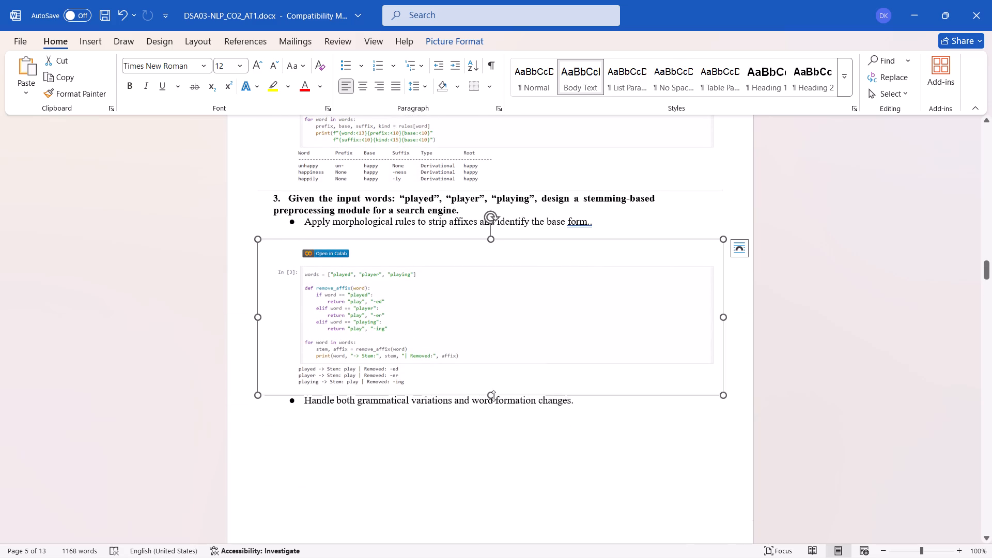
drag(489, 395, 490, 383)
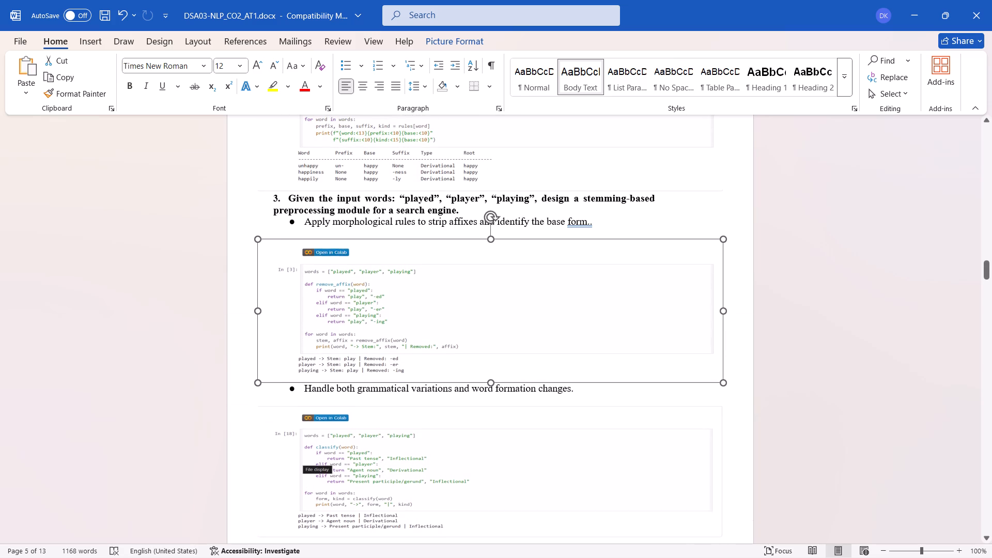
drag(490, 383, 490, 390)
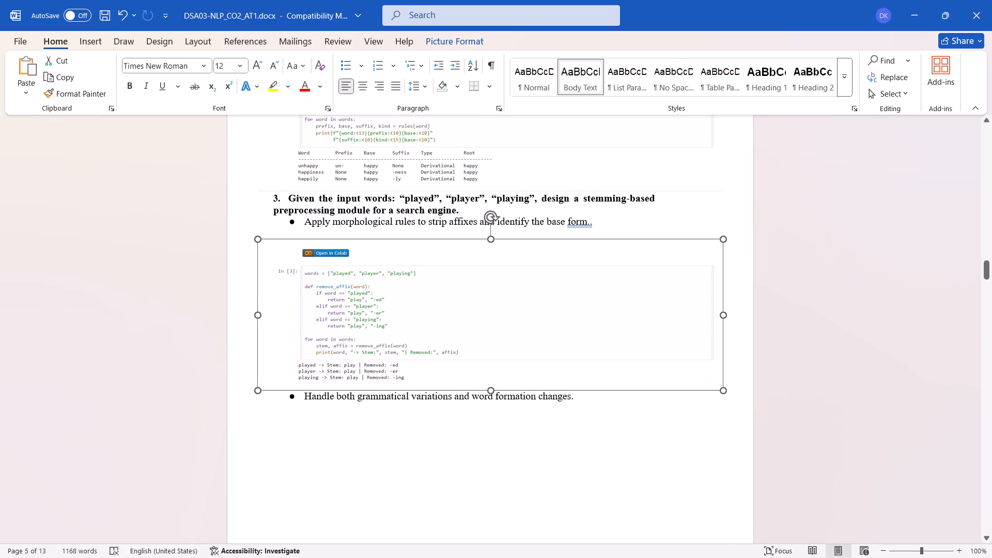
drag(490, 390, 490, 389)
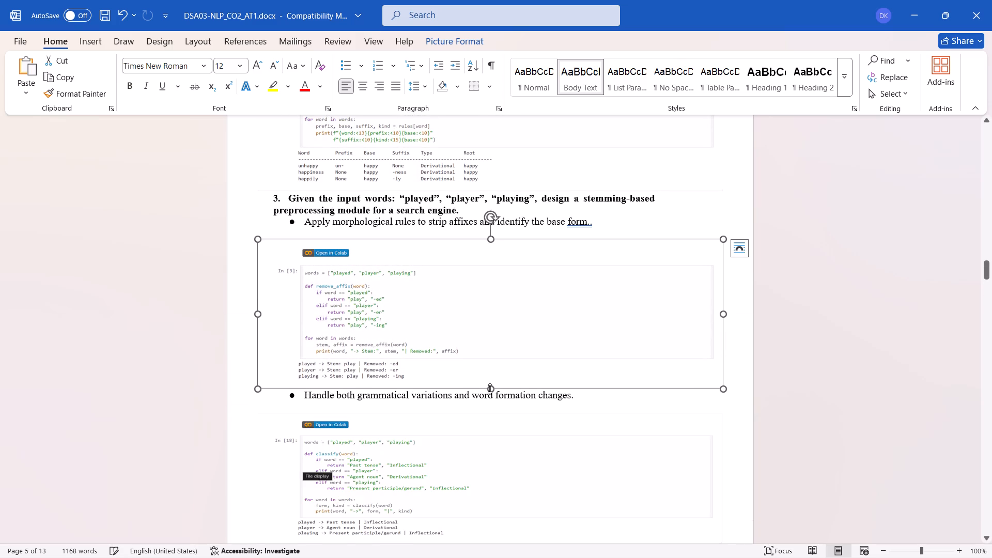
Reduce the height of the stemming program's code screenshot at the top of page 7, above question 4.
scroll(490, 389, down, 3)
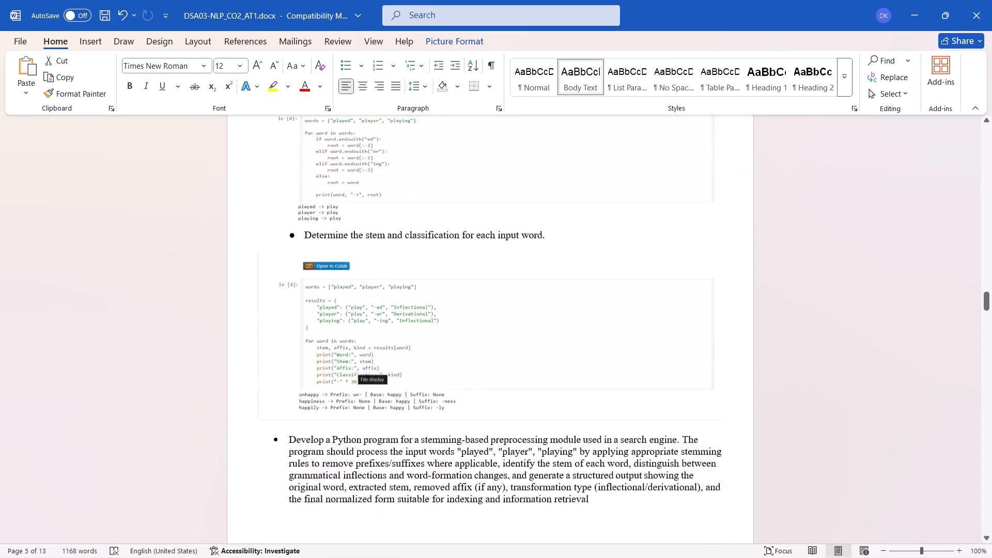
scroll(490, 389, down, 3)
click(490, 389)
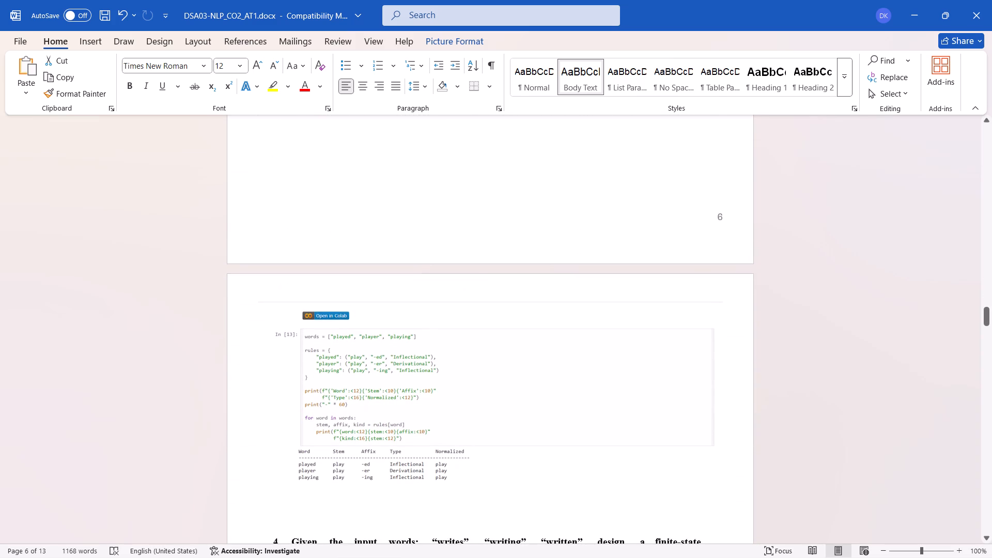
drag(494, 487, 494, 467)
right_click(494, 467)
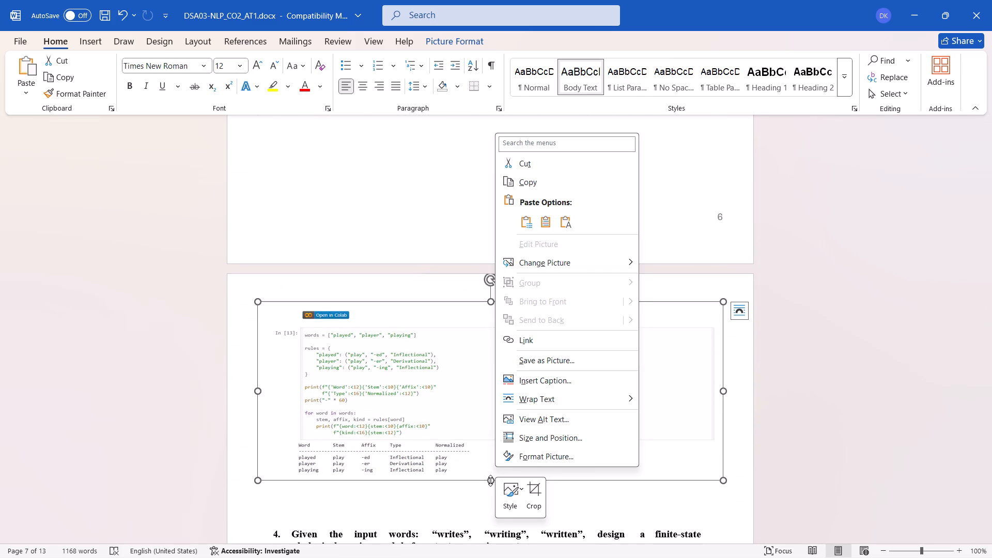
drag(490, 481, 490, 468)
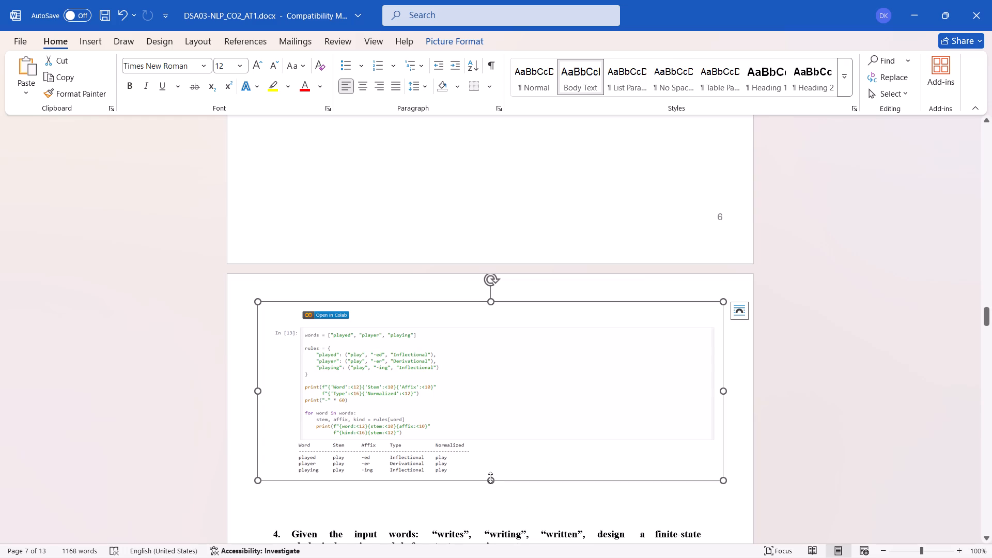
drag(490, 477, 490, 469)
Reduce the heights of the endswith and results code screenshots on page 6 so the stemming program's screenshot fits below its bullet there.
scroll(495, 423, up, 2)
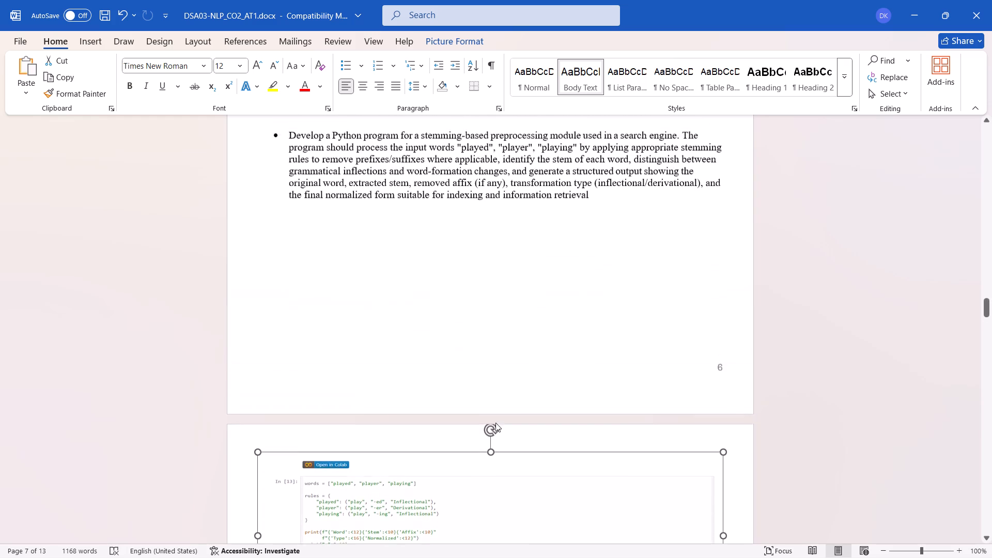
scroll(495, 423, up, 1)
click(493, 402)
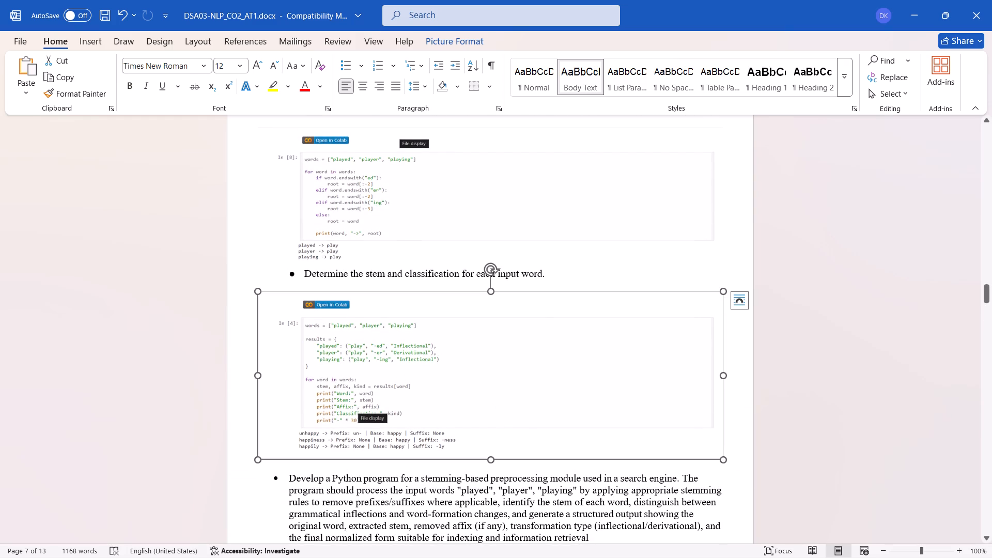
drag(489, 458, 489, 442)
click(467, 223)
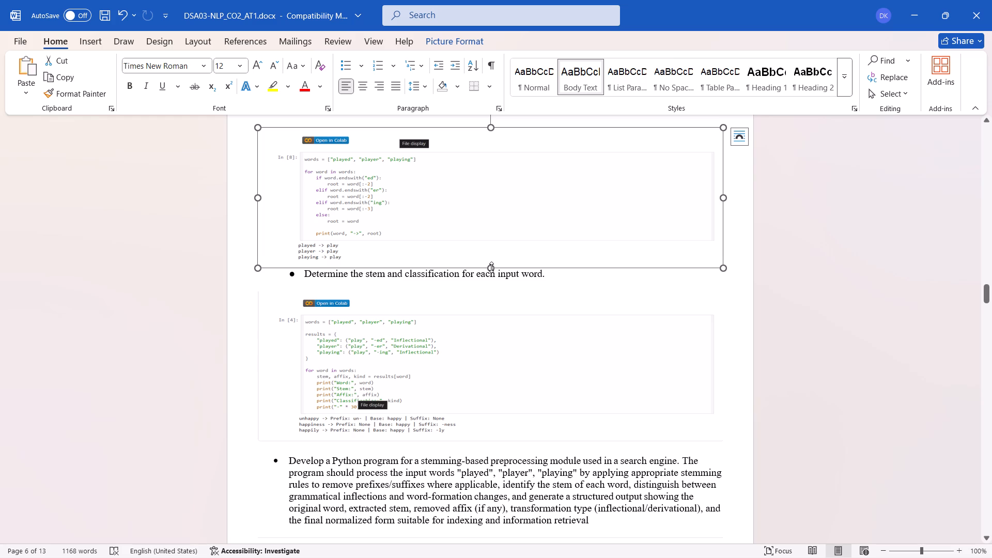
drag(491, 267, 491, 253)
Reduce the height of the finite-state transitions code screenshot on page 9 so it fits below its "Develop a Python program" bullet on page 8.
scroll(491, 253, down, 1)
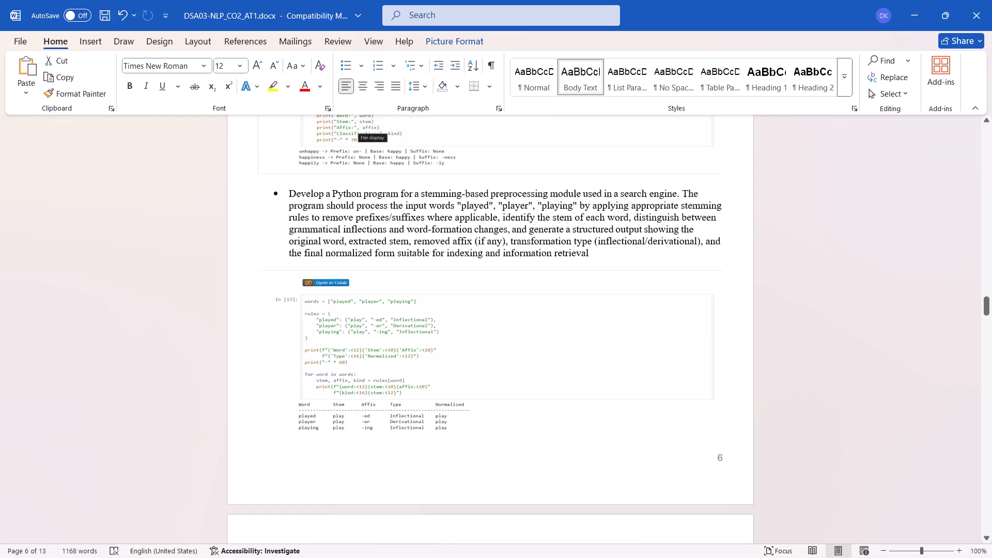
scroll(491, 253, down, 3)
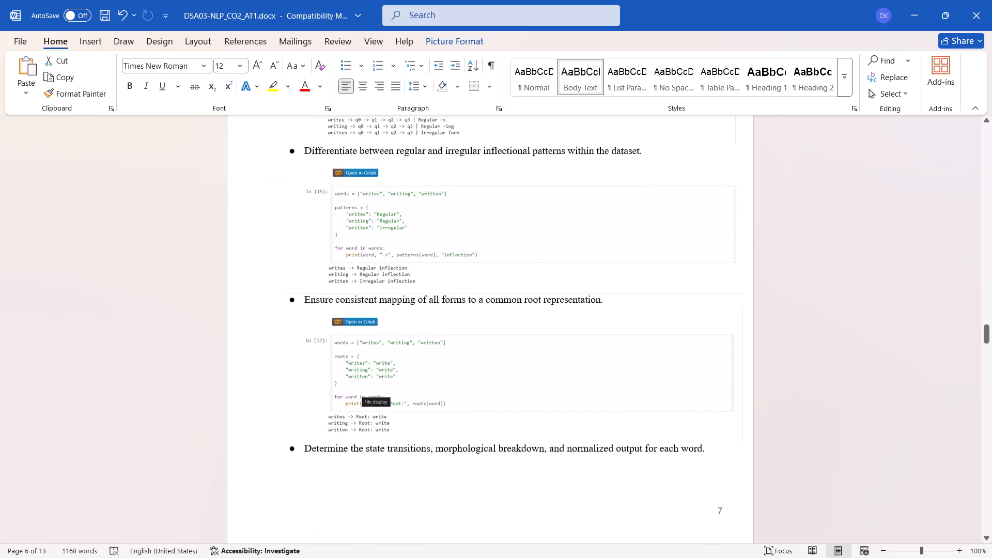
scroll(491, 253, down, 1)
scroll(491, 253, up, 1)
scroll(491, 253, down, 1)
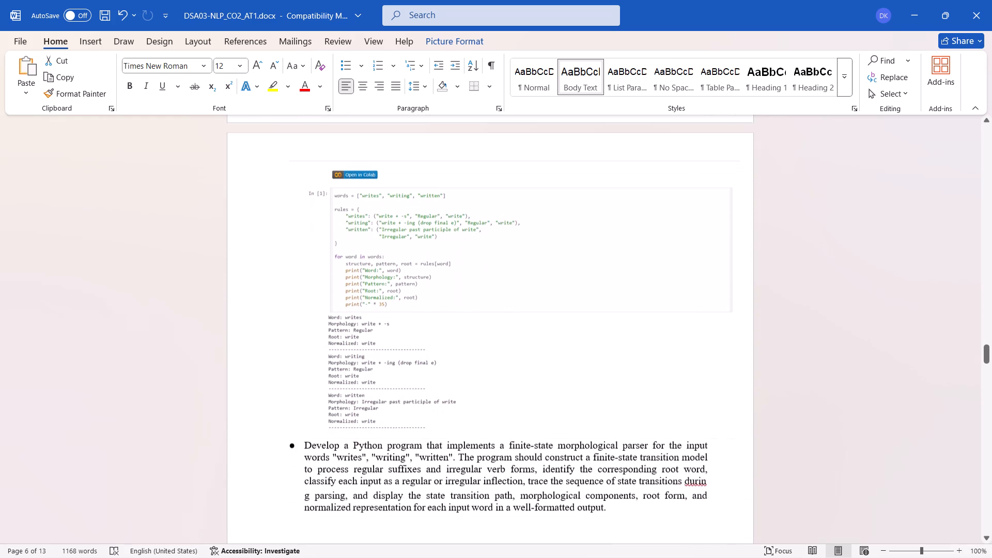
scroll(491, 253, down, 3)
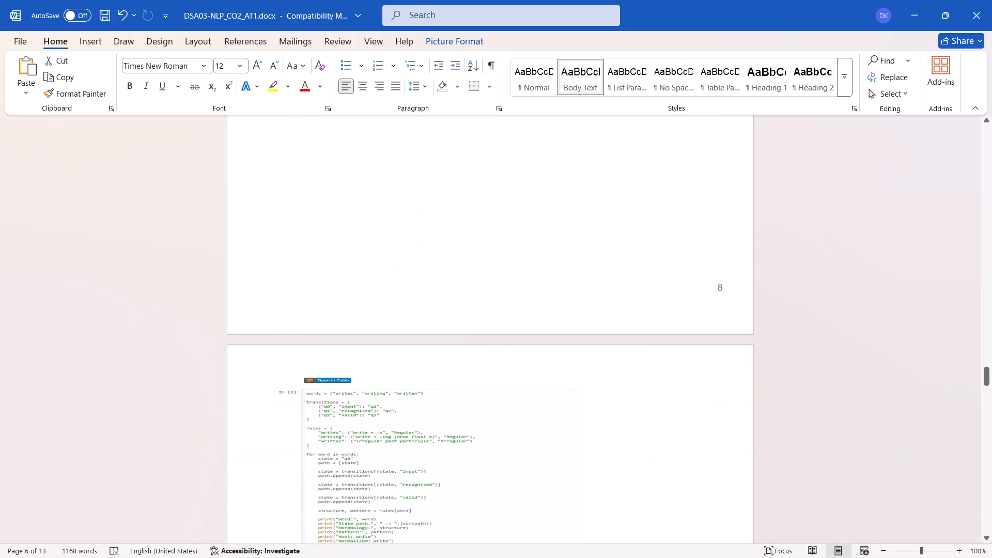
scroll(491, 253, down, 3)
click(491, 253)
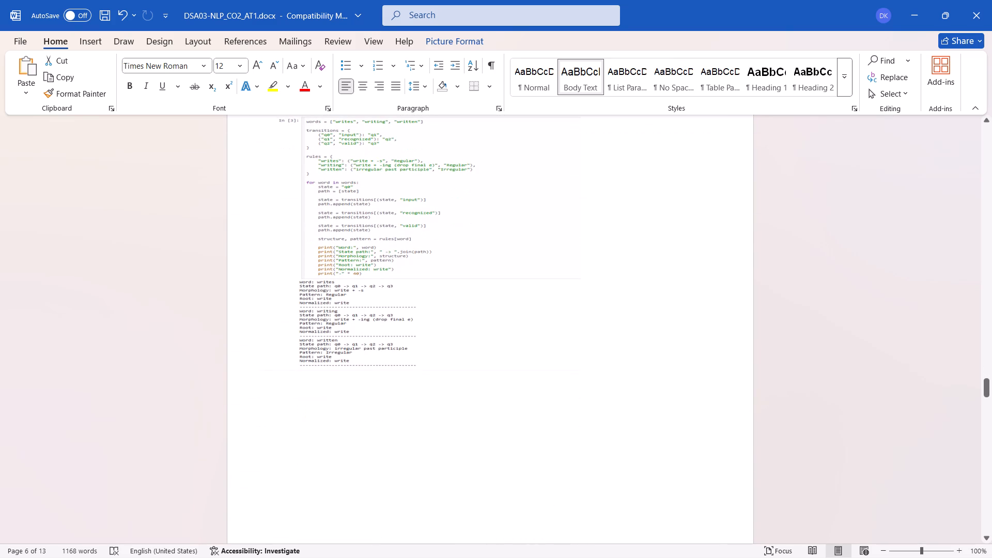
click(423, 367)
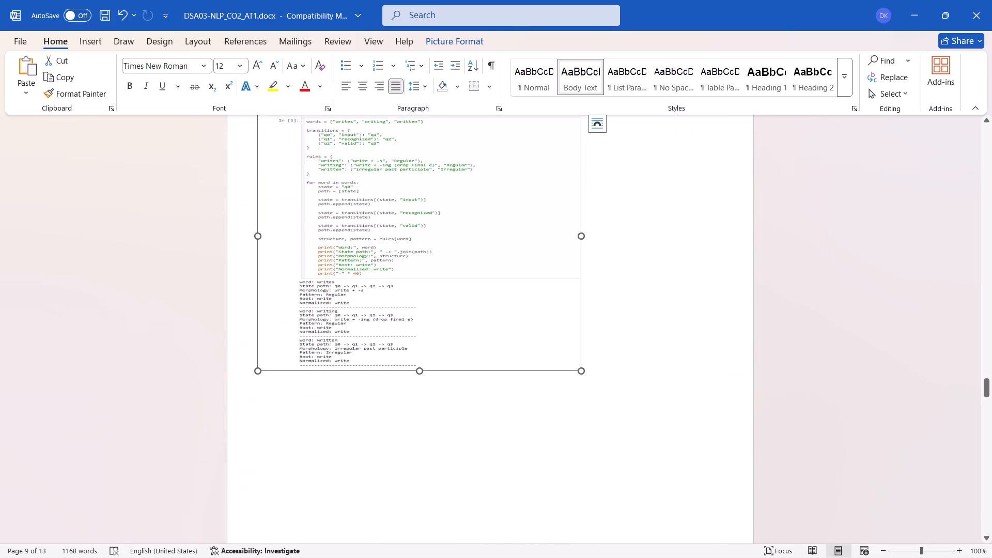
drag(420, 369, 425, 324)
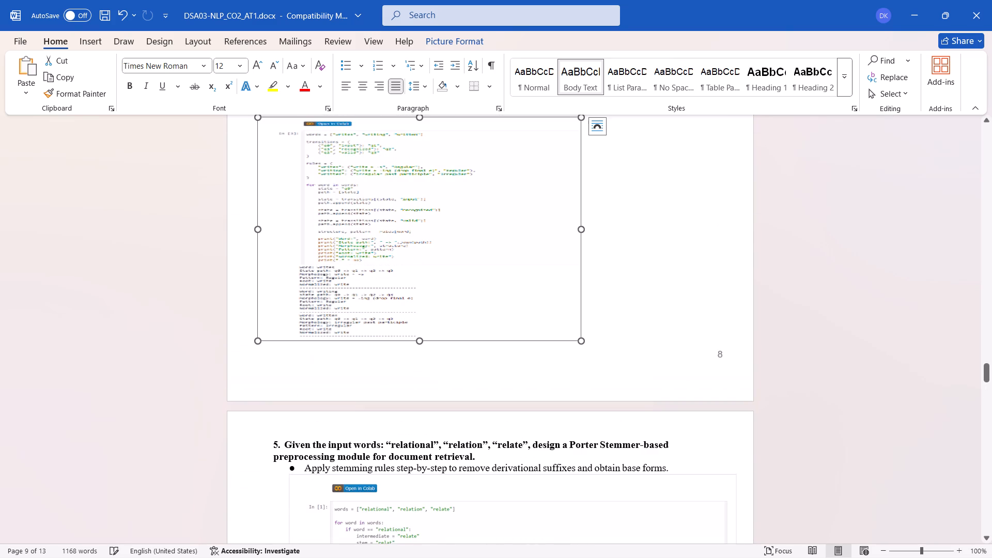
Slightly increase the height of the finite-state transitions screenshot while keeping it on page 8.
scroll(425, 324, down, 1)
scroll(425, 324, up, 2)
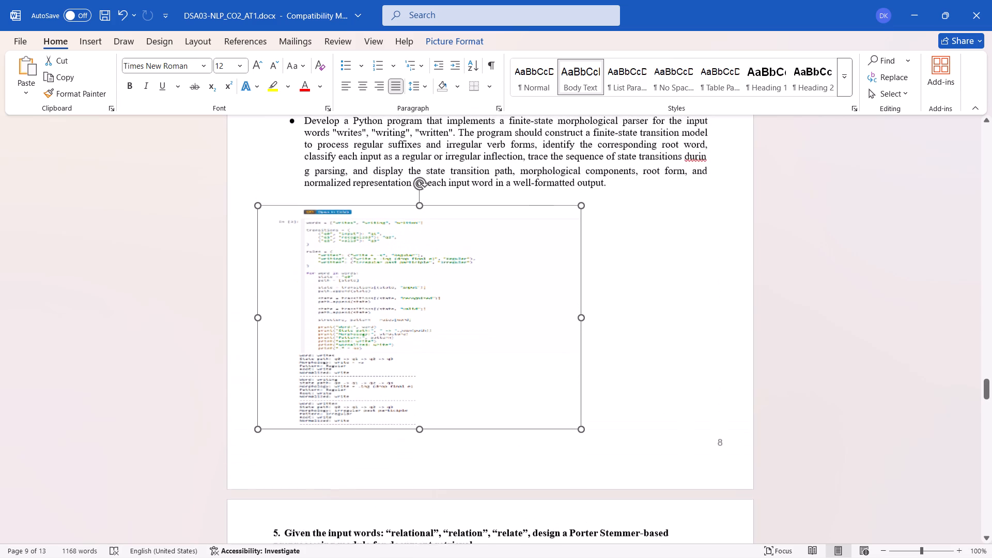
drag(421, 428, 421, 443)
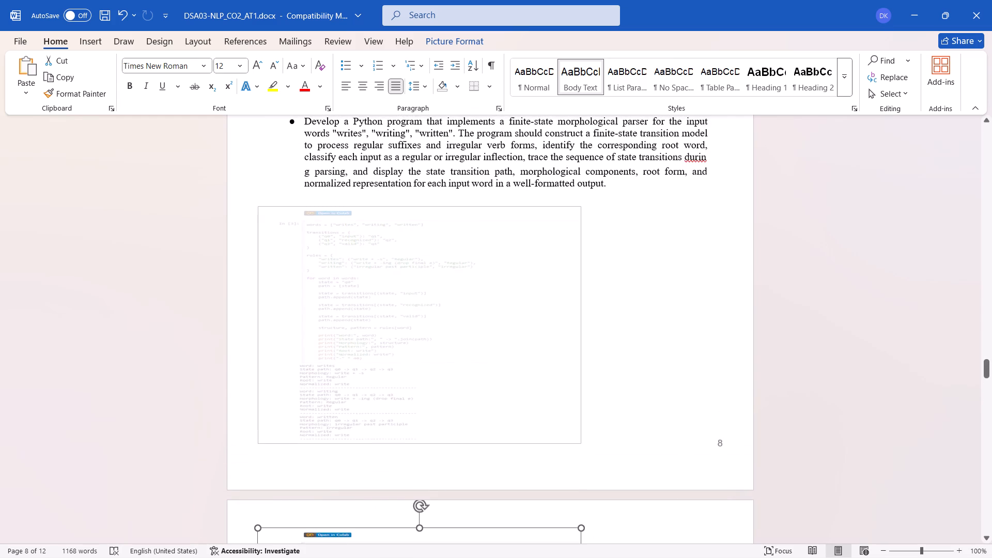
drag(421, 443, 421, 434)
Reduce the height of the morphology rules code screenshot at the top of page 8 to free space below.
scroll(460, 277, up, 1)
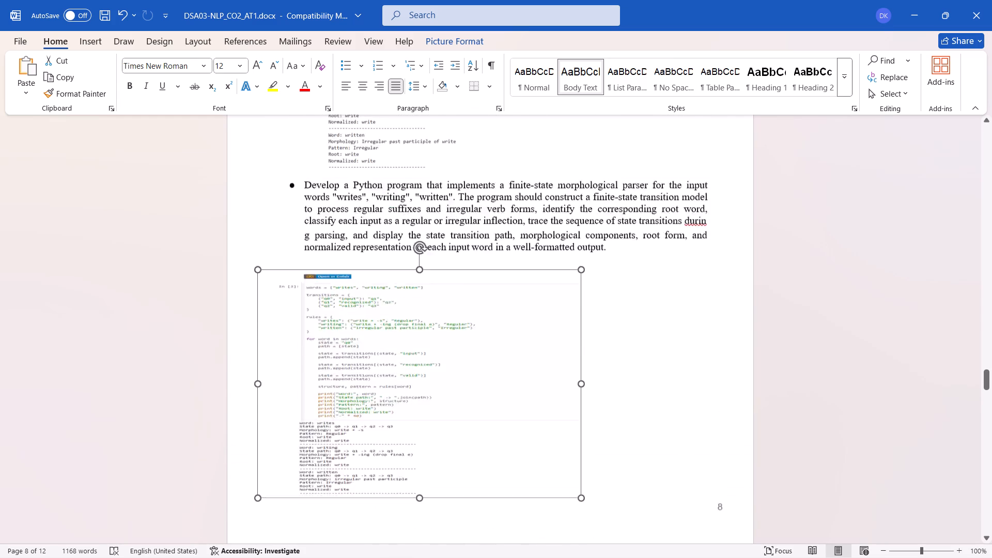
scroll(460, 277, up, 1)
click(460, 277)
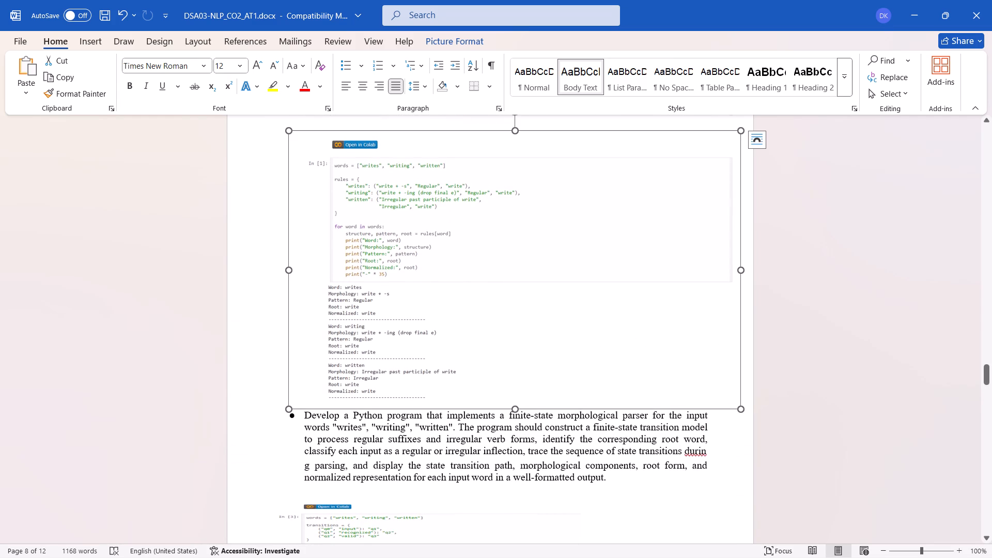
drag(514, 409, 514, 394)
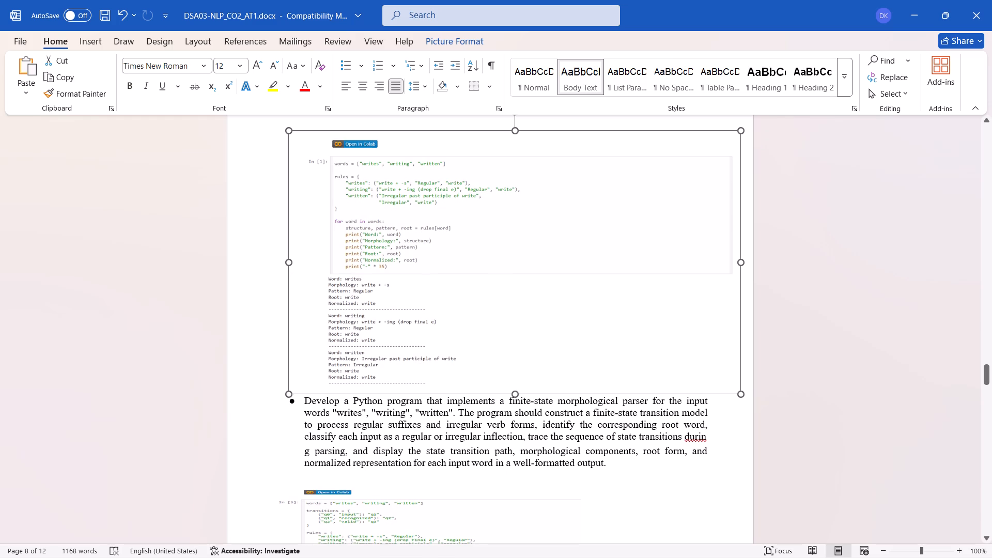
drag(514, 394, 514, 391)
Increase the height of the finite-state transitions screenshot to fill the freed space at the bottom of page 8.
scroll(514, 391, down, 1)
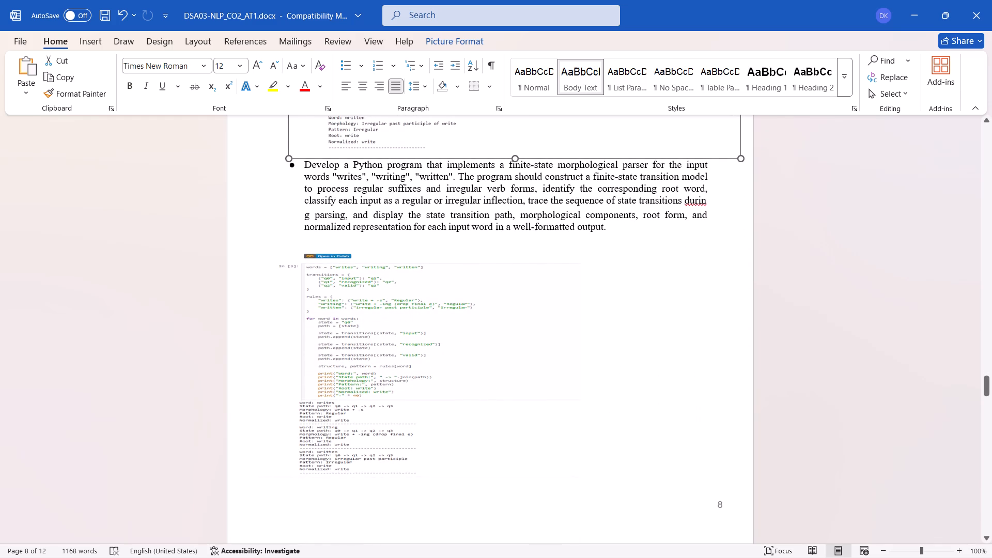
click(488, 386)
drag(422, 477, 424, 502)
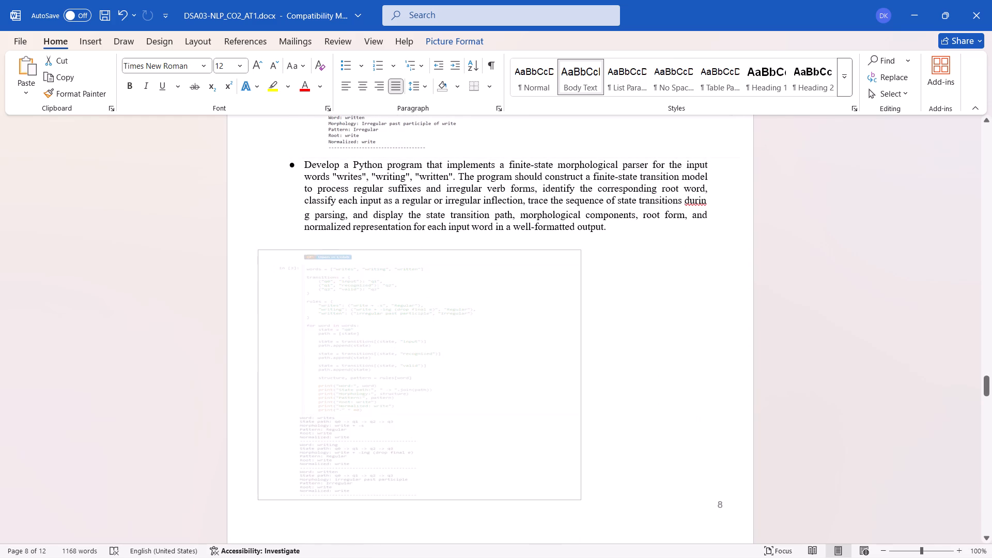
drag(424, 502, 424, 498)
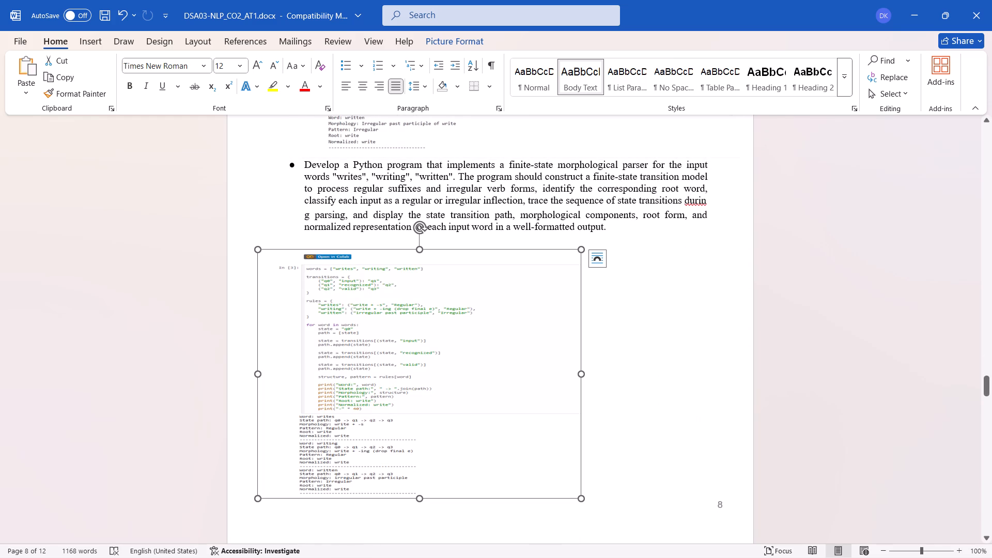
Examine the page breaks from question 5 through the GitHub link section and rubric tables to the document's end.
scroll(566, 378, down, 3)
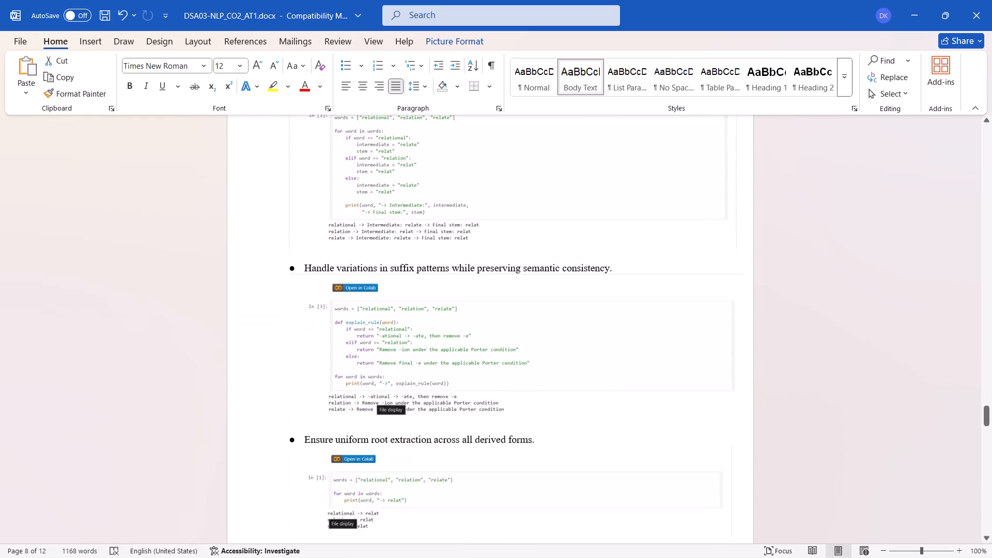
scroll(566, 378, down, 2)
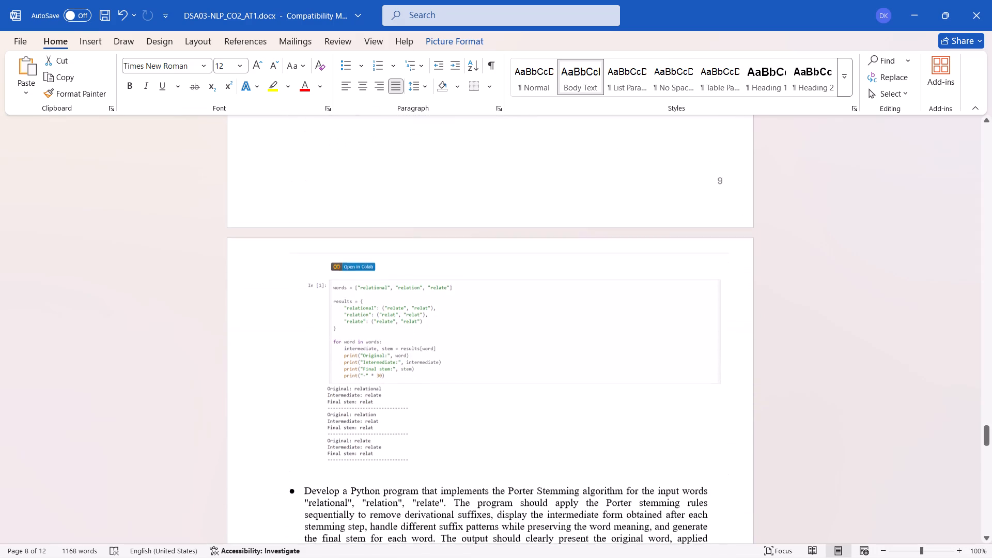
scroll(566, 378, down, 3)
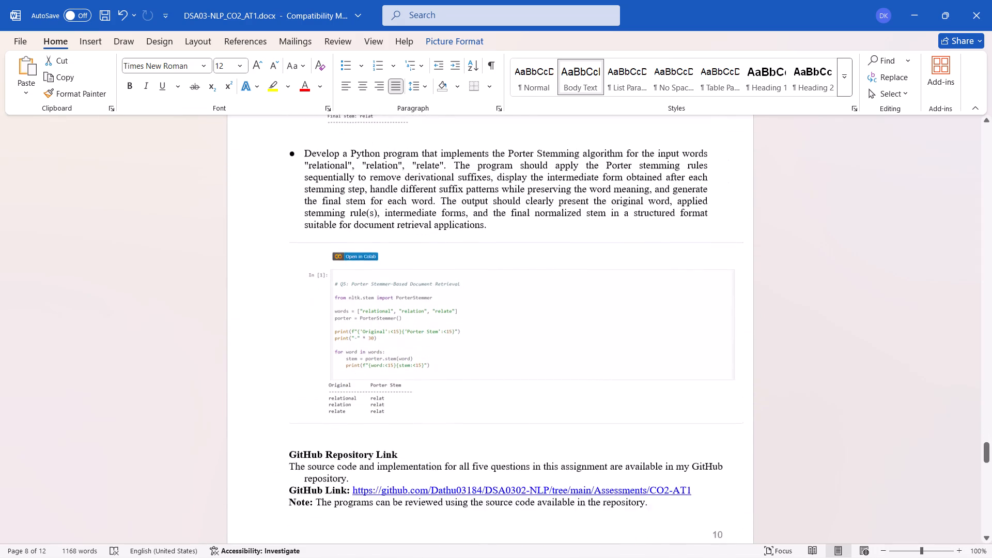
scroll(566, 378, down, 5)
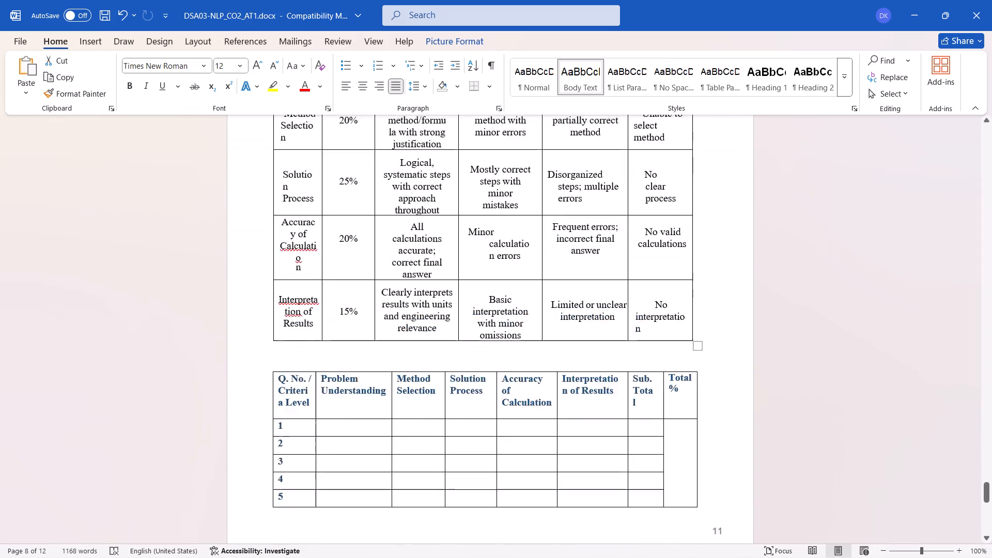
scroll(566, 378, down, 4)
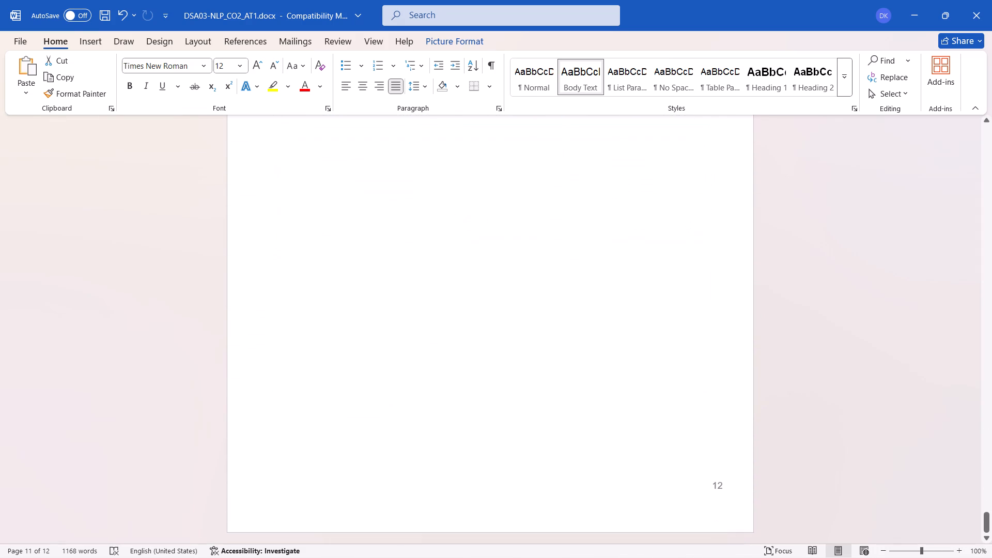
Save the document as the PDF DSA03-NLP_CO2_AT1.pdf in the Assessments folder inside NLP on the Desktop.
click(25, 41)
click(47, 236)
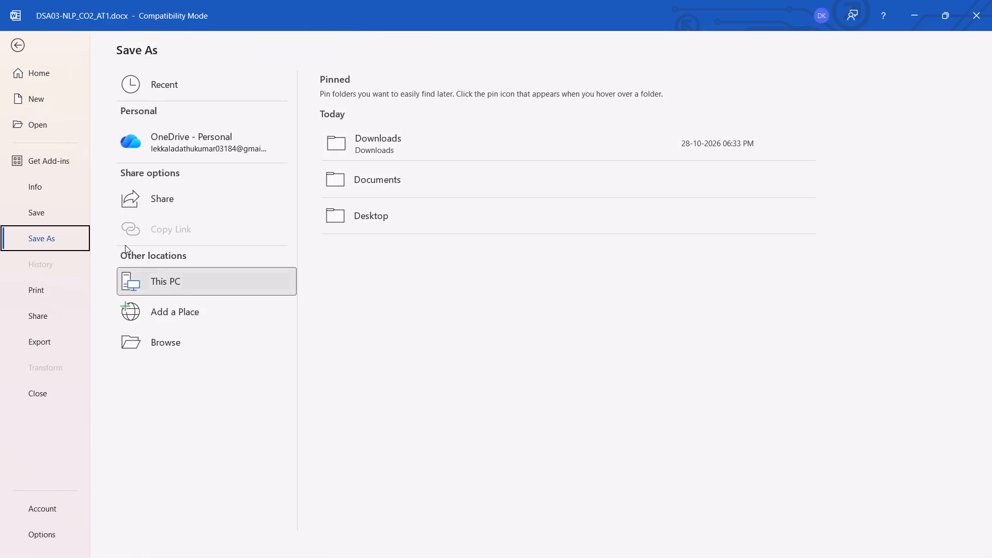
click(185, 284)
double_click(343, 214)
scroll(169, 151, down, 1)
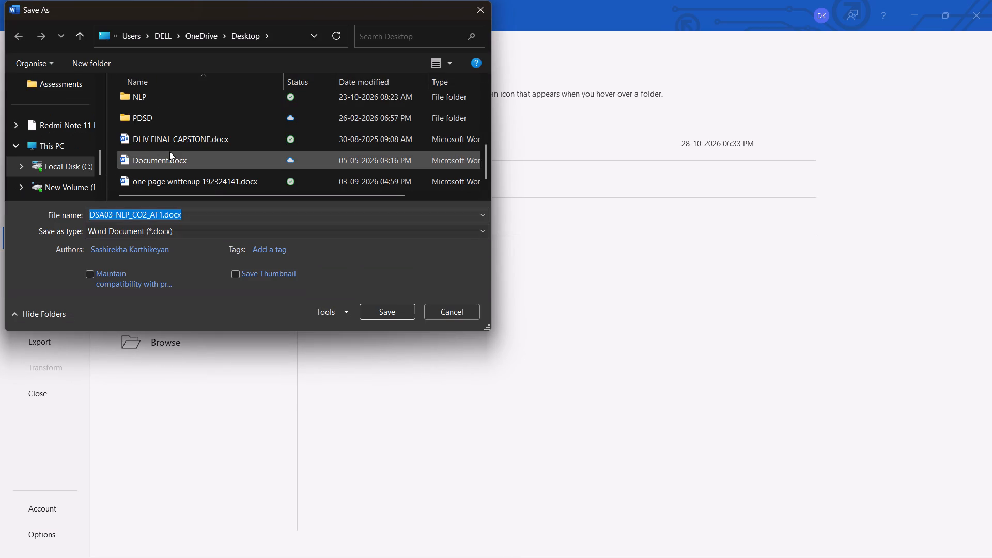
double_click(158, 100)
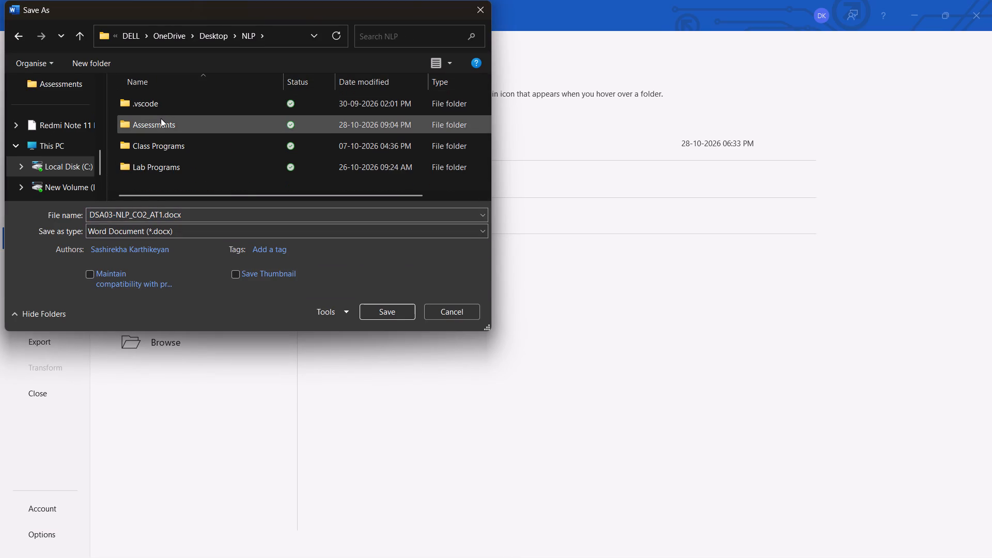
double_click(161, 118)
click(183, 211)
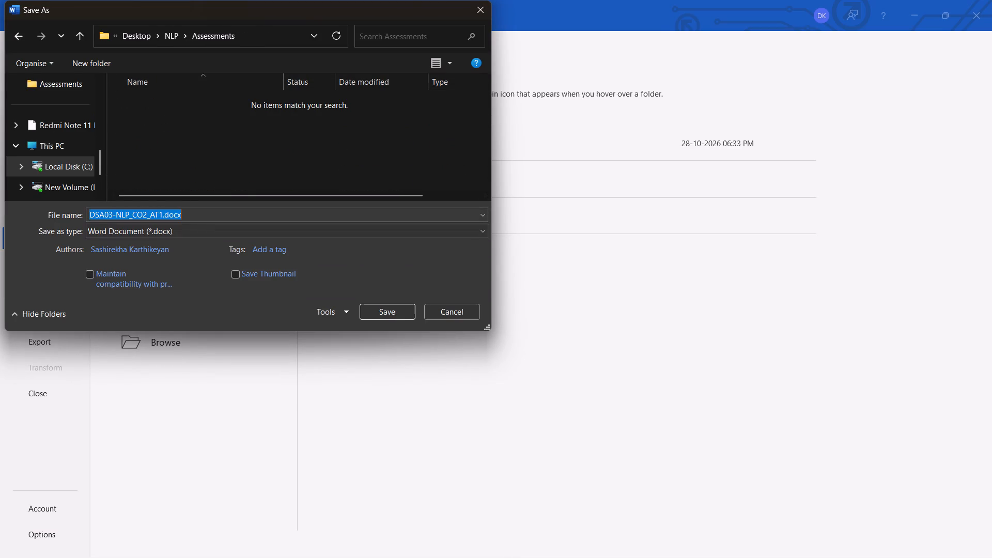
click(185, 215)
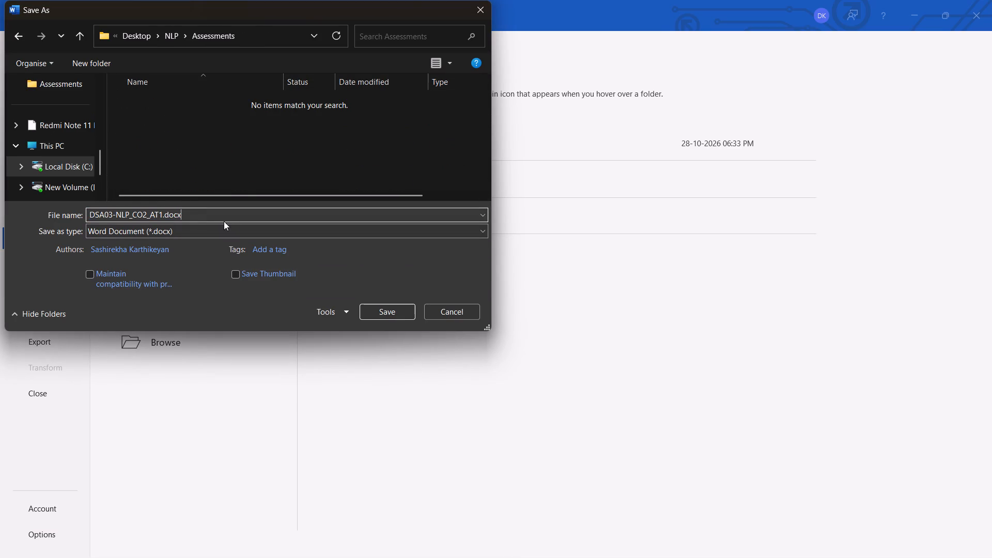
click(224, 221)
click(221, 229)
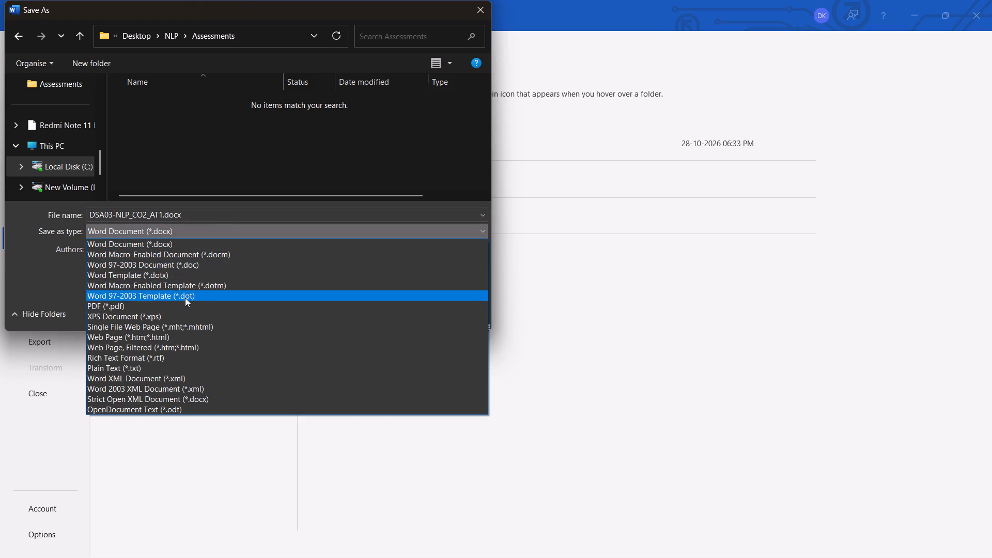
click(176, 308)
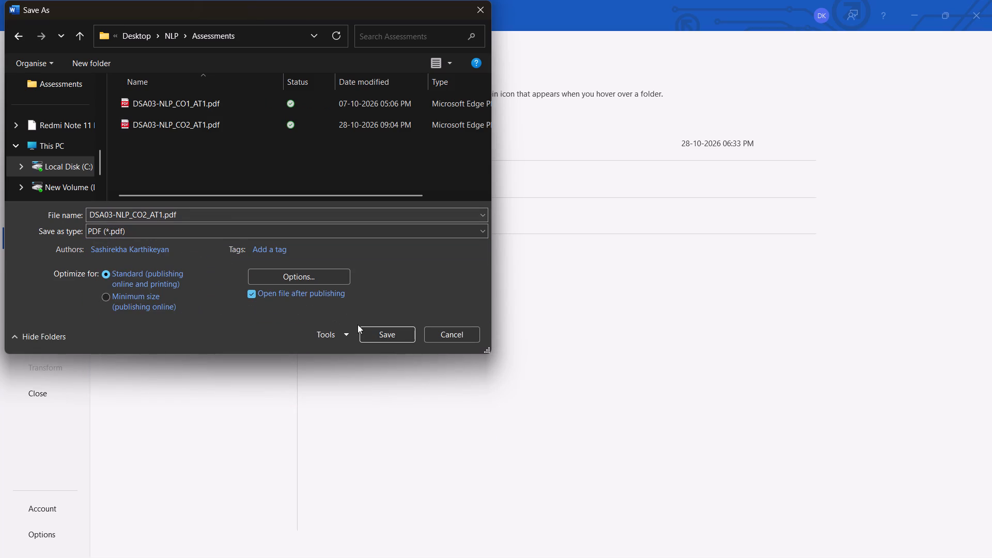
click(384, 333)
Examine the exported PDF from page 1 through page 12, checking screenshots, page breaks, the GitHub link section and the rubric tables.
click(484, 318)
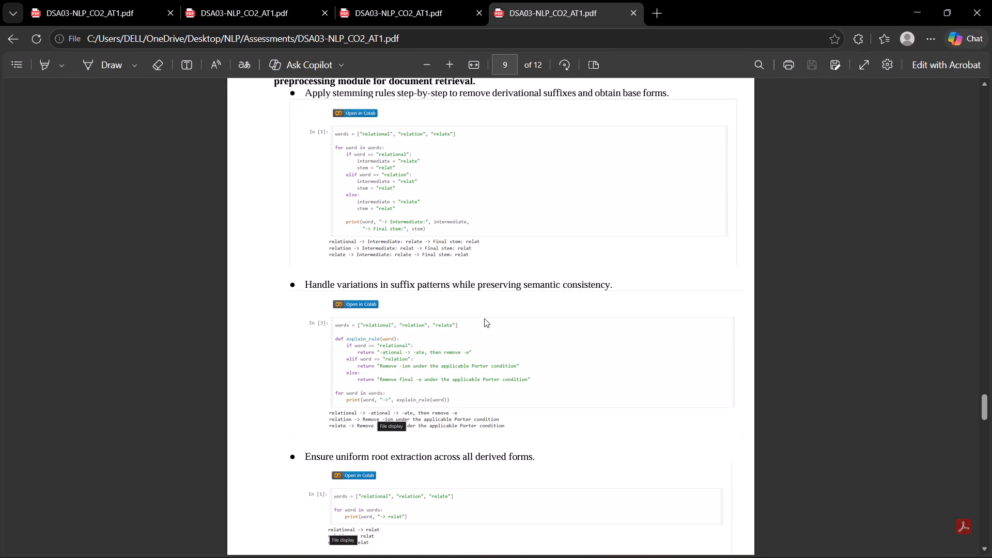
scroll(484, 318, up, 20)
scroll(484, 318, up, 16)
scroll(484, 318, down, 1)
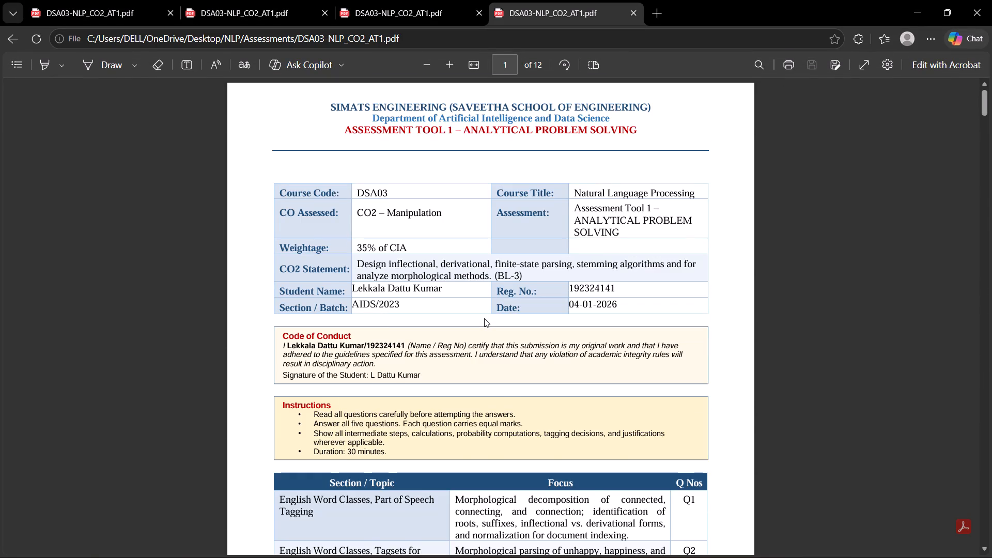
scroll(484, 318, down, 1)
scroll(484, 318, up, 4)
scroll(484, 318, down, 2)
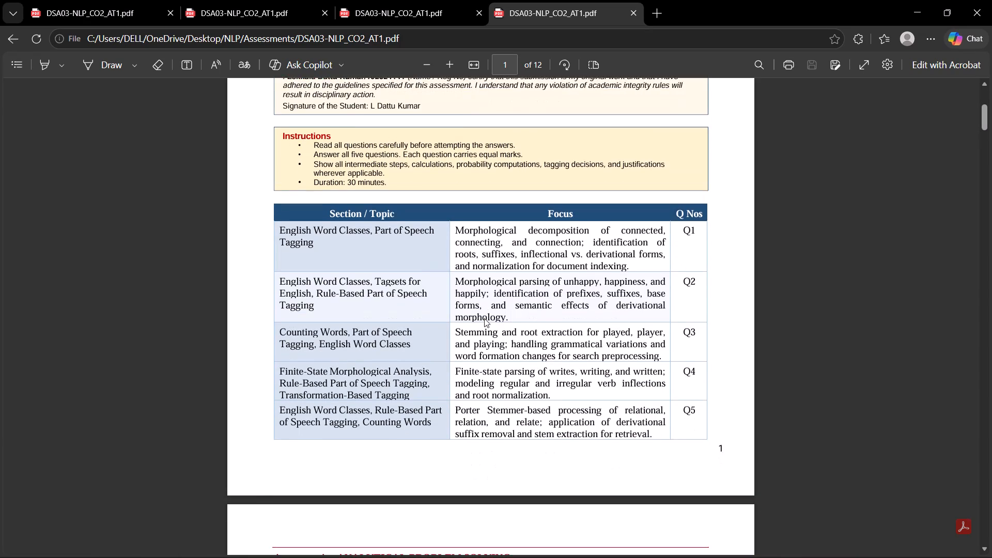
scroll(484, 318, down, 4)
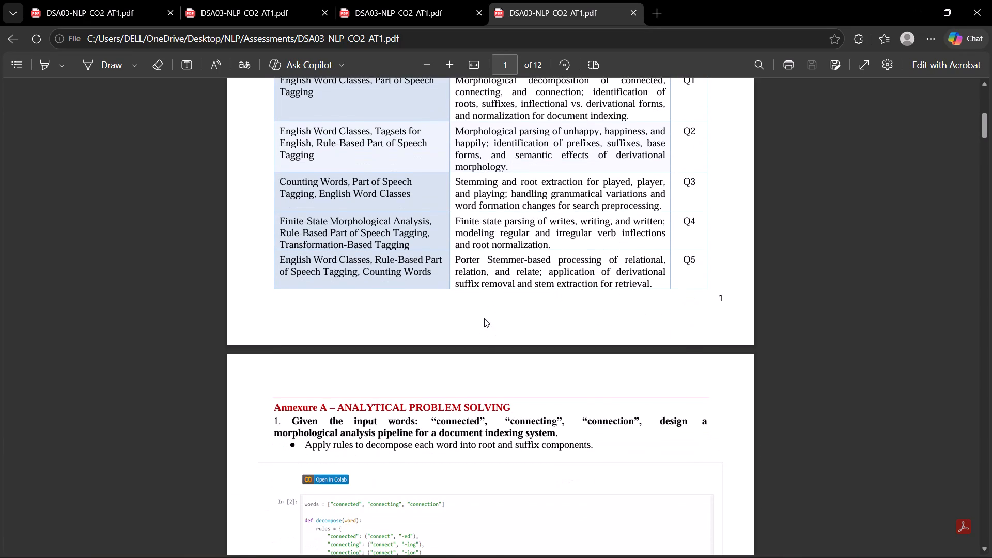
scroll(484, 318, down, 1)
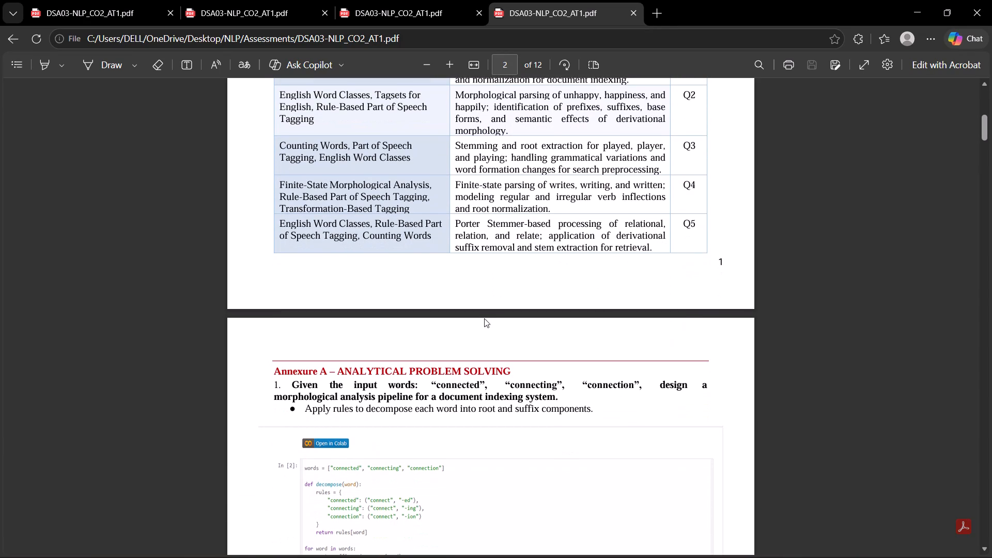
scroll(484, 318, down, 2)
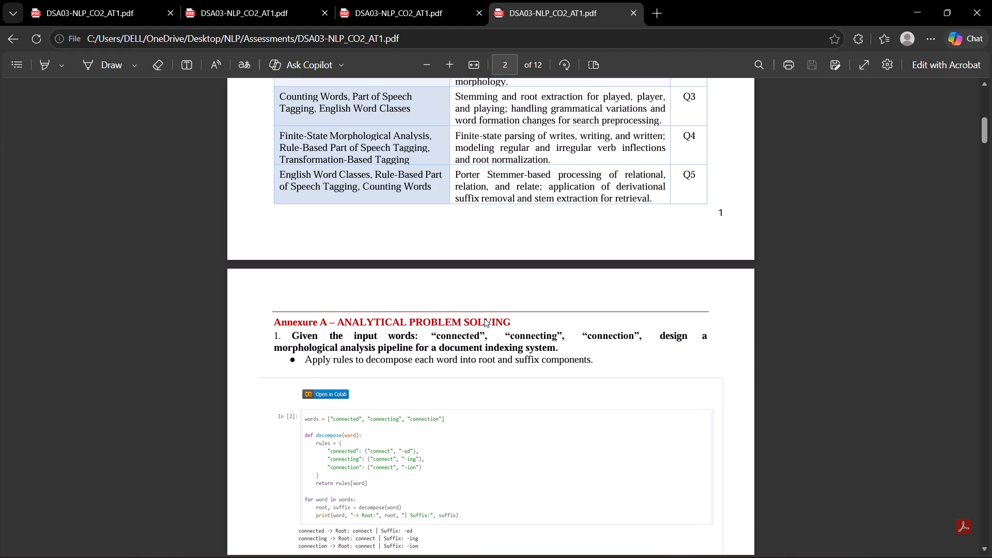
scroll(484, 318, down, 2)
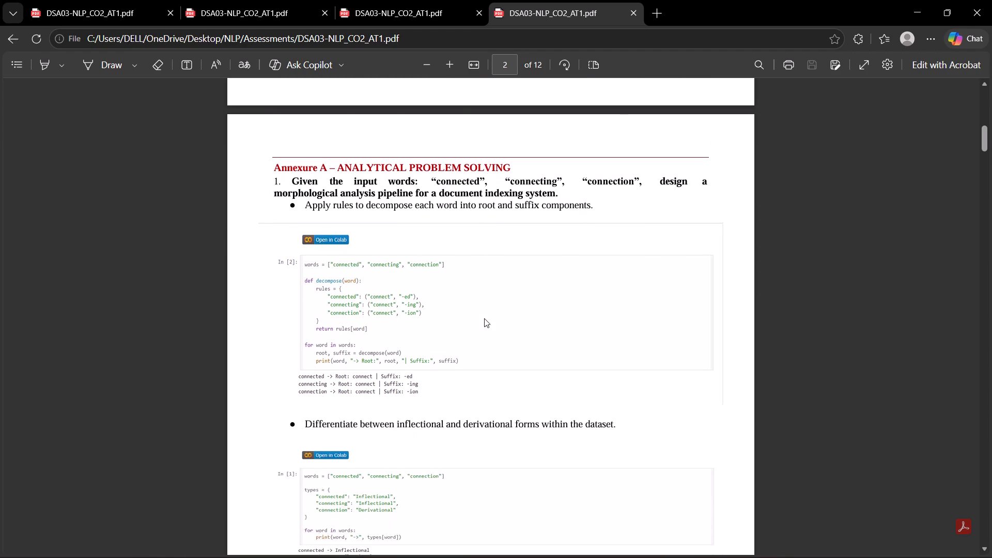
scroll(484, 318, down, 4)
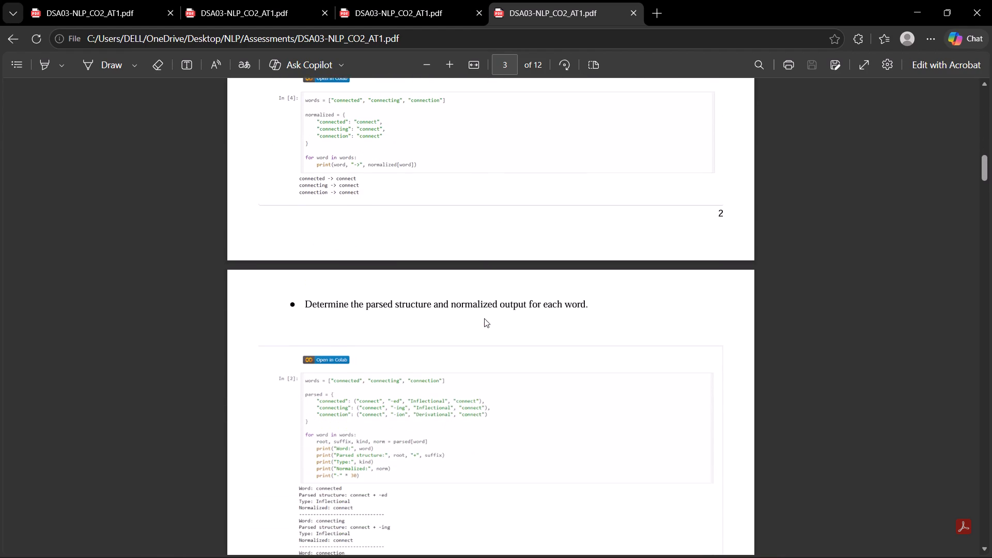
scroll(484, 318, down, 4)
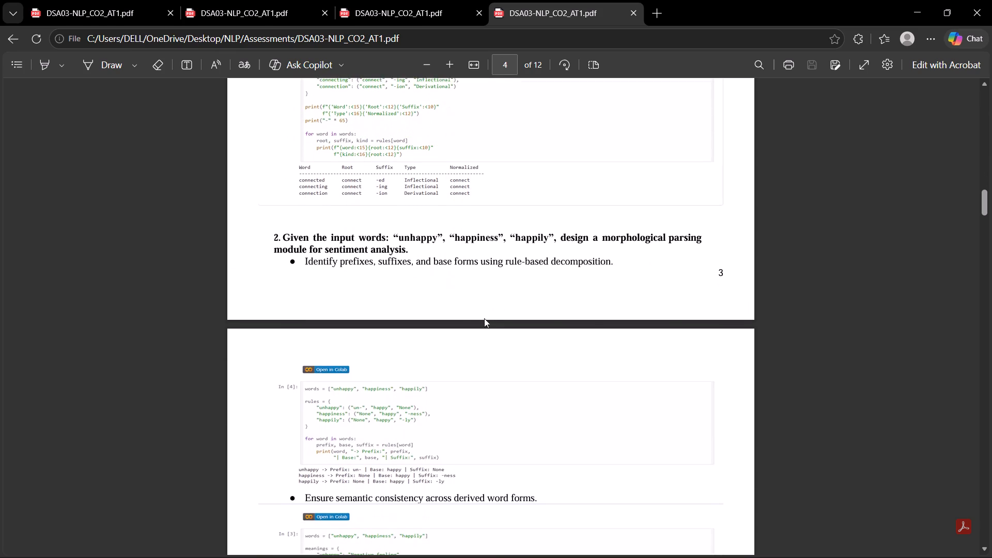
scroll(484, 318, down, 4)
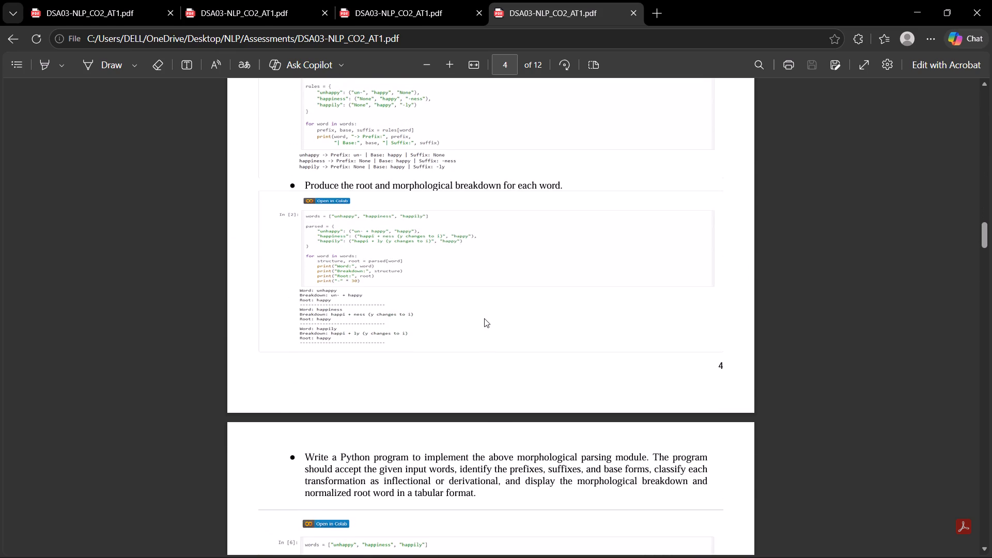
scroll(484, 318, down, 4)
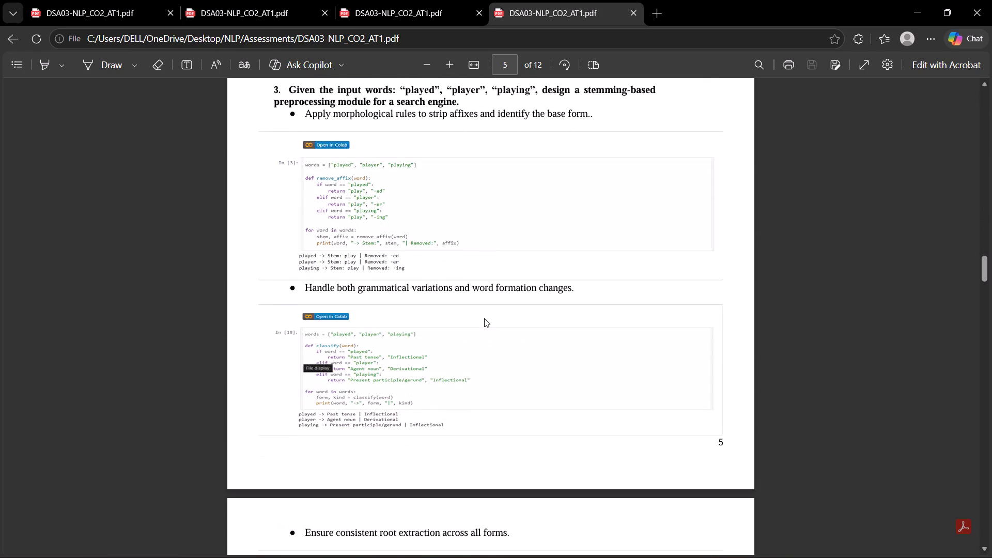
scroll(484, 318, down, 3)
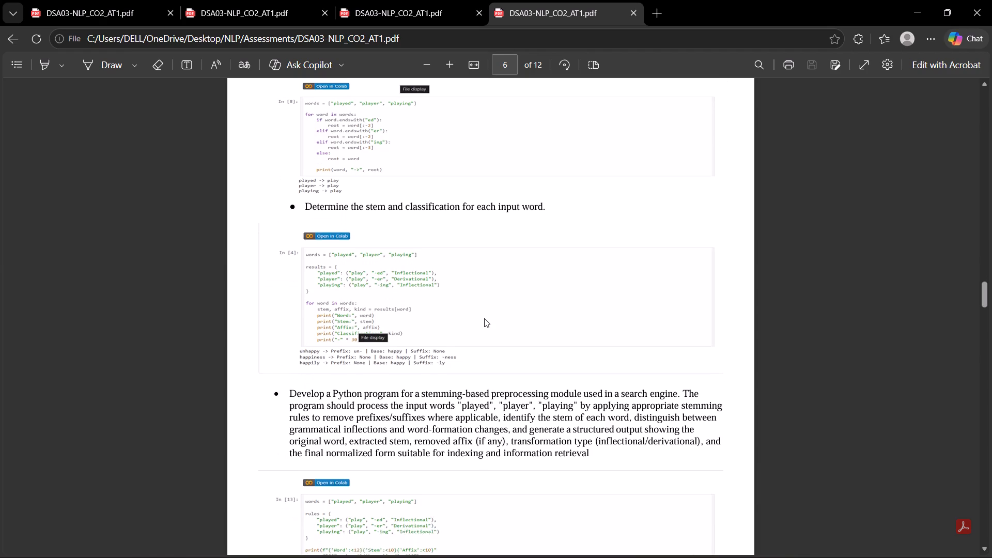
scroll(484, 318, down, 2)
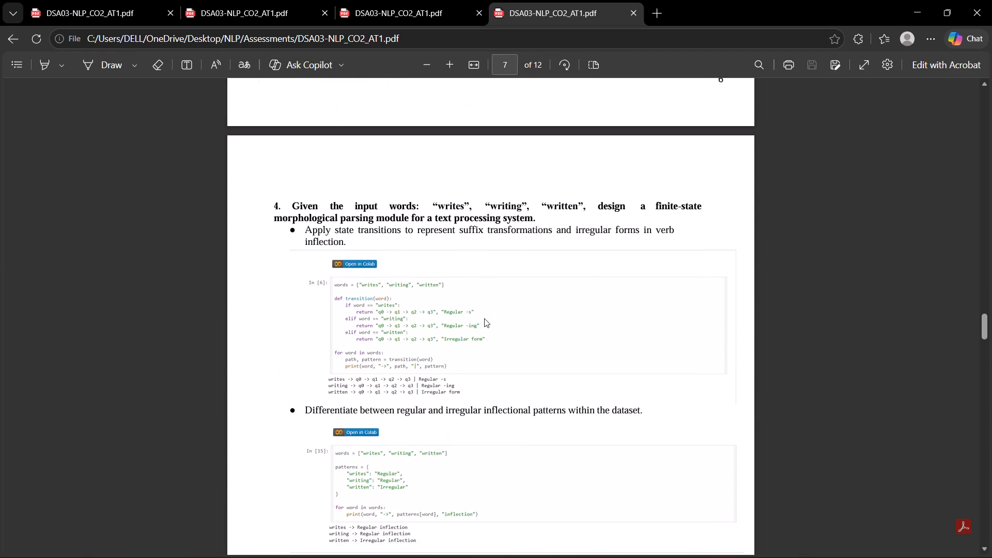
scroll(484, 318, down, 3)
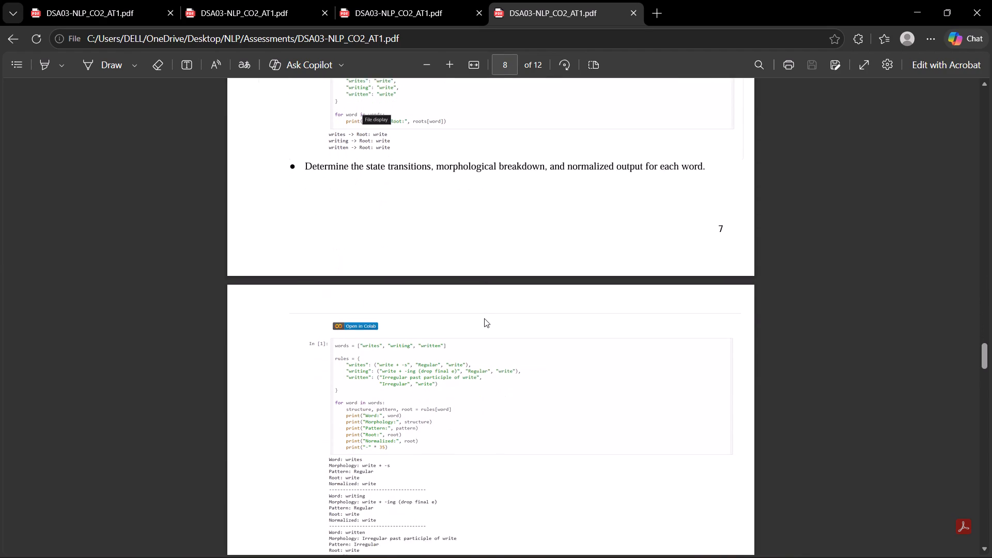
scroll(484, 318, down, 3)
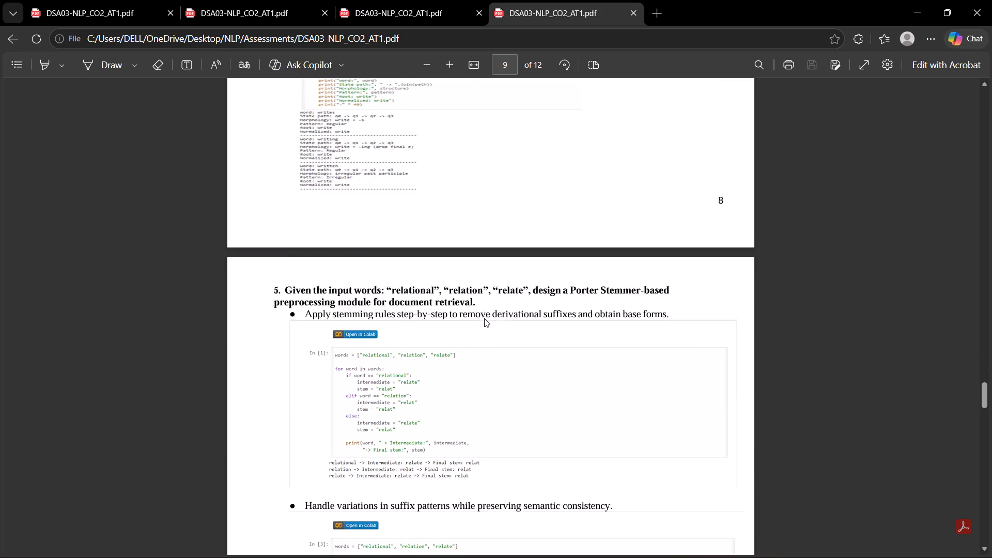
scroll(484, 318, down, 5)
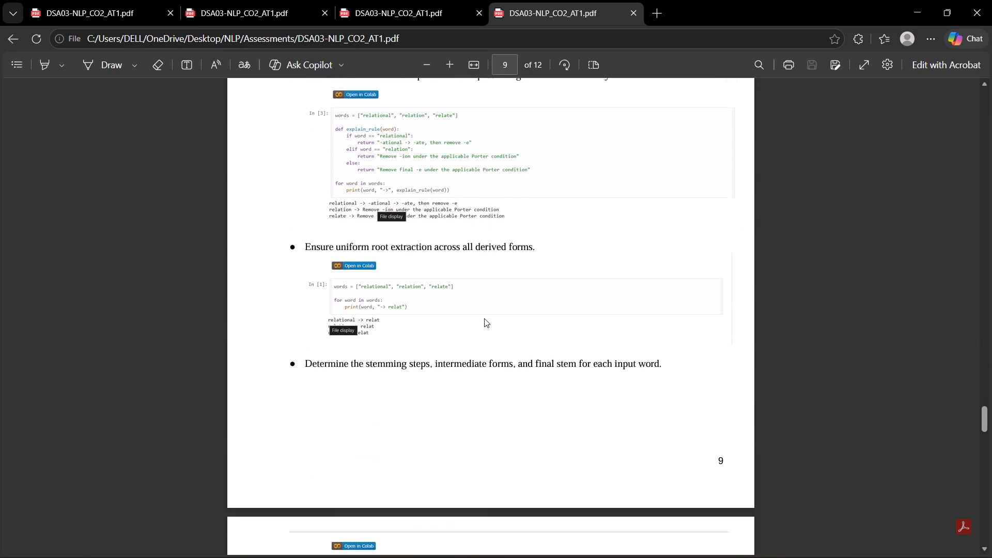
scroll(484, 318, down, 3)
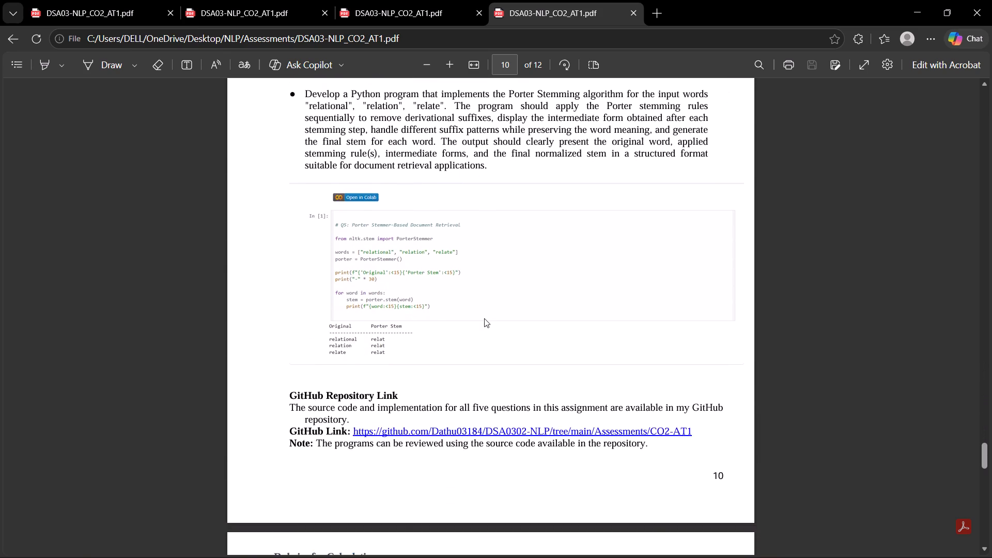
scroll(484, 318, down, 4)
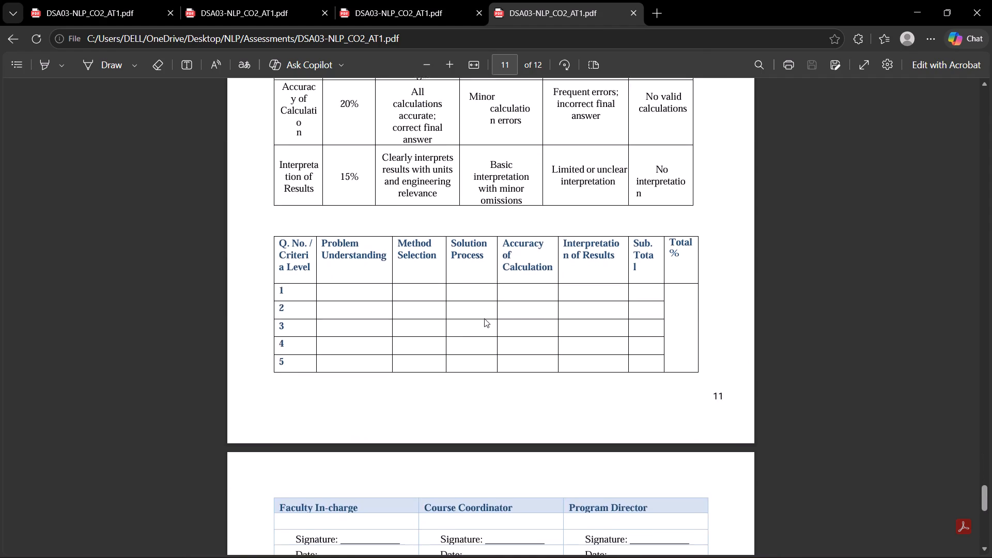
scroll(484, 318, down, 1)
scroll(484, 318, up, 1)
scroll(484, 318, down, 4)
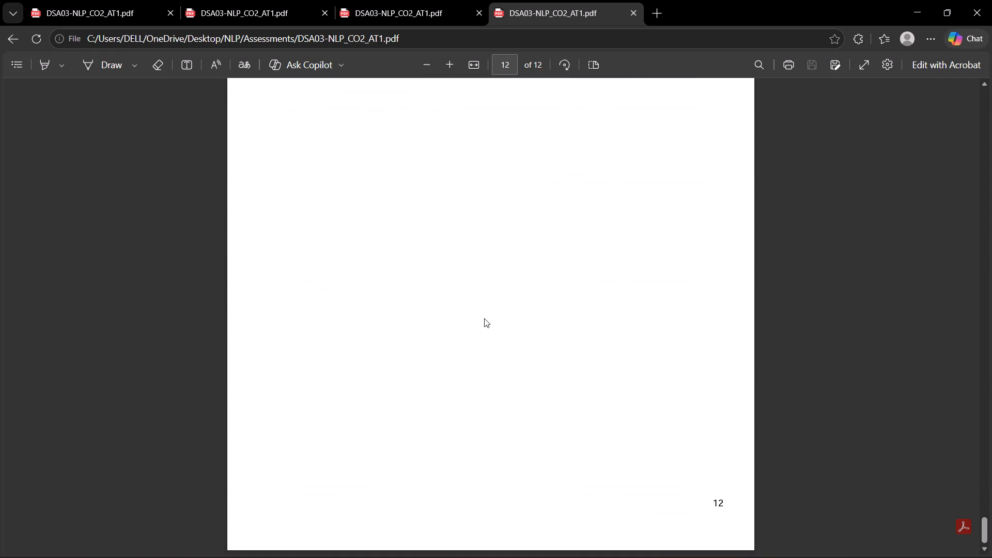
Close the browser window holding the open DSA03-NLP_CO2_AT1 PDF tabs.
click(991, 0)
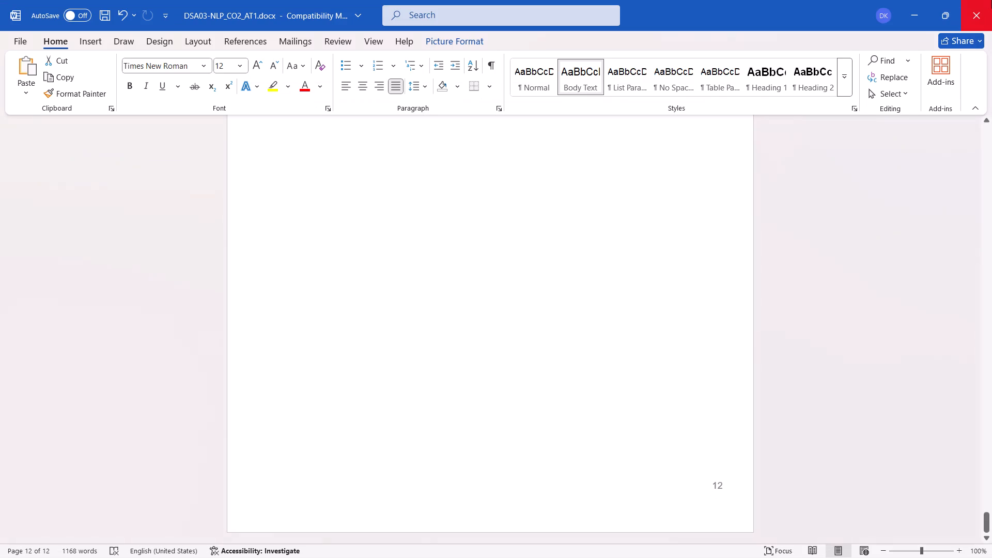
Close the DSA03-NLP_CO2_AT1 document in Word.
click(991, 0)
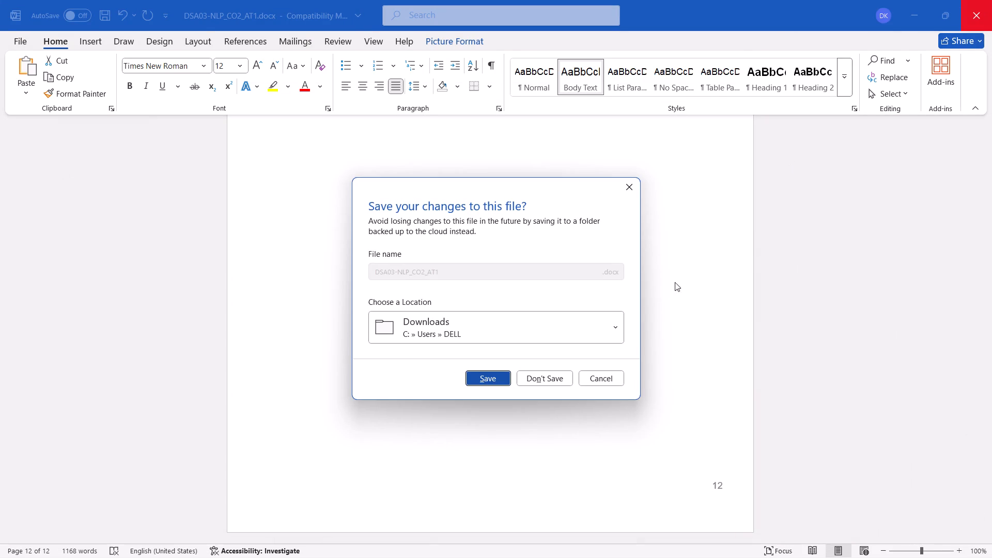
Discard the unsaved changes to the DSA03-NLP_CO2_AT1 Word document as it closes.
click(554, 372)
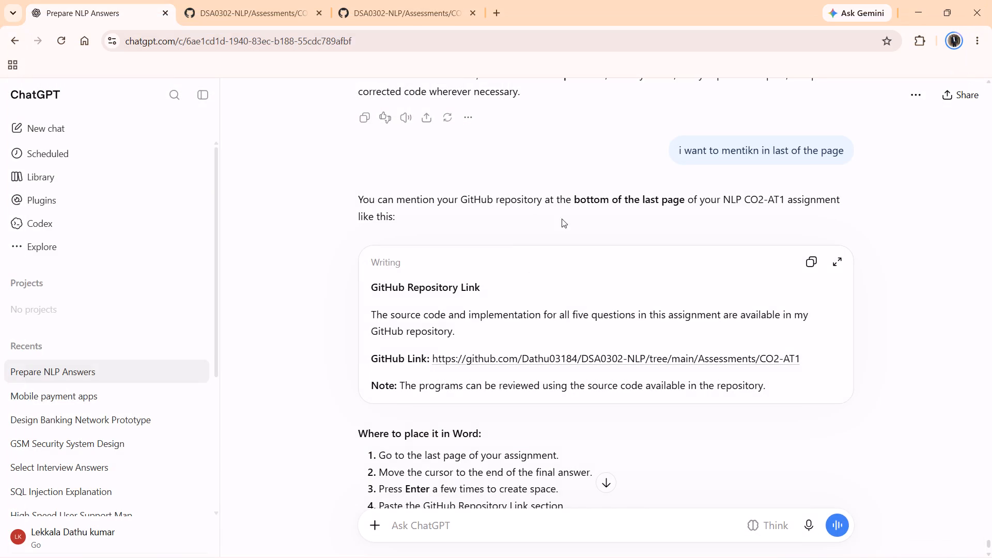
Check the open GitHub CO2-AT1 tabs, and close the browser window holding them and the ChatGPT conversation.
click(420, 22)
click(254, 0)
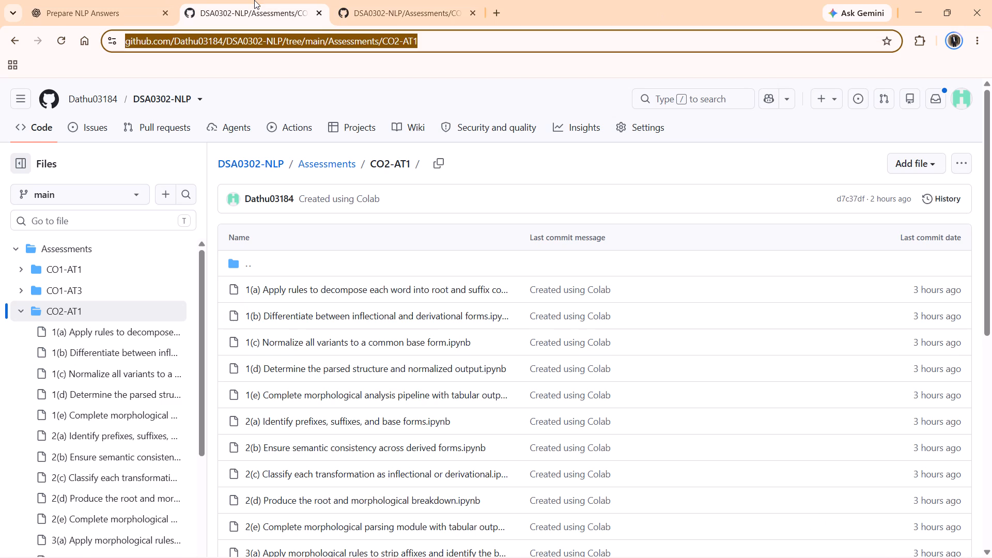
click(985, 4)
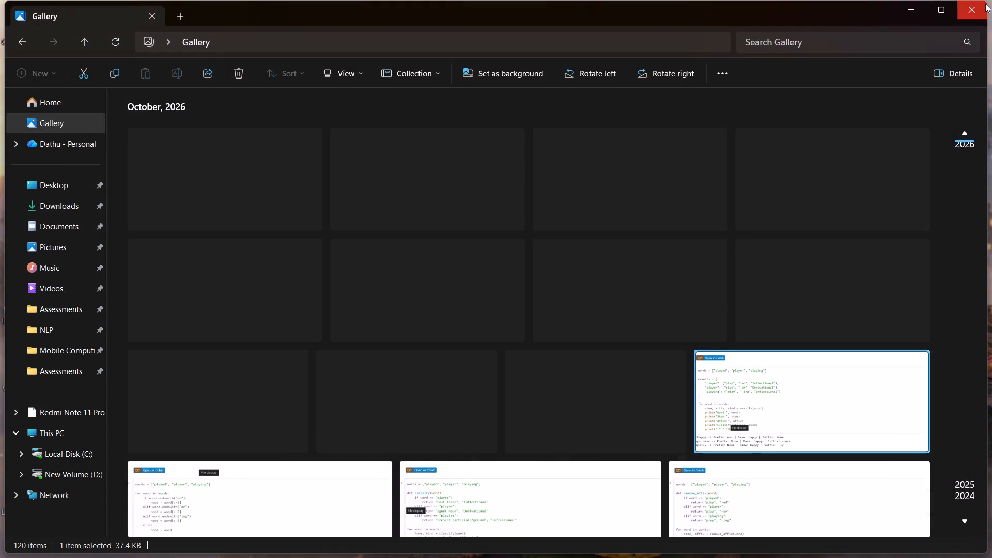
Close the File Explorer window showing the Gallery.
click(978, 4)
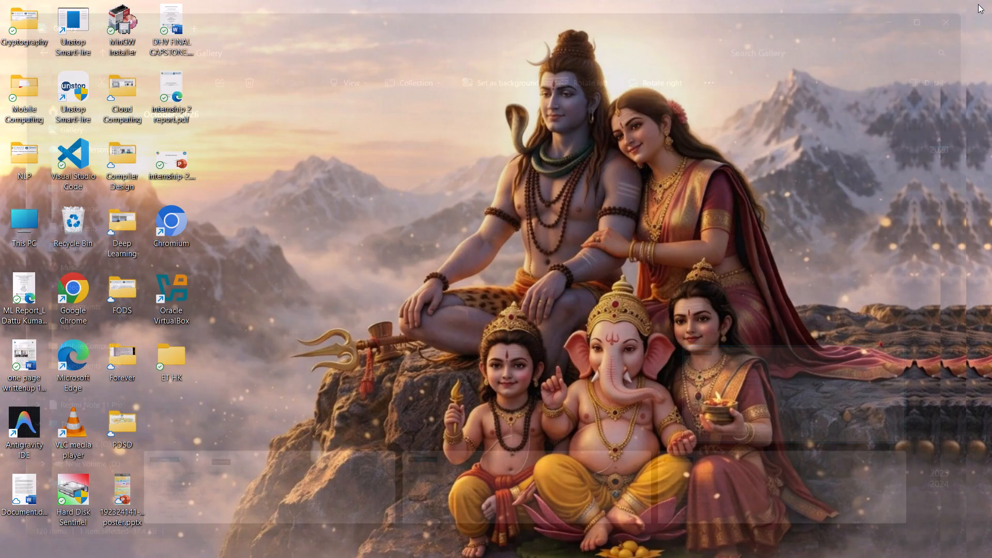
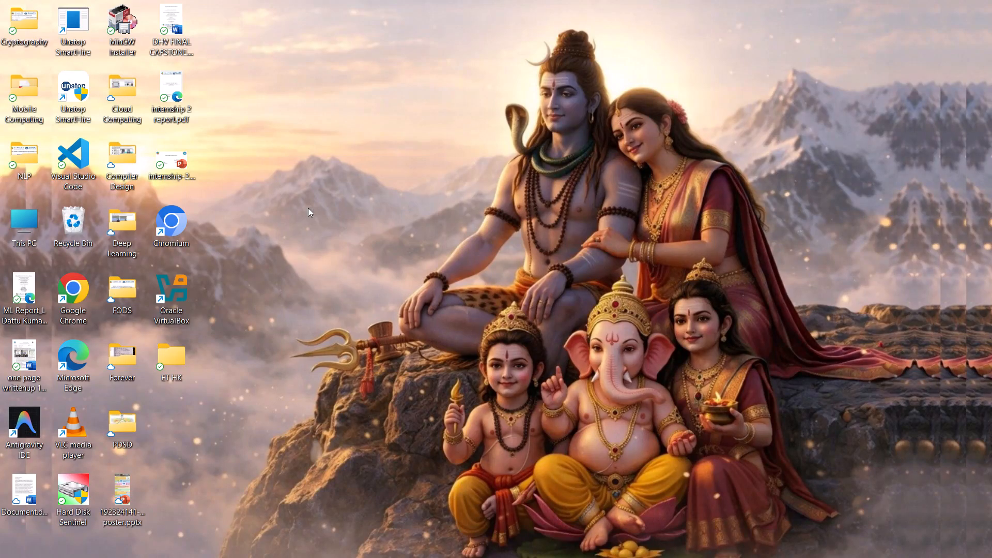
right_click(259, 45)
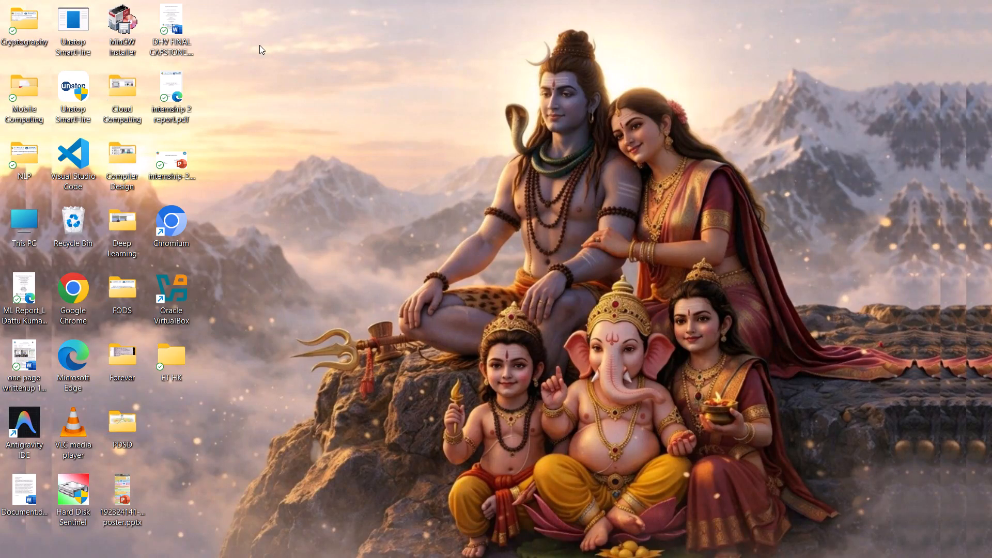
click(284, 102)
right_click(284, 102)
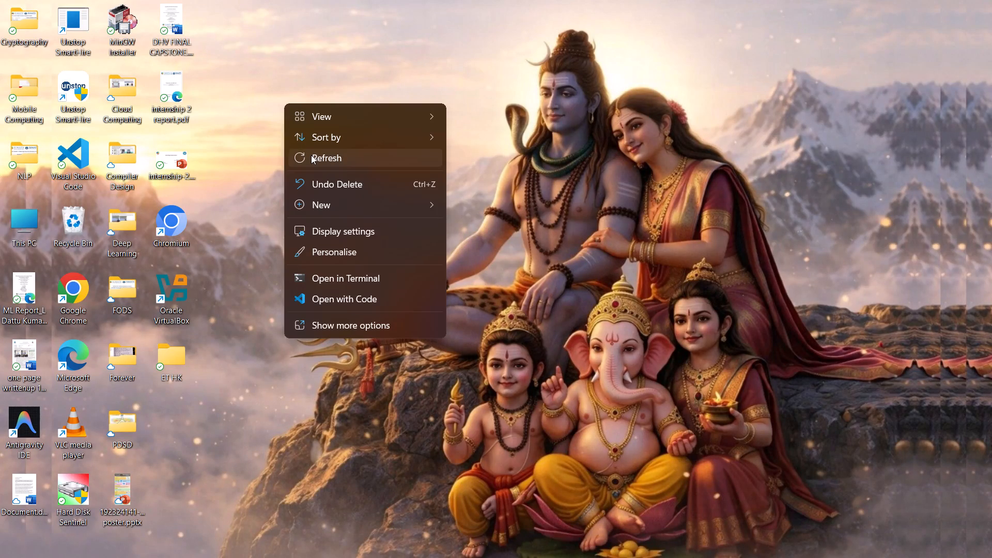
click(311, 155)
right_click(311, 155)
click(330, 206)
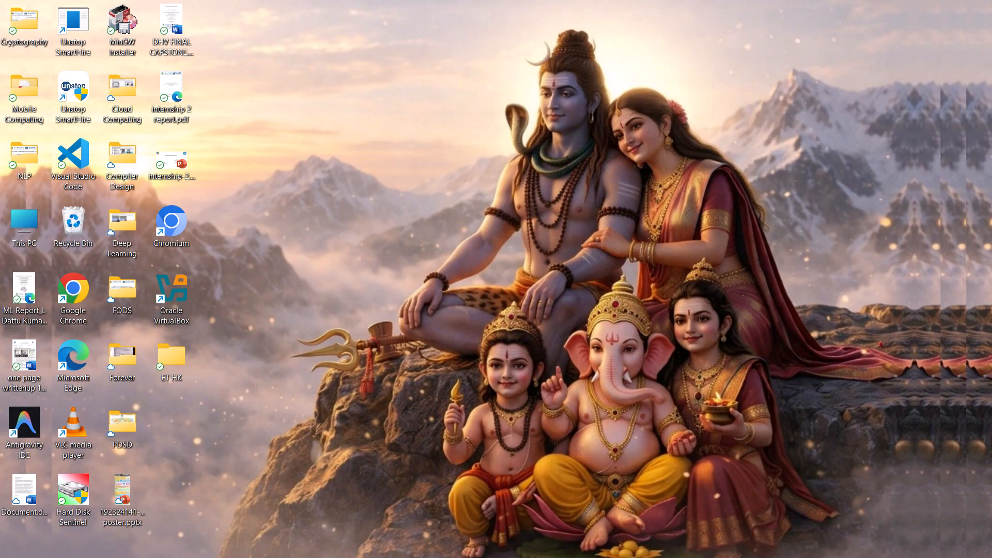
Open the application marked with a K.
click(371, 547)
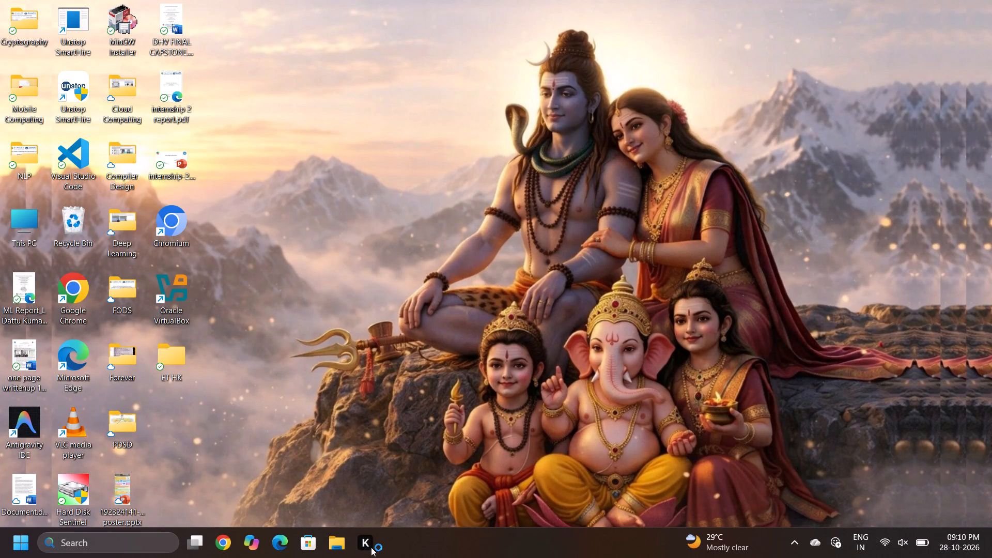
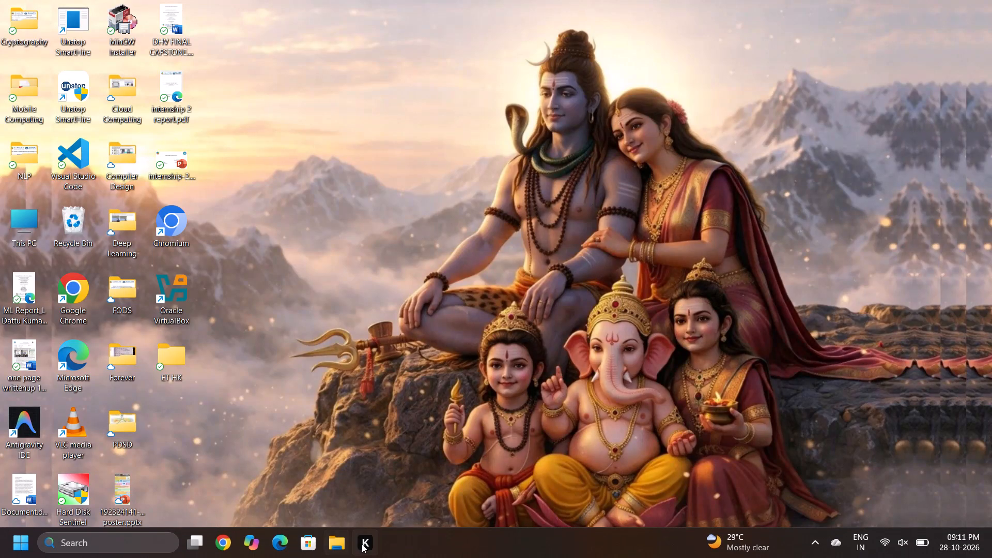
Switch from the Windows desktop to the application marked with a K.
click(362, 544)
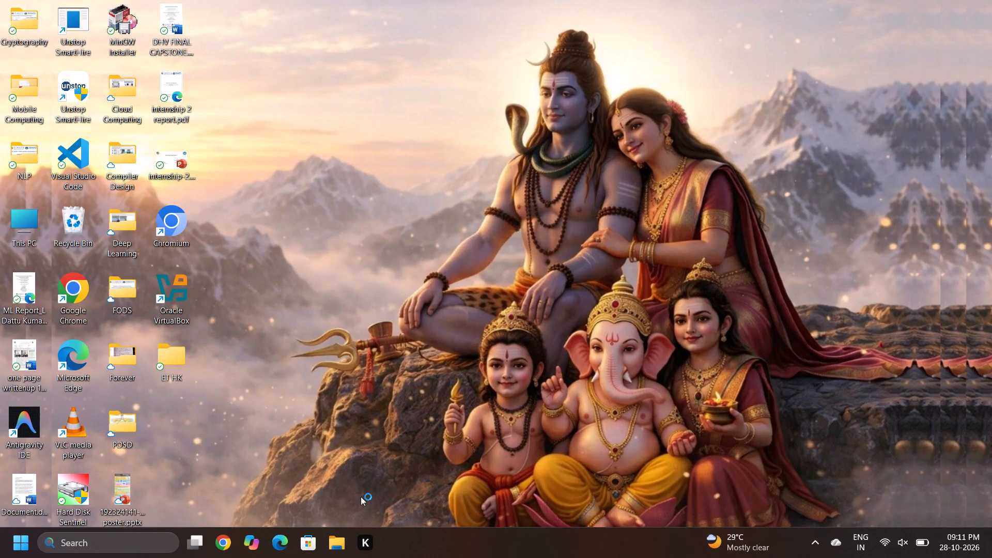
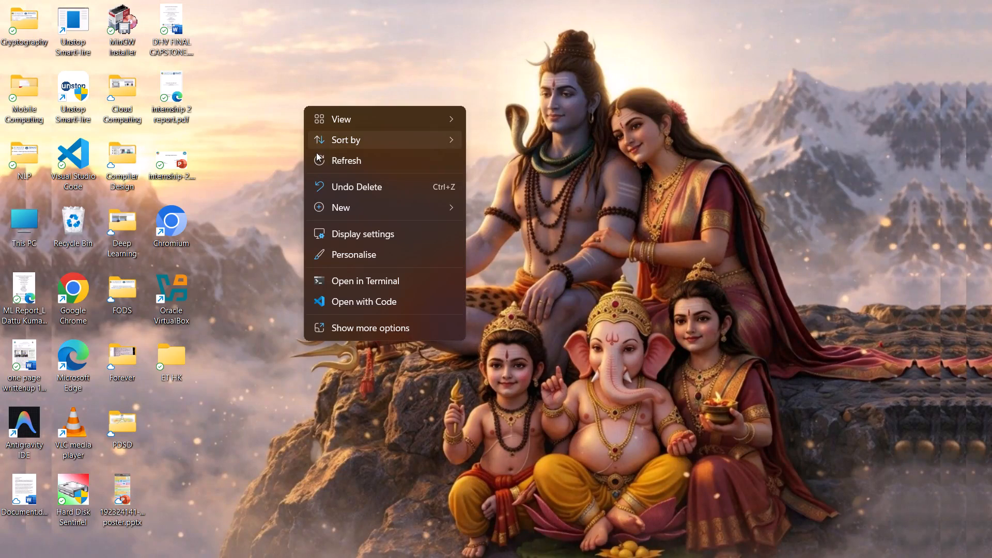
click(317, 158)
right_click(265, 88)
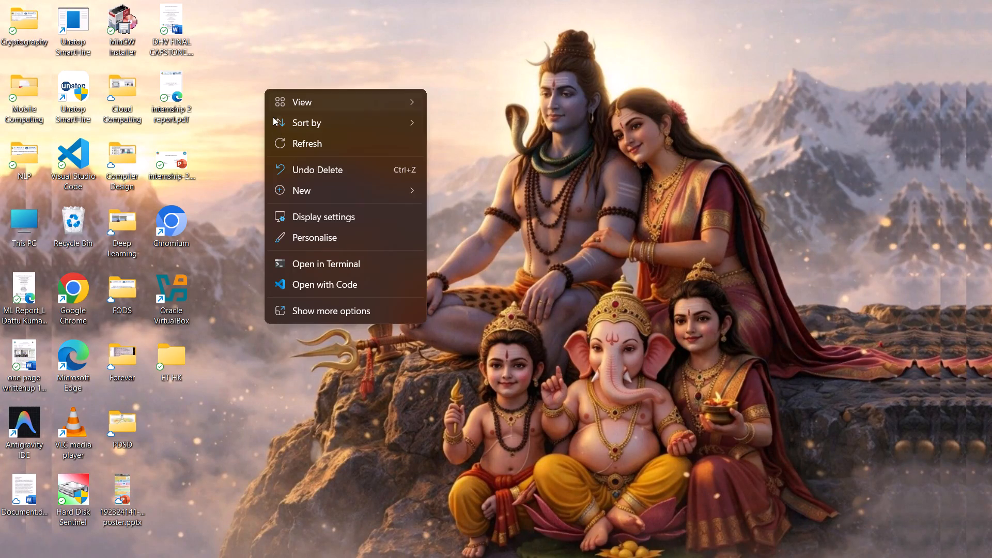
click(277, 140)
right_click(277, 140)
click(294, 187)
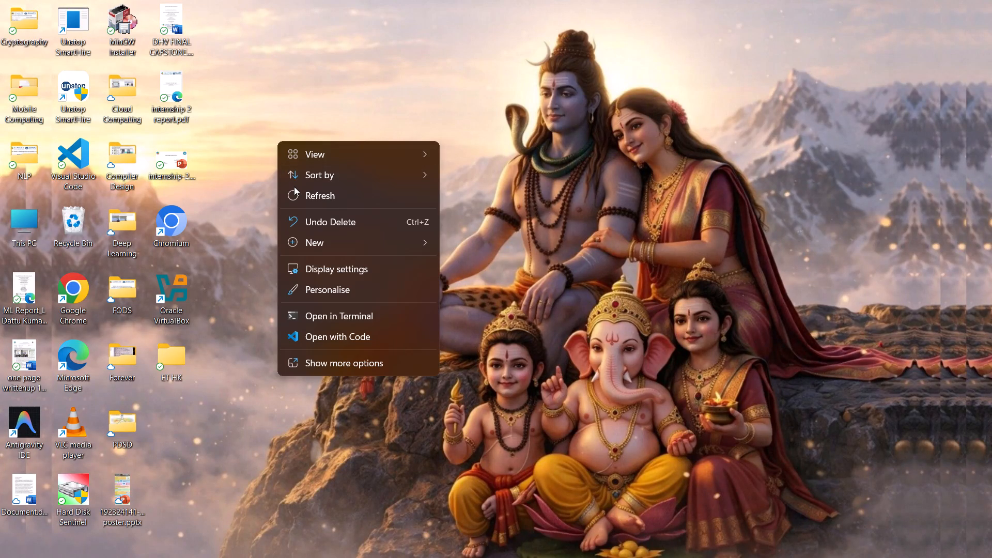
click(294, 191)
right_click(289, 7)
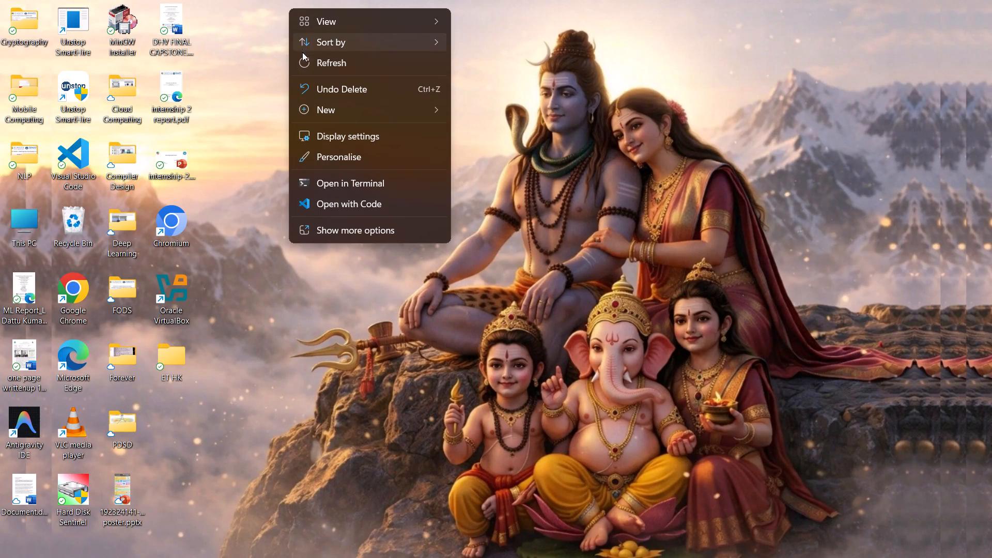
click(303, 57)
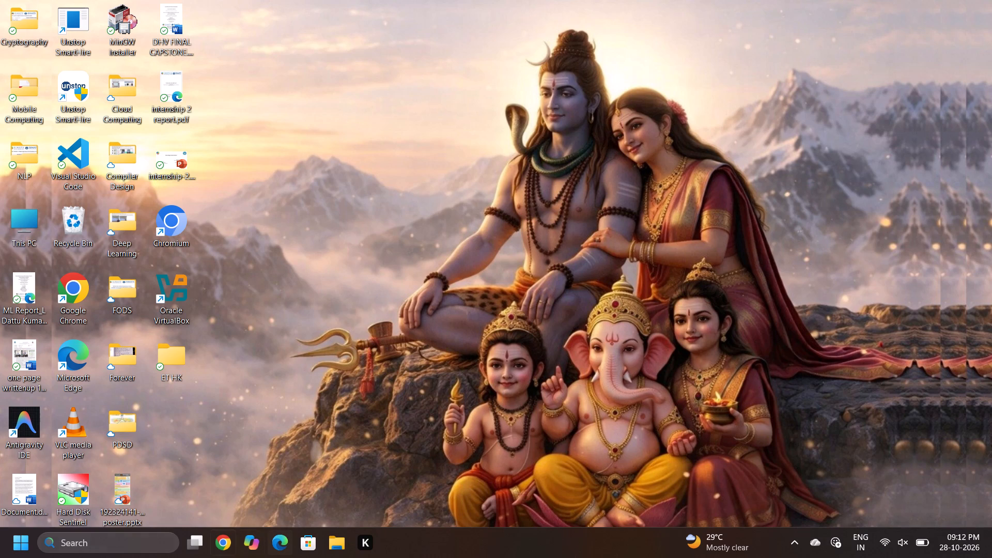
Shut down the Windows computer.
click(14, 539)
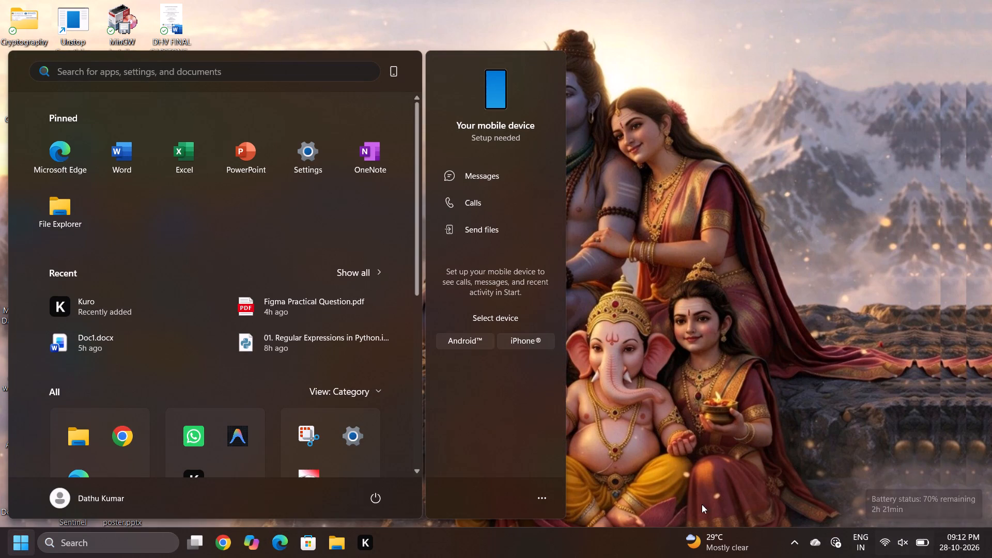
click(386, 494)
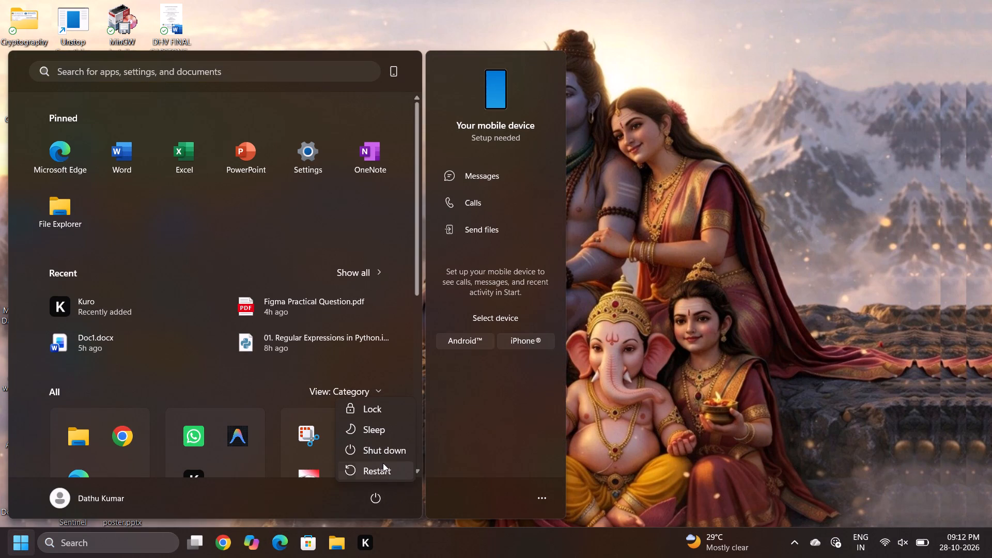
click(380, 451)
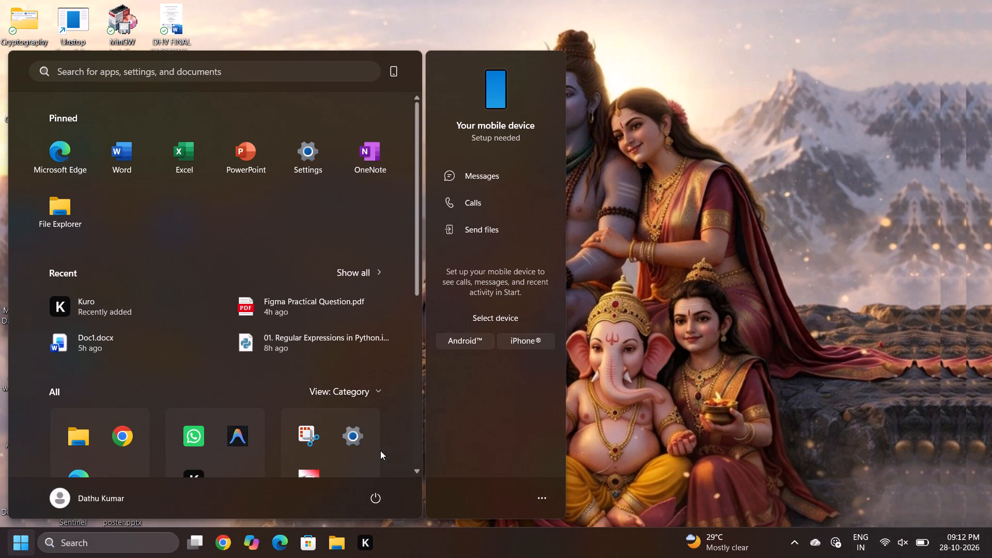